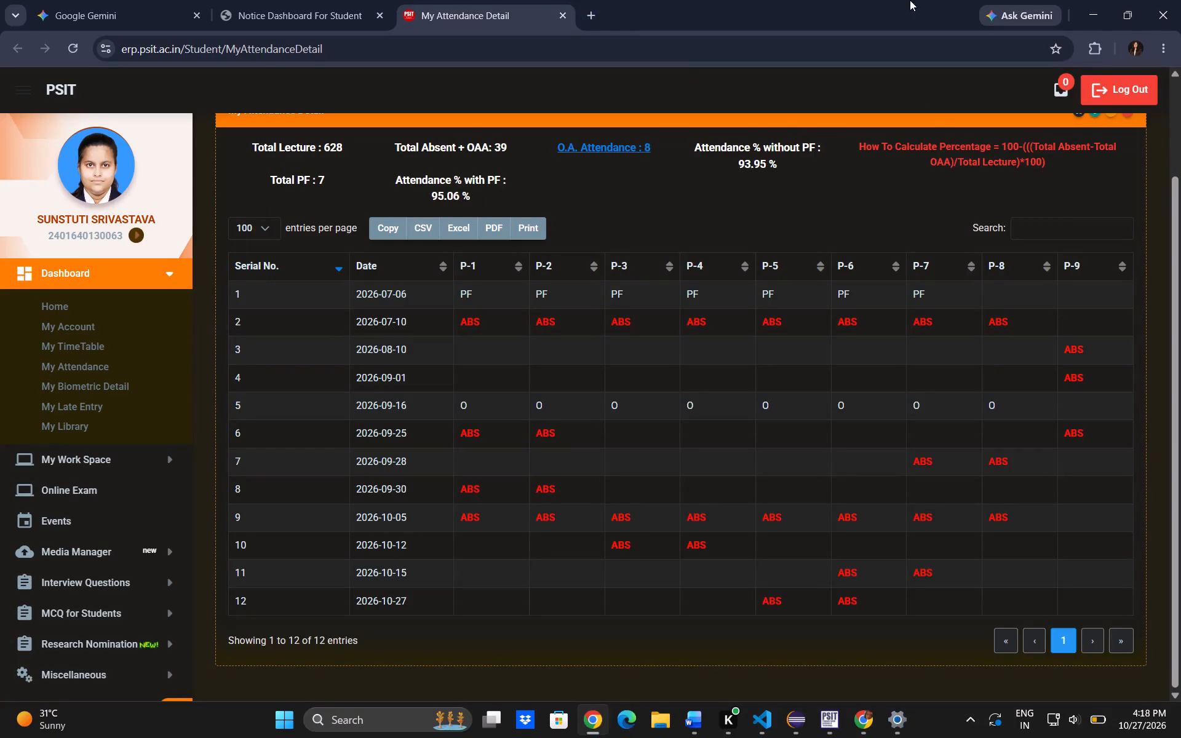
Switch to the browser profile labelled as the work profile.
left_click(1145, 45)
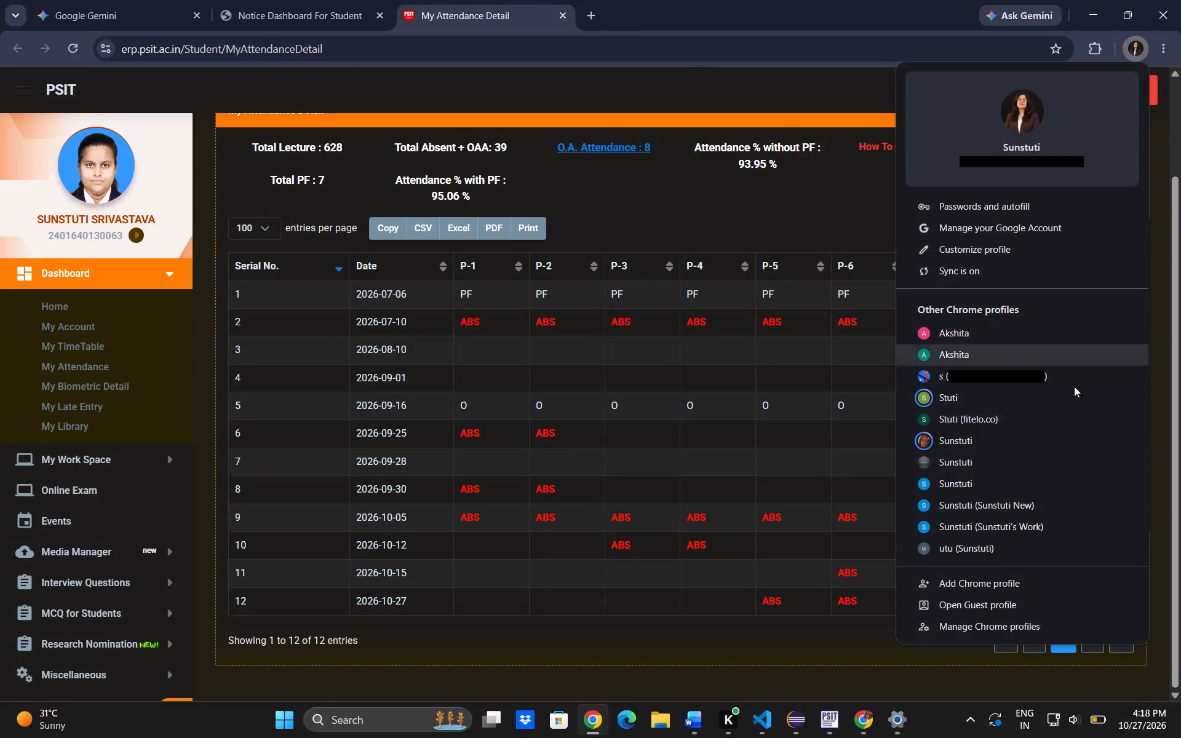
left_click(1025, 522)
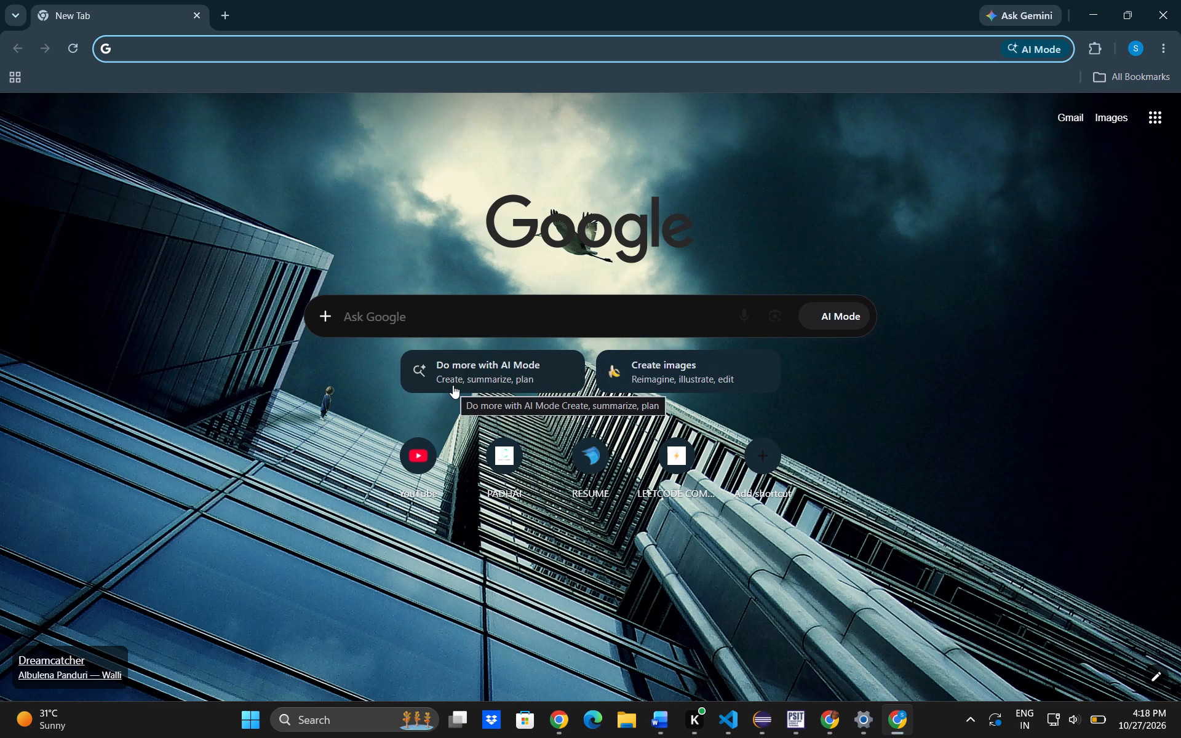
Search Google for drive and open Google Drive with the second listed account.
left_click(387, 309)
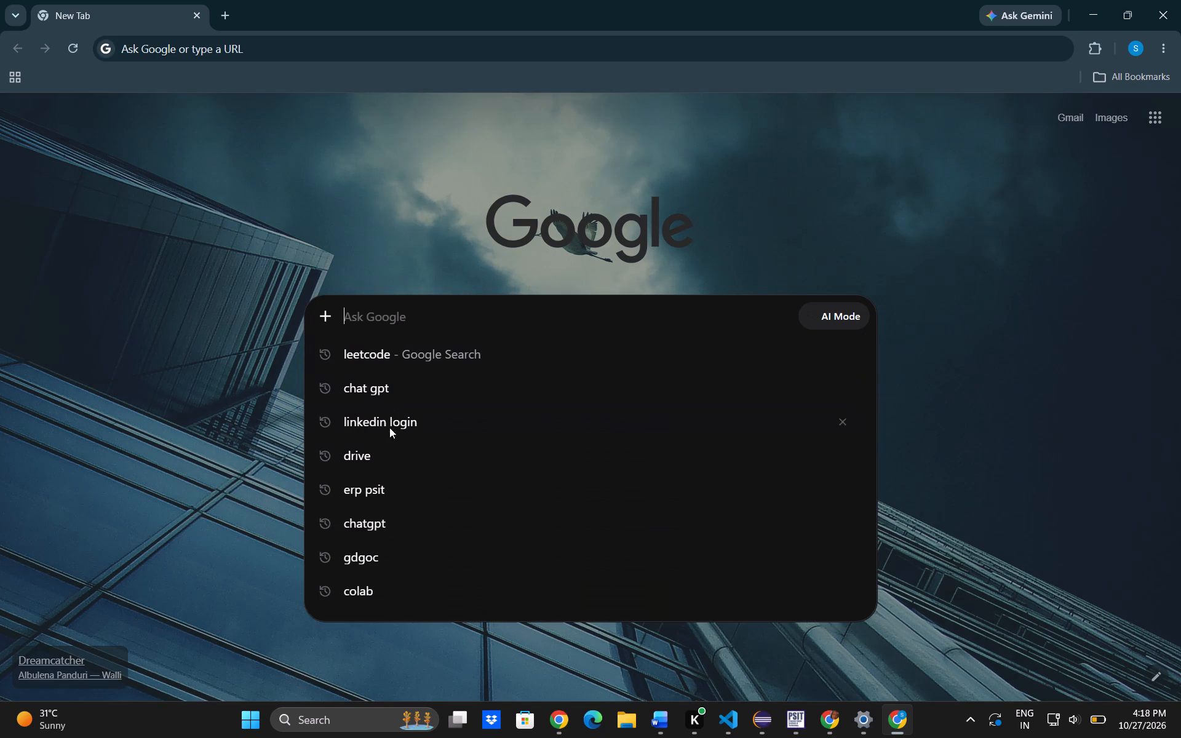
left_click(390, 464)
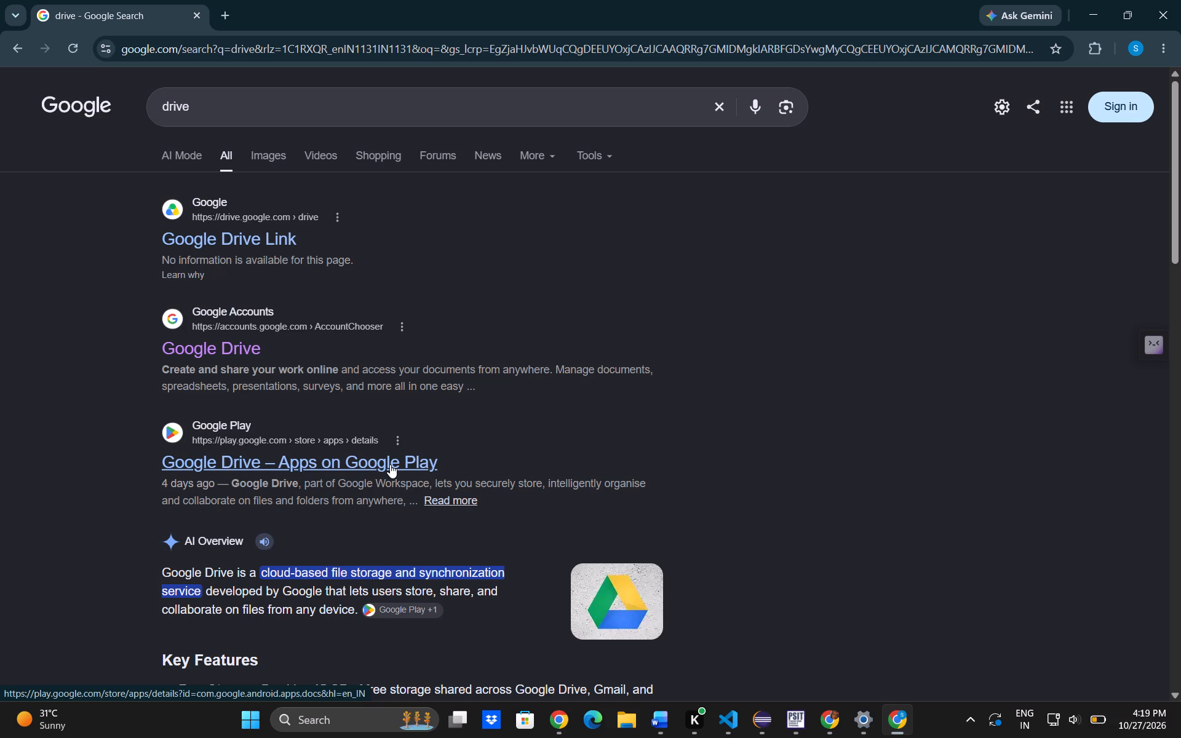
left_click(236, 362)
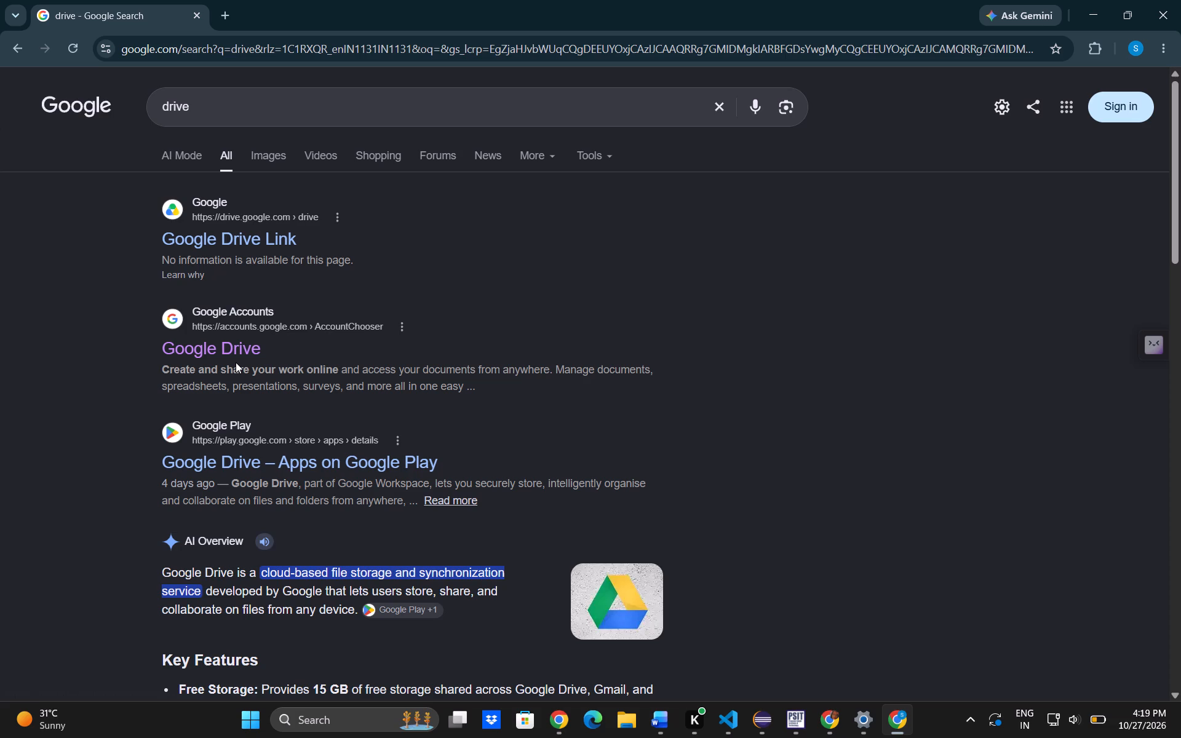
left_click(215, 341)
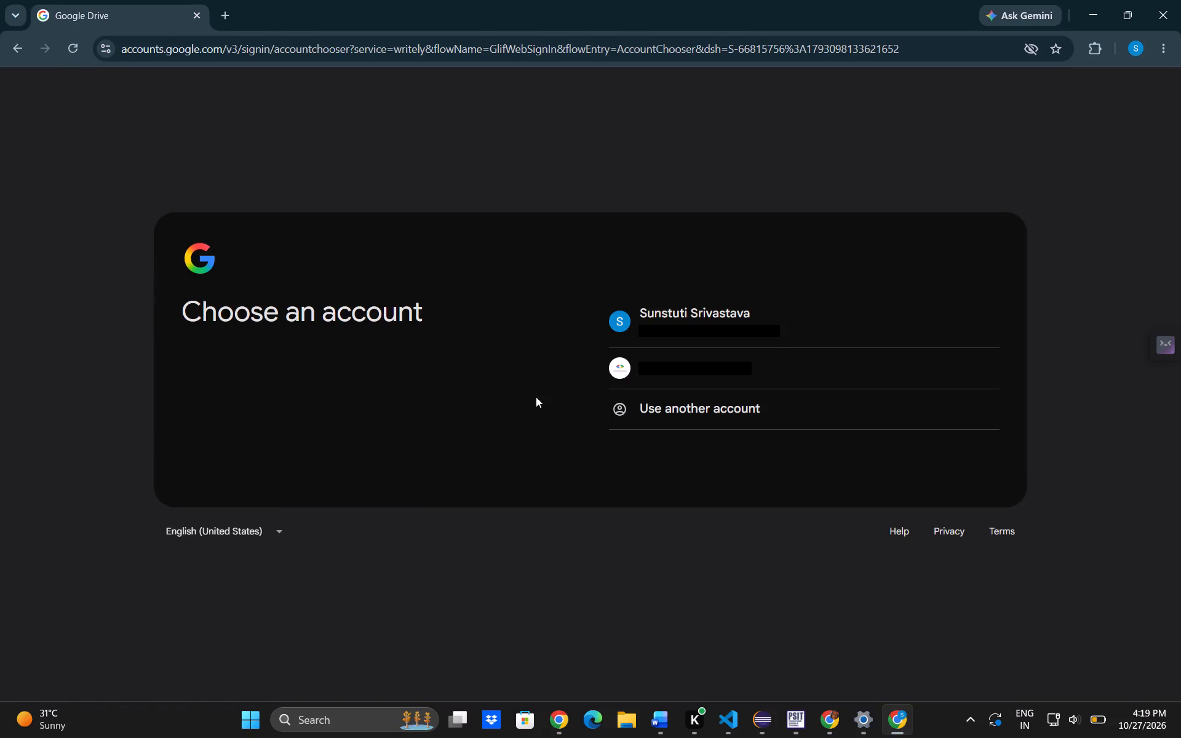
left_click(624, 359)
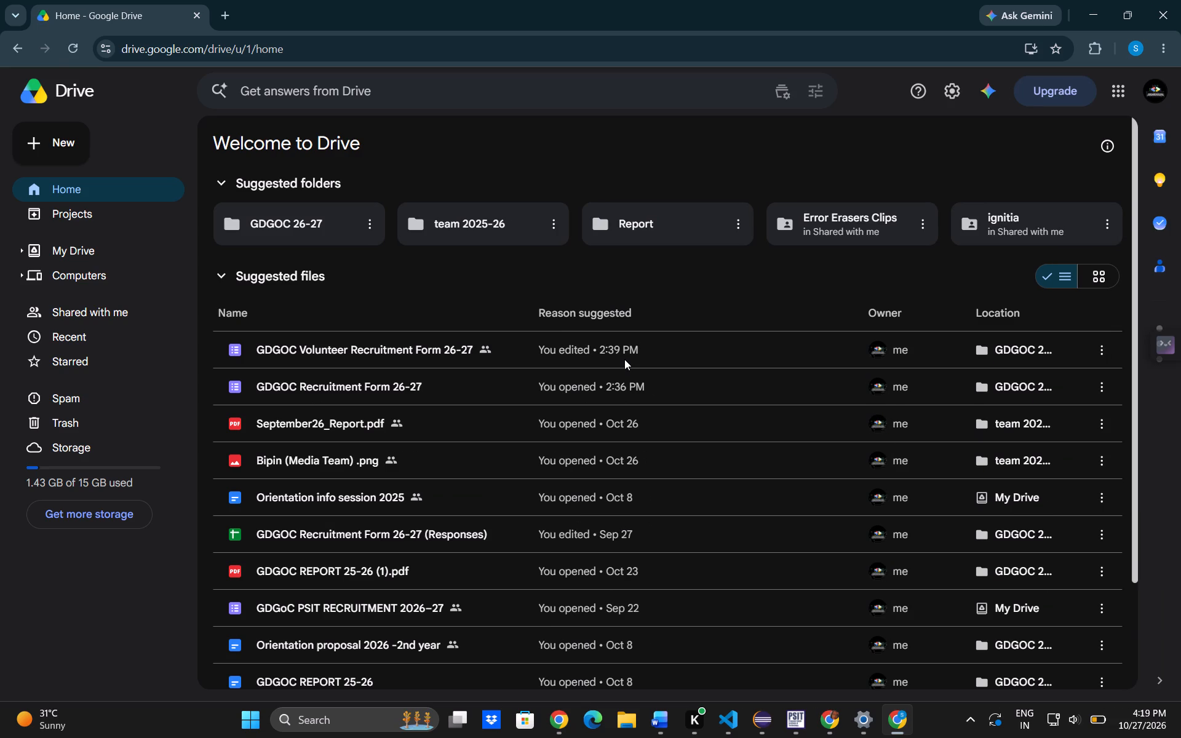
Look through the expanded list of suggested files on the Drive home page, then collapse it.
scroll(516, 306, "down", 3)
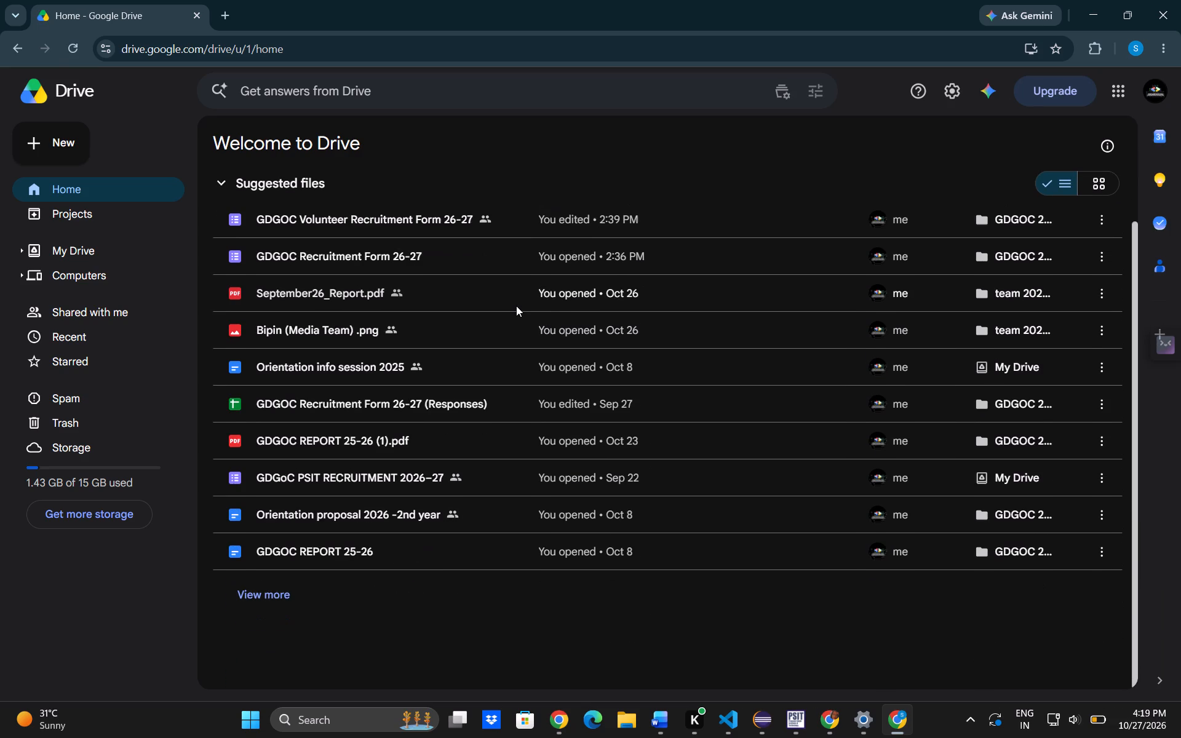
scroll(516, 306, "down", 1)
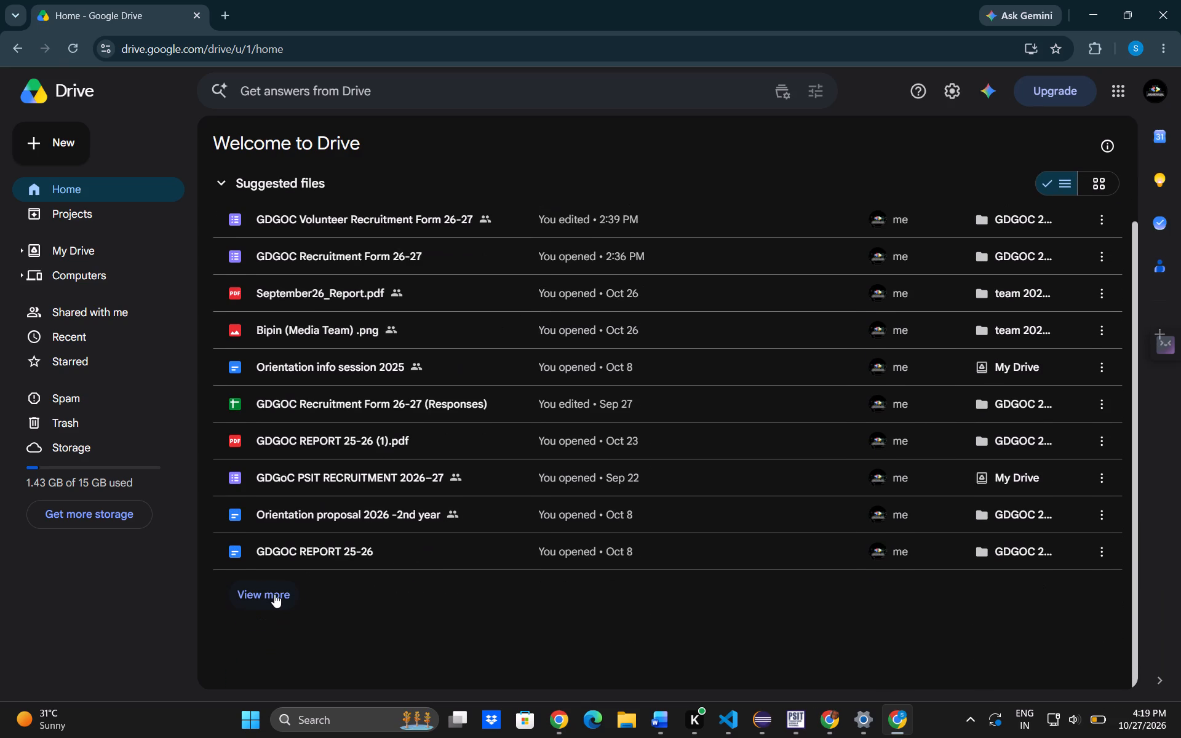
left_click(268, 595)
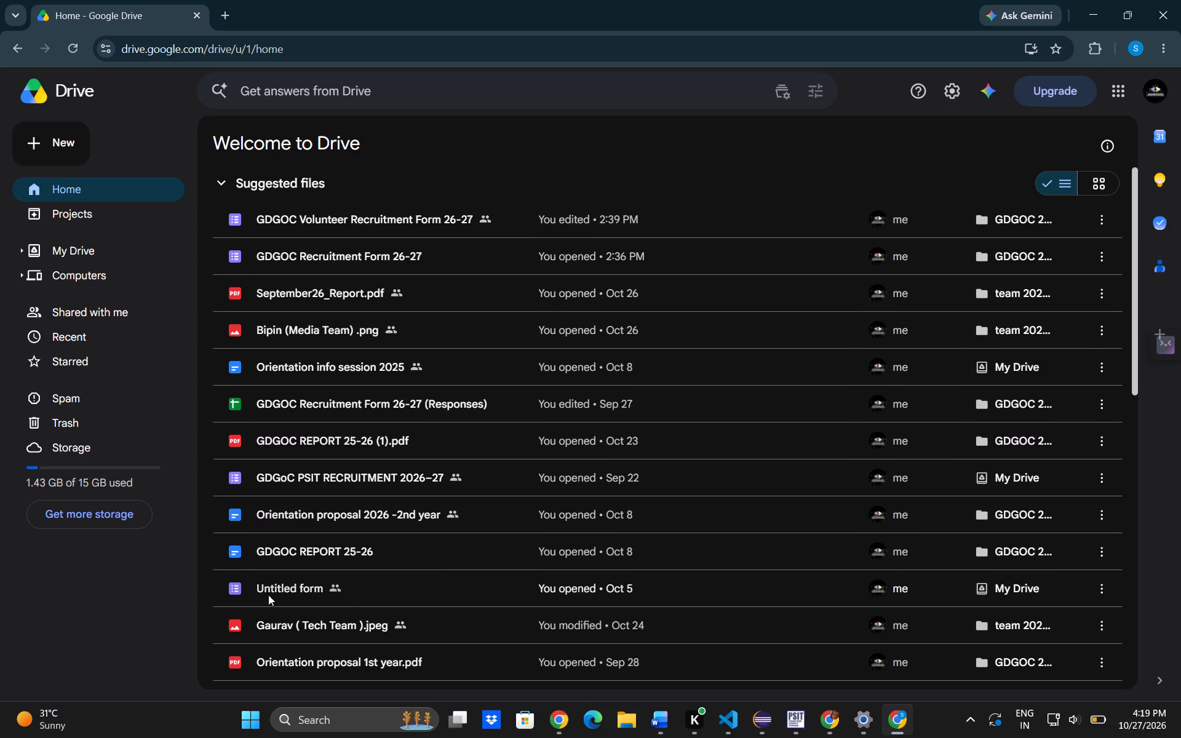
scroll(268, 595, "down", 3)
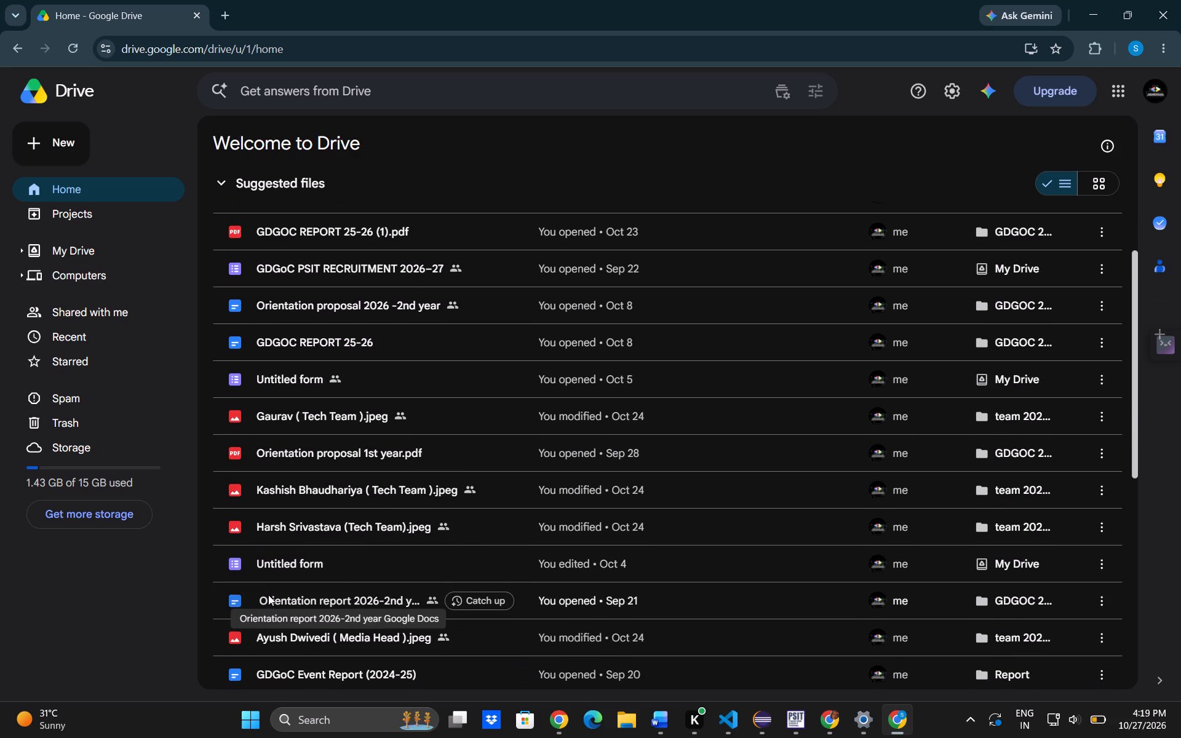
scroll(268, 595, "down", 3)
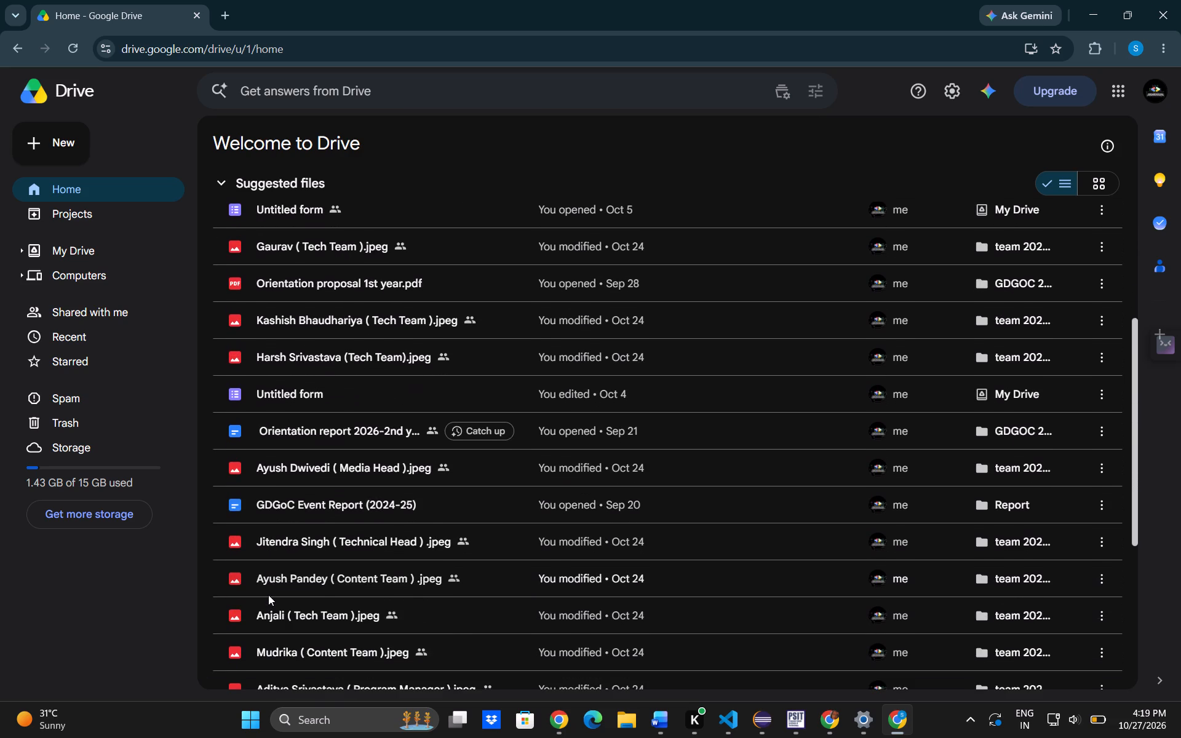
scroll(268, 595, "down", 3)
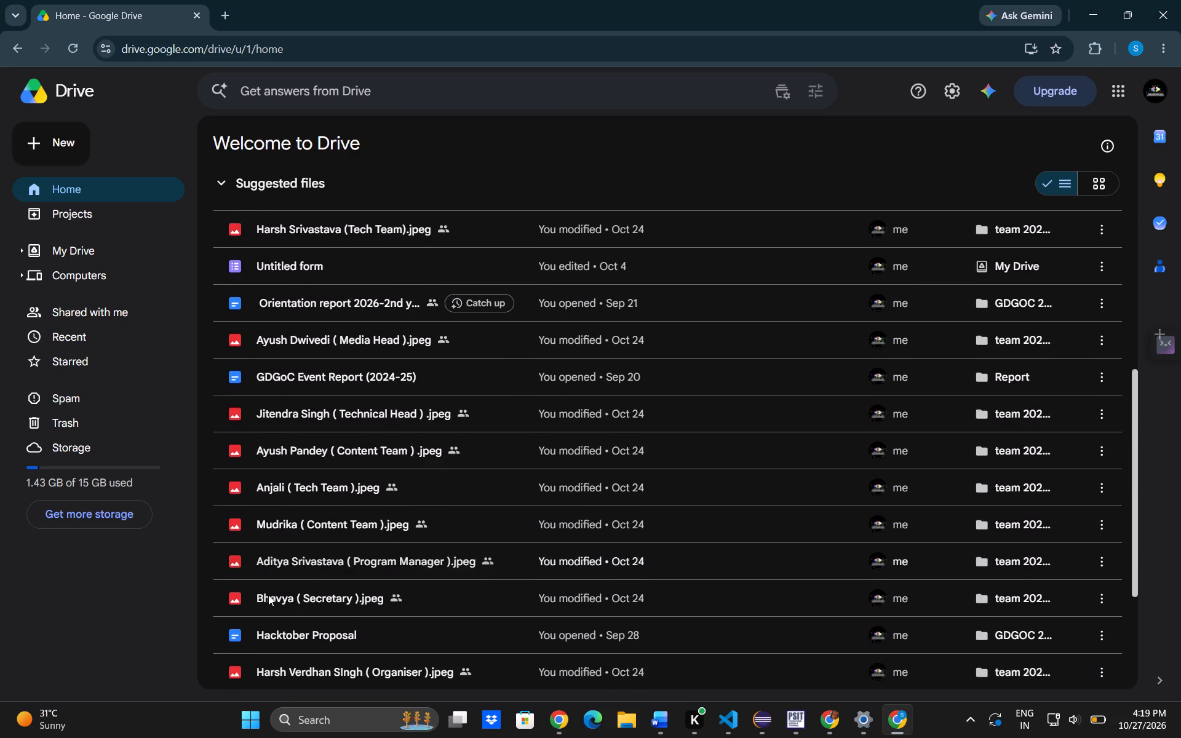
scroll(268, 595, "down", 2)
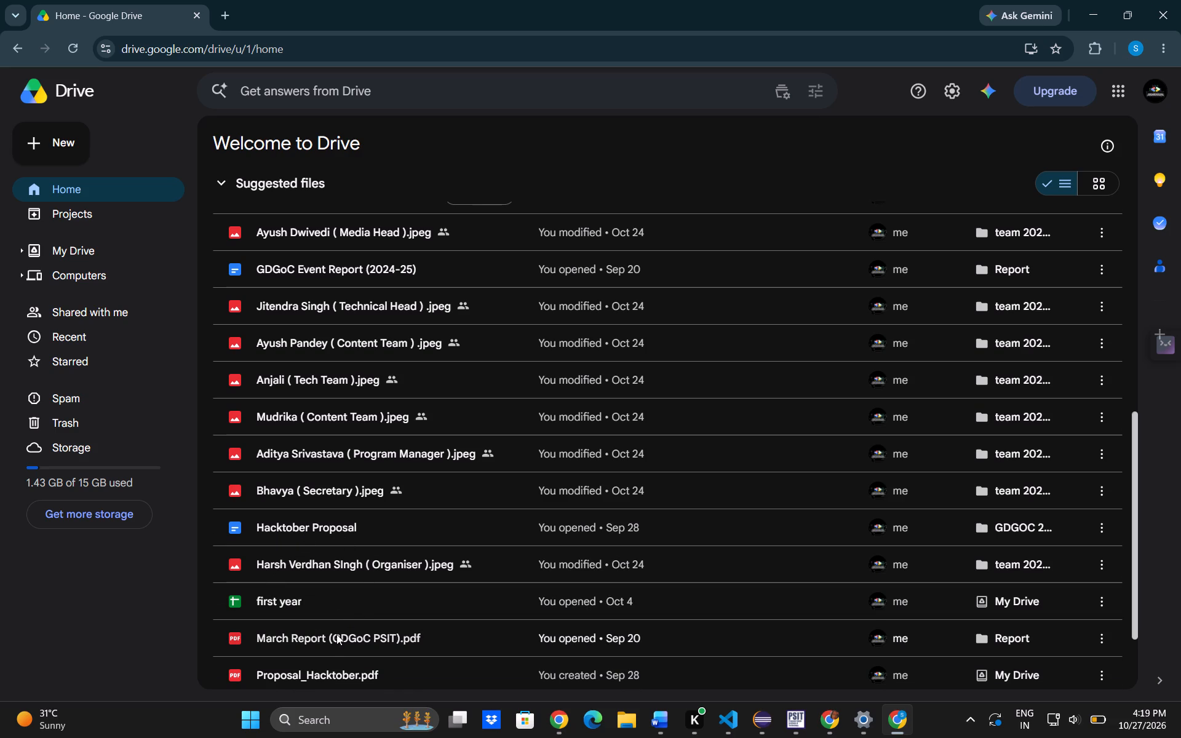
scroll(315, 552, "down", 2)
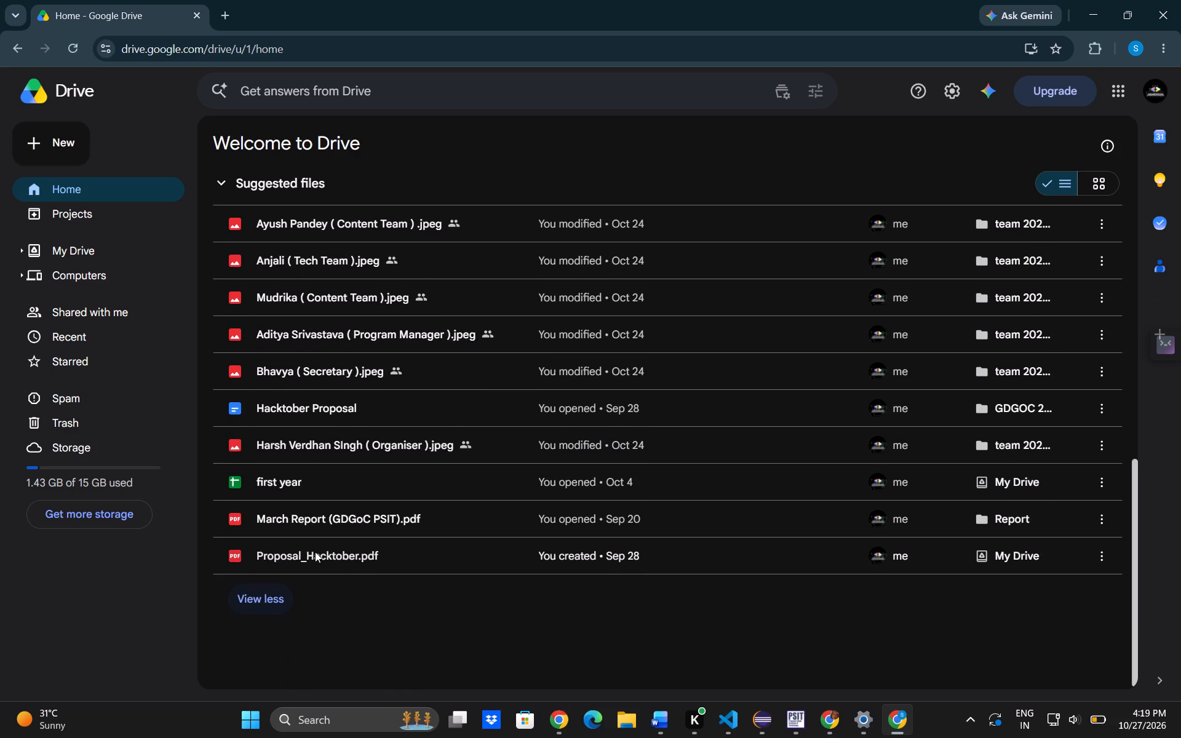
left_click(248, 598)
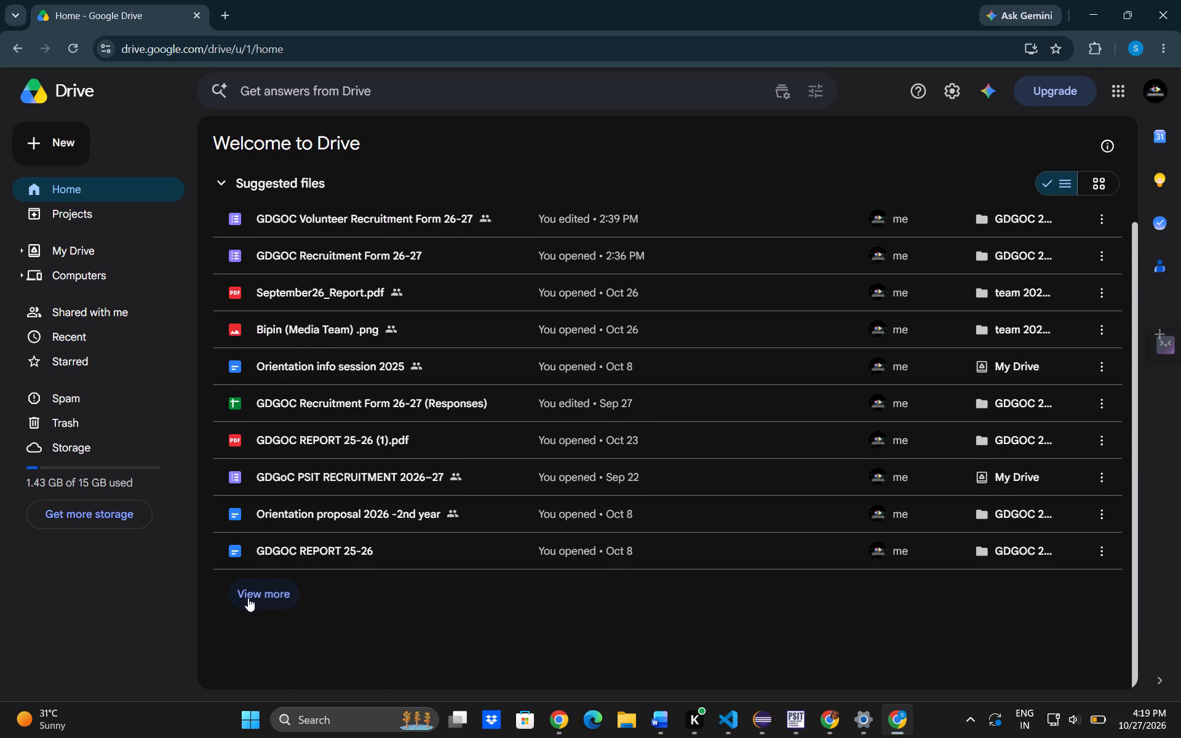
scroll(282, 326, "up", 3)
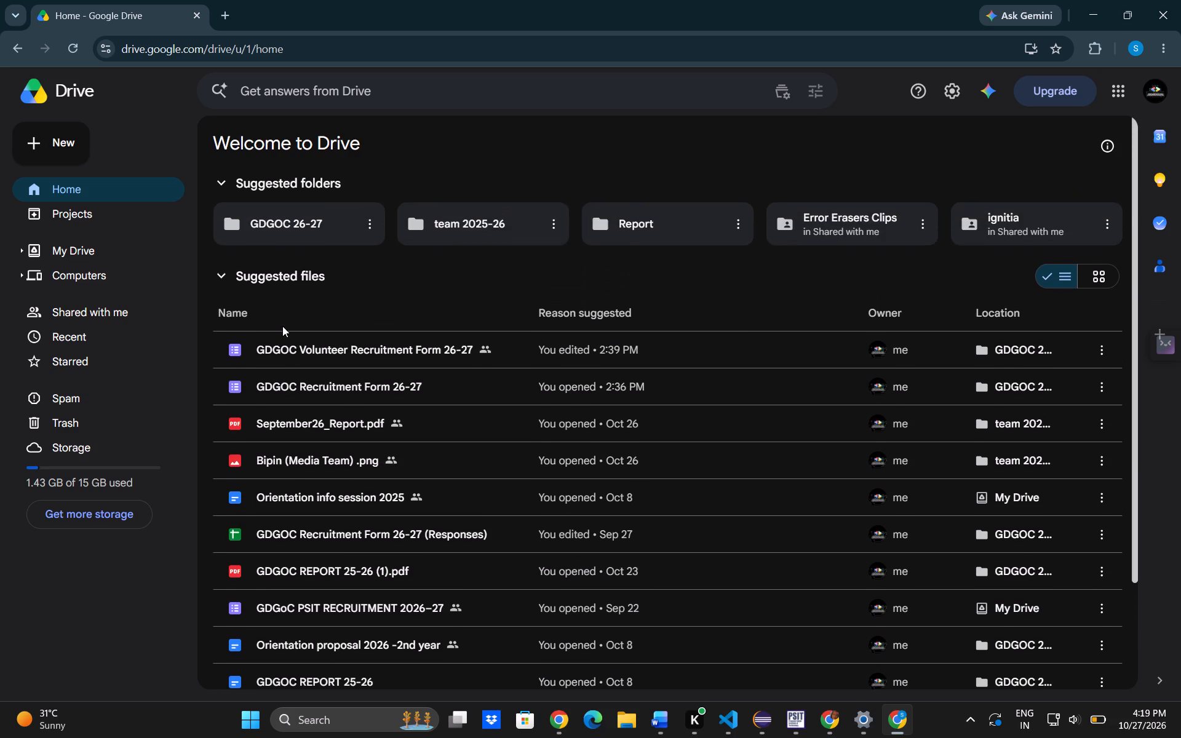
Expand the suggested files again and open the document GDGoC Event Report (2024-25).
scroll(282, 326, "down", 2)
left_click(280, 595)
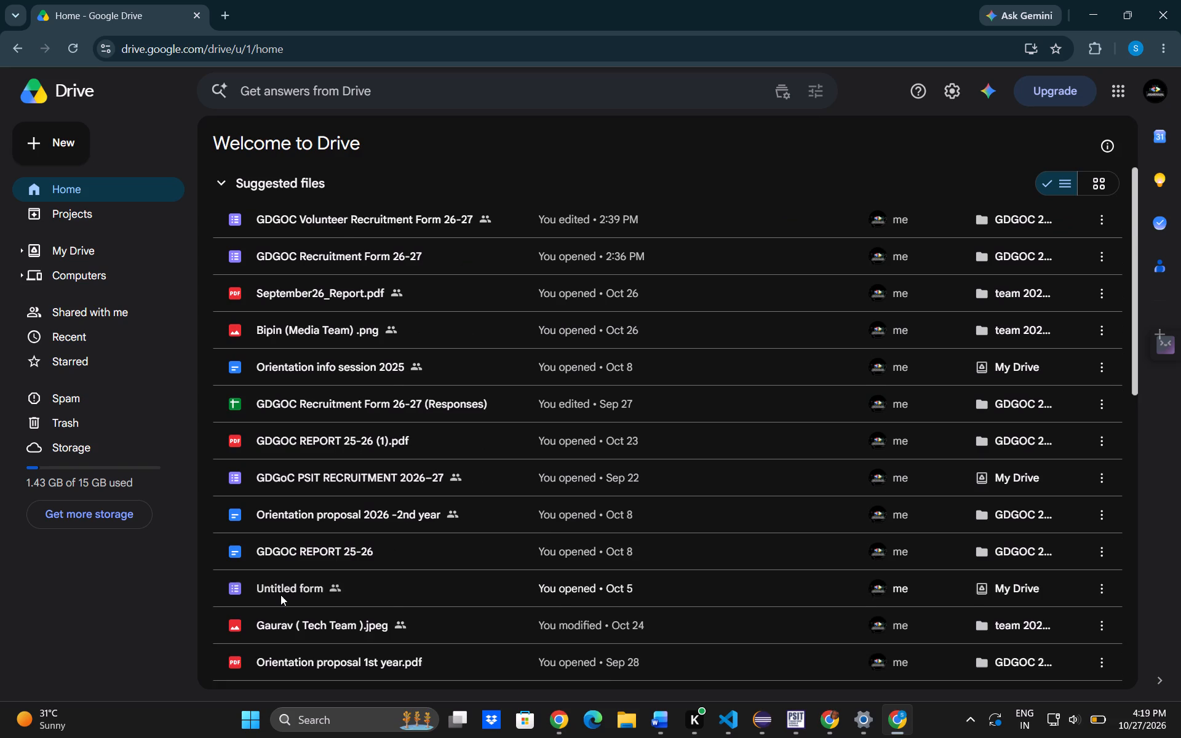
scroll(280, 595, "down", 4)
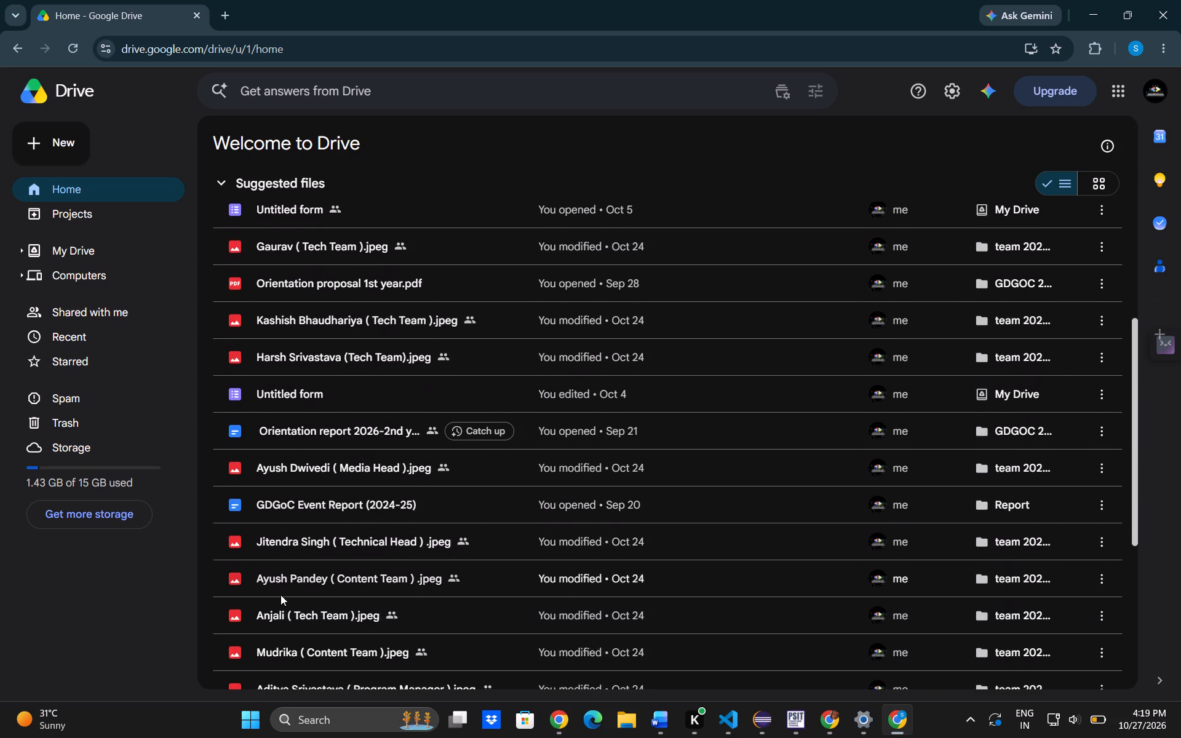
scroll(280, 595, "down", 4)
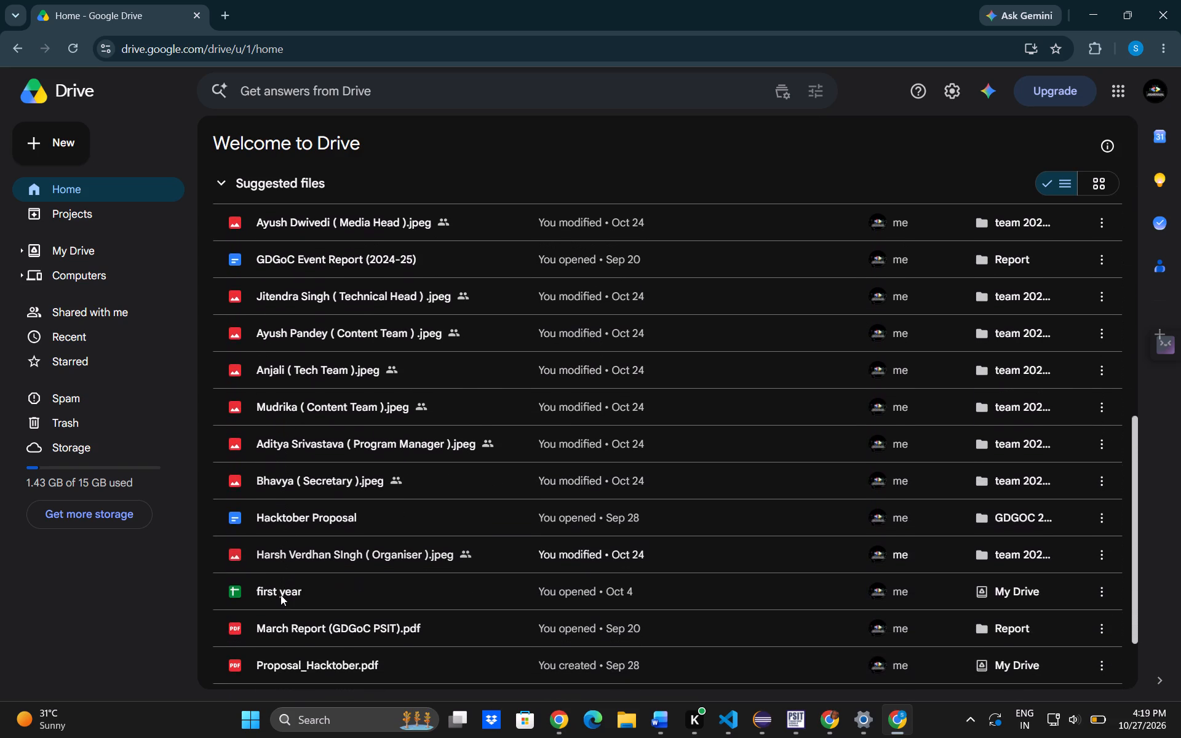
scroll(280, 595, "down", 1)
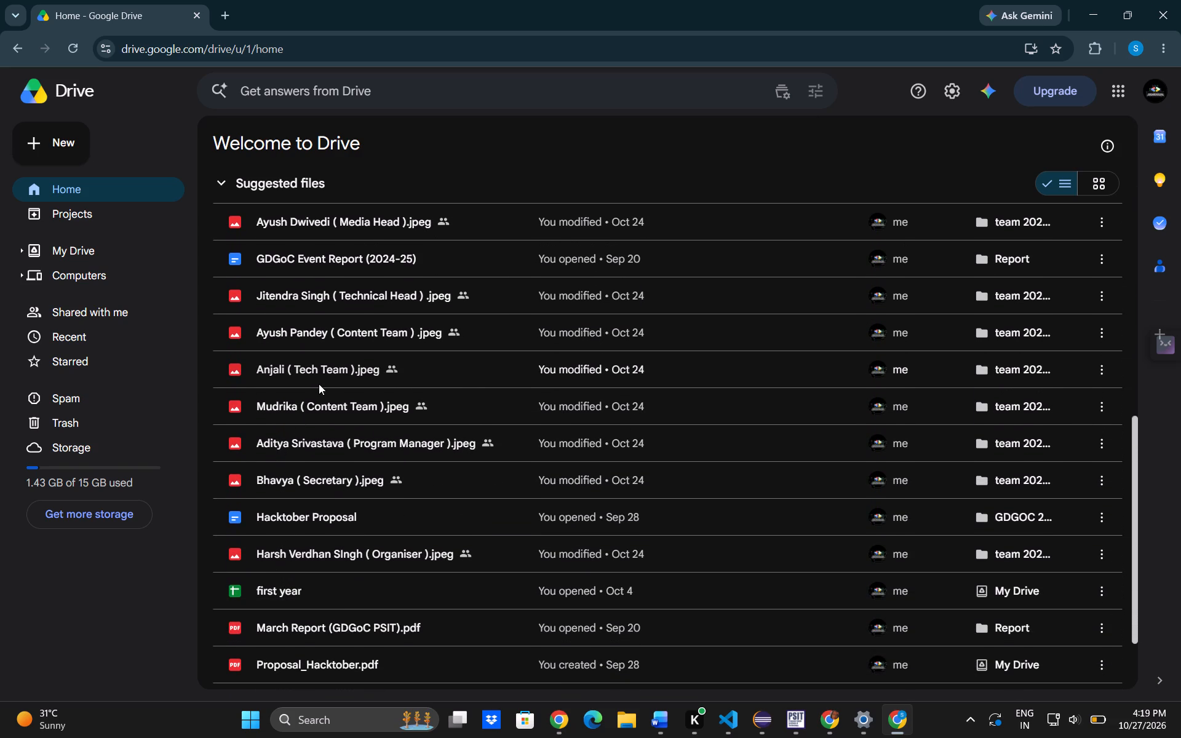
scroll(346, 256, "up", 4)
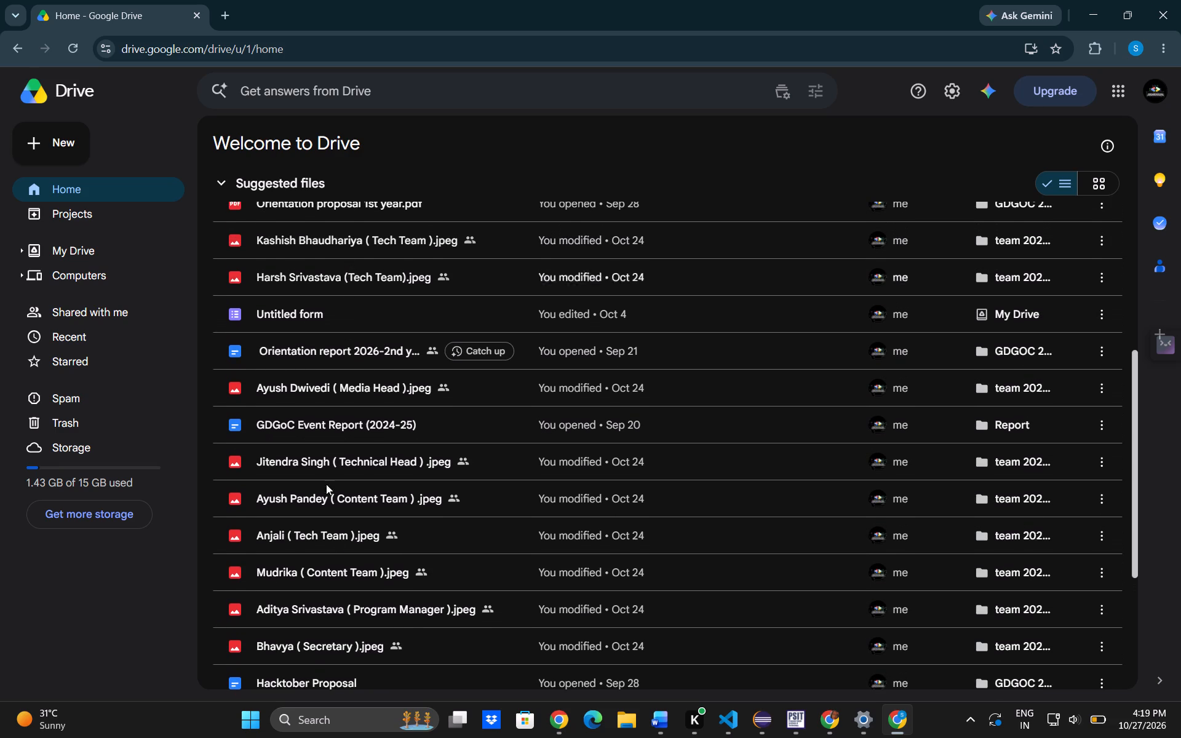
left_click(371, 418)
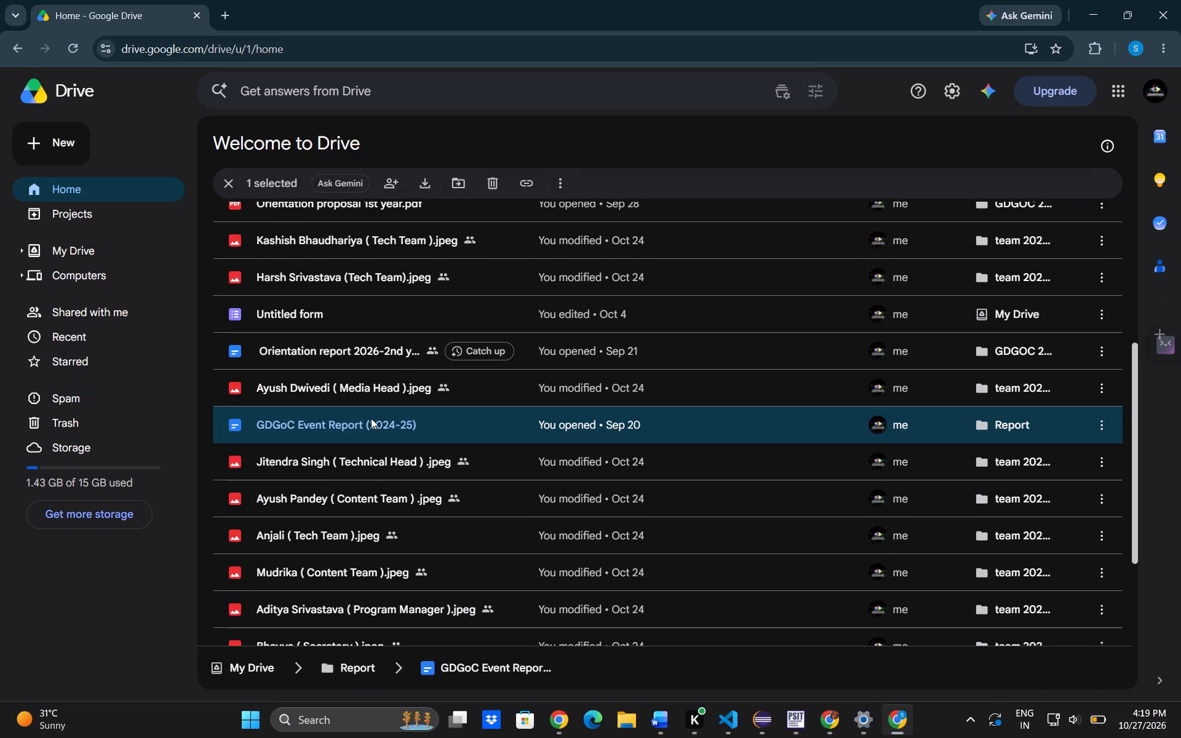
double_click(371, 418)
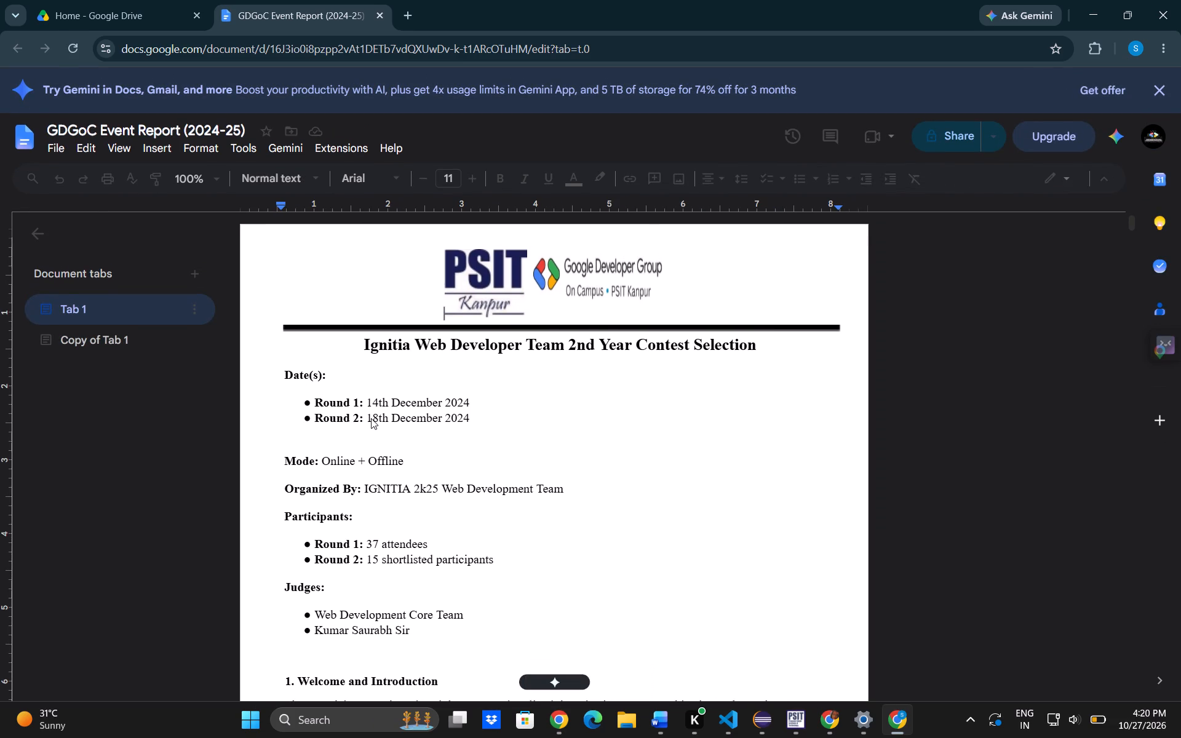
Read the Ignitia Web Developer Team contest selection report on the document's opening pages to examine its structure.
scroll(522, 595, "down", 1)
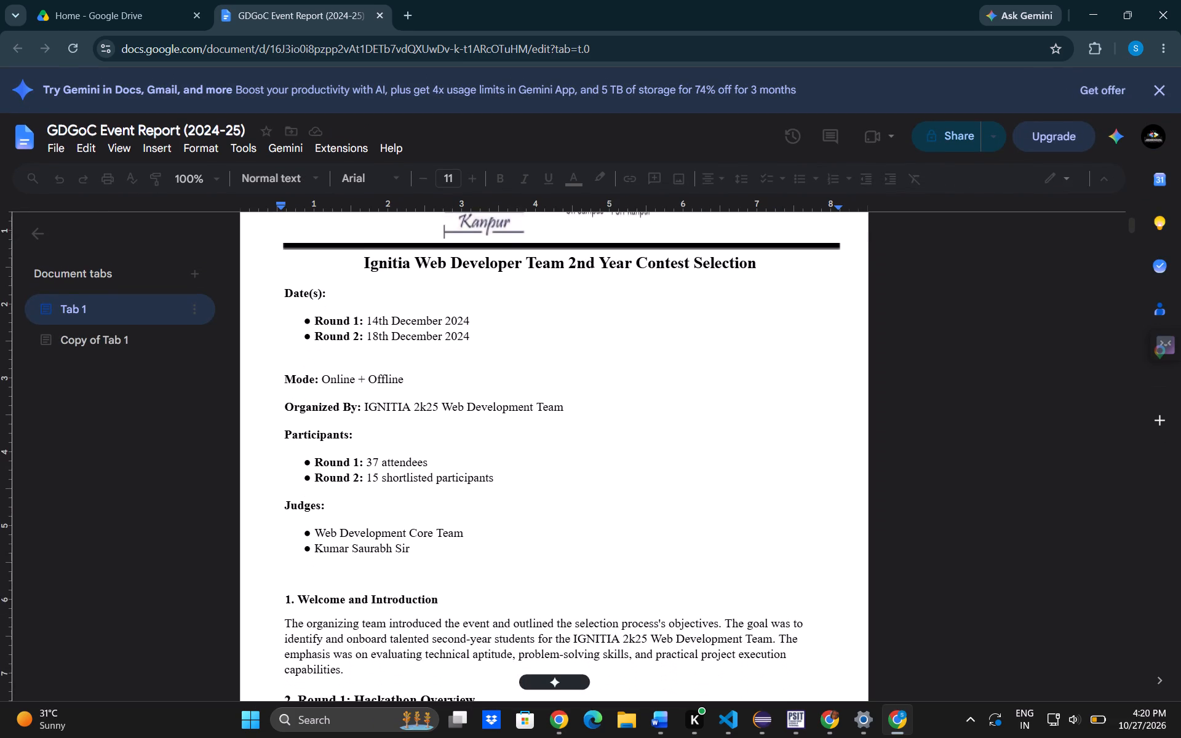
scroll(522, 595, "down", 1)
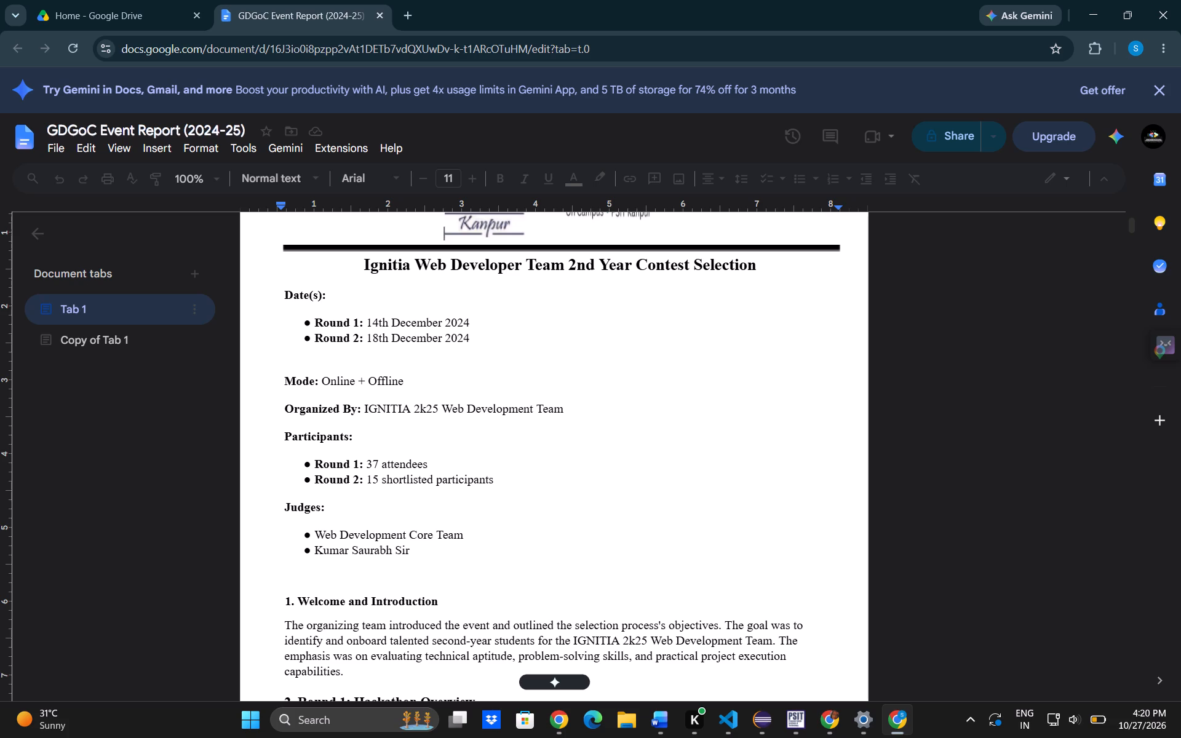
scroll(522, 595, "down", 5)
scroll(522, 595, "up", 2)
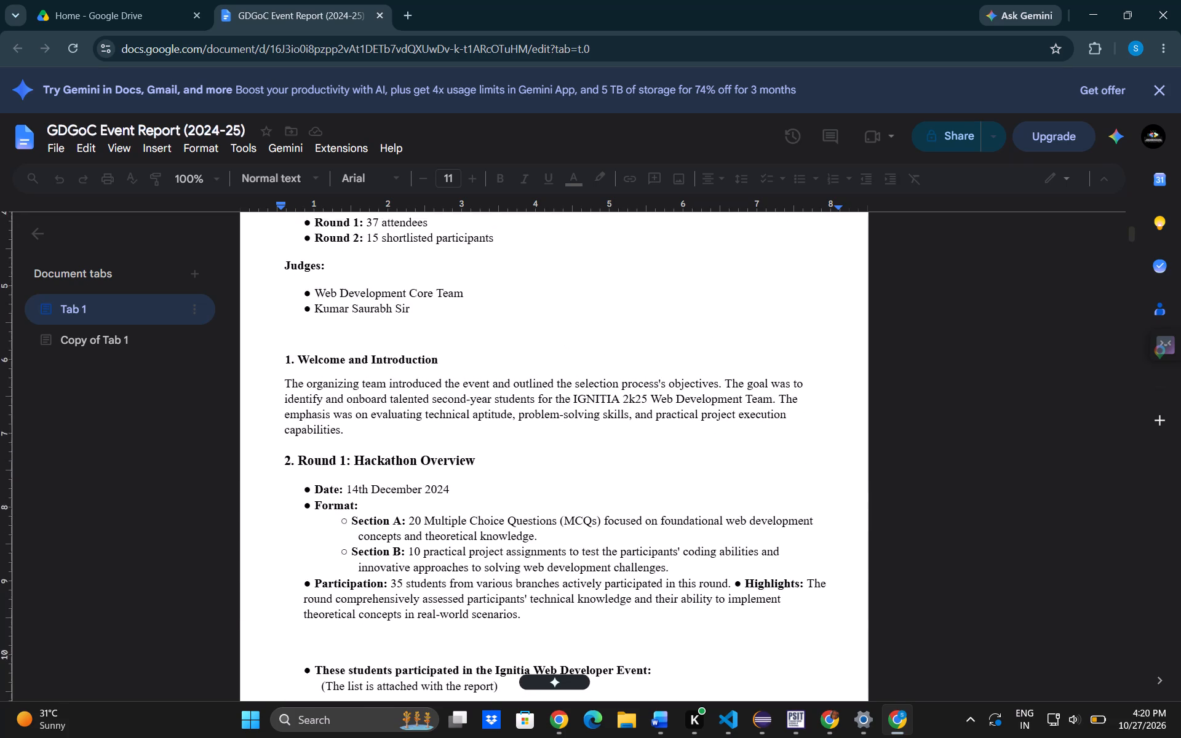
scroll(522, 595, "up", 1)
scroll(522, 595, "down", 4)
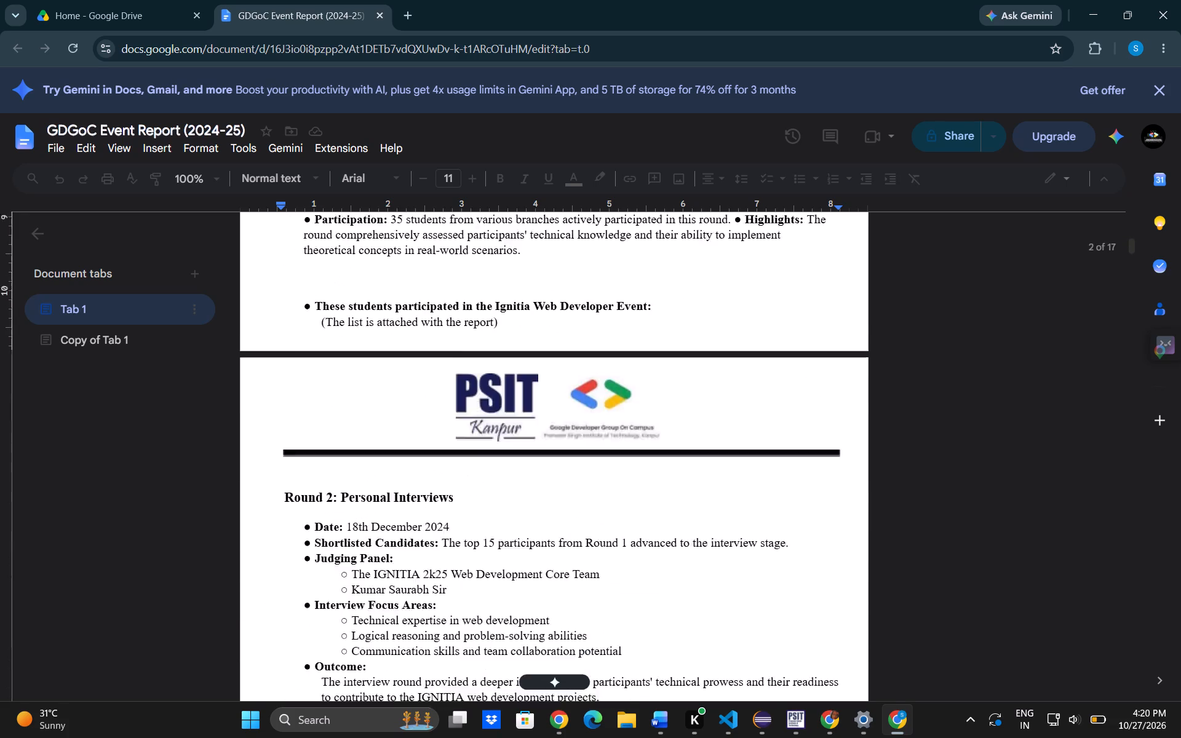
scroll(522, 595, "down", 1)
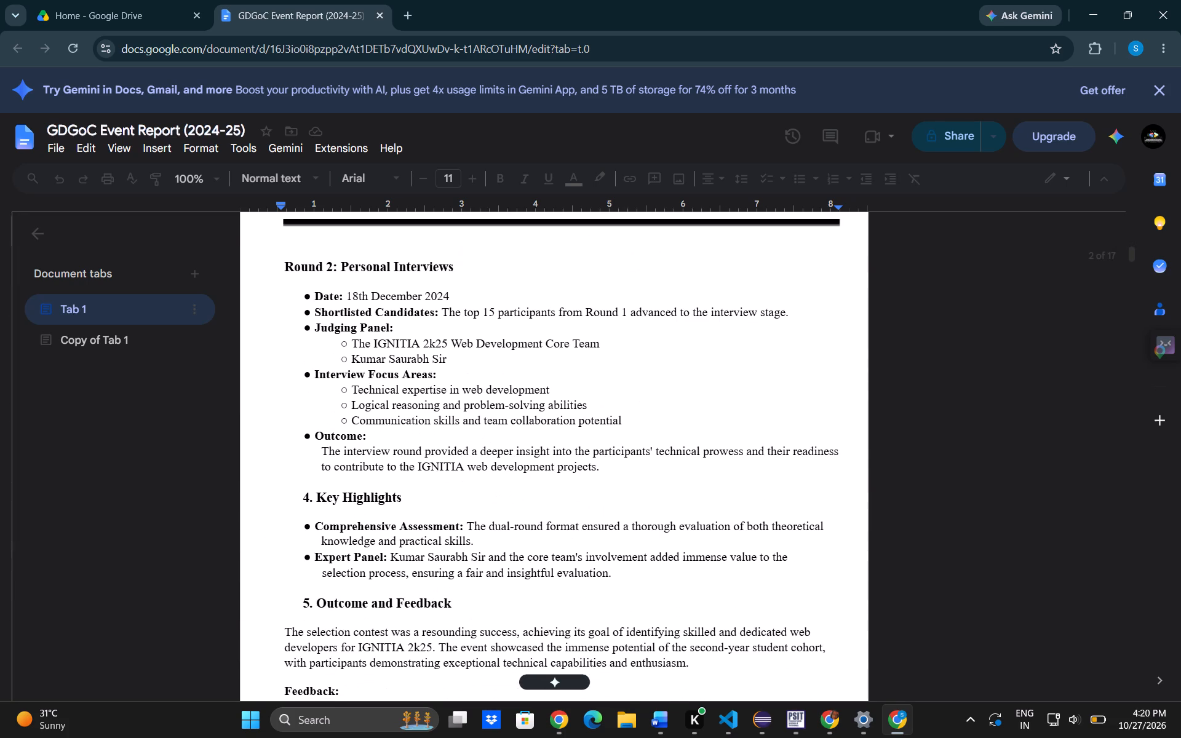
Return to the Drive home page and open Proposal_Hacktober.pdf from the suggested files for viewing.
left_click(162, 0)
scroll(335, 427, "down", 2)
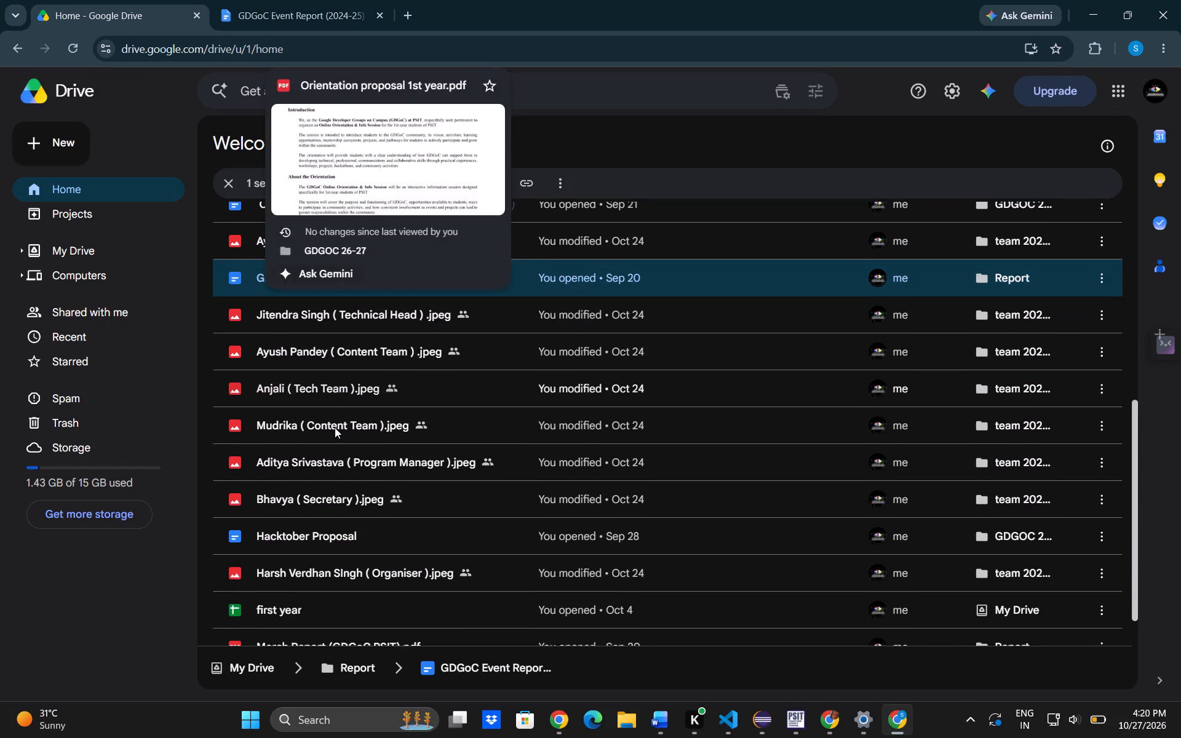
scroll(335, 427, "down", 2)
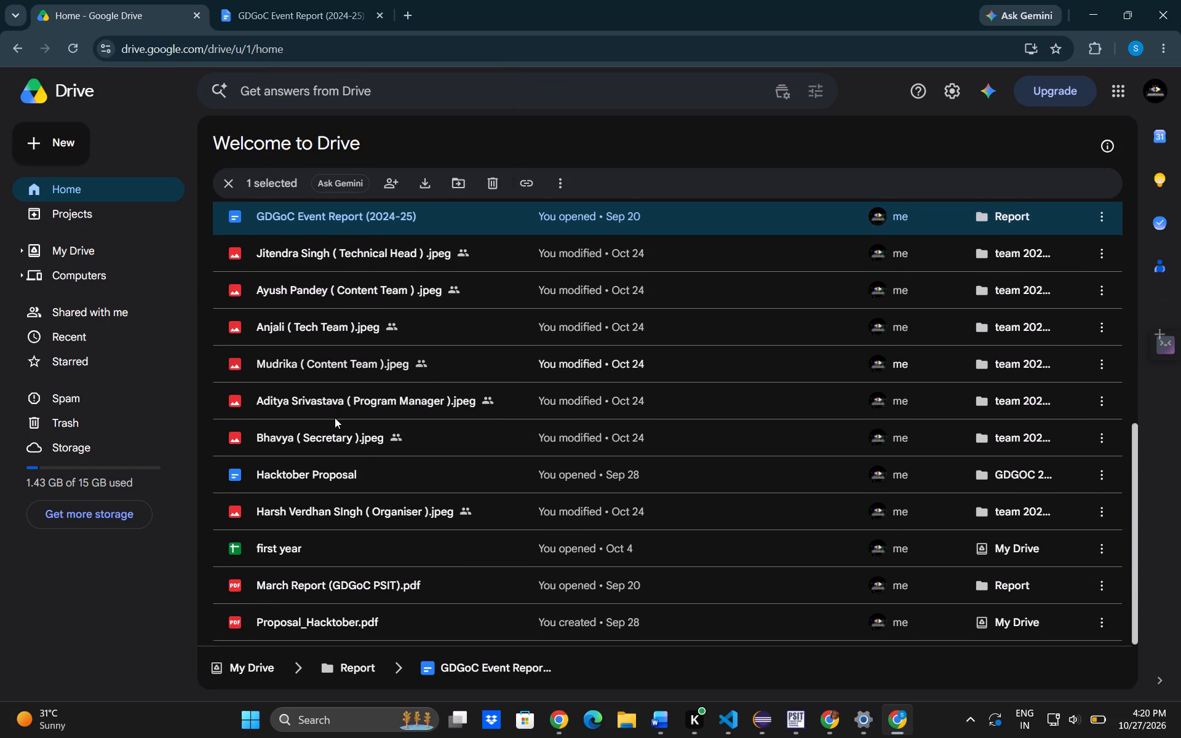
scroll(335, 418, "down", 3)
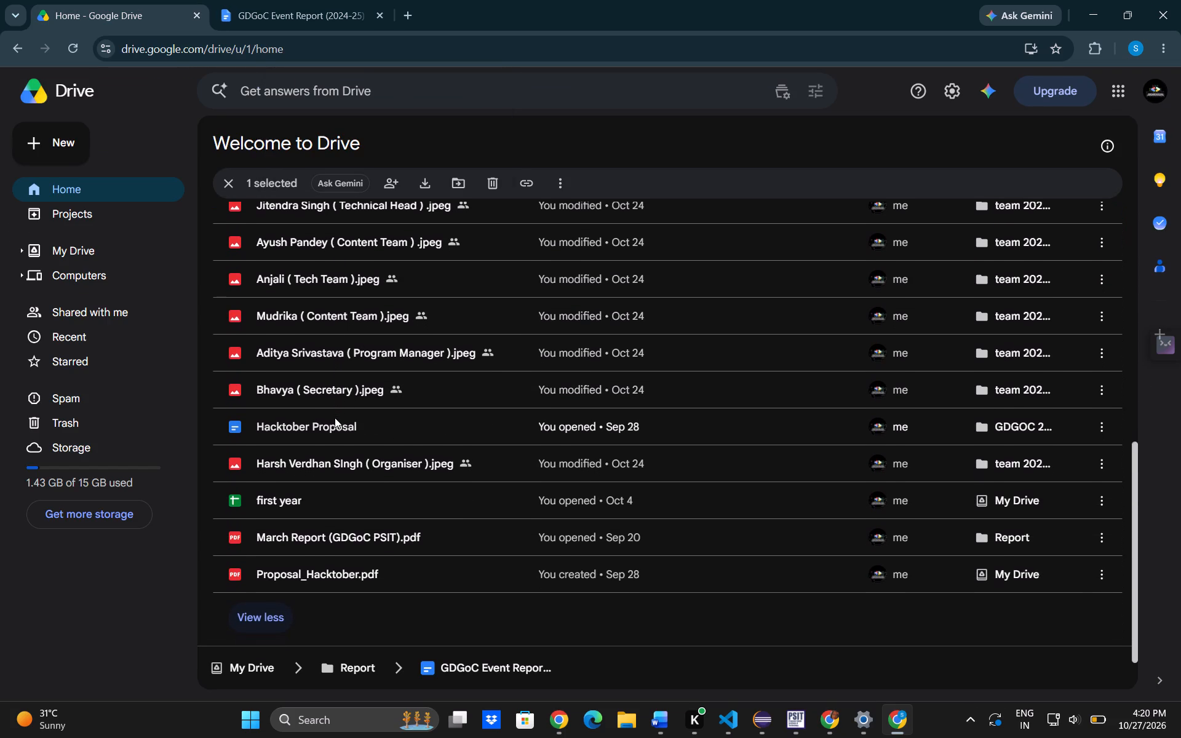
scroll(335, 418, "down", 1)
left_click(315, 555)
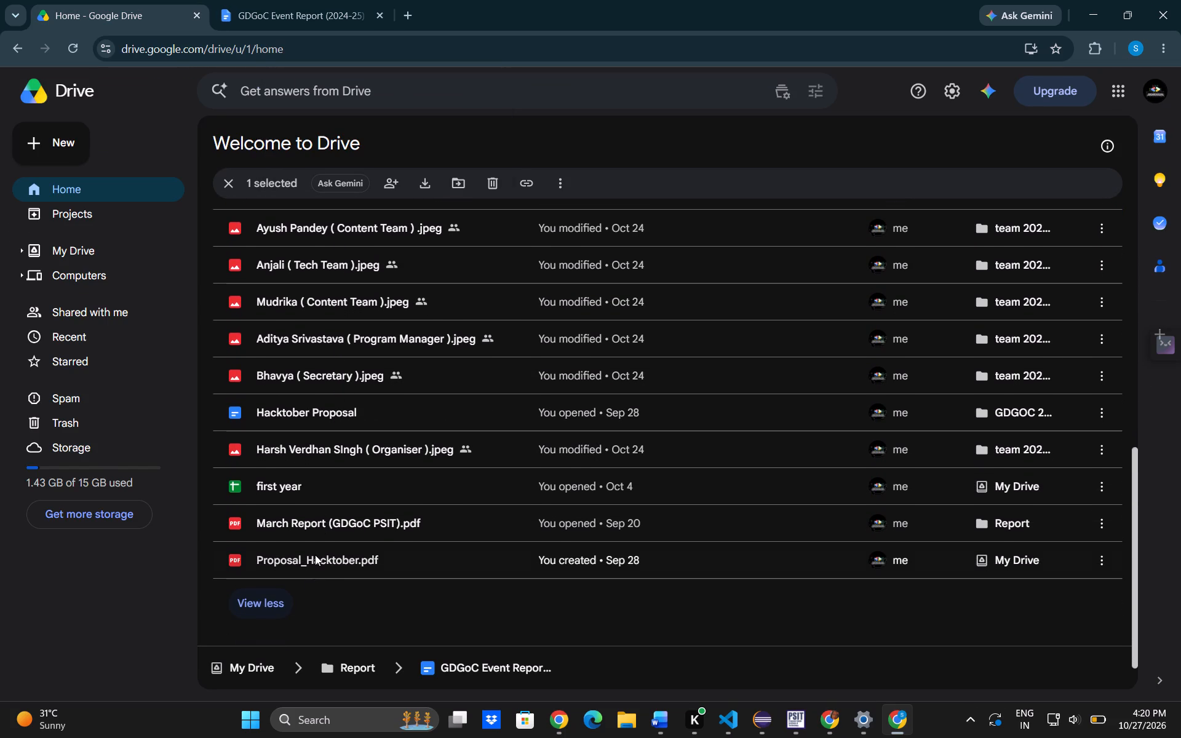
double_click(315, 555)
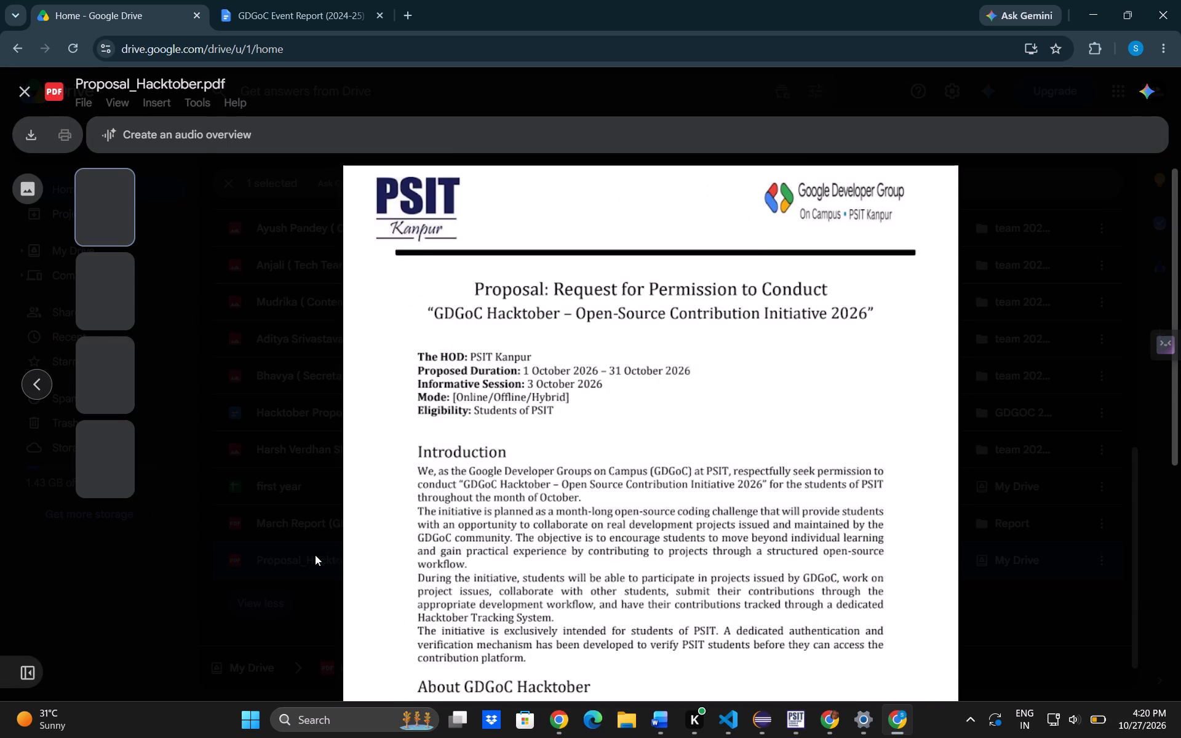
Leave the proposal preview and return to the GDGoC Event Report (2024-25) document.
left_click(234, 235)
scroll(234, 235, "down", 1)
left_click(236, 0)
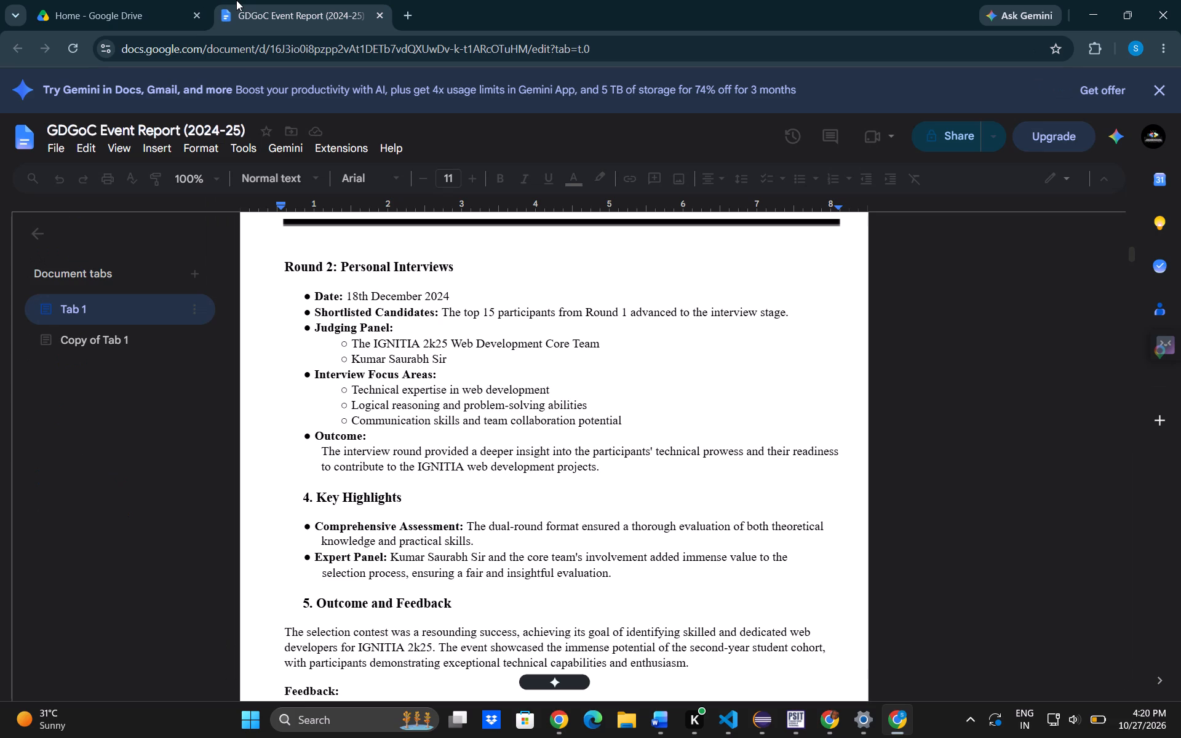
Return to the Drive home page, open March Report (GDGoC PSIT).pdf and look through its Misfit Melodies event report down to the photo pages.
left_click(129, 0)
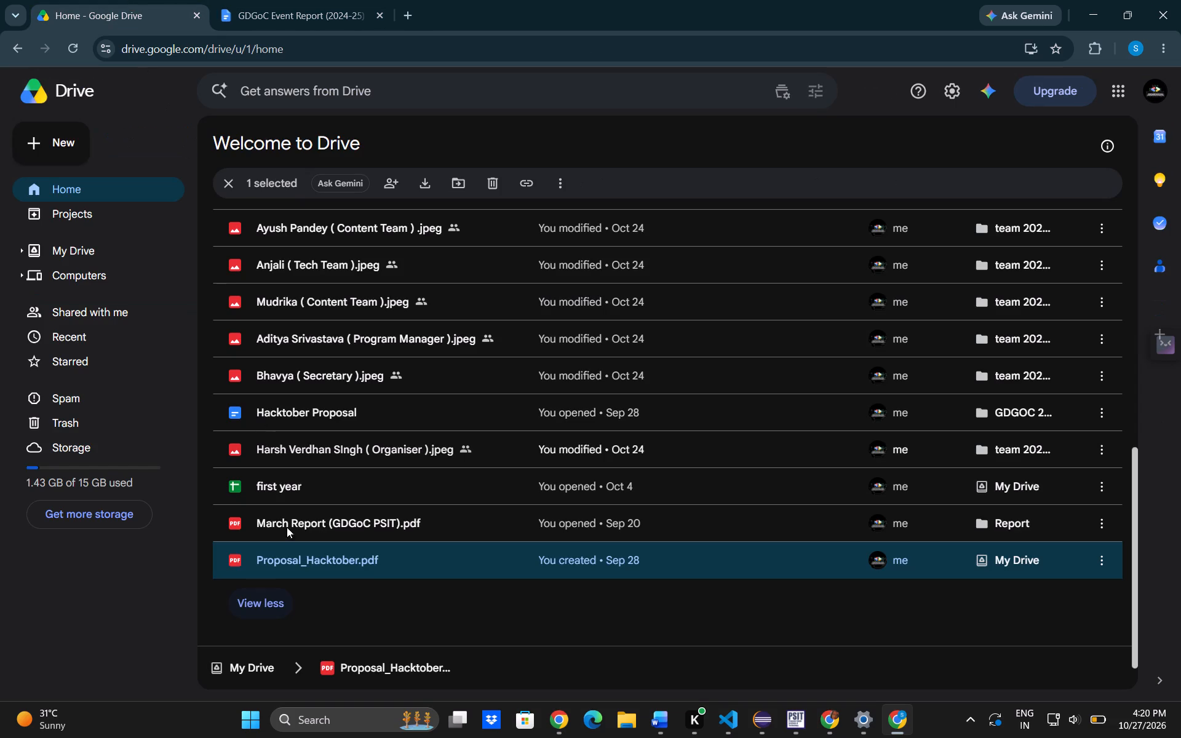
double_click(306, 530)
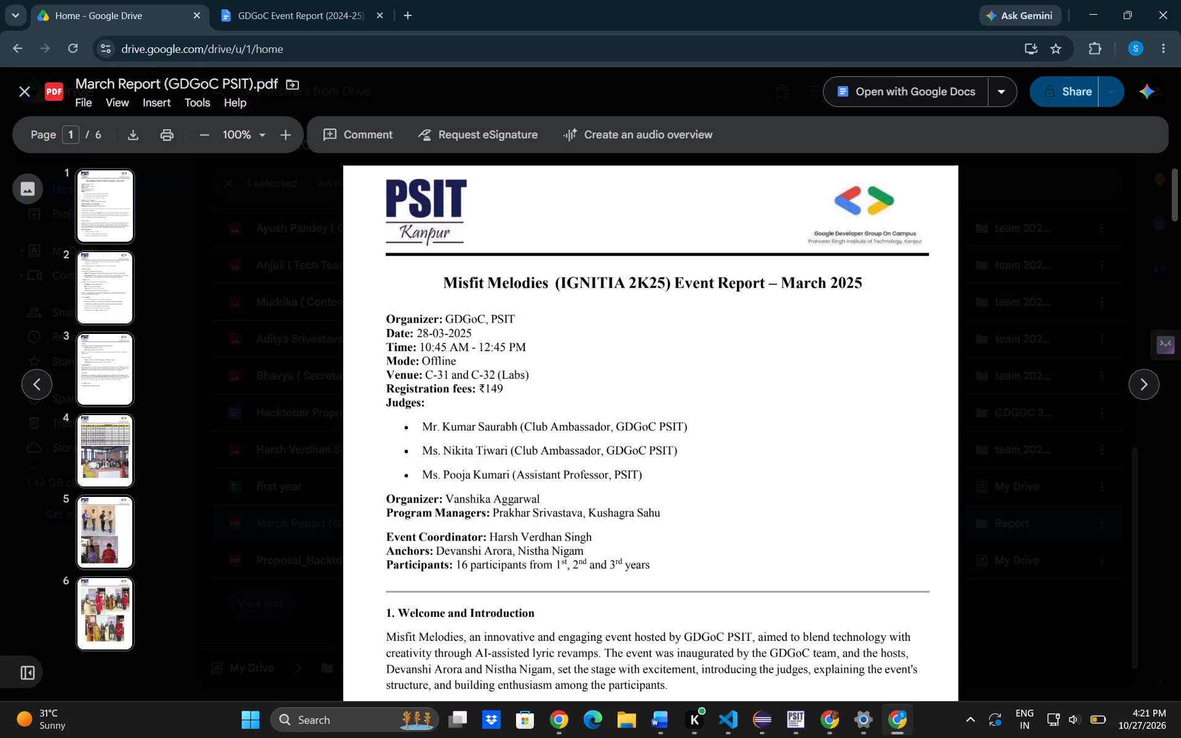
scroll(480, 504, "down", 3)
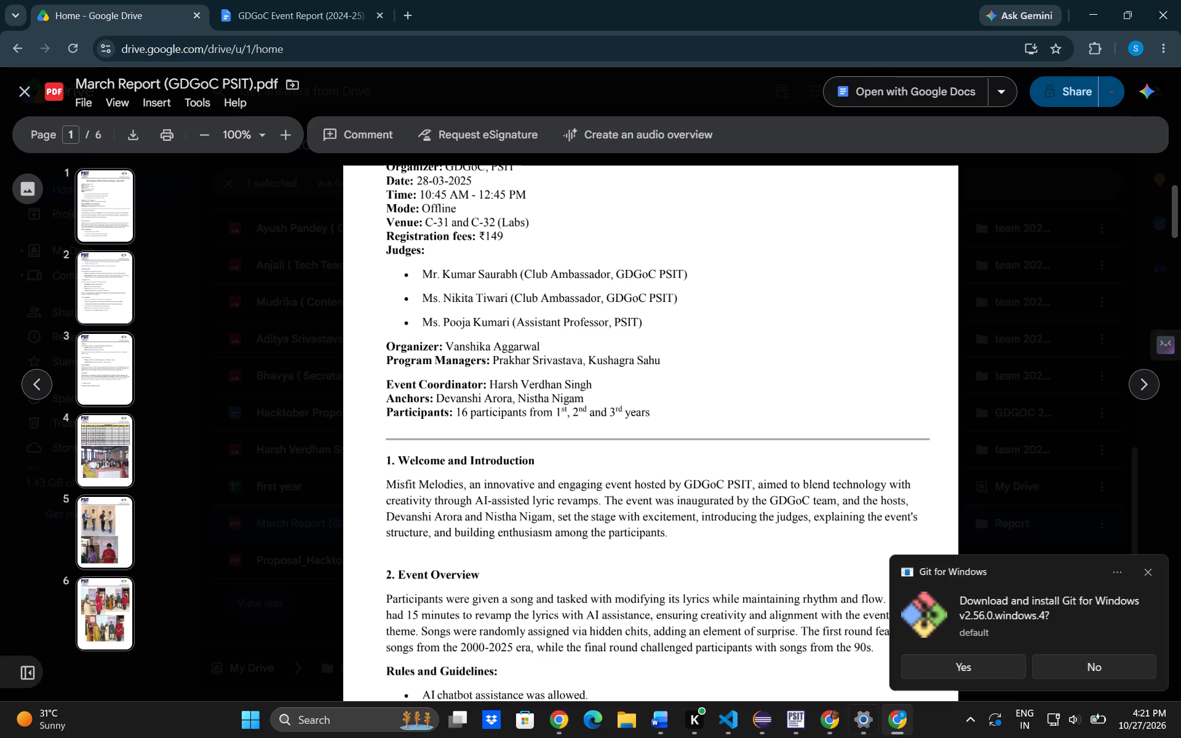
scroll(391, 491, "down", 12)
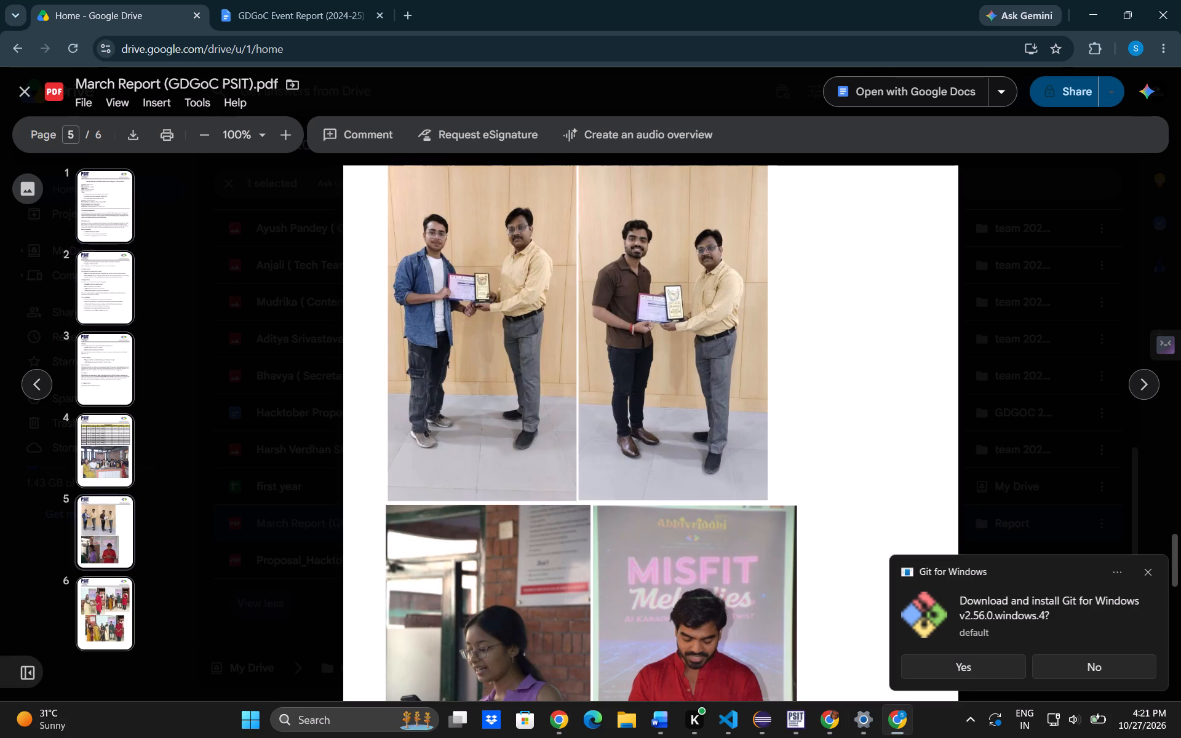
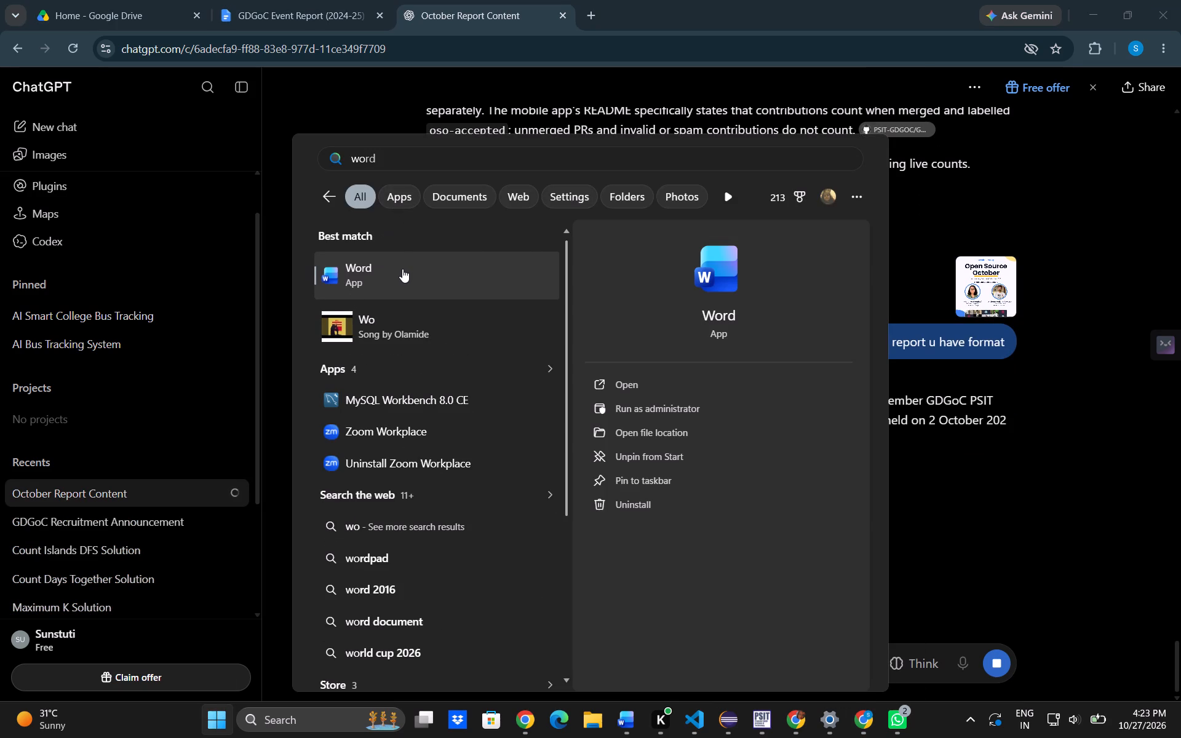
Open Word and create a blank document in a maximised window.
left_click(402, 269)
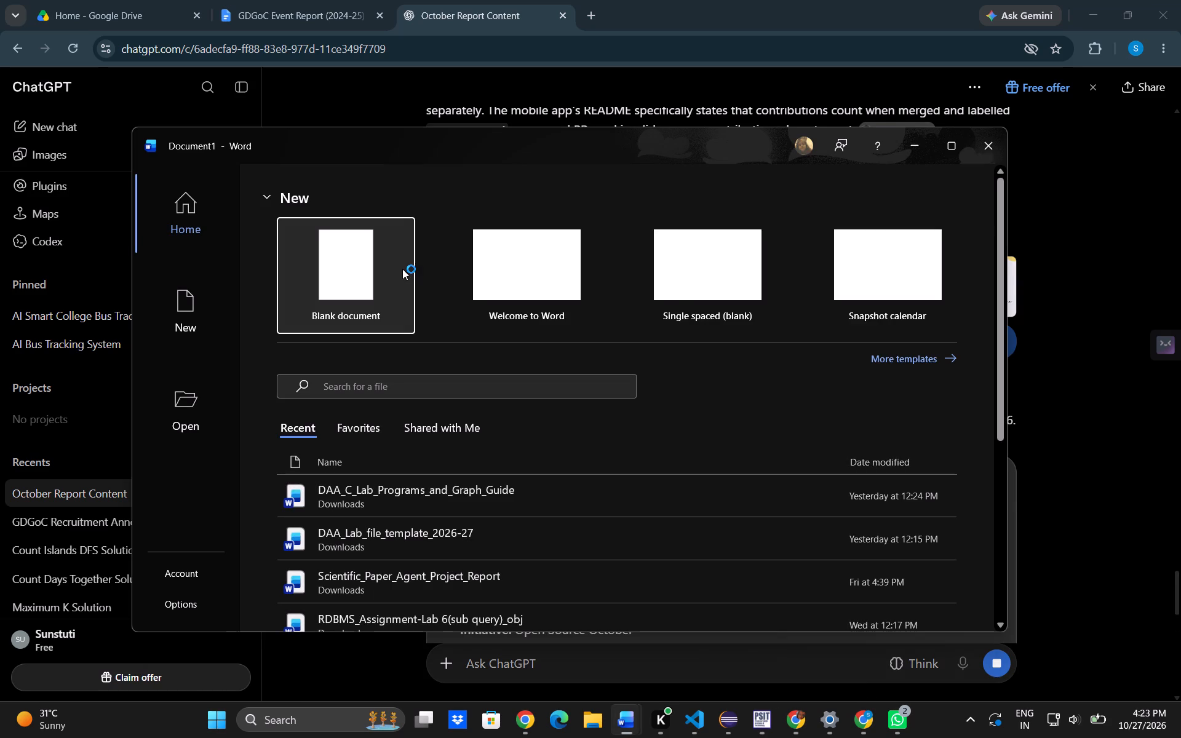
left_click(941, 151)
left_click(237, 165)
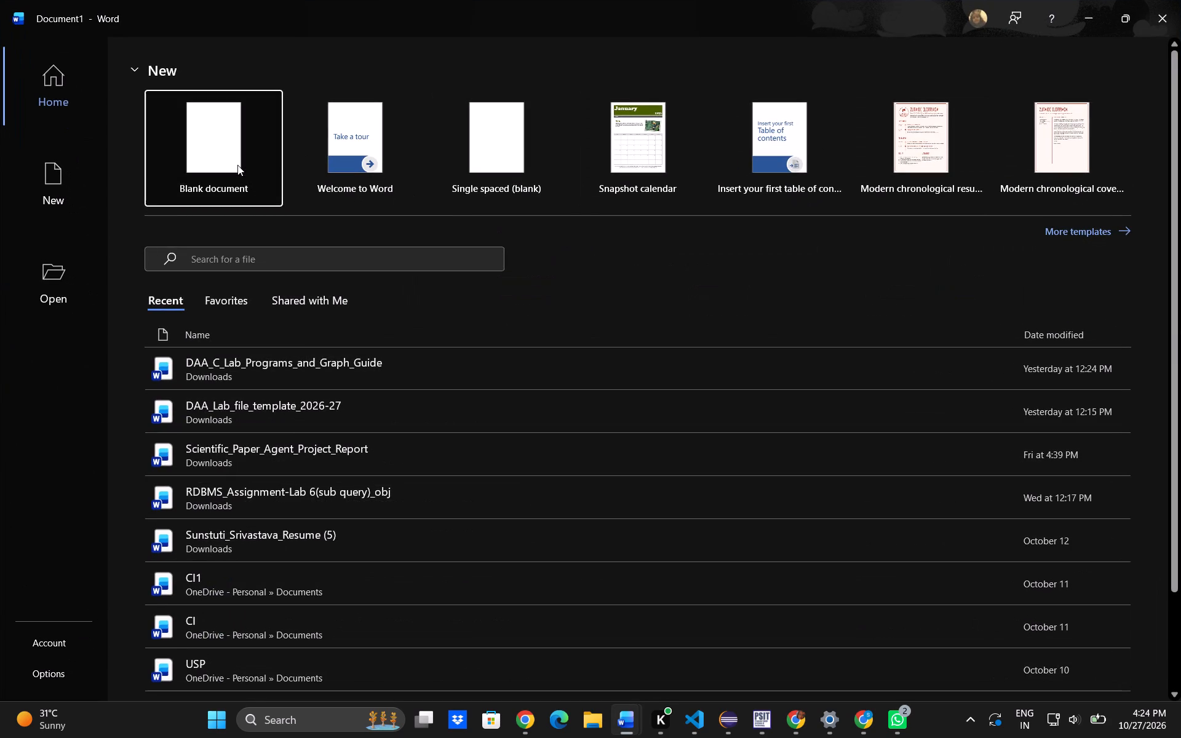
Switch to Chrome, close the March Report preview in Google Drive and open September26_Report.pdf from the suggested files.
key("alt+Tab")
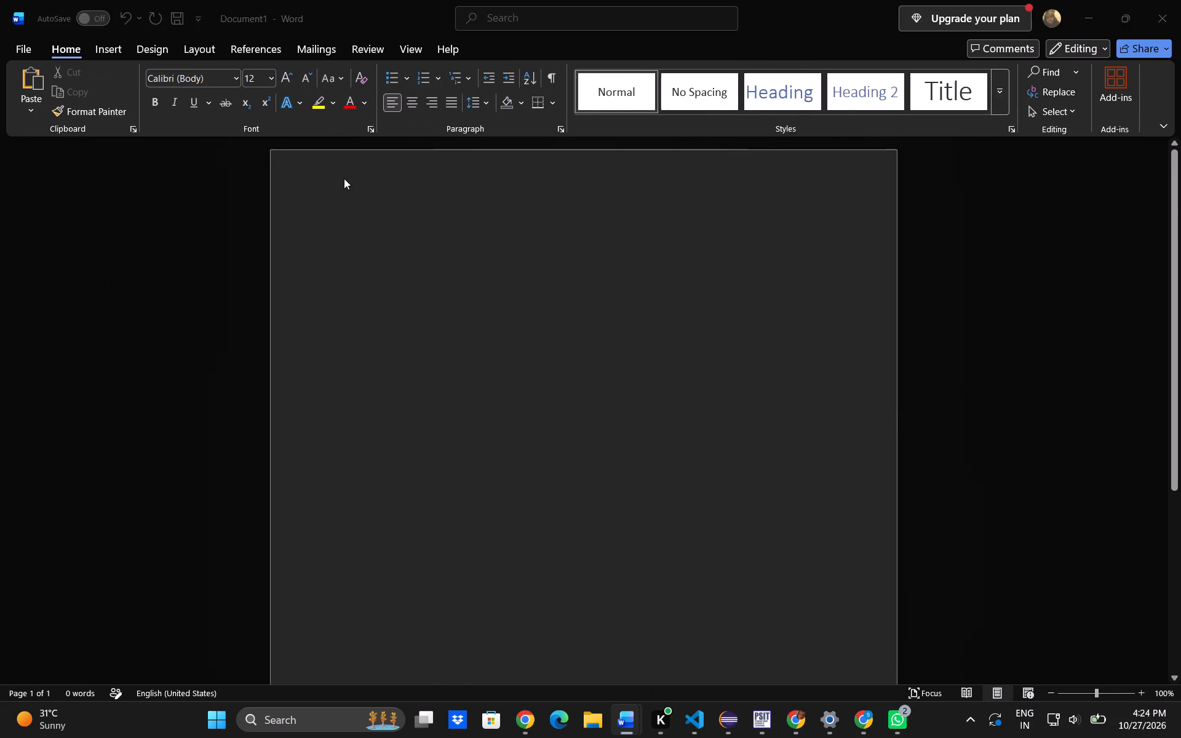
left_click(332, 0)
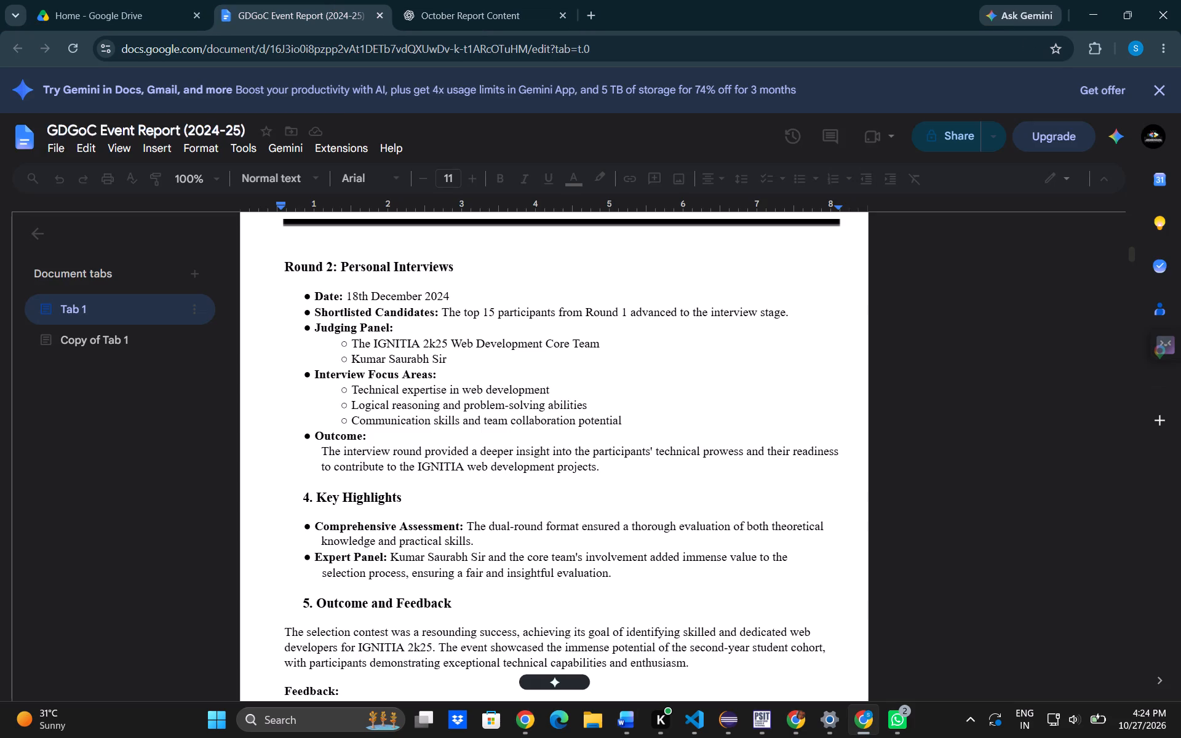
left_click(204, 0)
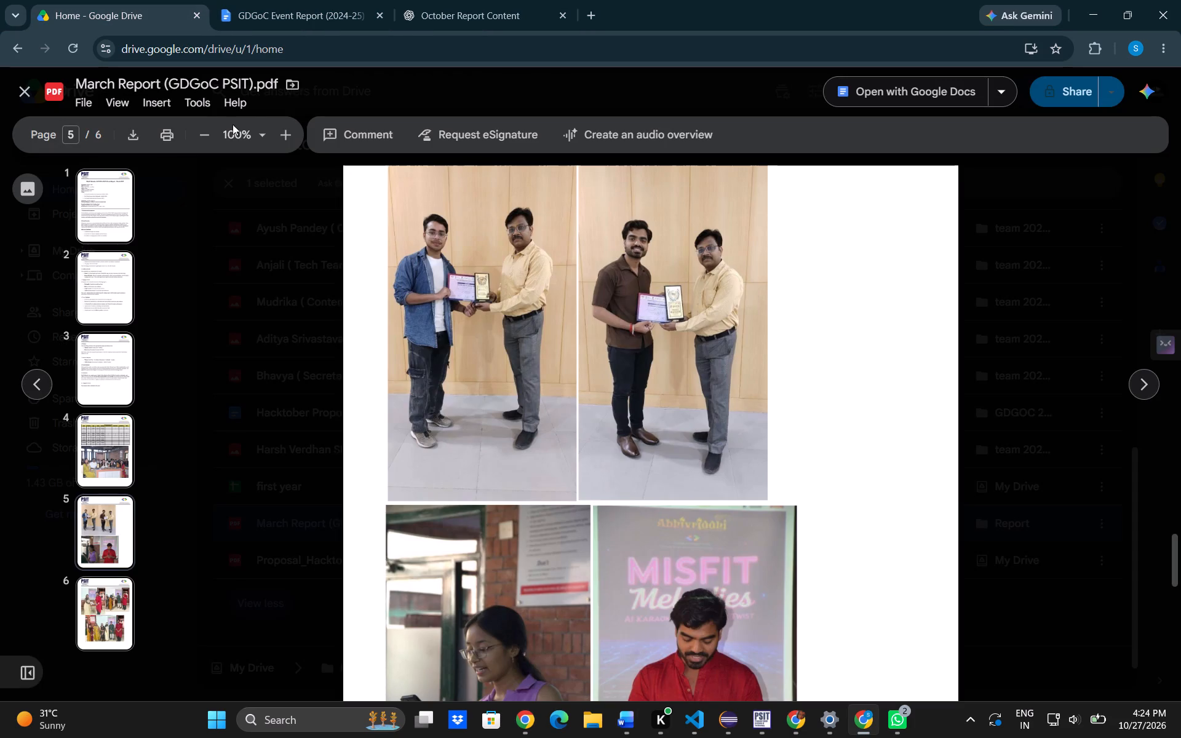
left_click(23, 97)
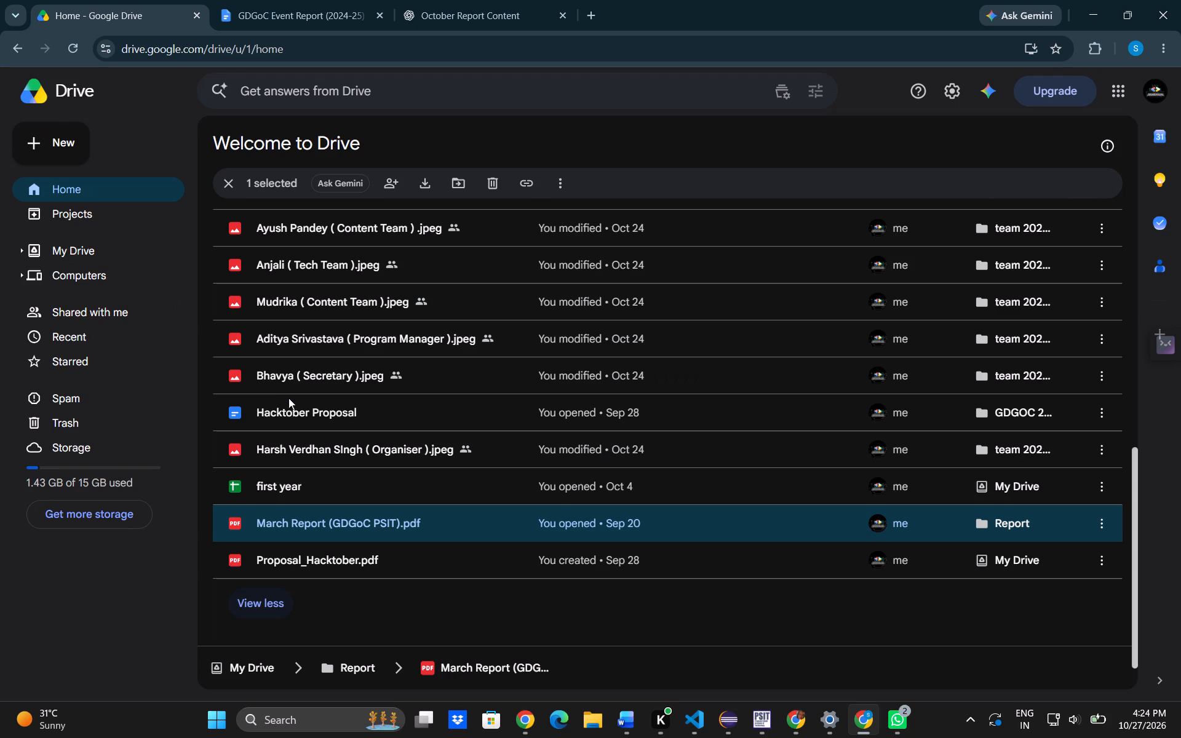
scroll(288, 398, "up", 14)
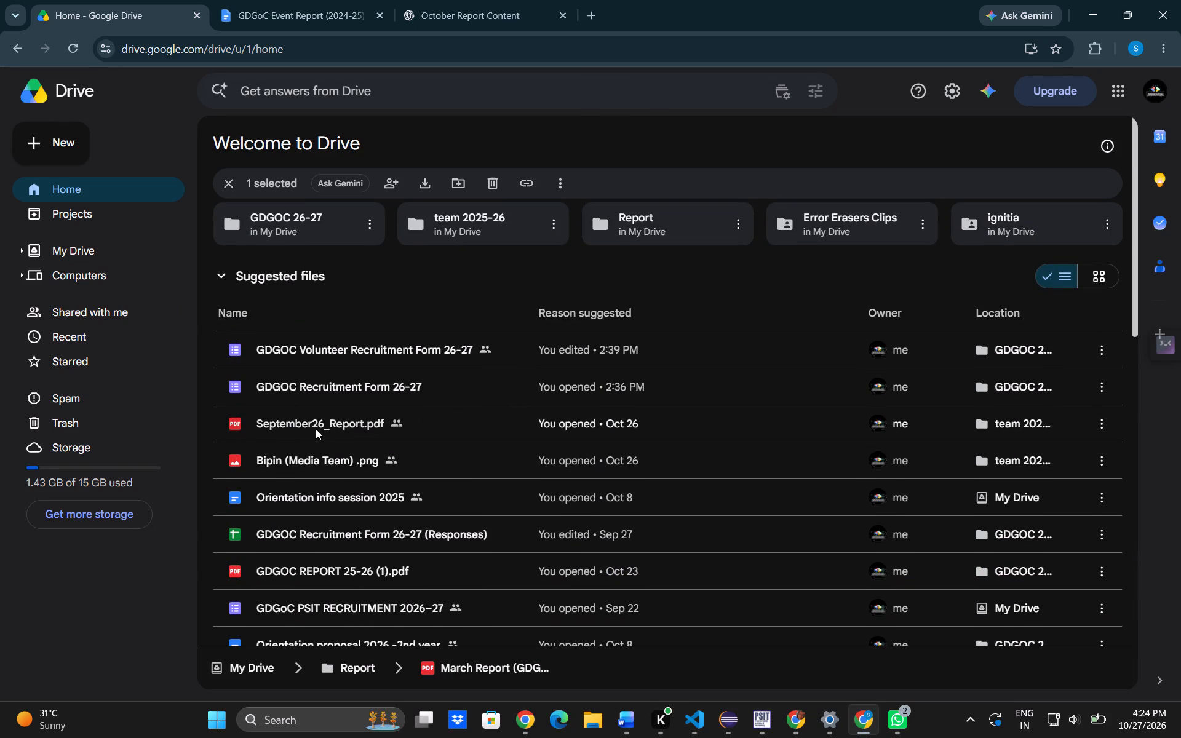
double_click(316, 429)
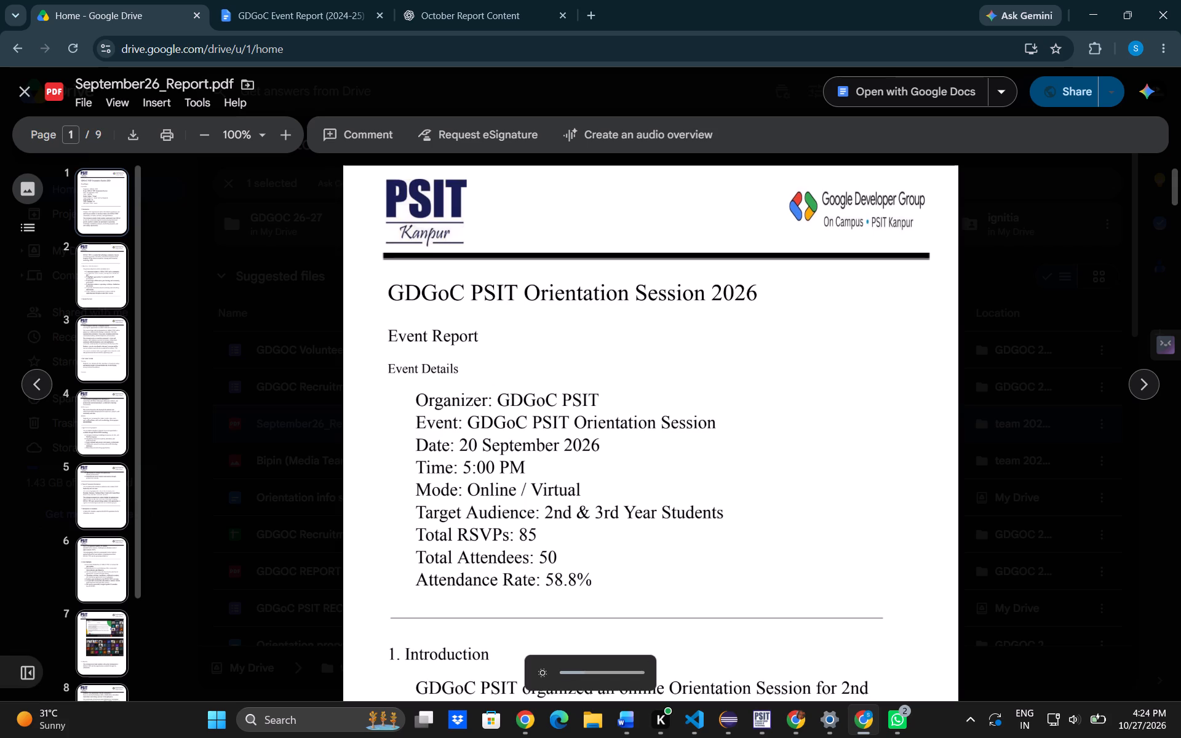
key("alt+Tab")
key("alt+Tab")
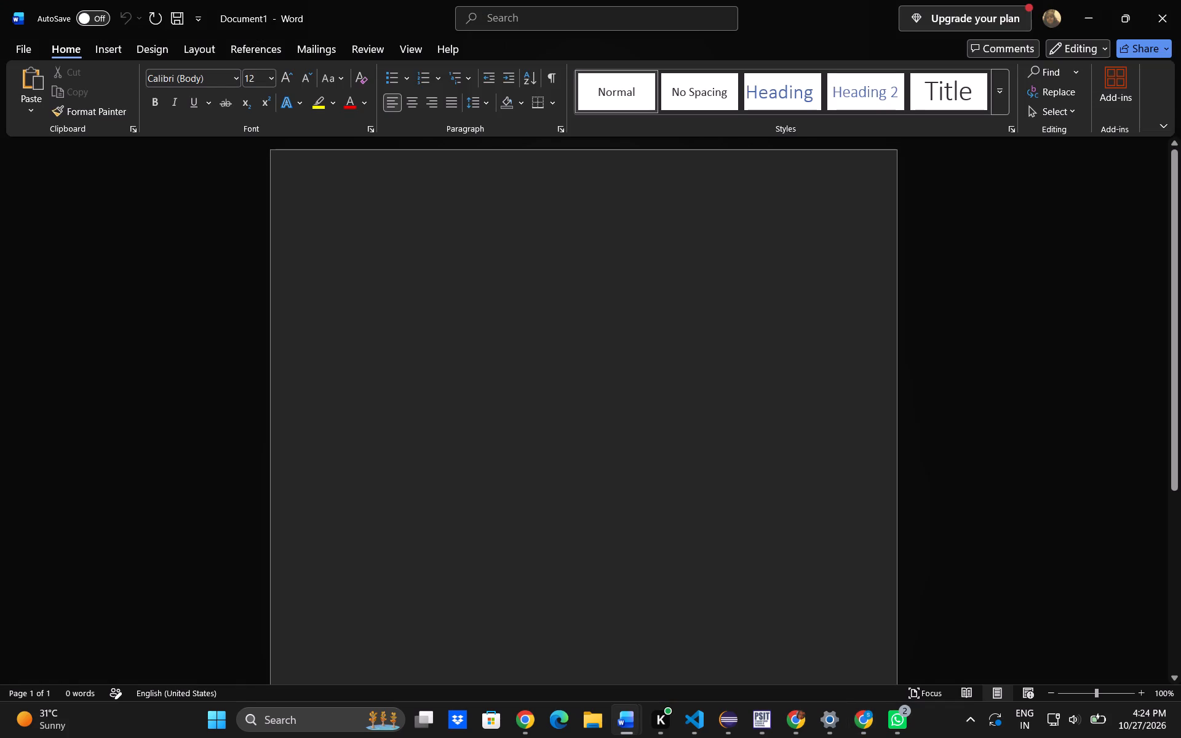
left_click(579, 212)
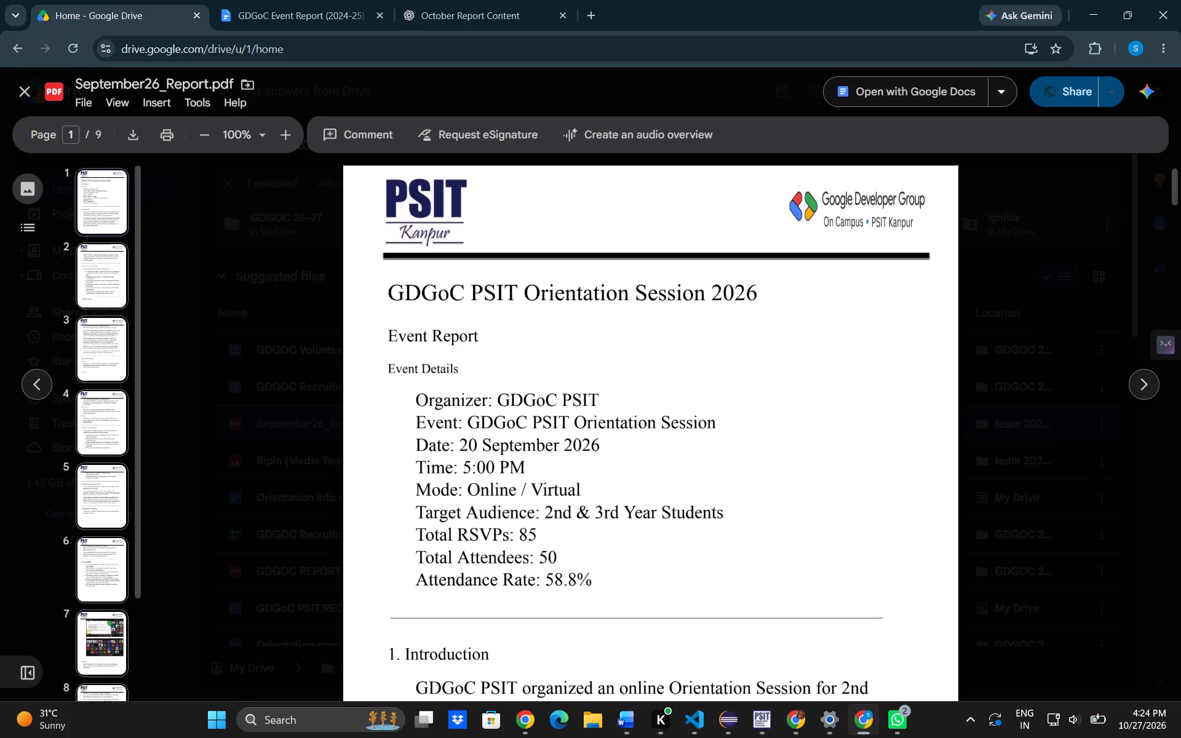
Download September26_Report.pdf from Drive and open the downloaded copy in the browser.
left_click(1007, 89)
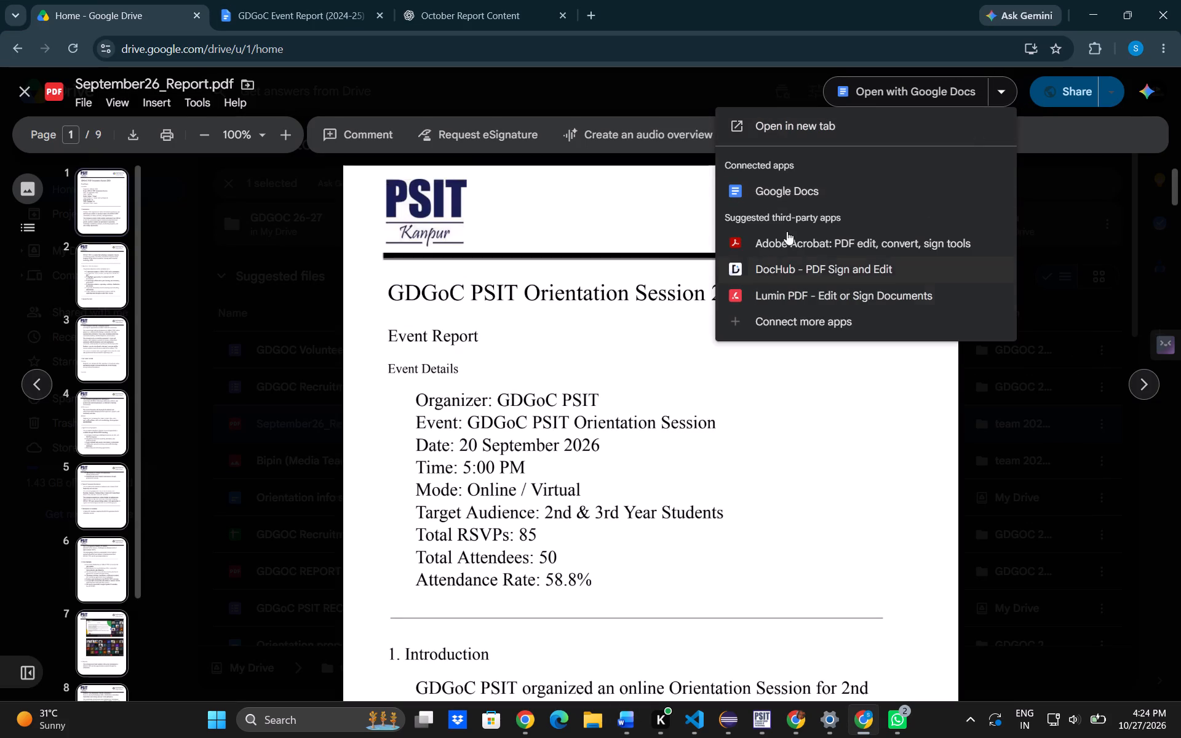
left_click(133, 137)
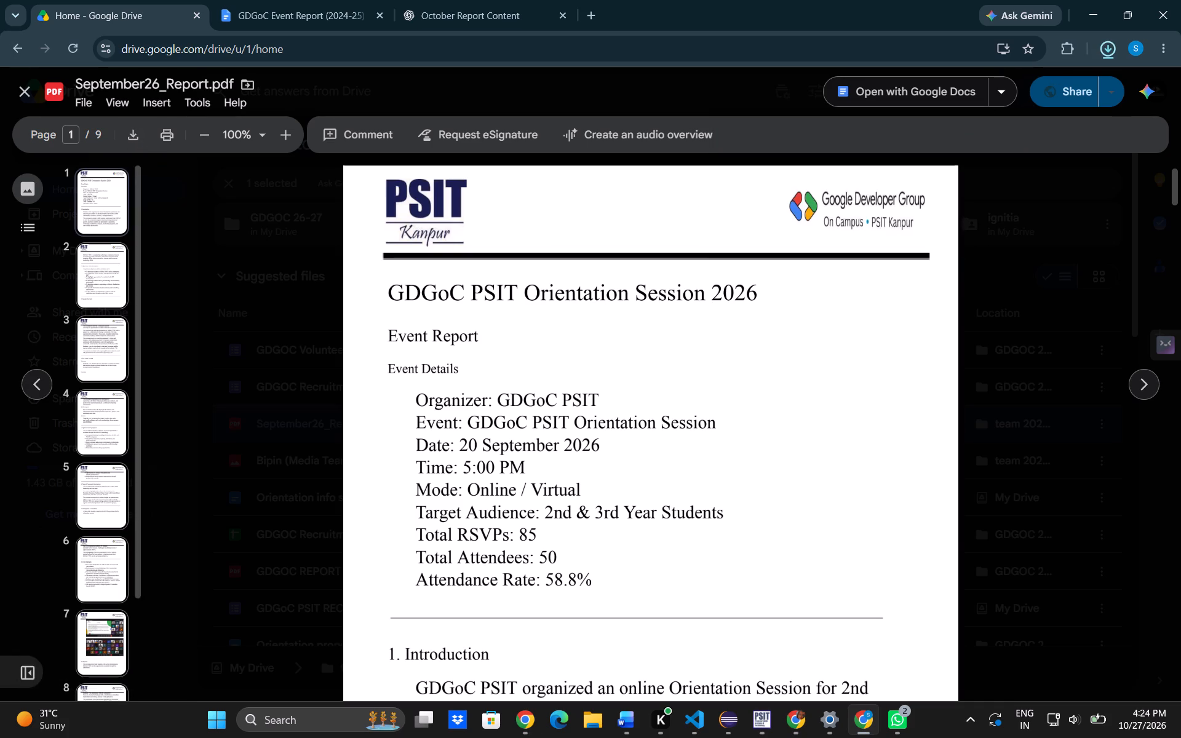
double_click(937, 88)
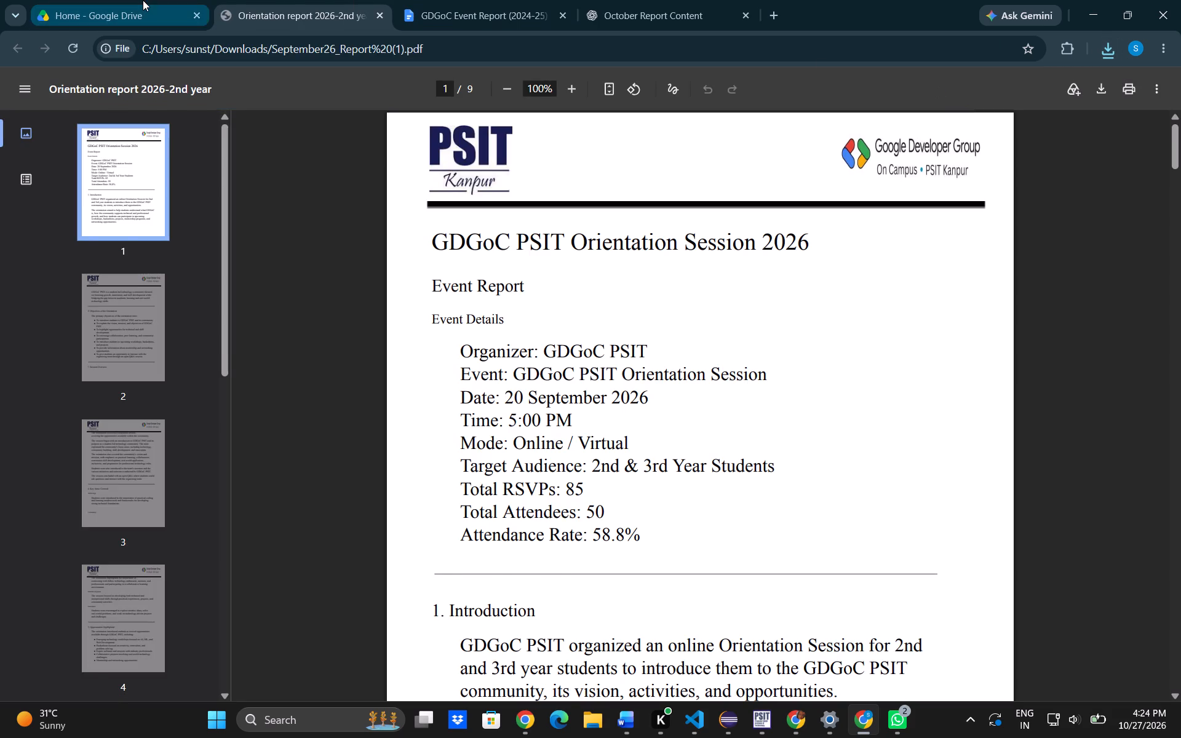
Return to the September26_Report.pdf preview in Drive and download another copy of it.
left_click(143, 0)
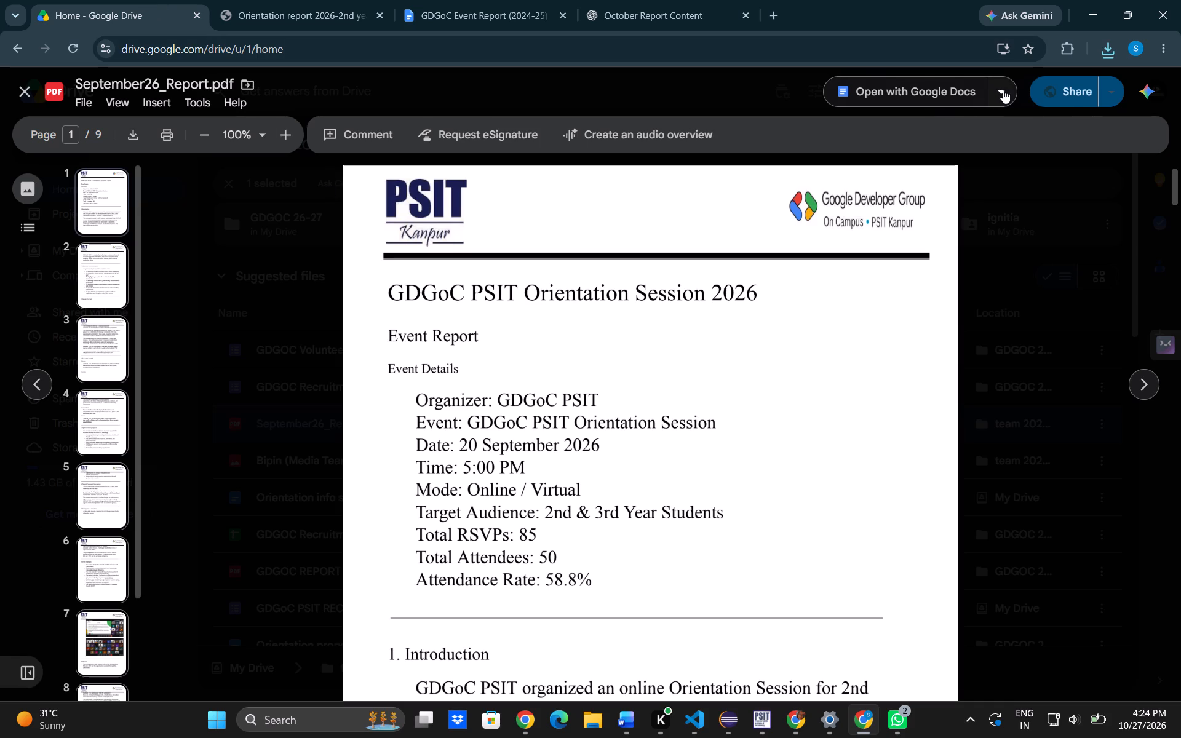
left_click(1103, 91)
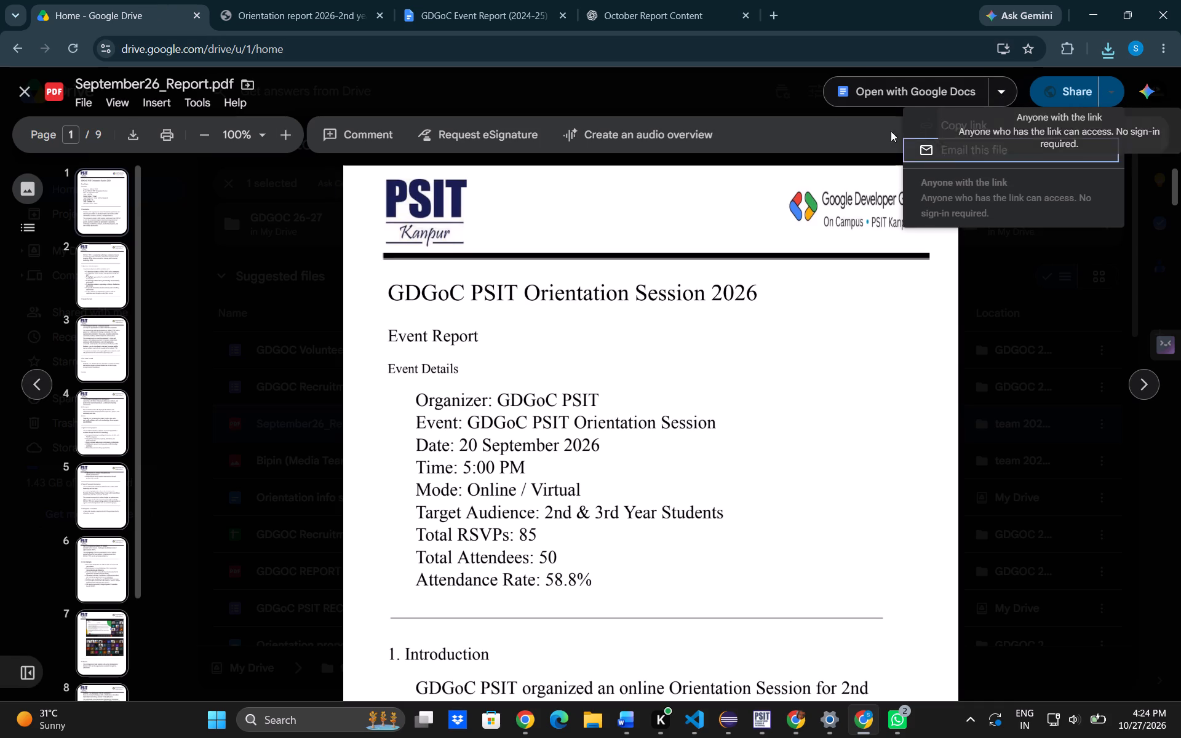
left_click(985, 93)
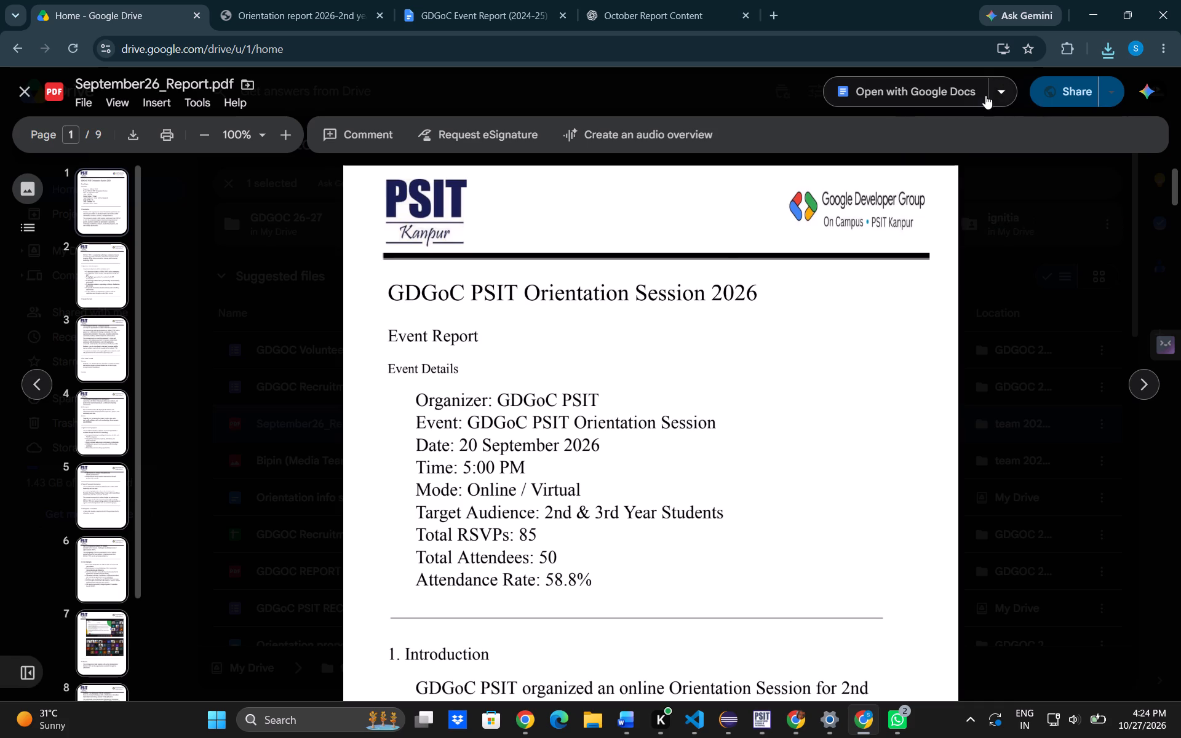
left_click(998, 93)
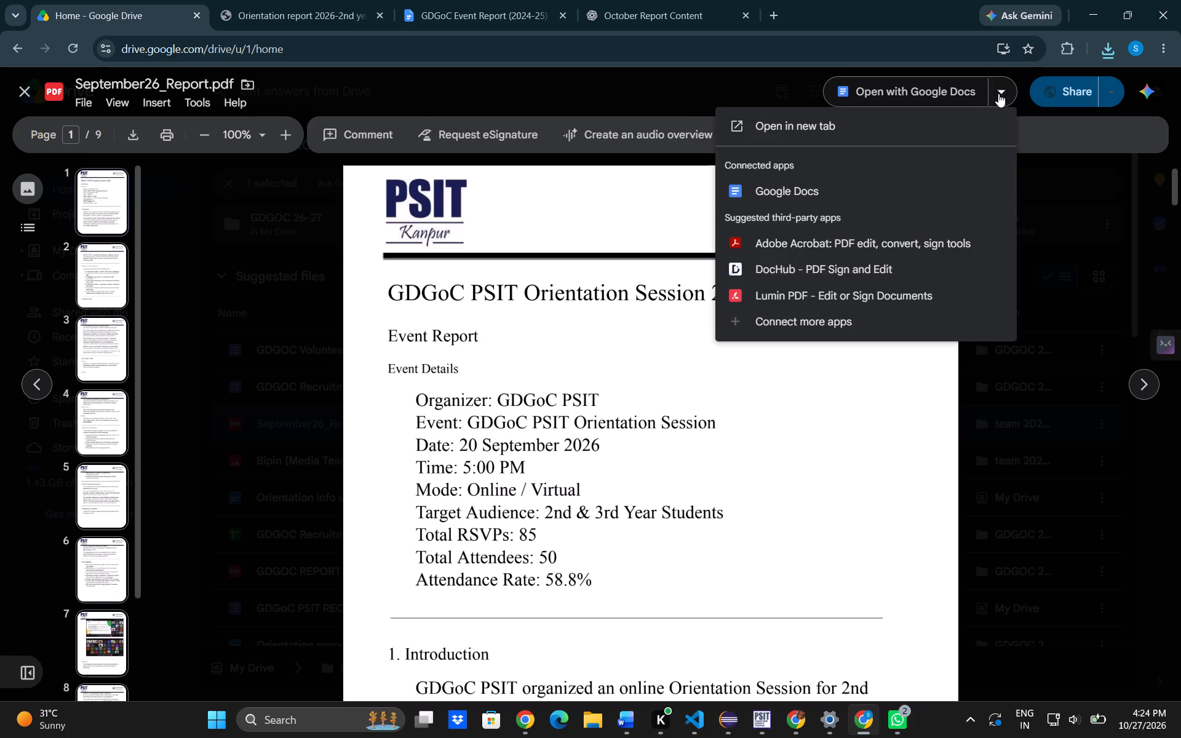
right_click_drag(130, 127, 82, 108)
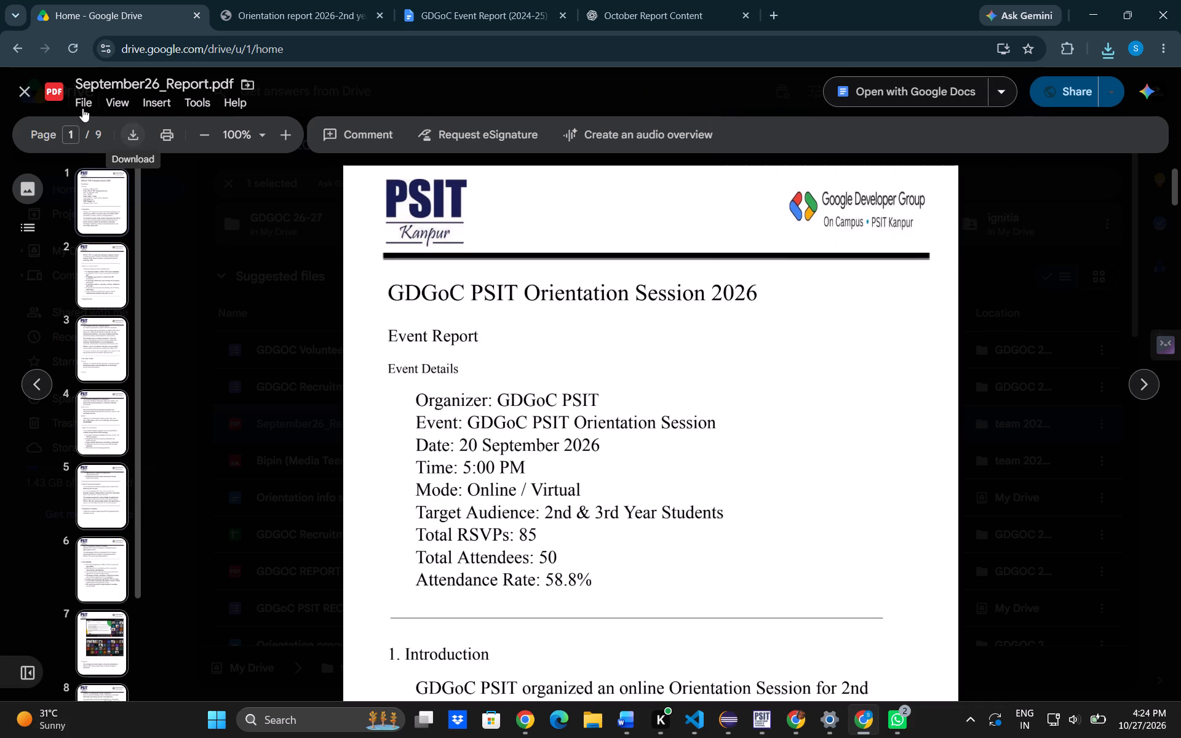
right_click_drag(82, 108, 70, 101)
left_click(70, 101)
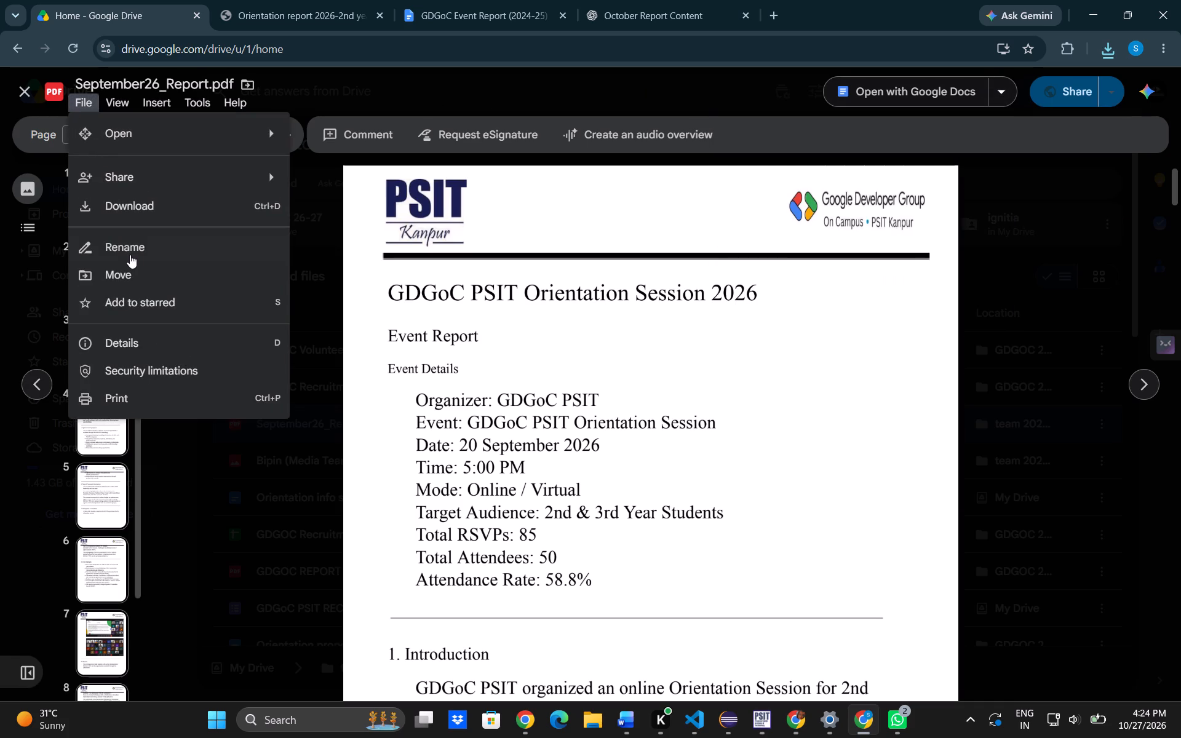
left_click(149, 204)
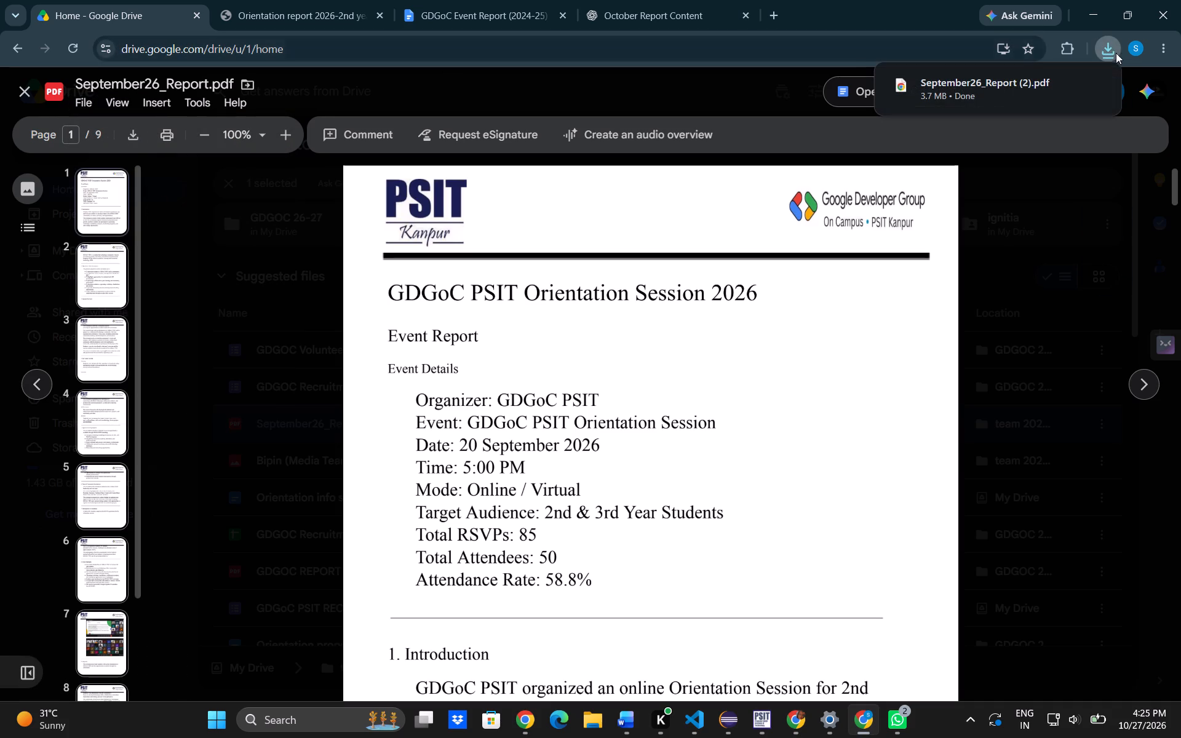
Search the web for "convert pdf to word" in a new browser tab and open iLovePDF's converter.
left_click(767, 1)
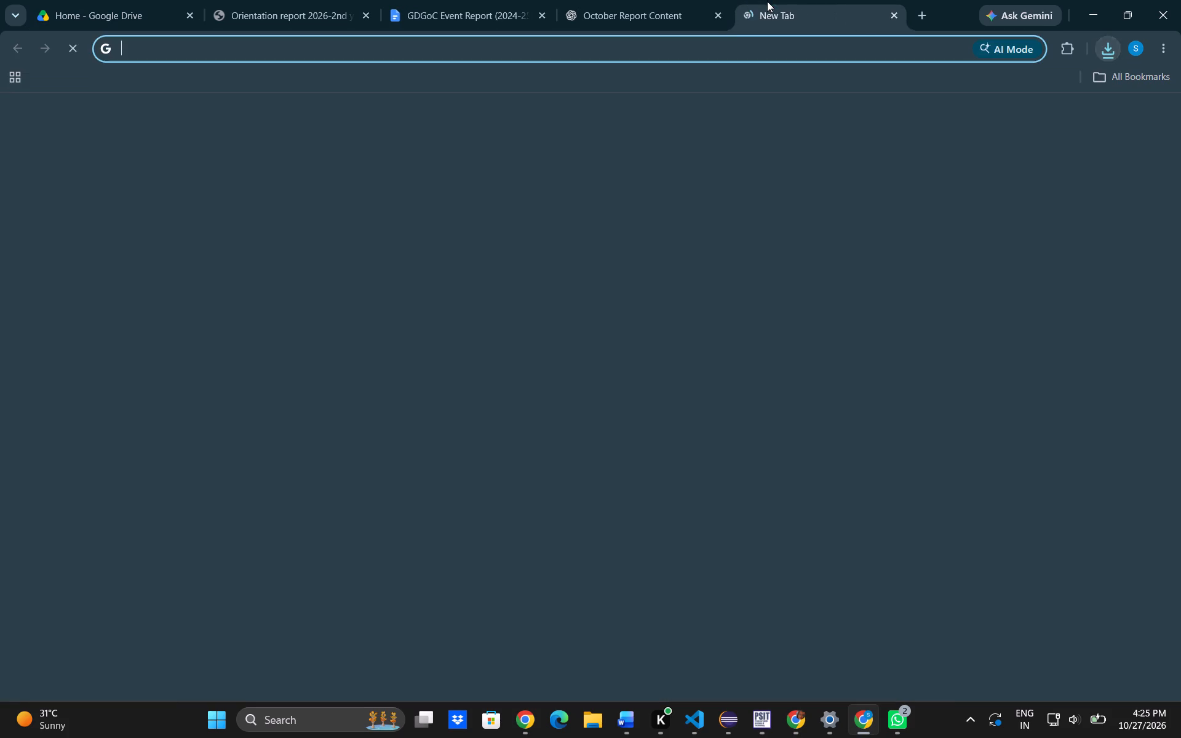
type("convert")
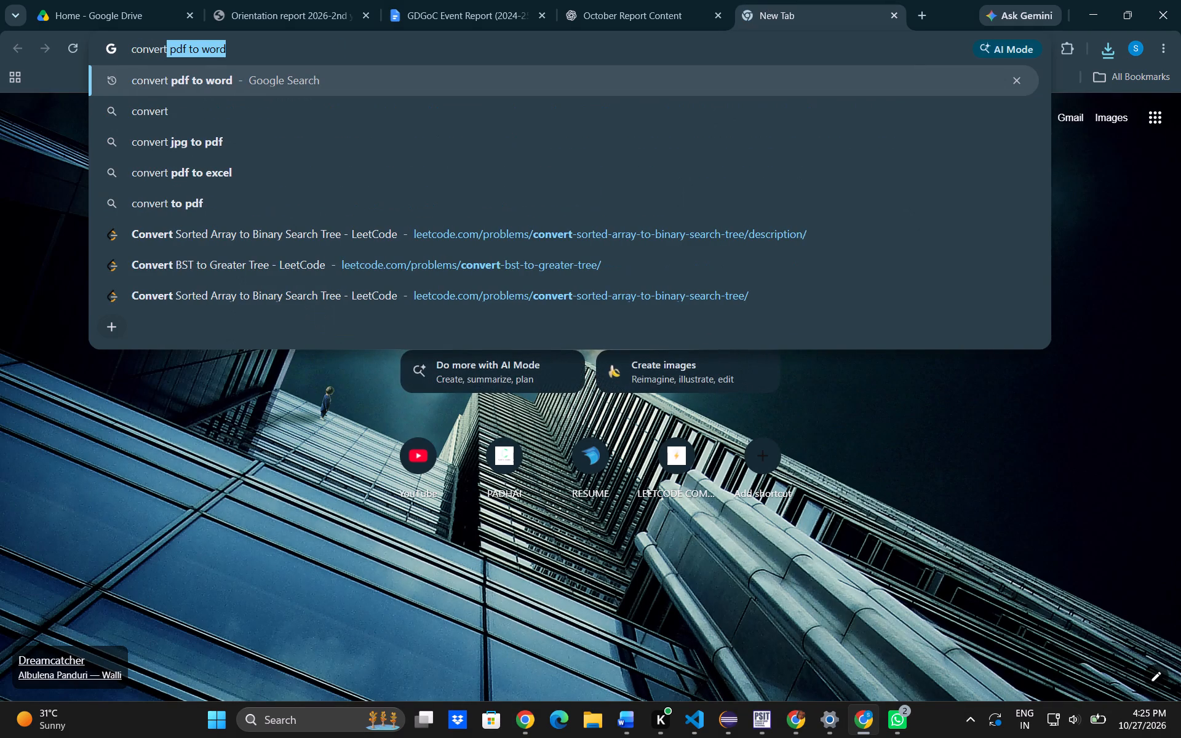
key("Right")
key("Return")
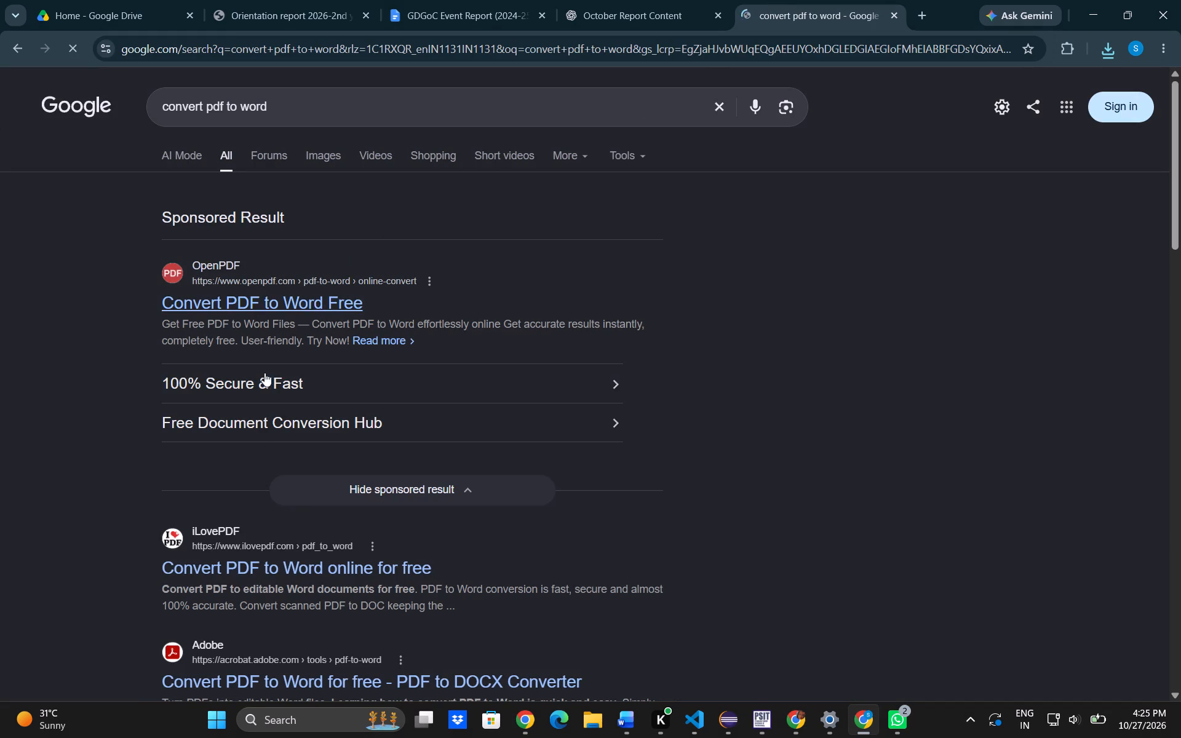
left_click(260, 568)
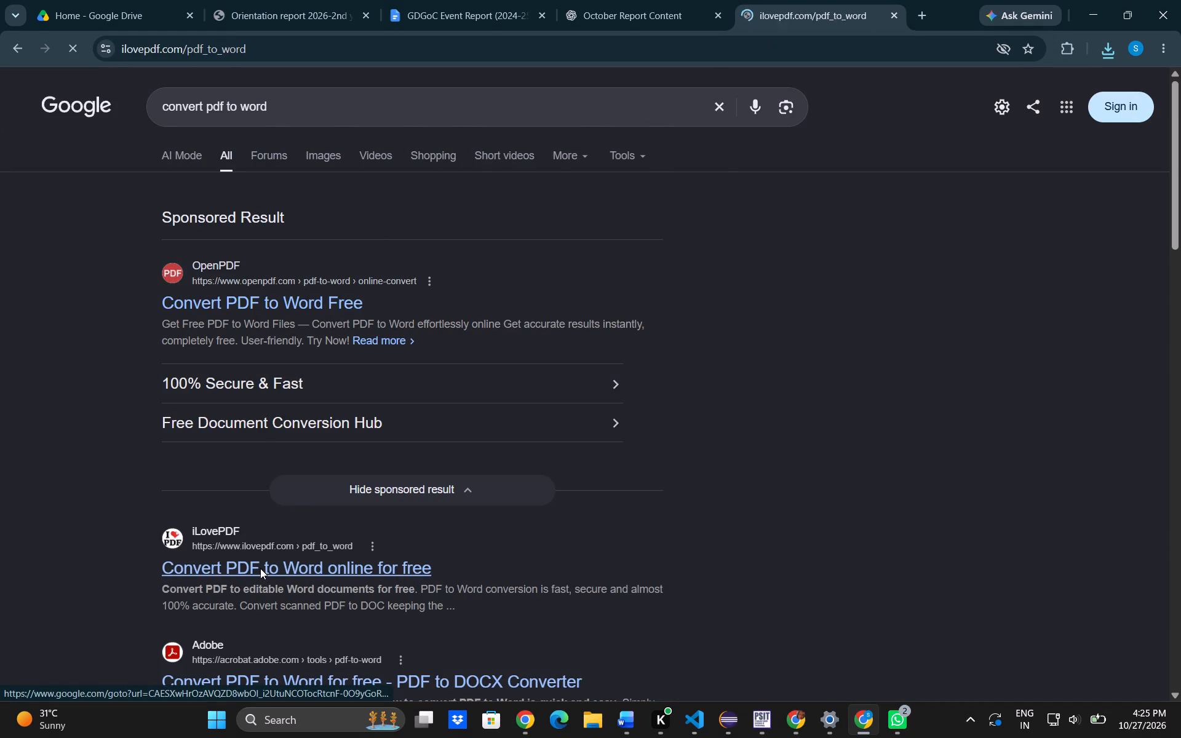
Upload September26_Report (2).pdf from Downloads to iLovePDF and convert it to a Word document.
left_click(568, 280)
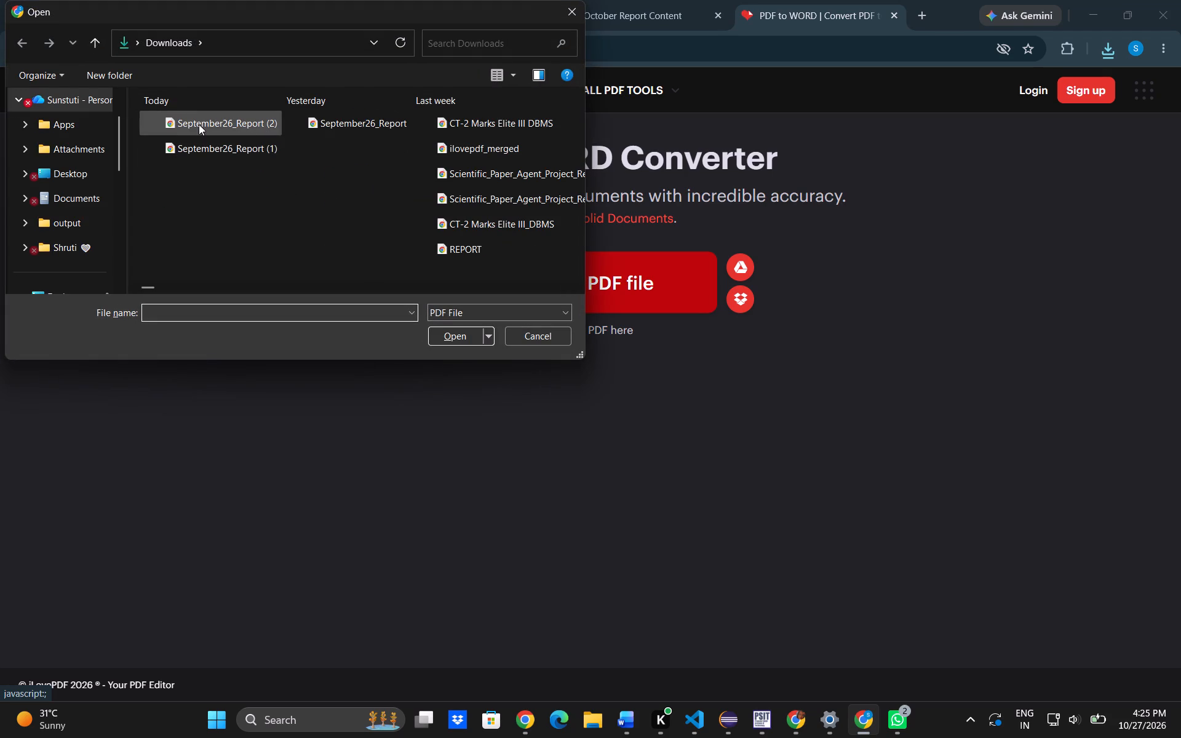
left_click(199, 124)
left_click(480, 344)
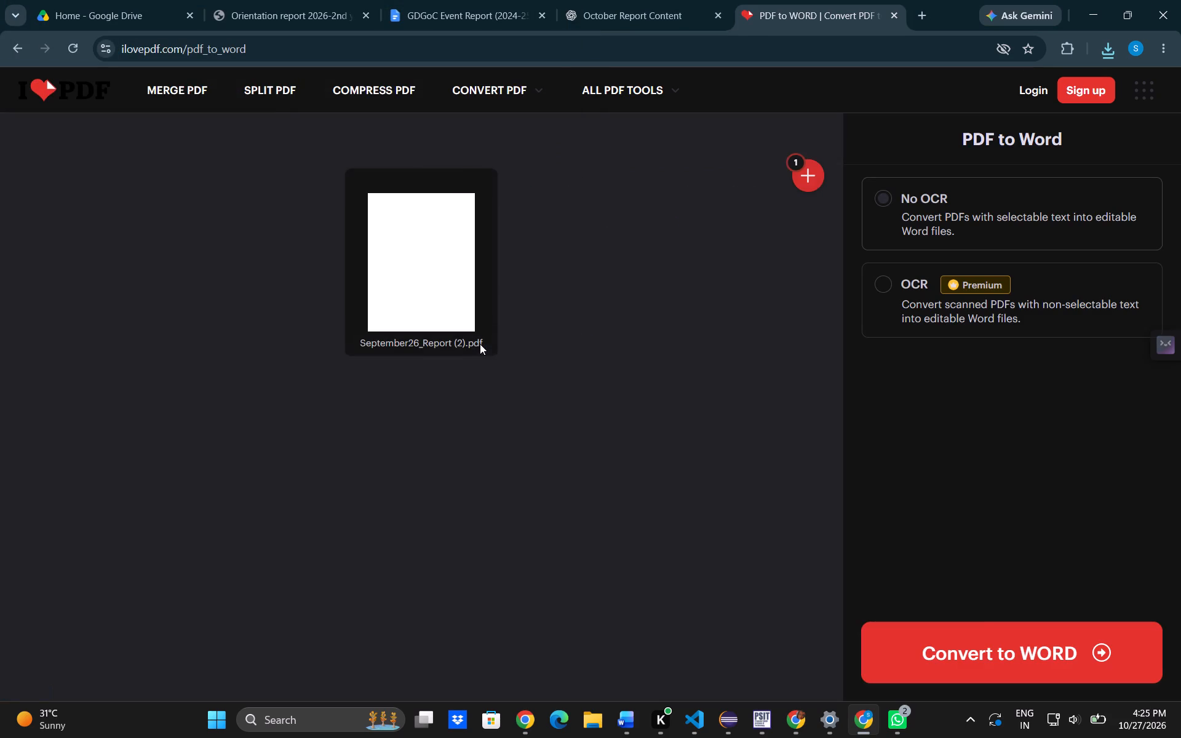
left_click(1002, 653)
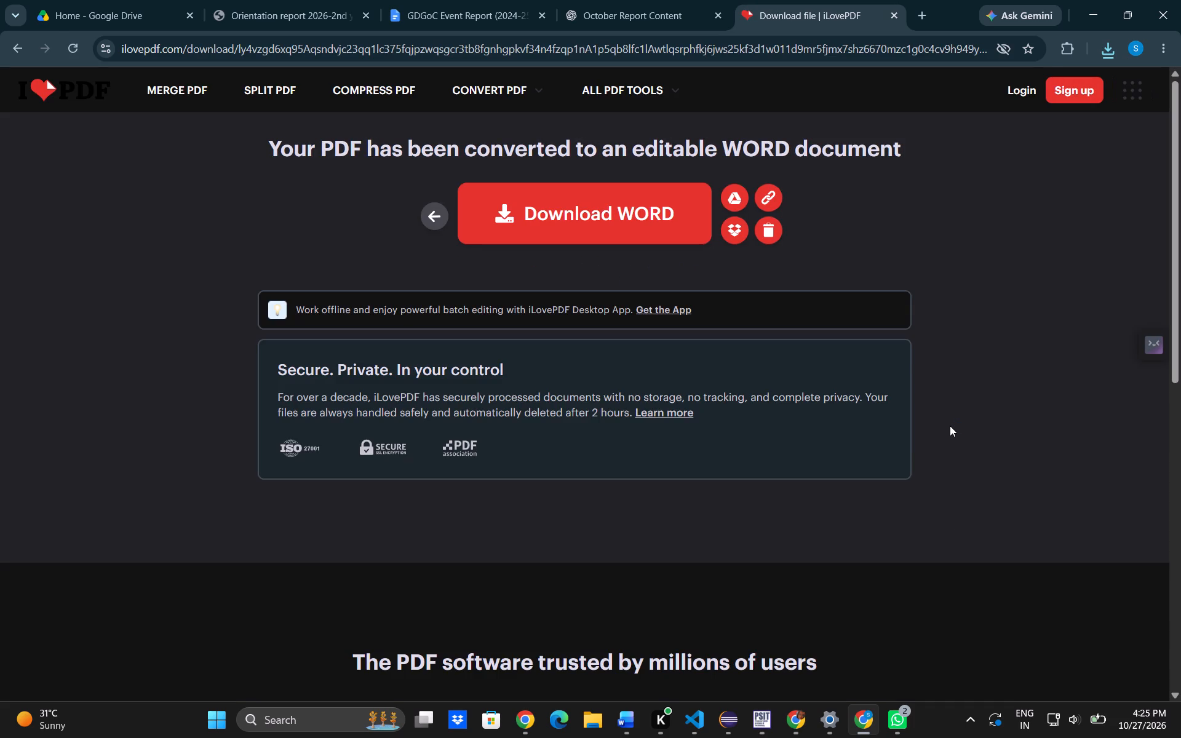
Download the converted September report and open it in Word.
left_click(573, 223)
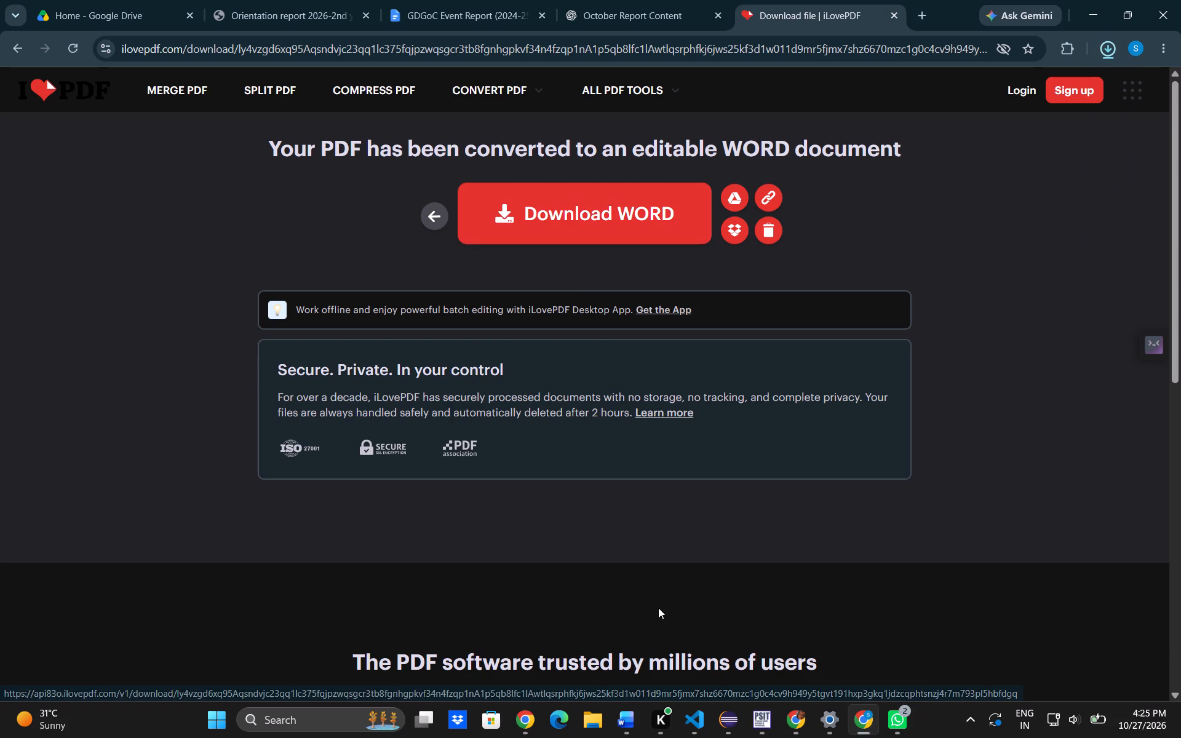
double_click(971, 96)
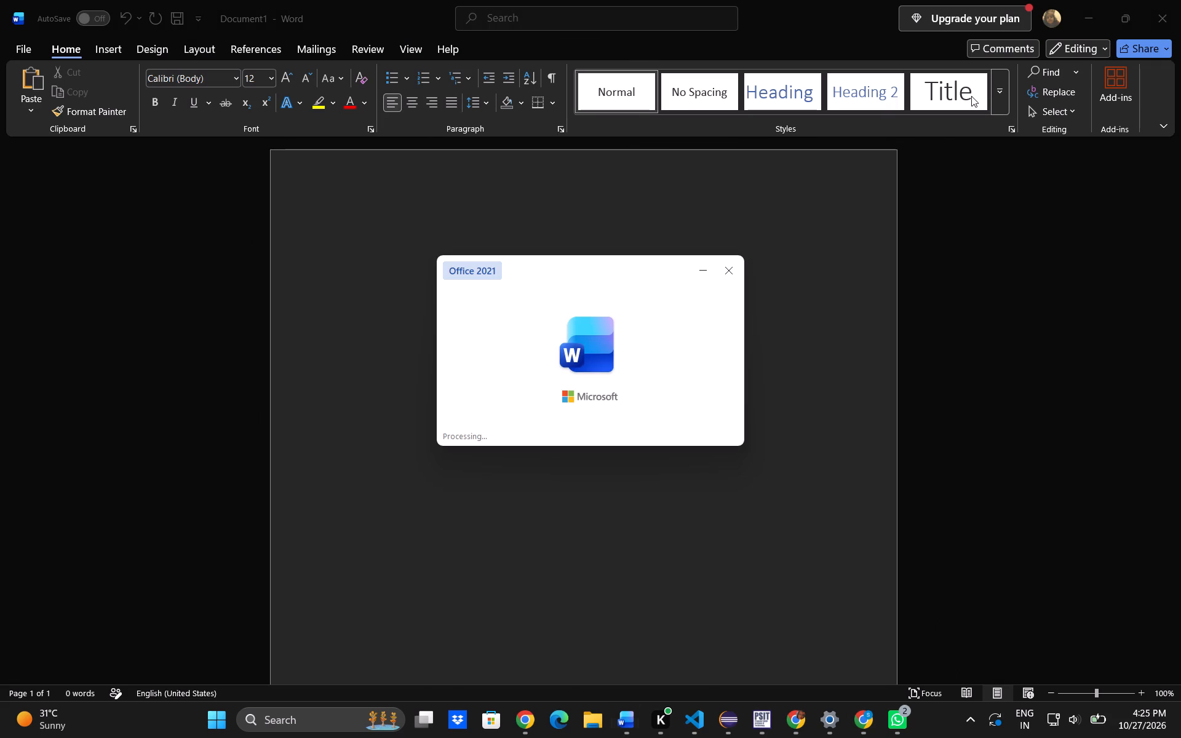
left_click(629, 69)
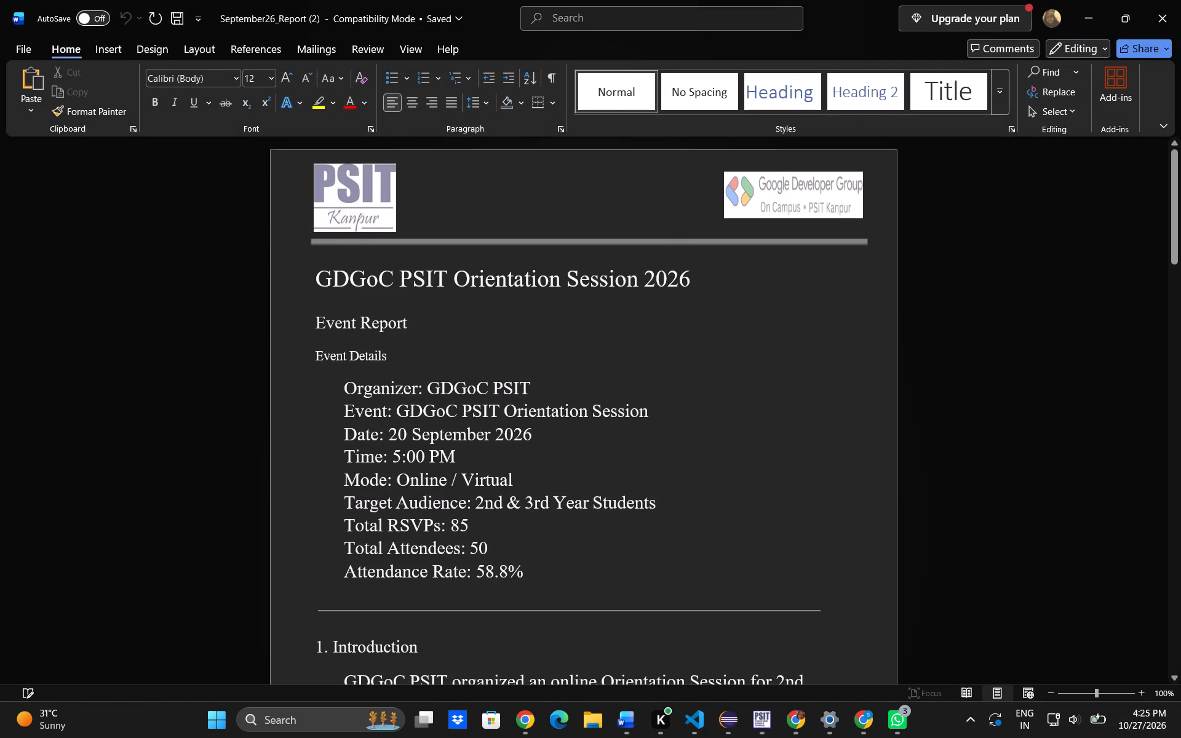
key("alt+Tab")
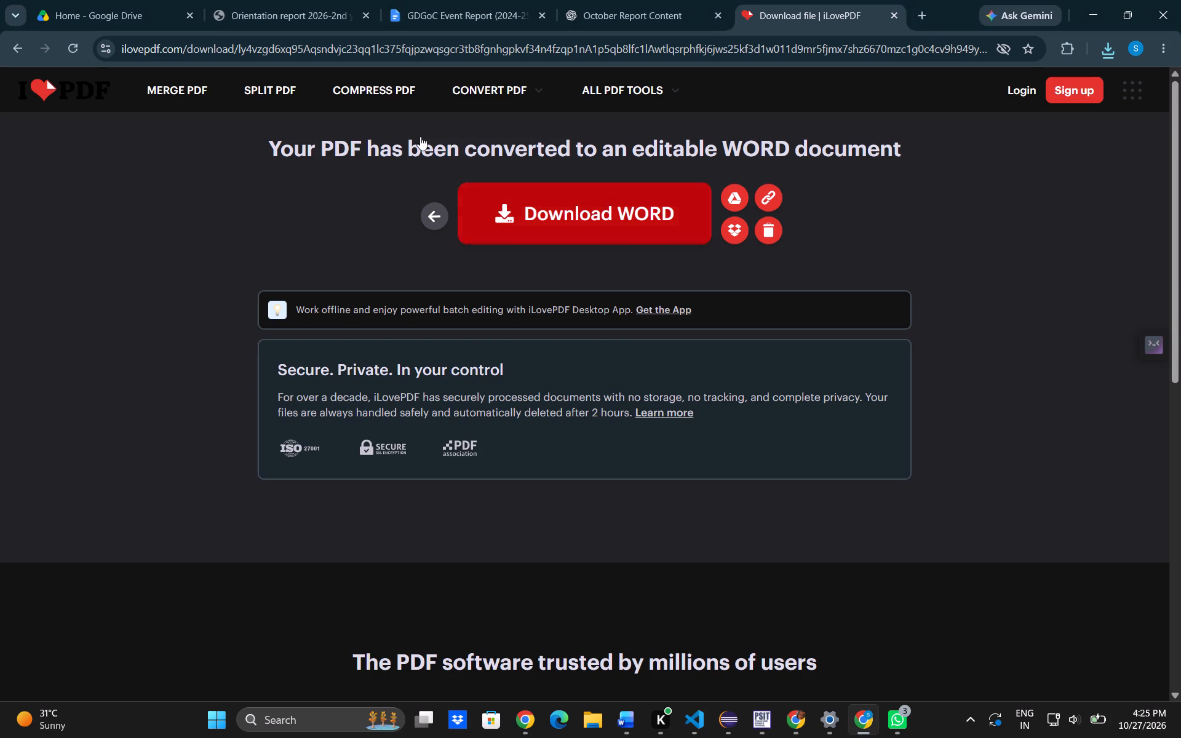
left_click(325, 0)
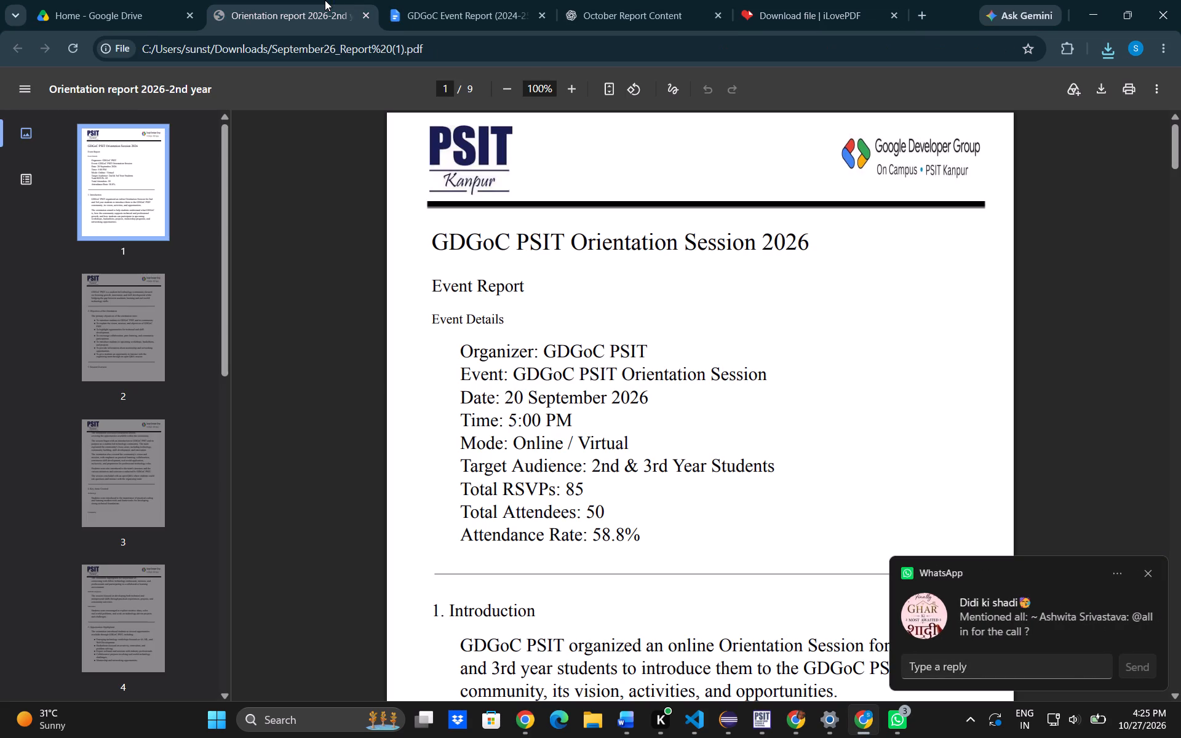
left_click(468, 0)
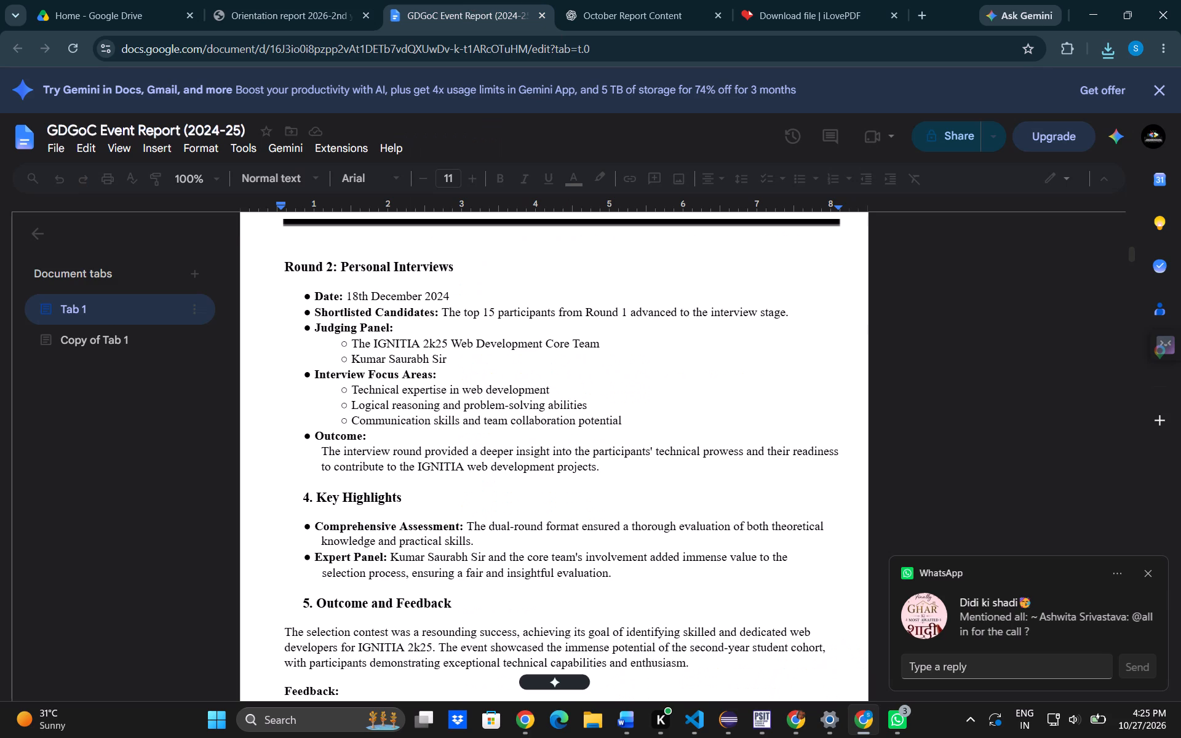
scroll(481, 504, "up", 15)
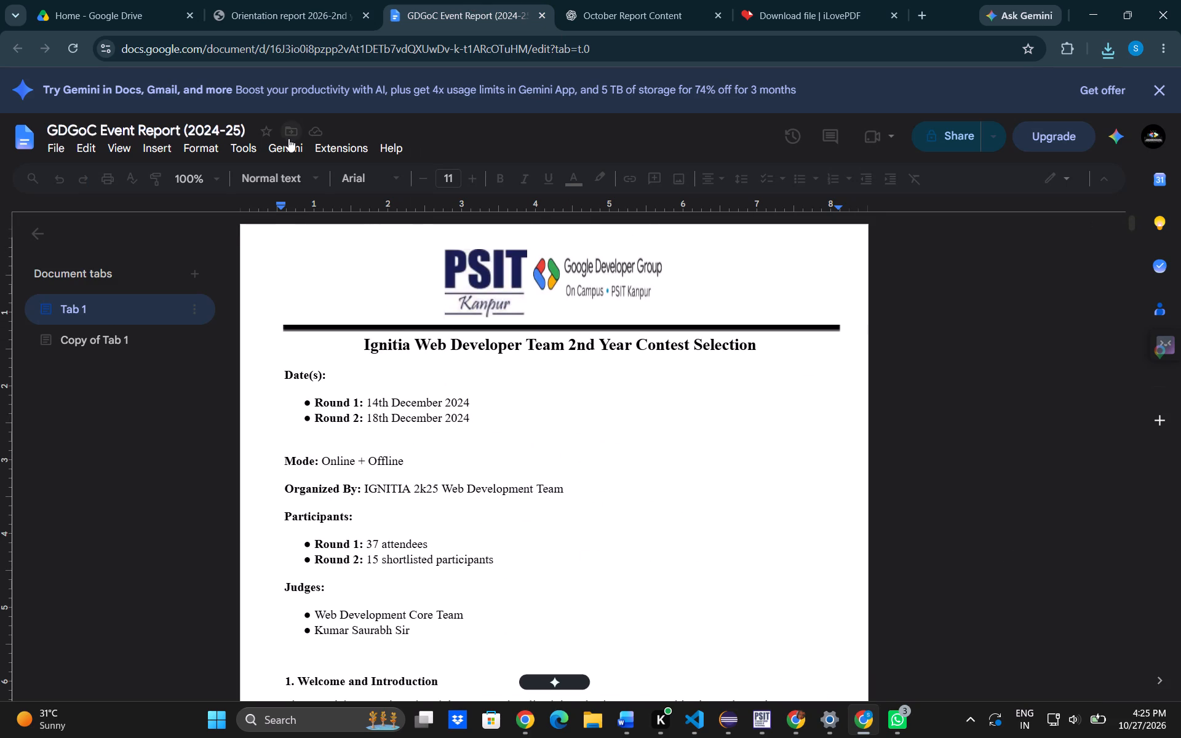
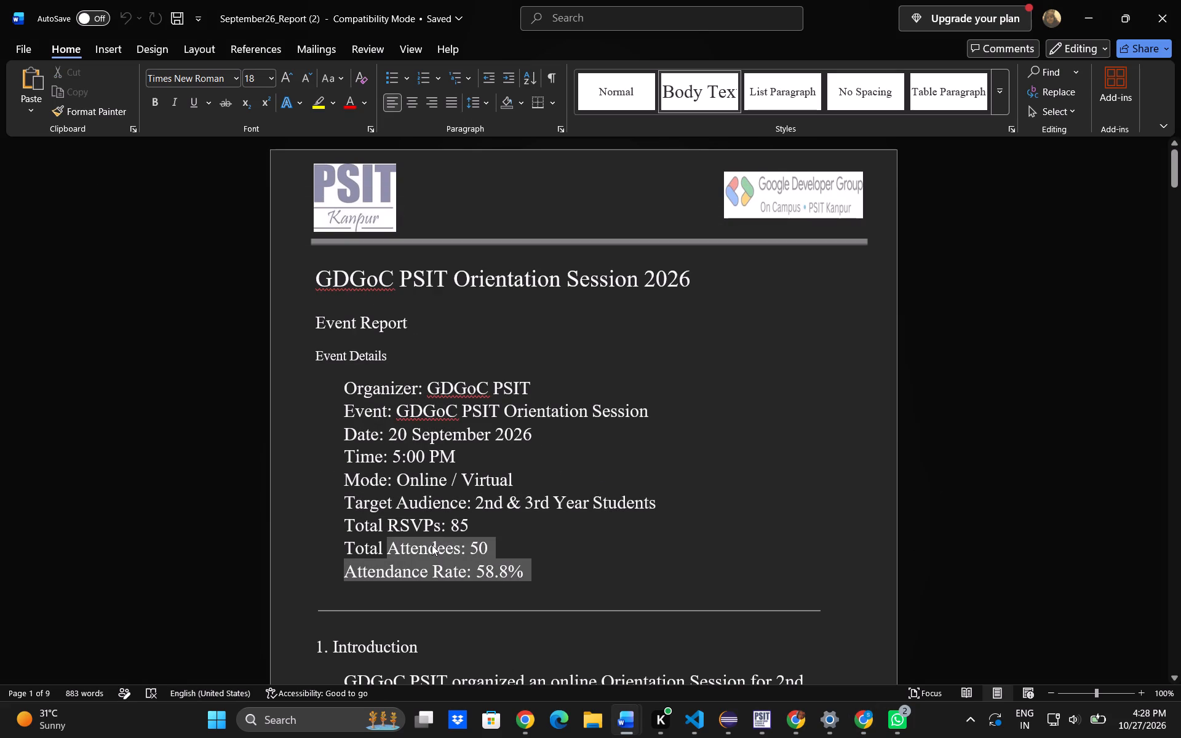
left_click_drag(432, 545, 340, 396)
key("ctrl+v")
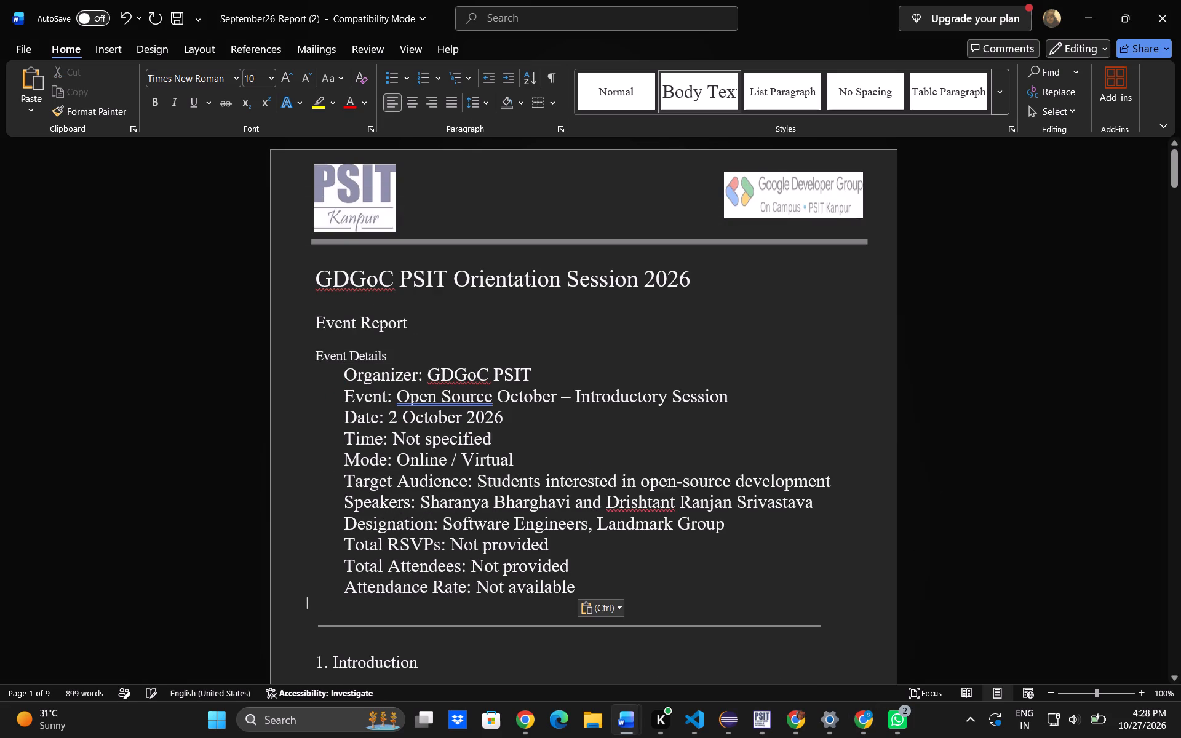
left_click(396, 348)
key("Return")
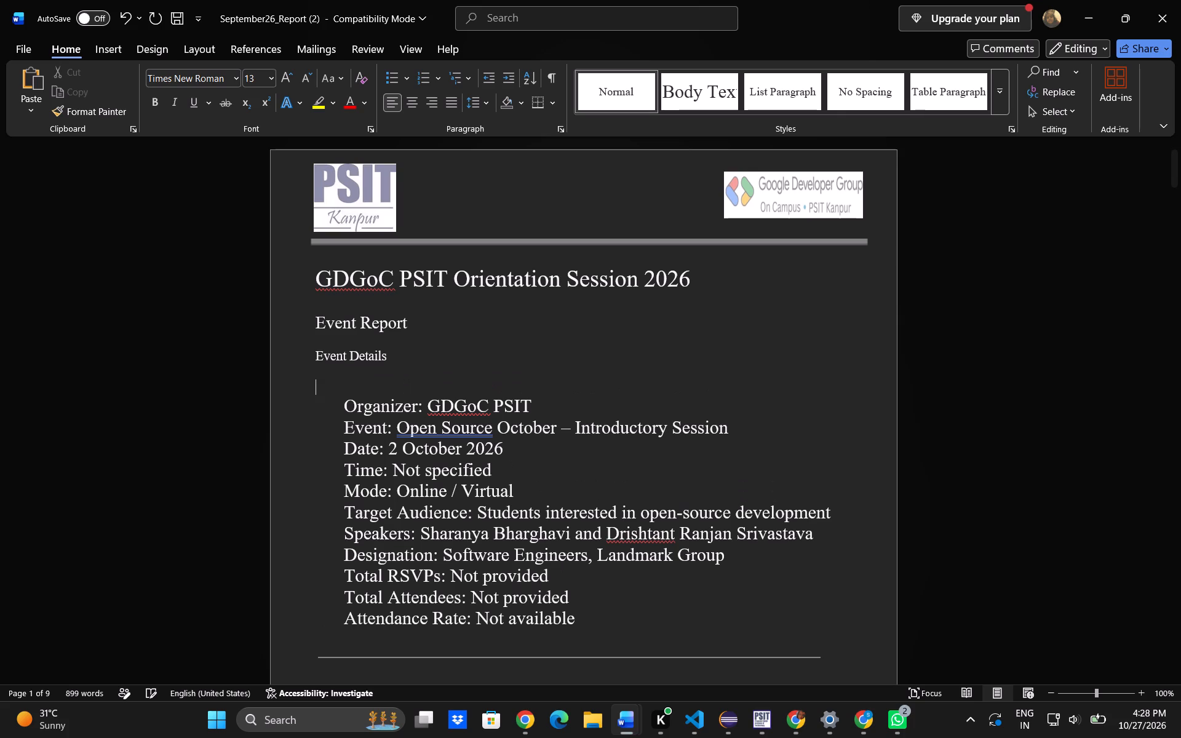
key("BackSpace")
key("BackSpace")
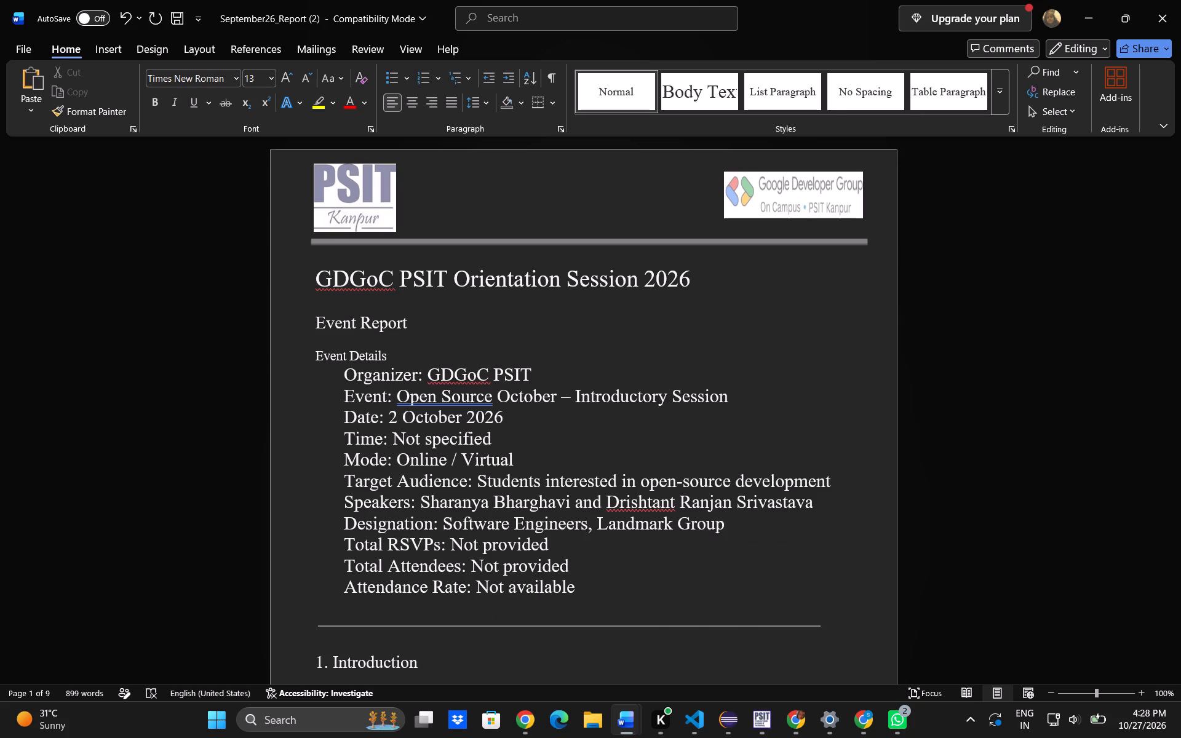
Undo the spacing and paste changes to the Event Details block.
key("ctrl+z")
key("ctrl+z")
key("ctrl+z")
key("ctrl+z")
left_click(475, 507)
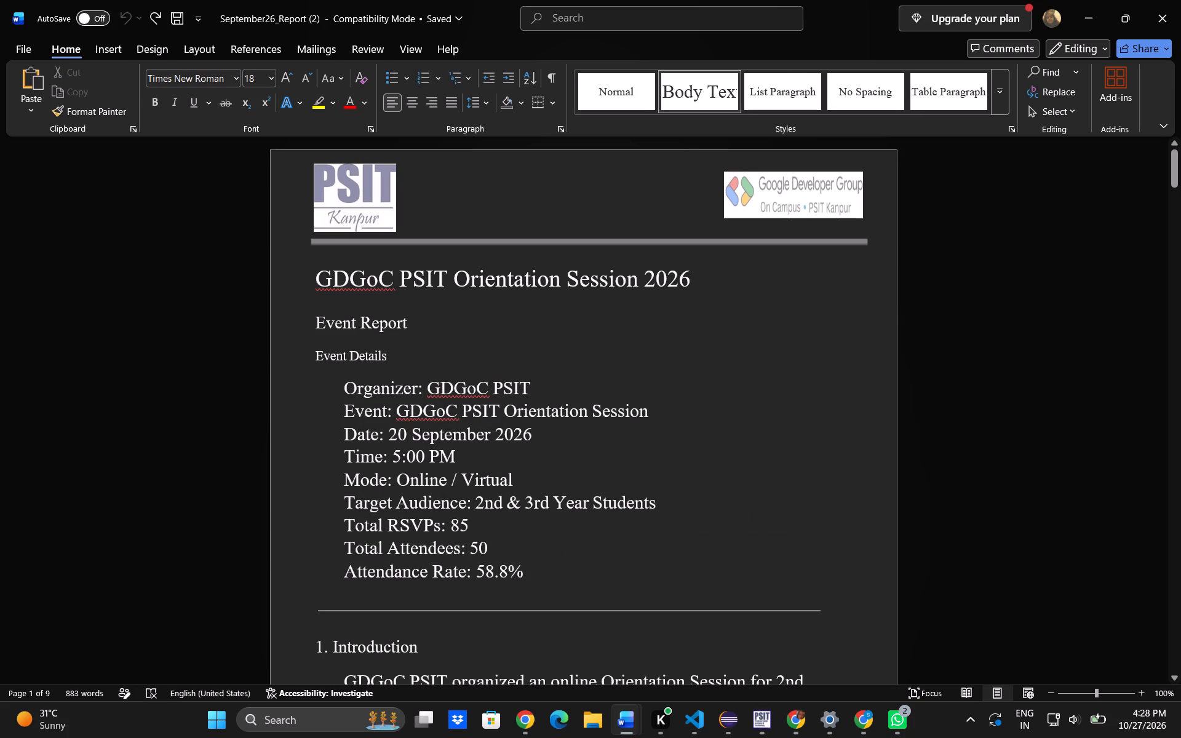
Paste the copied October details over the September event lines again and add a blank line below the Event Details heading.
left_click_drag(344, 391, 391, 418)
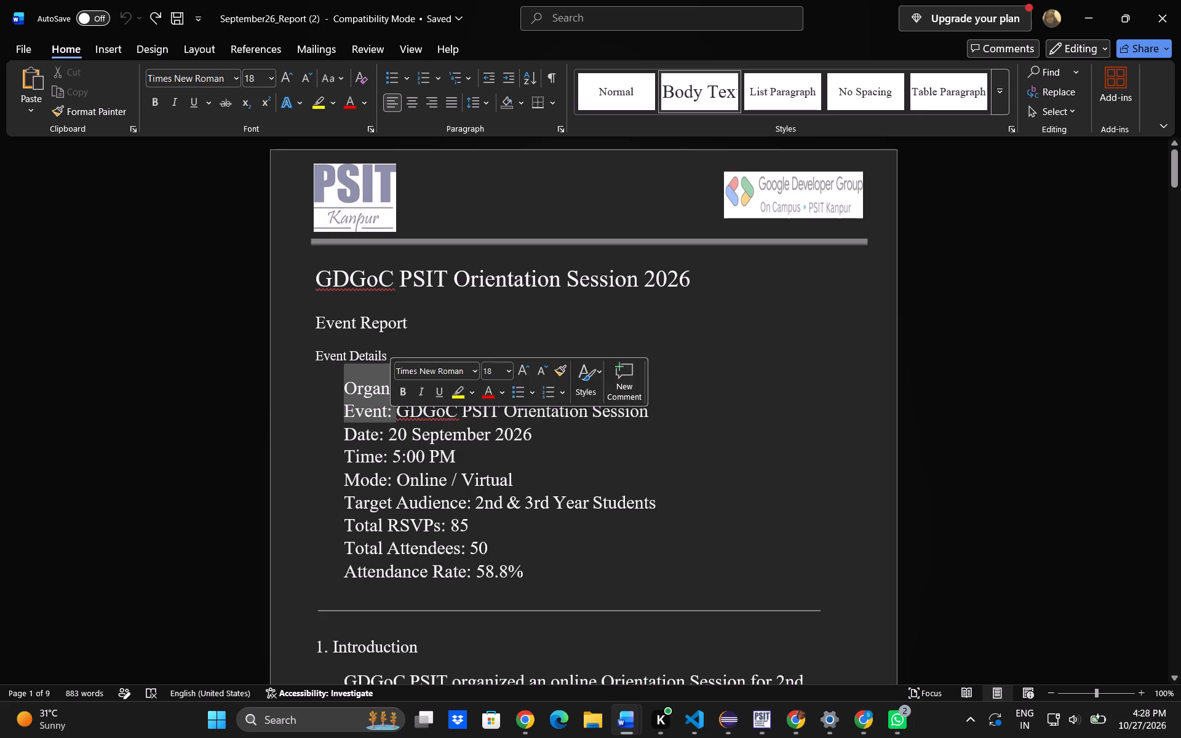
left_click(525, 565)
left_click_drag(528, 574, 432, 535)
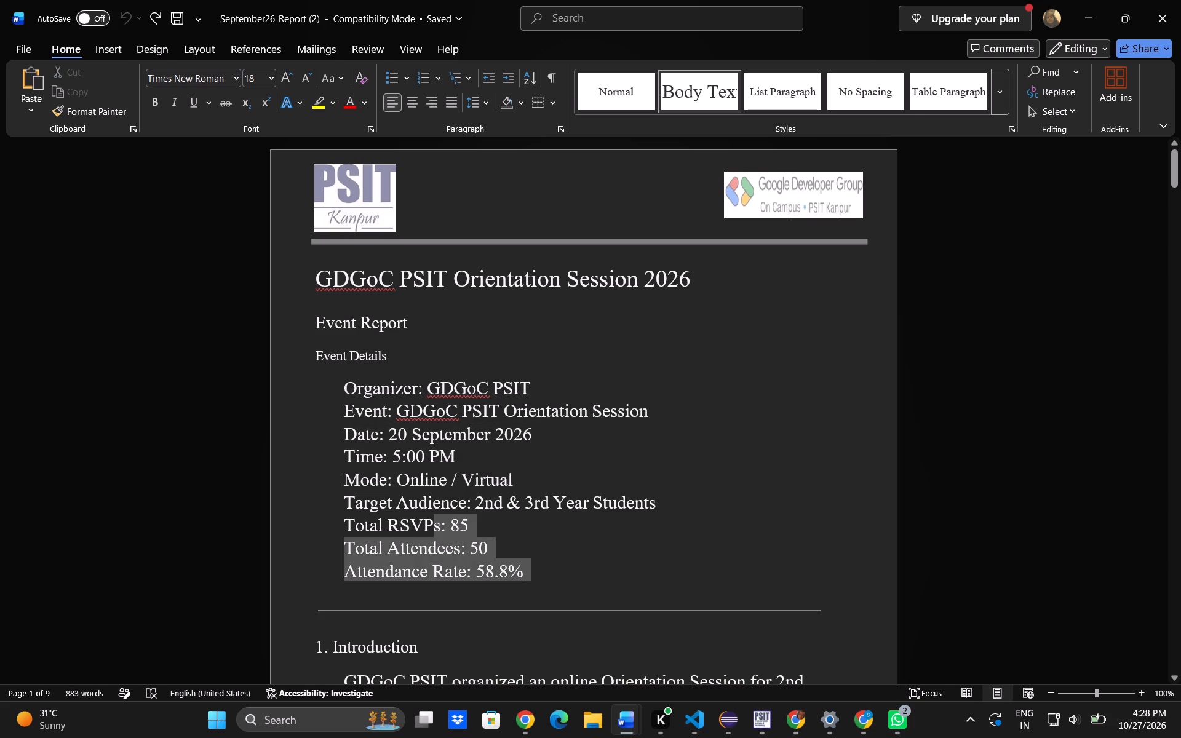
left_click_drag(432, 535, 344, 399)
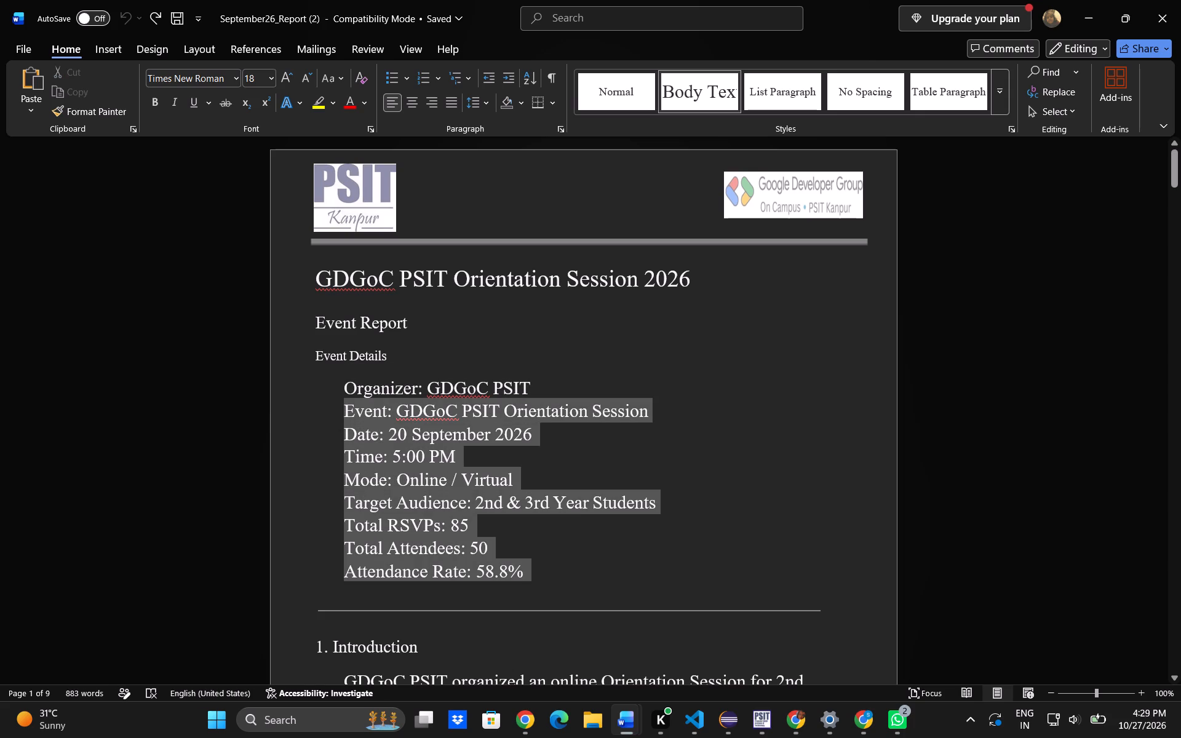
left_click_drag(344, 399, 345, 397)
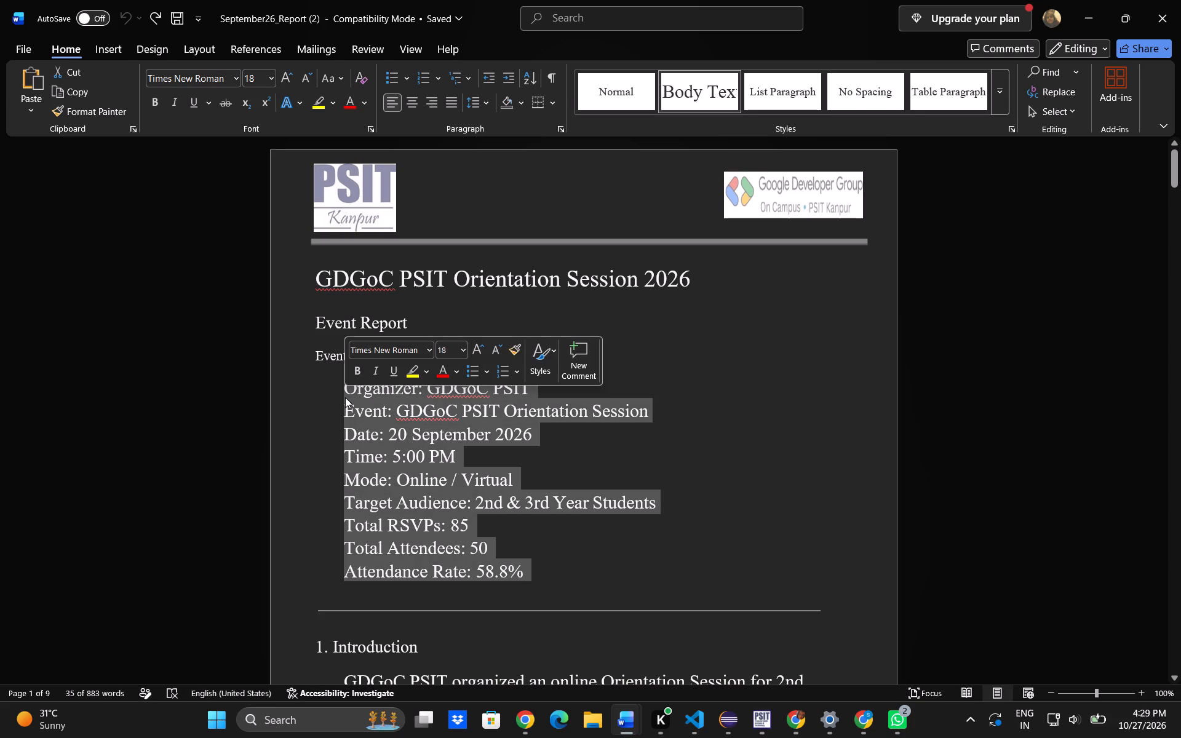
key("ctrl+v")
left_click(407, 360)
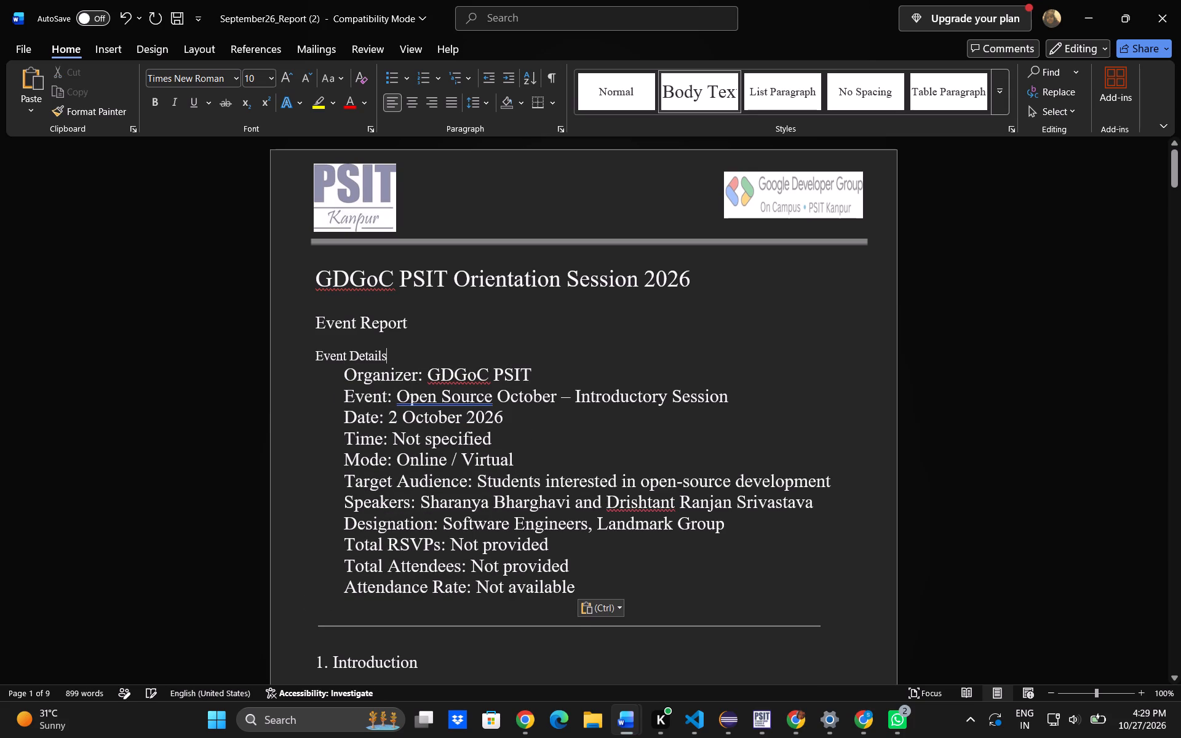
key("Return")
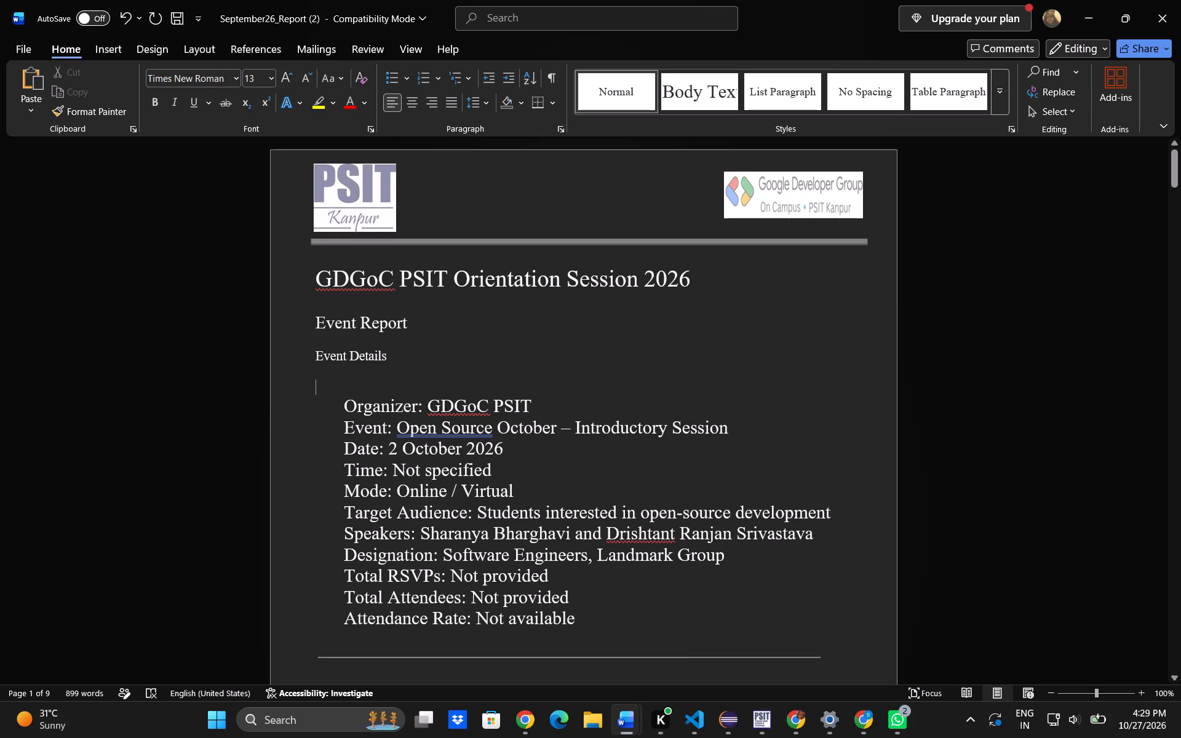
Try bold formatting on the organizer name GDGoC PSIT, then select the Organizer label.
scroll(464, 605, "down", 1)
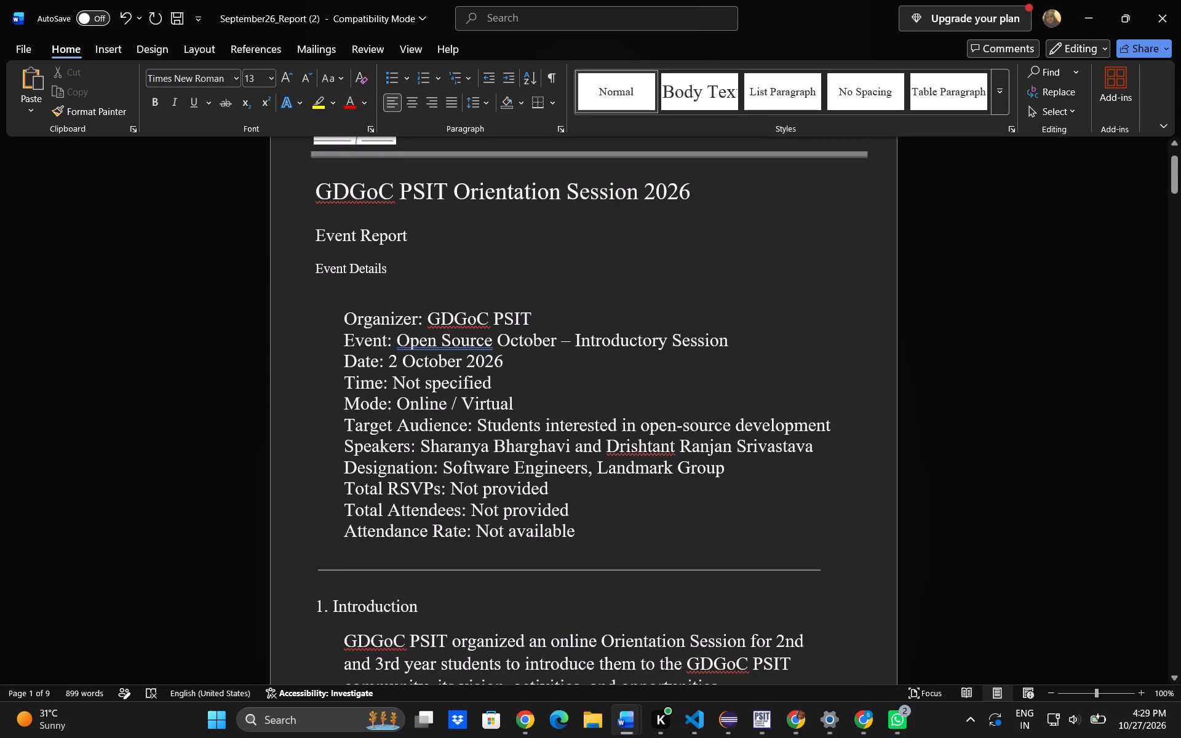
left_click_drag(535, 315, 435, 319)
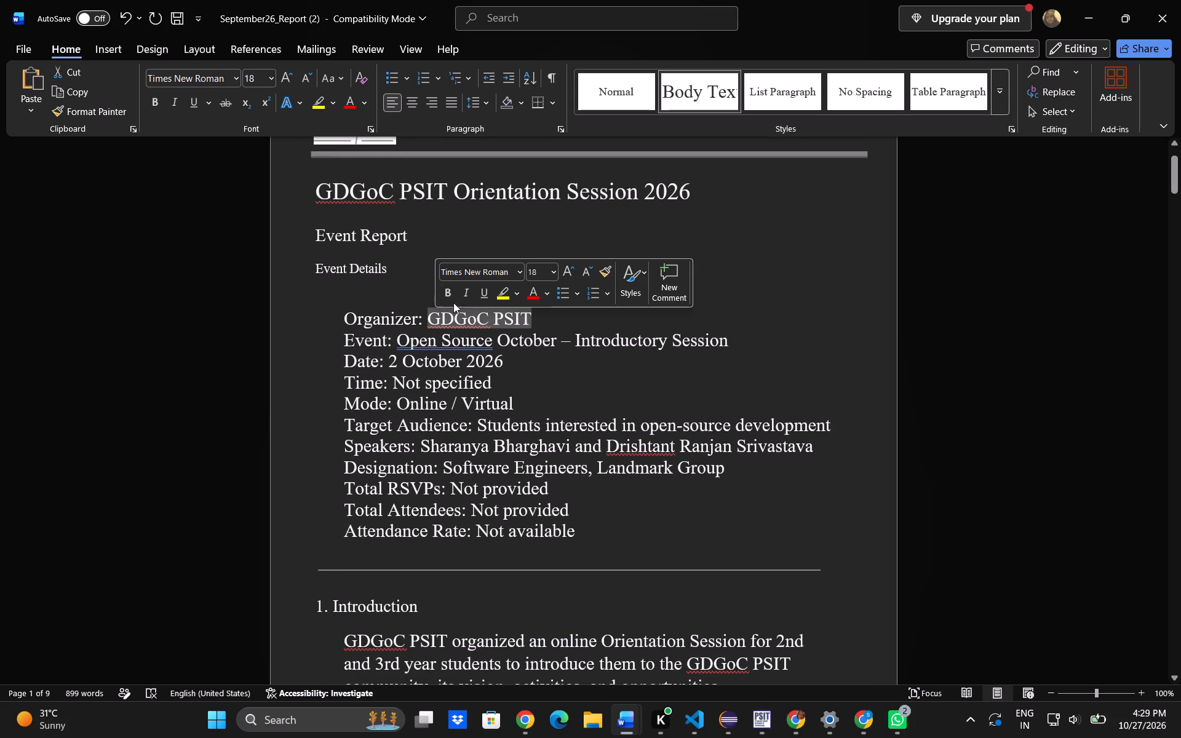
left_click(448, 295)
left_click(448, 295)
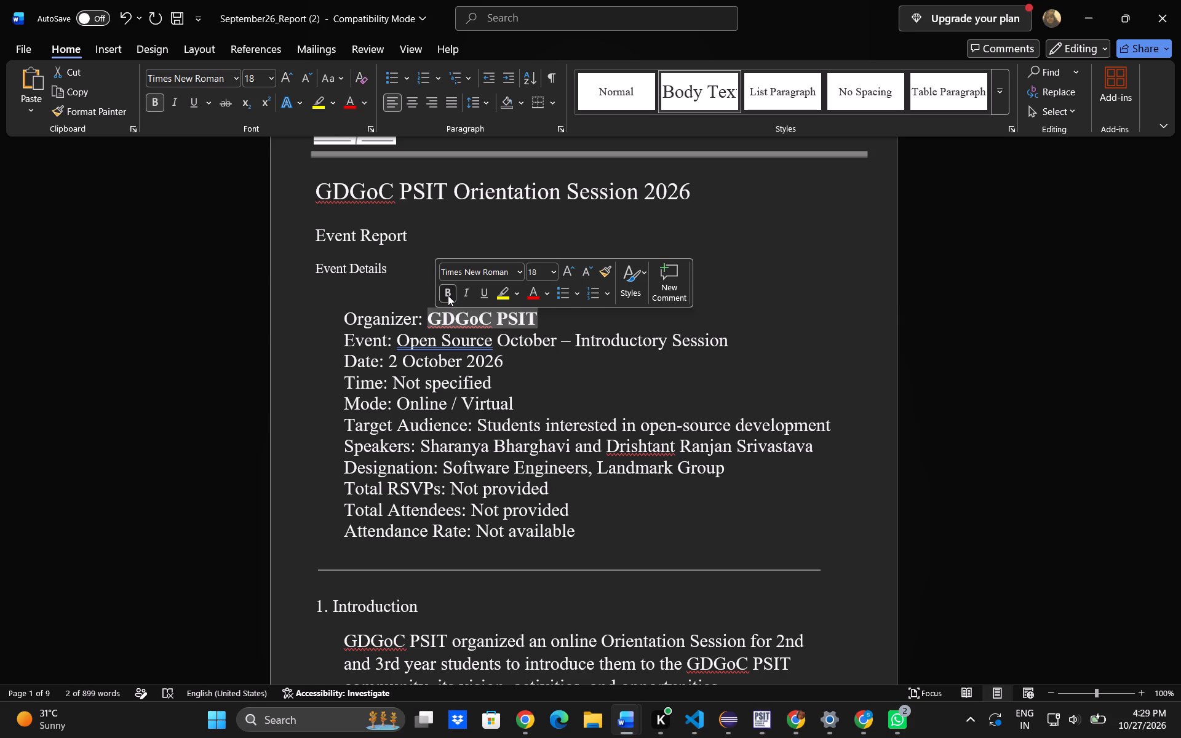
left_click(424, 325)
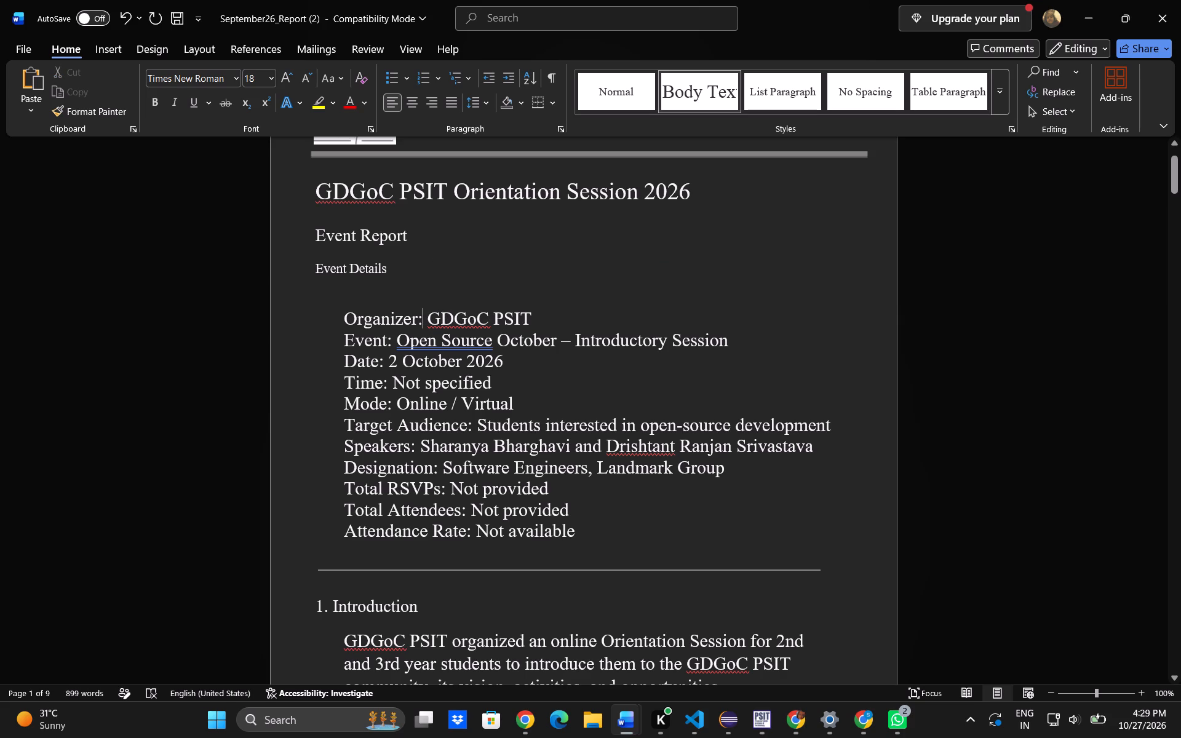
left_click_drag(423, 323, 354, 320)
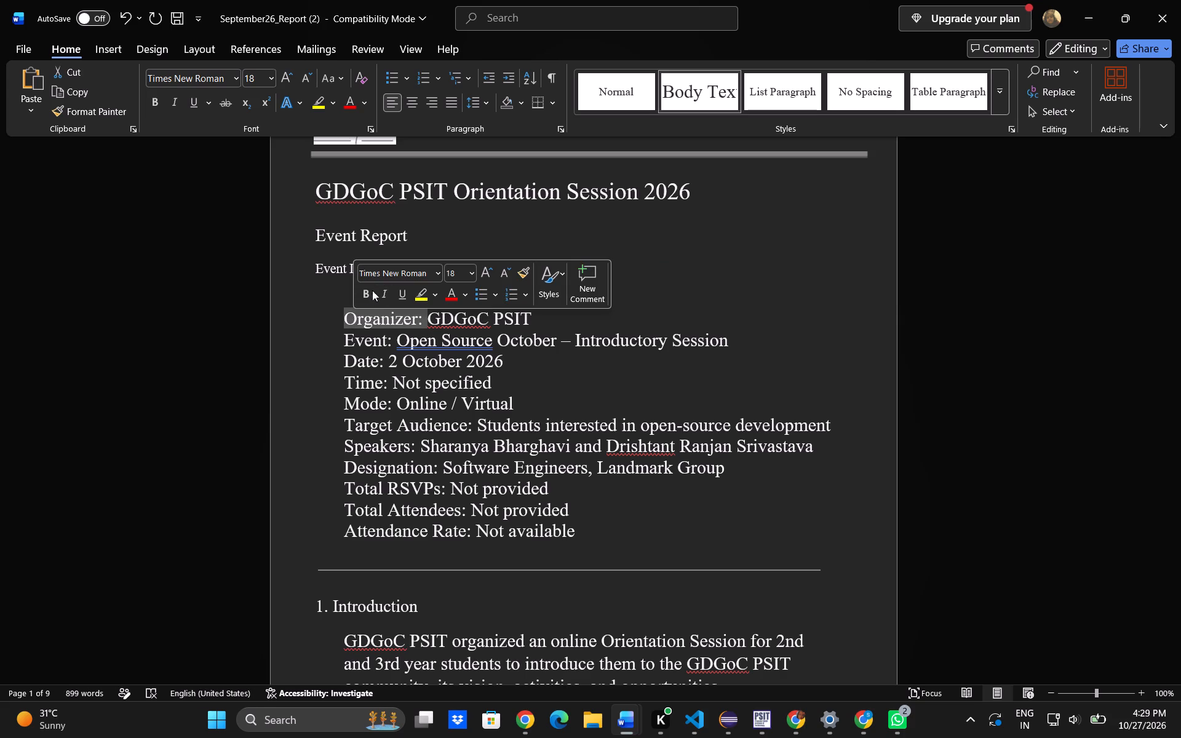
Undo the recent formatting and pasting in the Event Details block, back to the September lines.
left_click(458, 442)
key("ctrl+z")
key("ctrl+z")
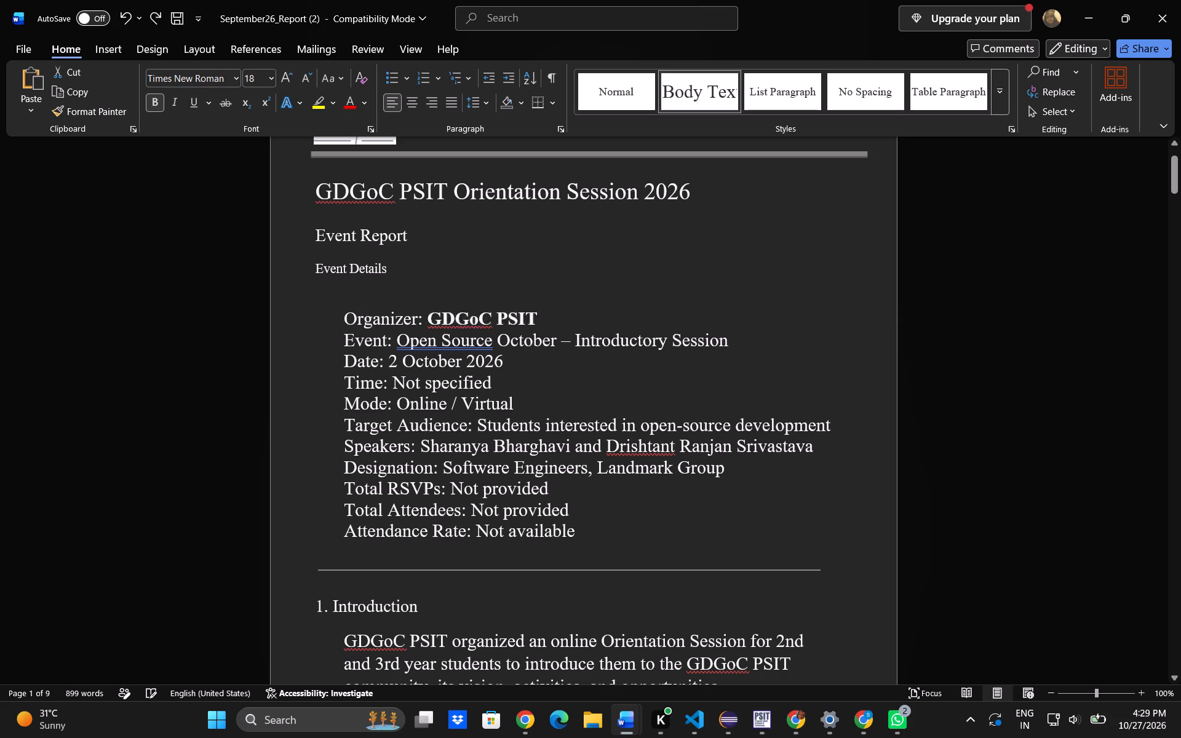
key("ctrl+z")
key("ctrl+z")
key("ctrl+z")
Format the Event Report heading as 18 pt bold.
left_click(446, 300)
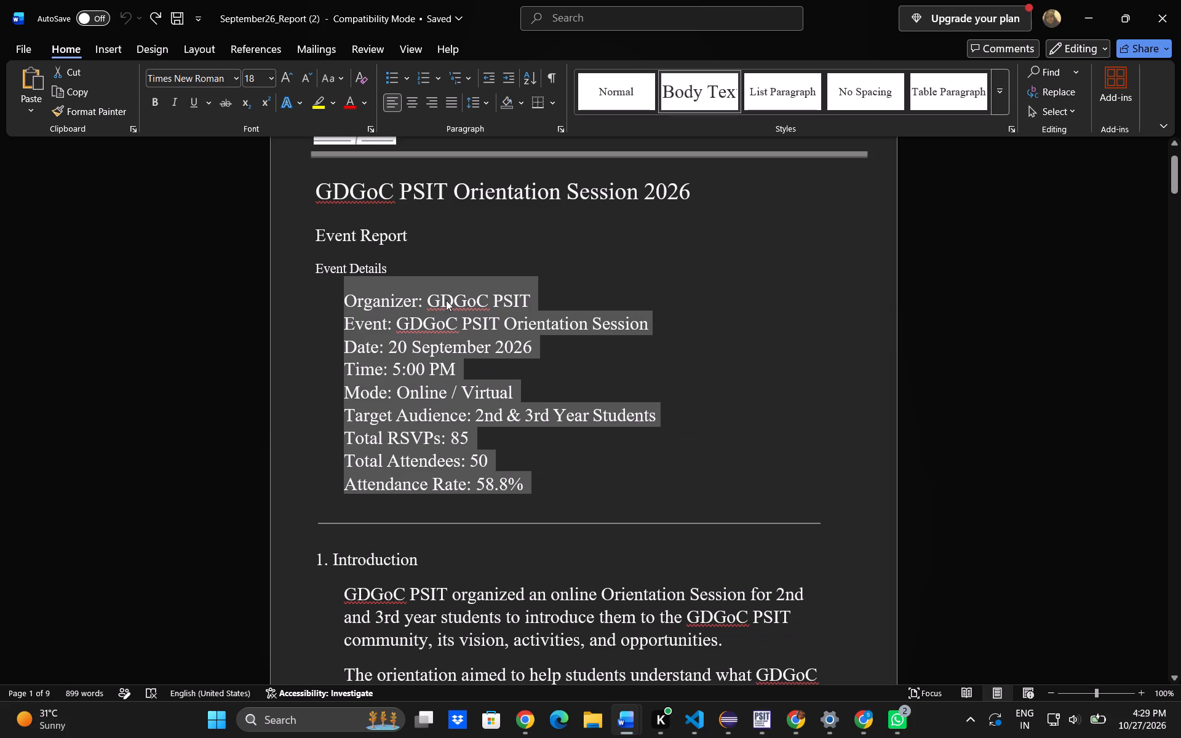
triple_click(446, 300)
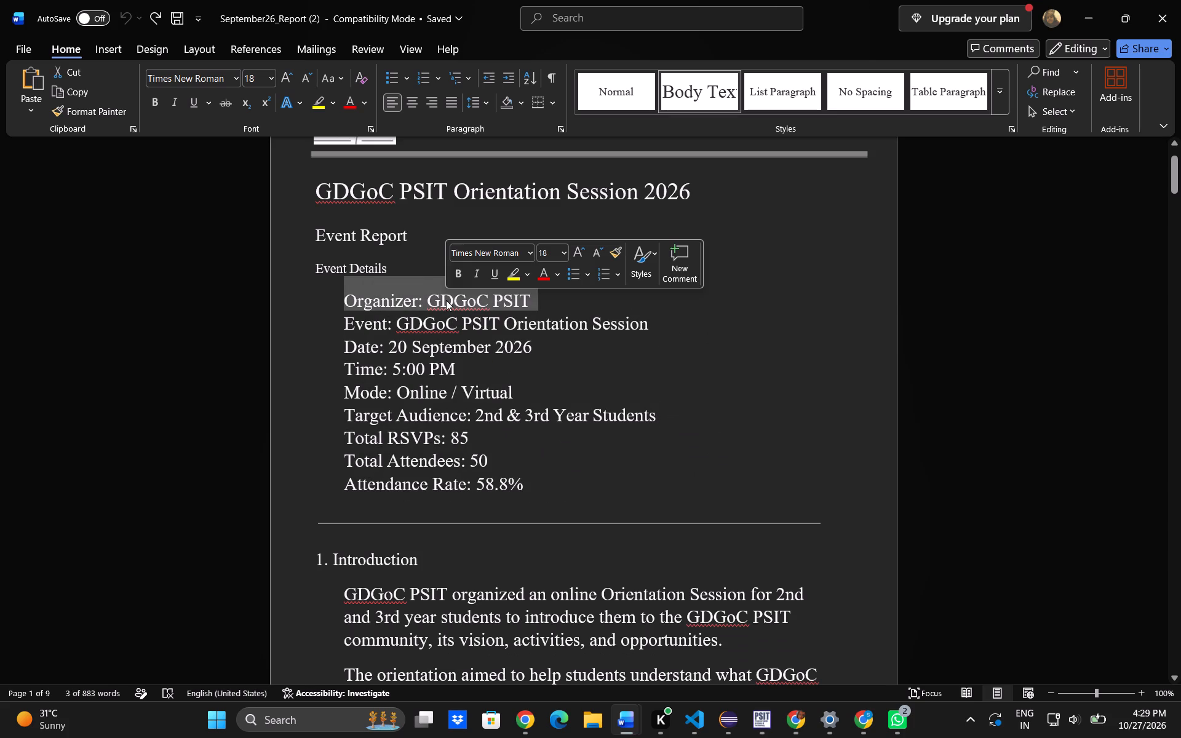
triple_click(348, 266)
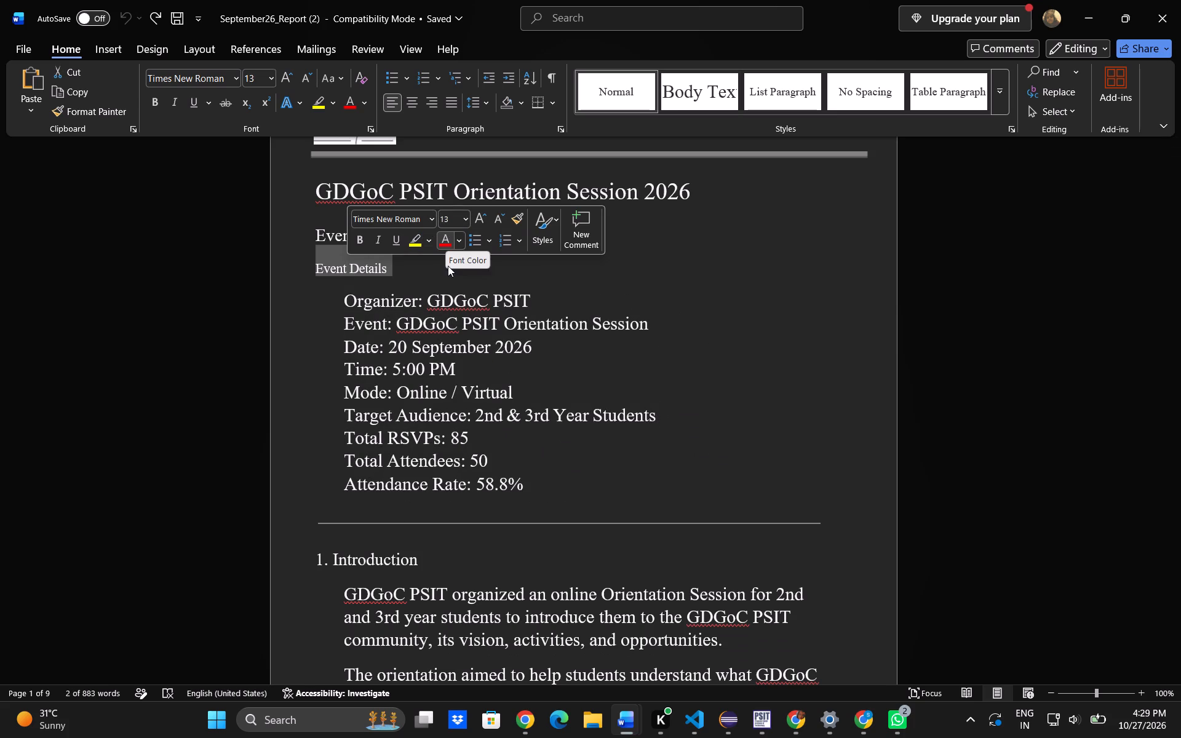
left_click(448, 264)
left_click(418, 276)
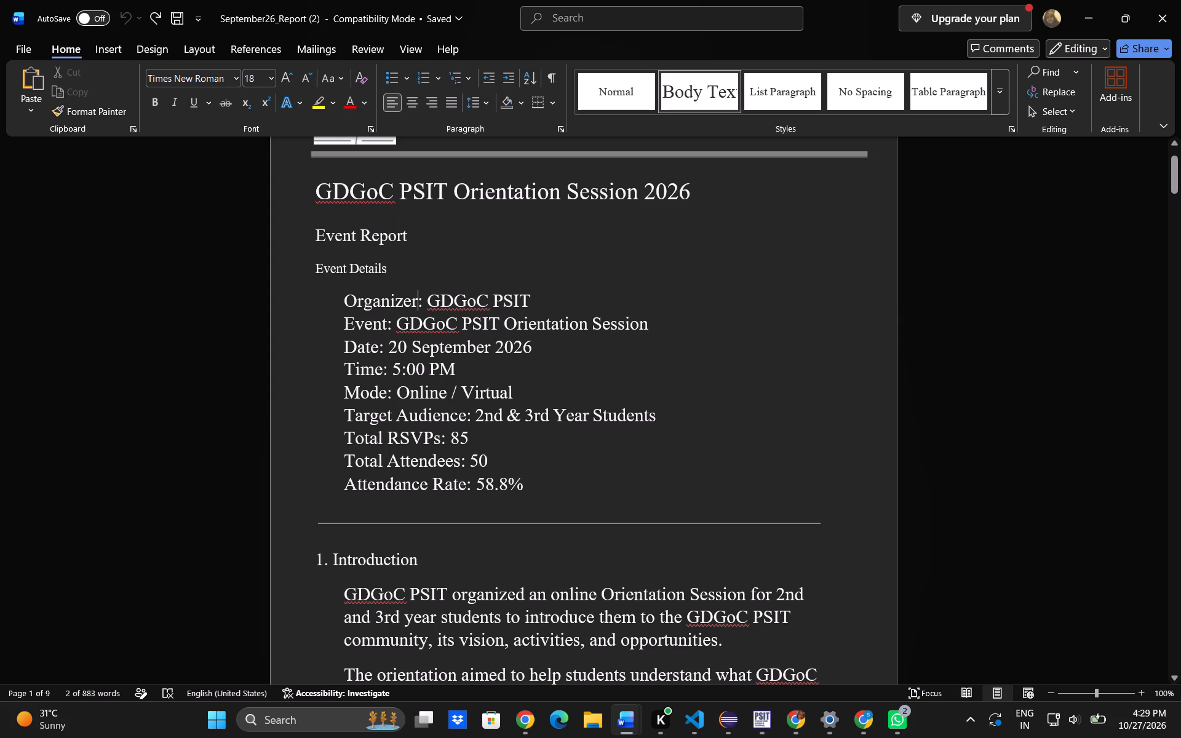
triple_click(417, 184)
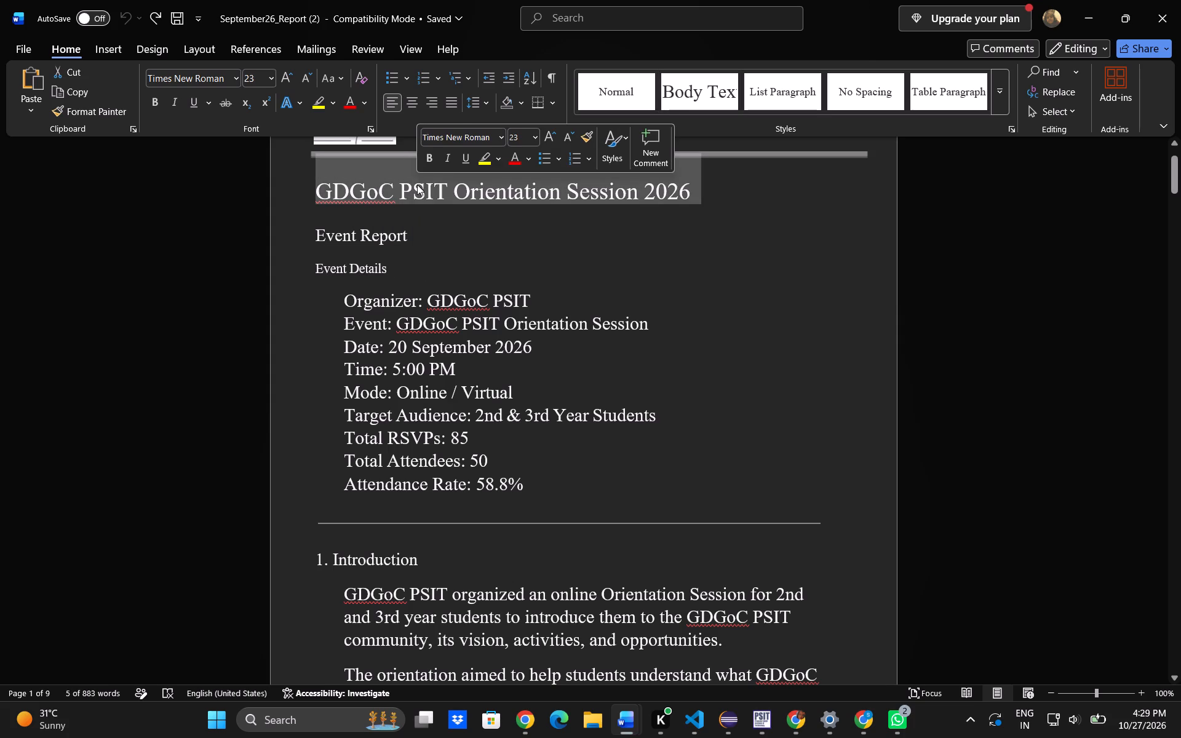
triple_click(378, 237)
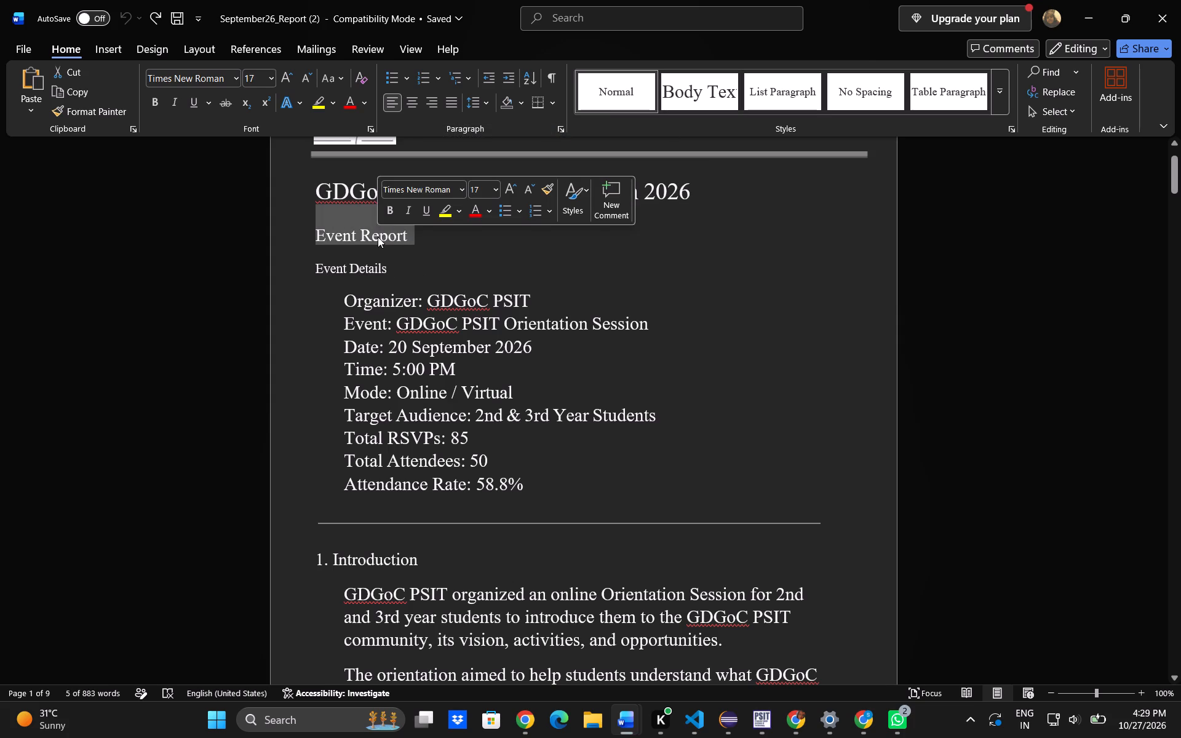
left_click(472, 185)
key("BackSpace")
type("18")
key("Return")
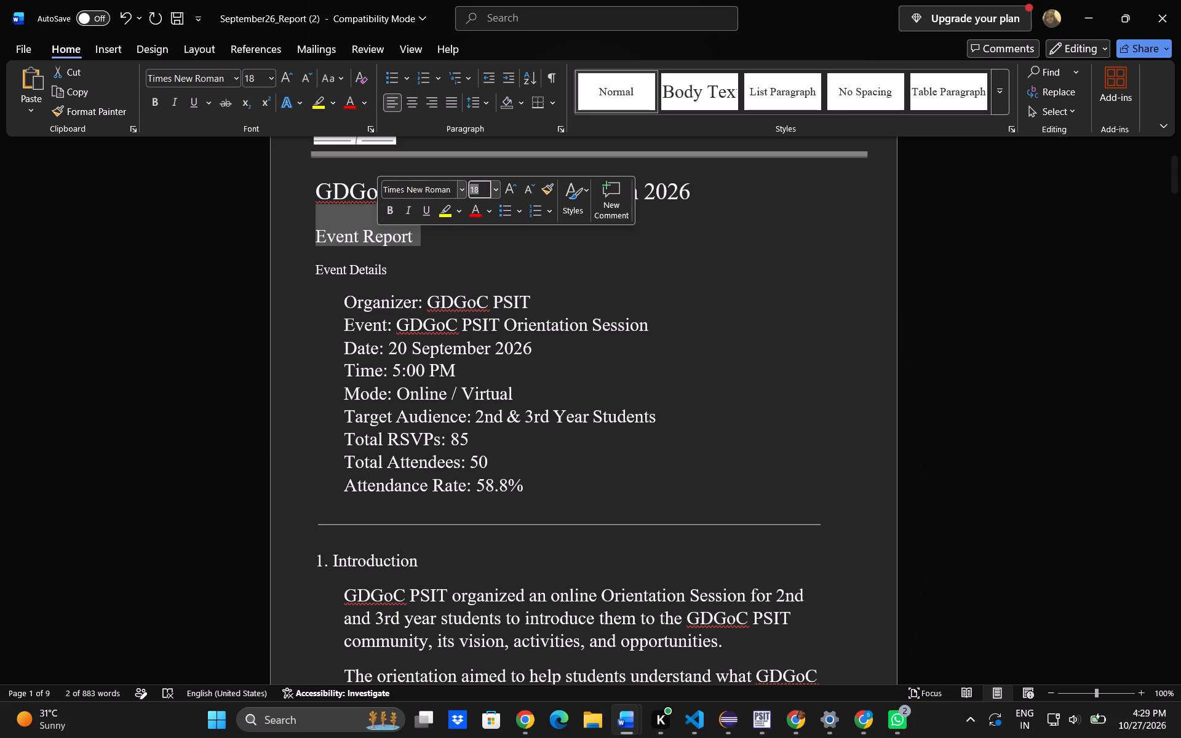
left_click(393, 213)
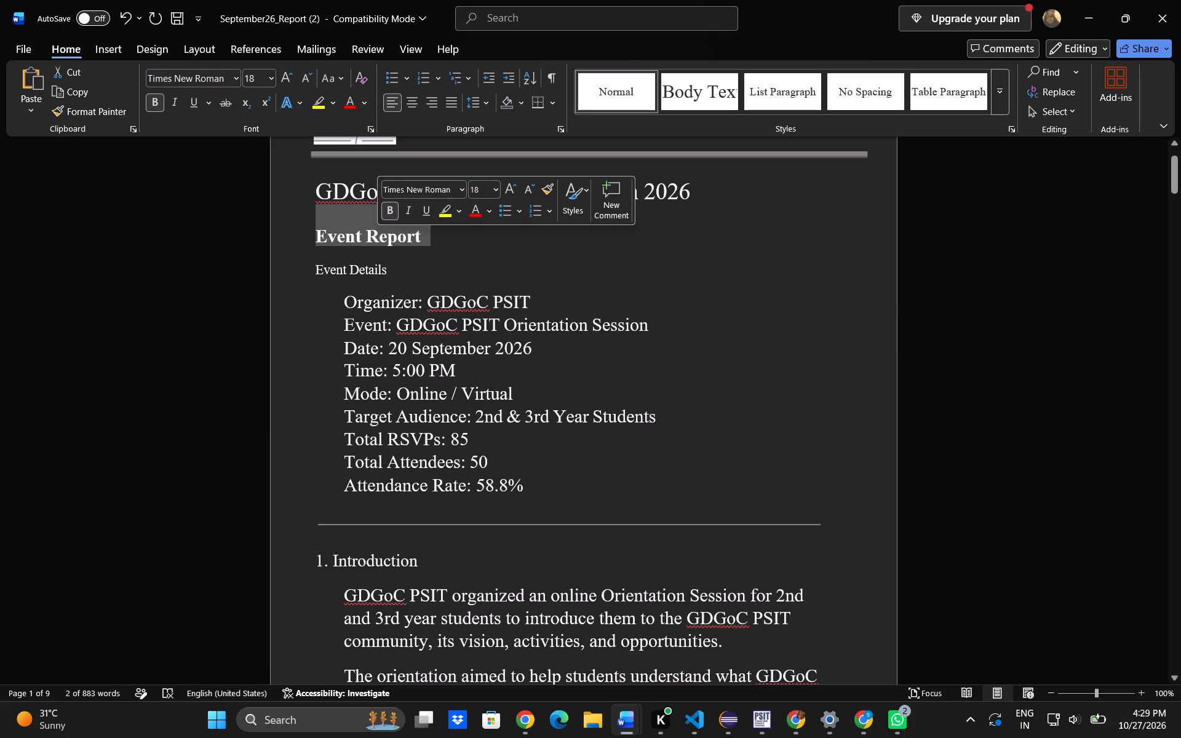
Format the Event Details heading as 16 pt bold.
triple_click(361, 274)
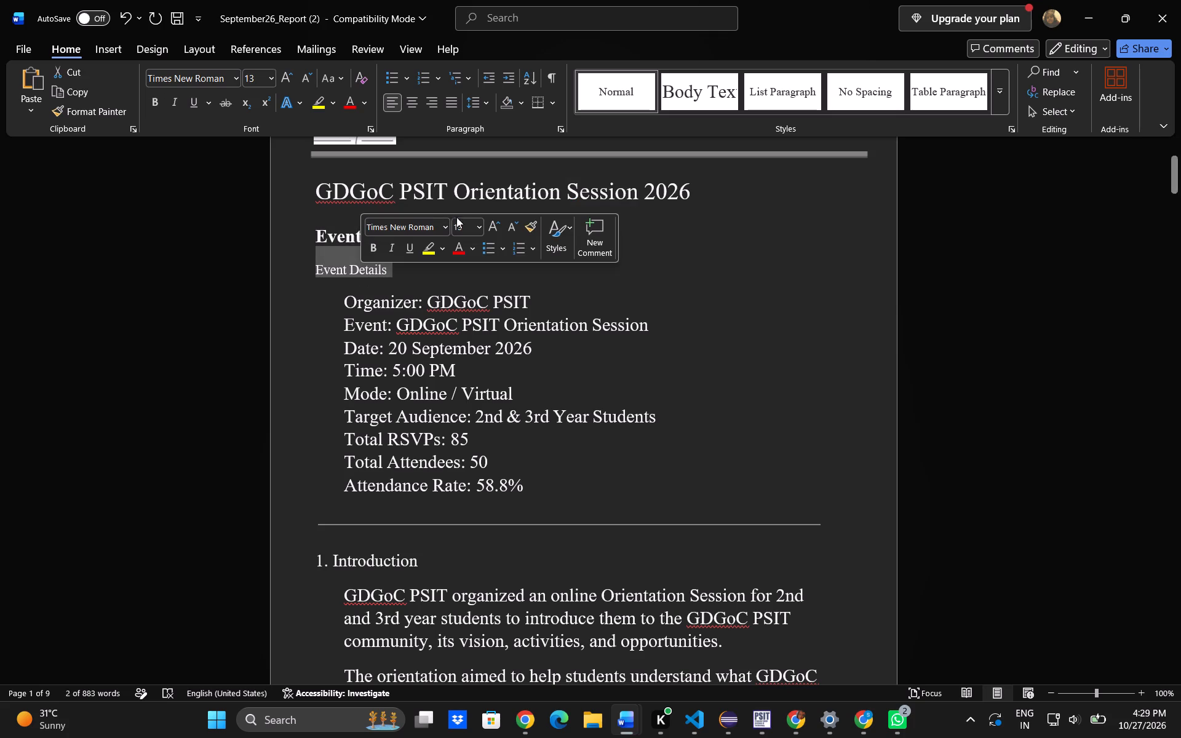
left_click(461, 223)
key("BackSpace")
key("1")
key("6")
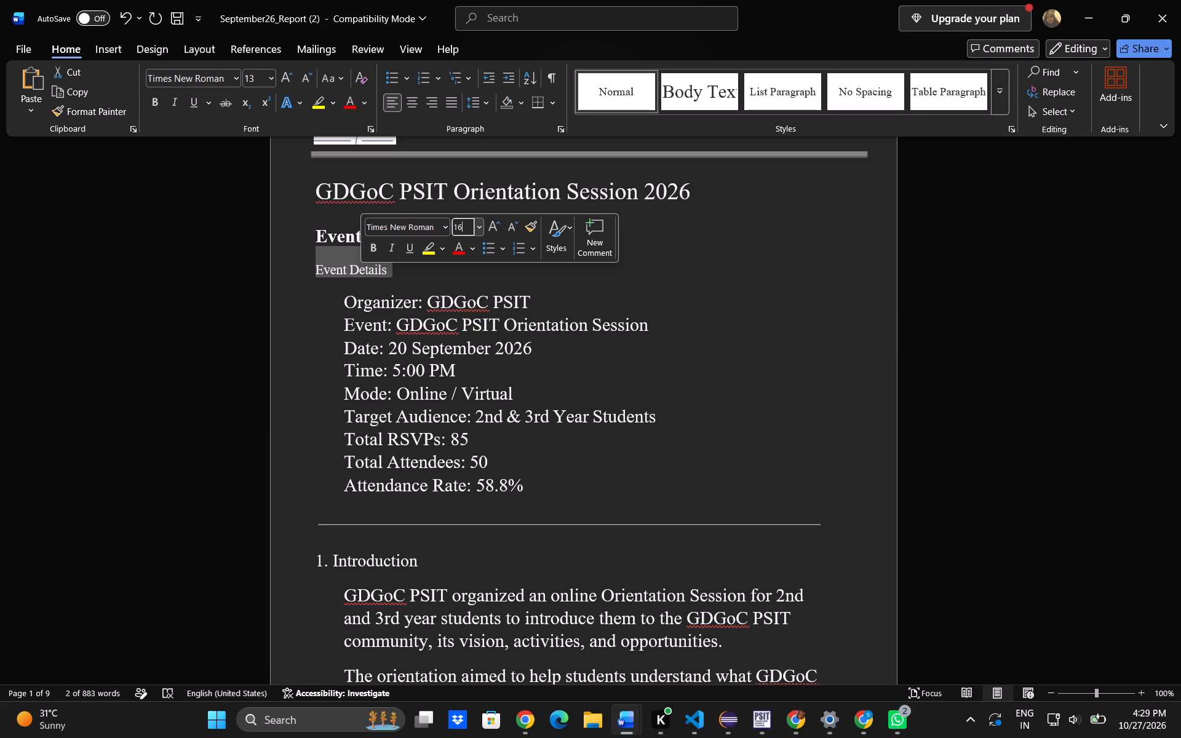
key("Return")
left_click(379, 247)
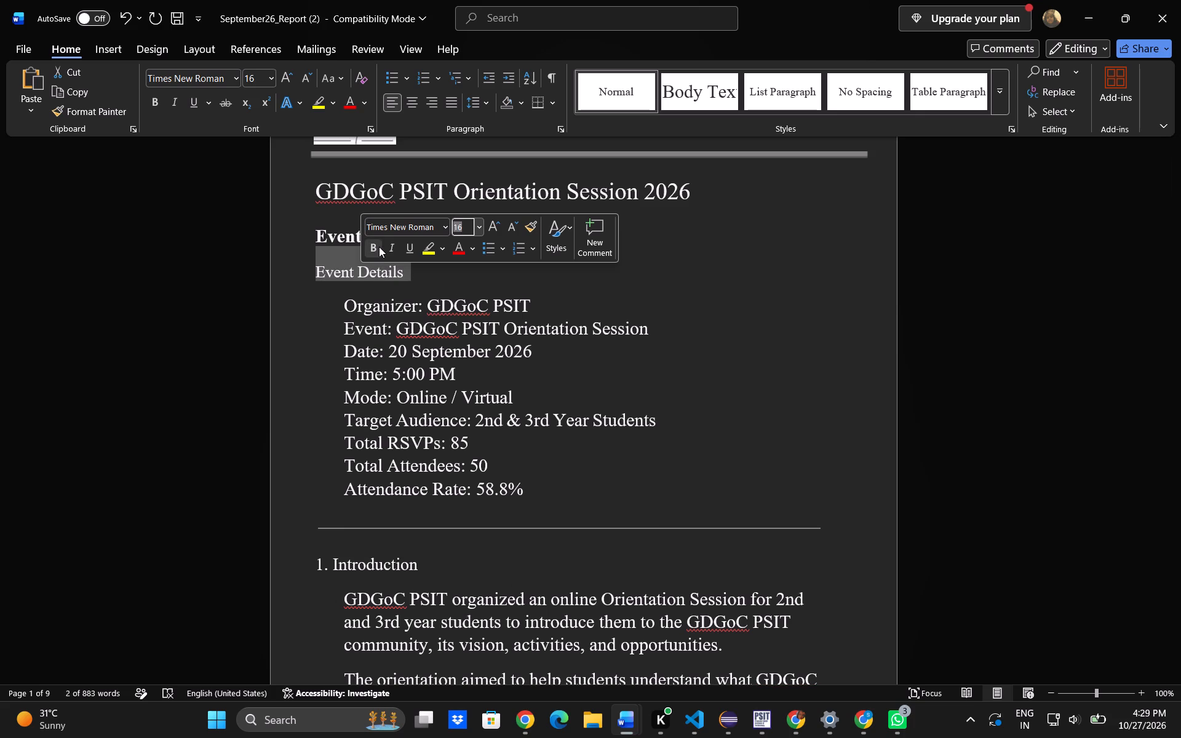
Replace the September event lines, from Organizer through Attendance Rate, with the copied October event details.
left_click(530, 500)
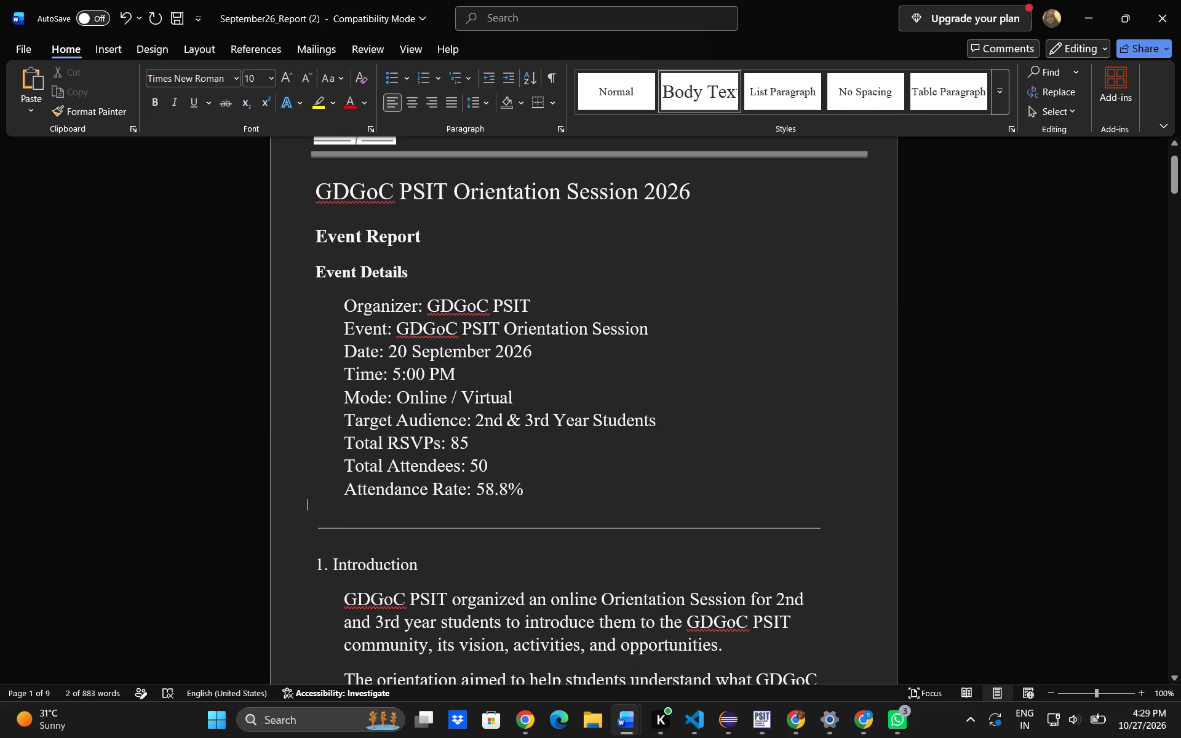
left_click_drag(527, 494, 352, 303)
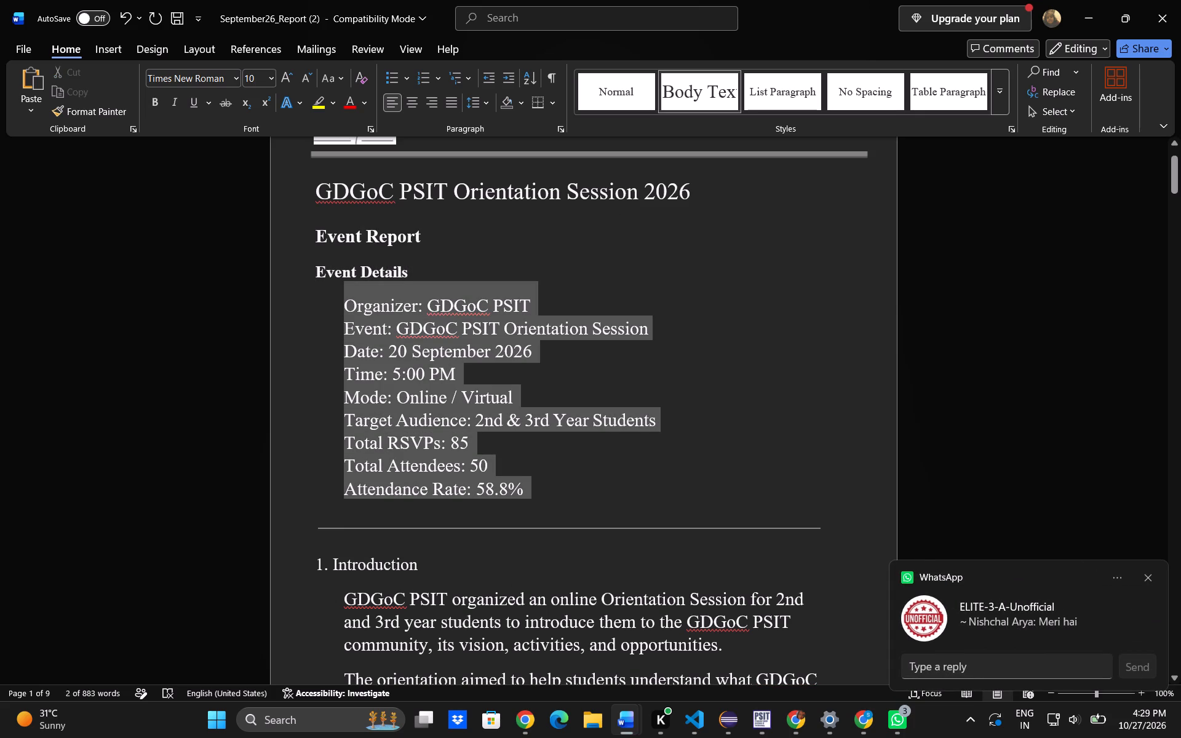
left_click_drag(352, 303, 347, 308)
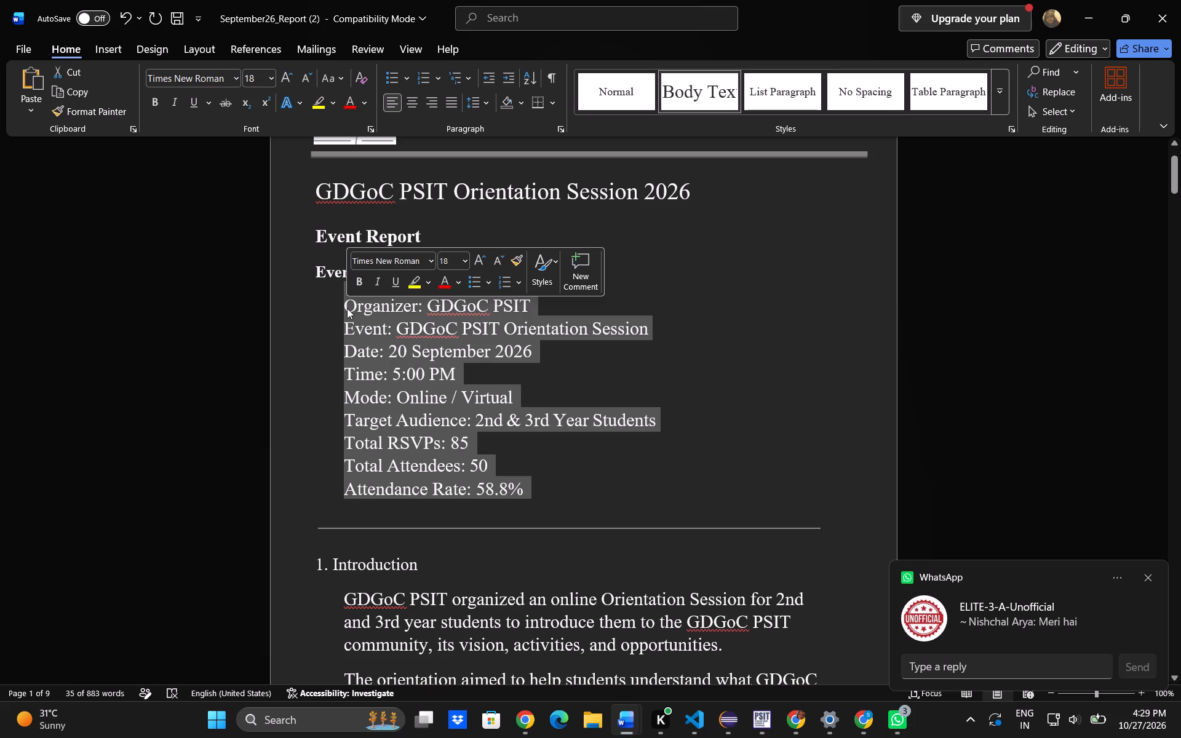
key("ctrl+v")
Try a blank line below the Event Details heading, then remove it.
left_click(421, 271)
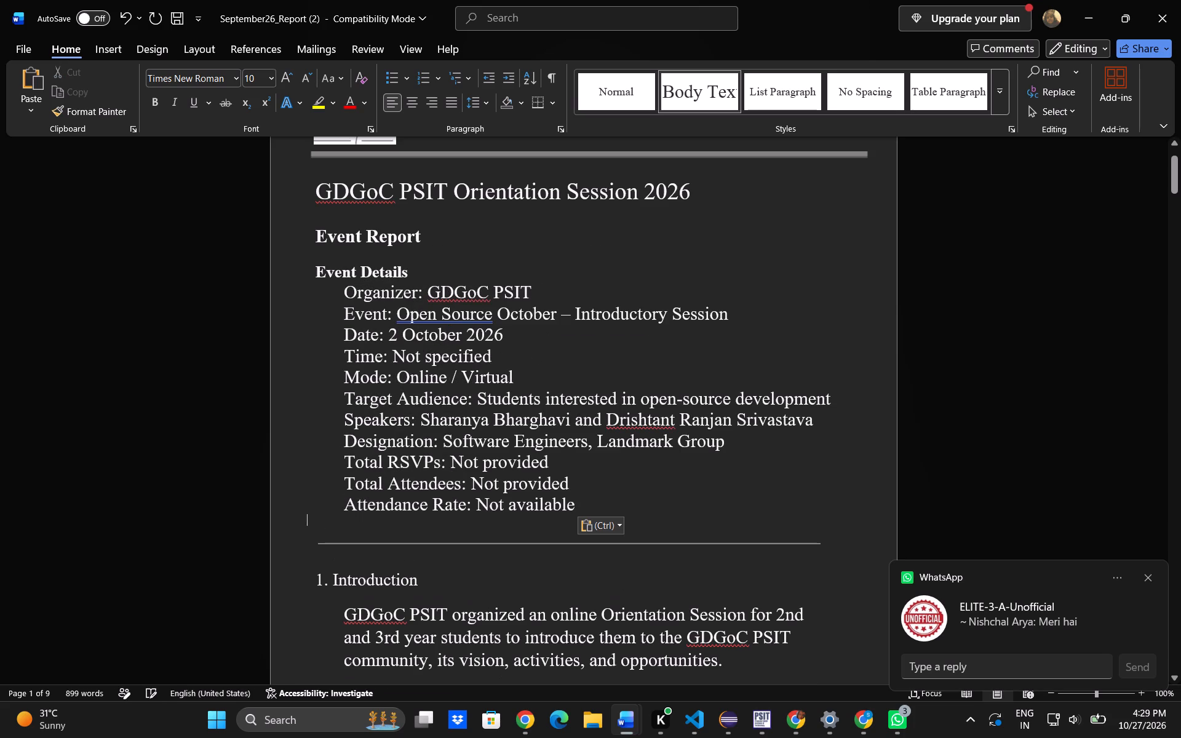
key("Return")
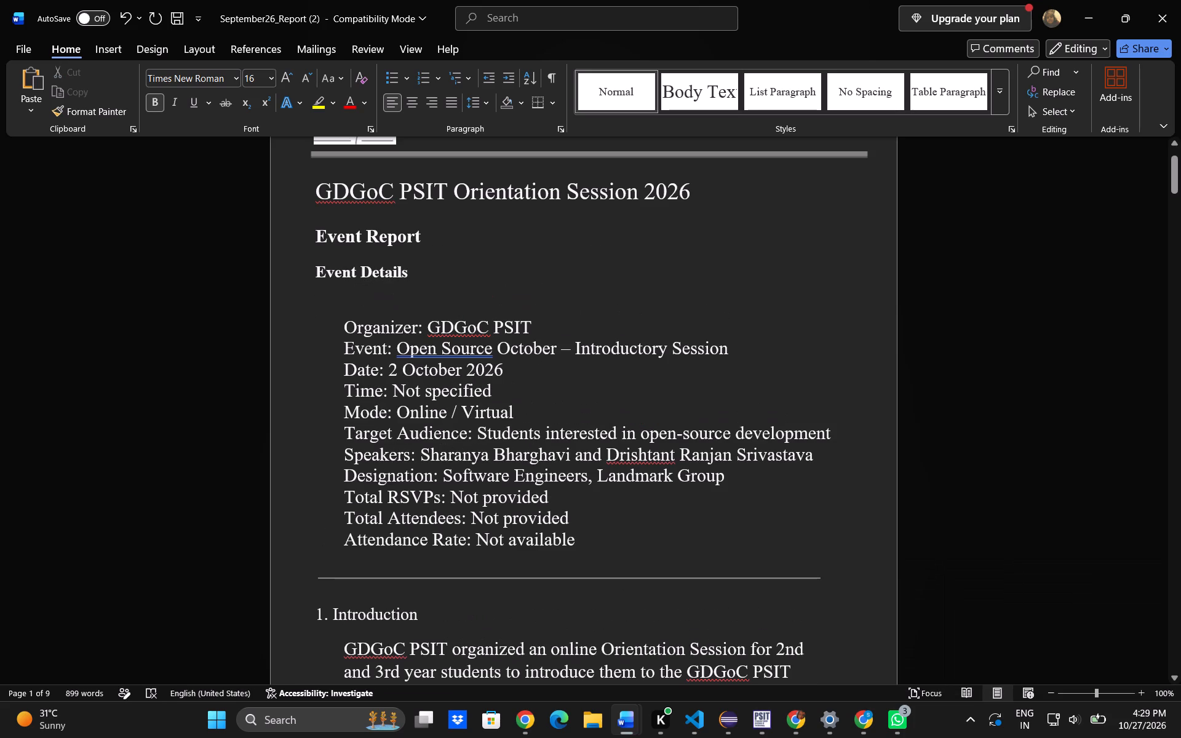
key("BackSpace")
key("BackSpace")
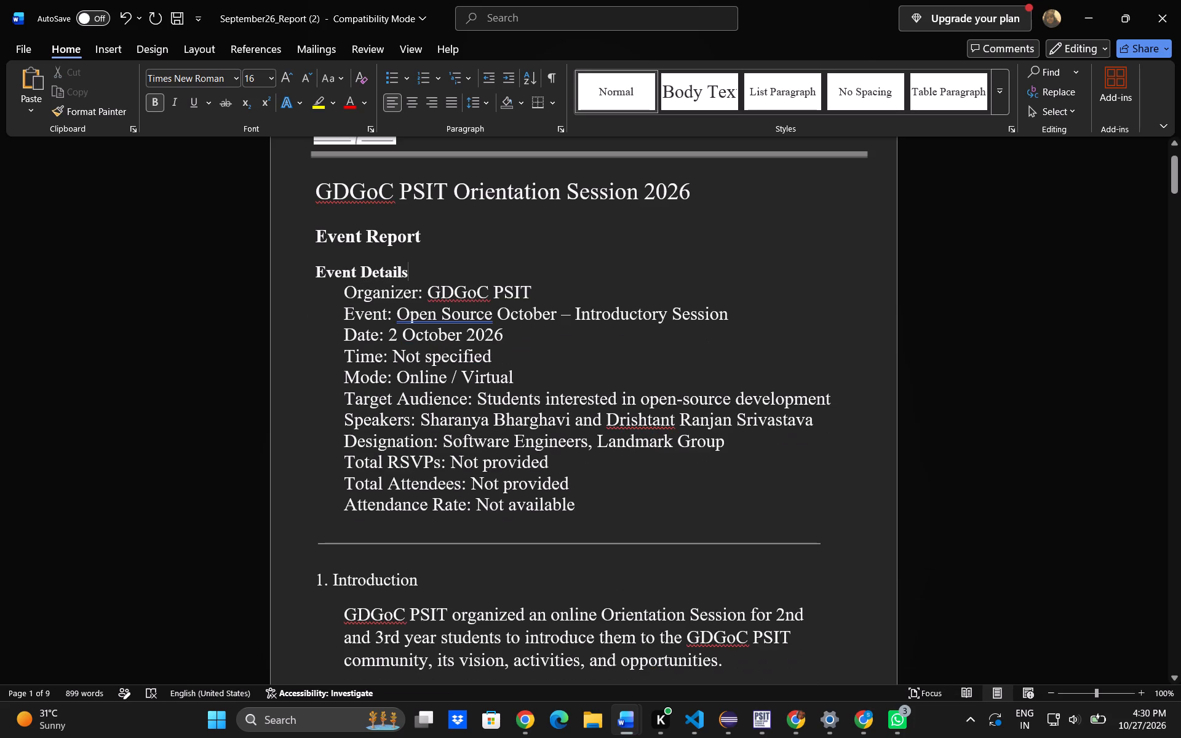
Bold the Organizer, Event, Date and Time labels in the October event details, leaving their values in regular weight.
left_click_drag(423, 299, 352, 292)
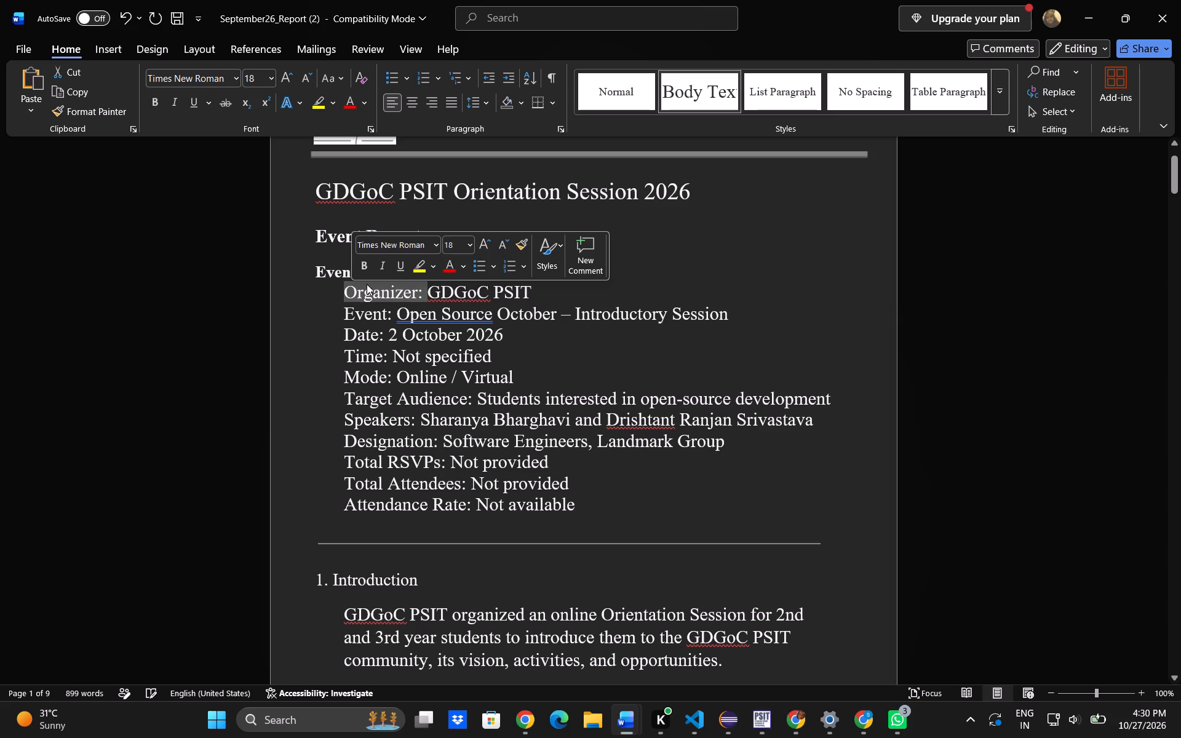
left_click(367, 263)
left_click_drag(392, 318, 393, 315)
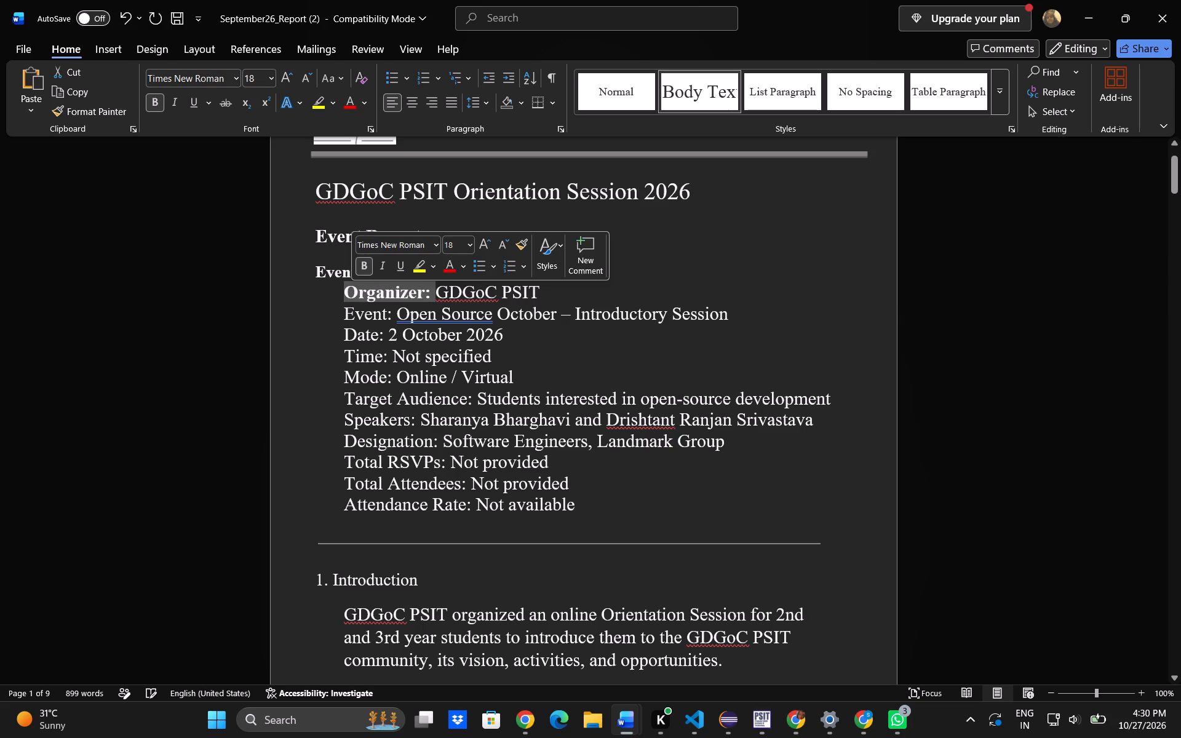
left_click_drag(393, 315, 348, 313)
left_click(356, 287)
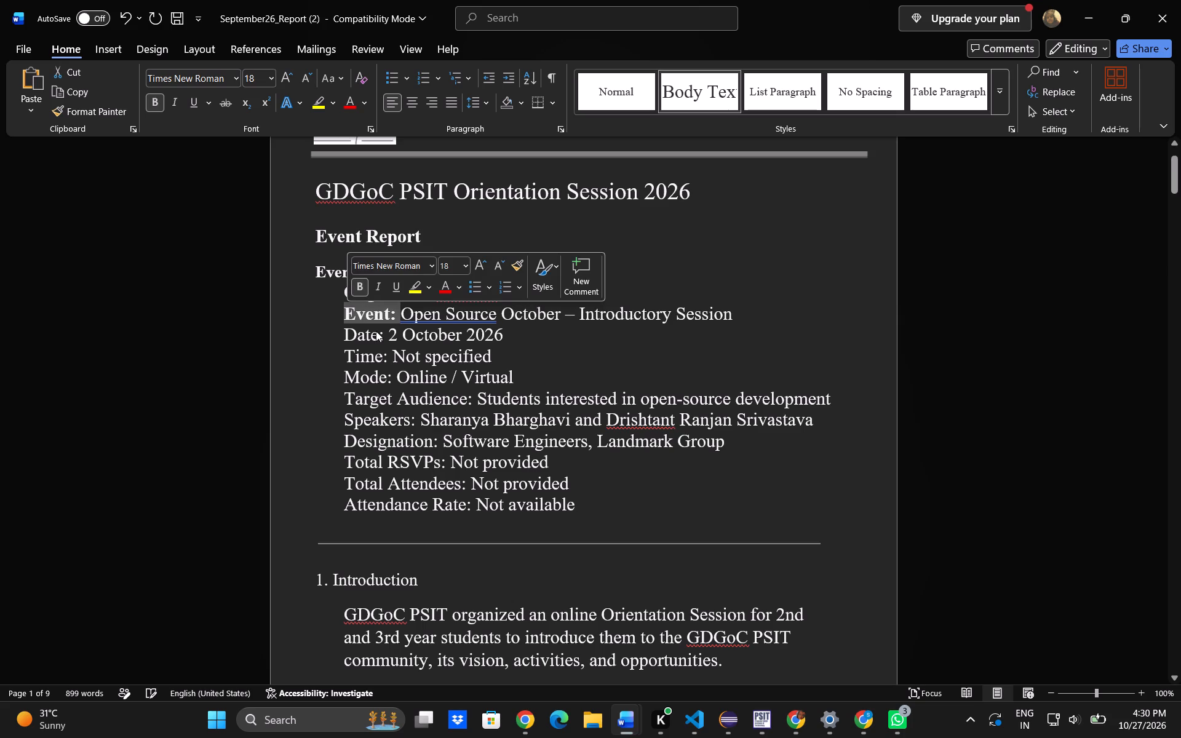
left_click_drag(384, 338, 341, 334)
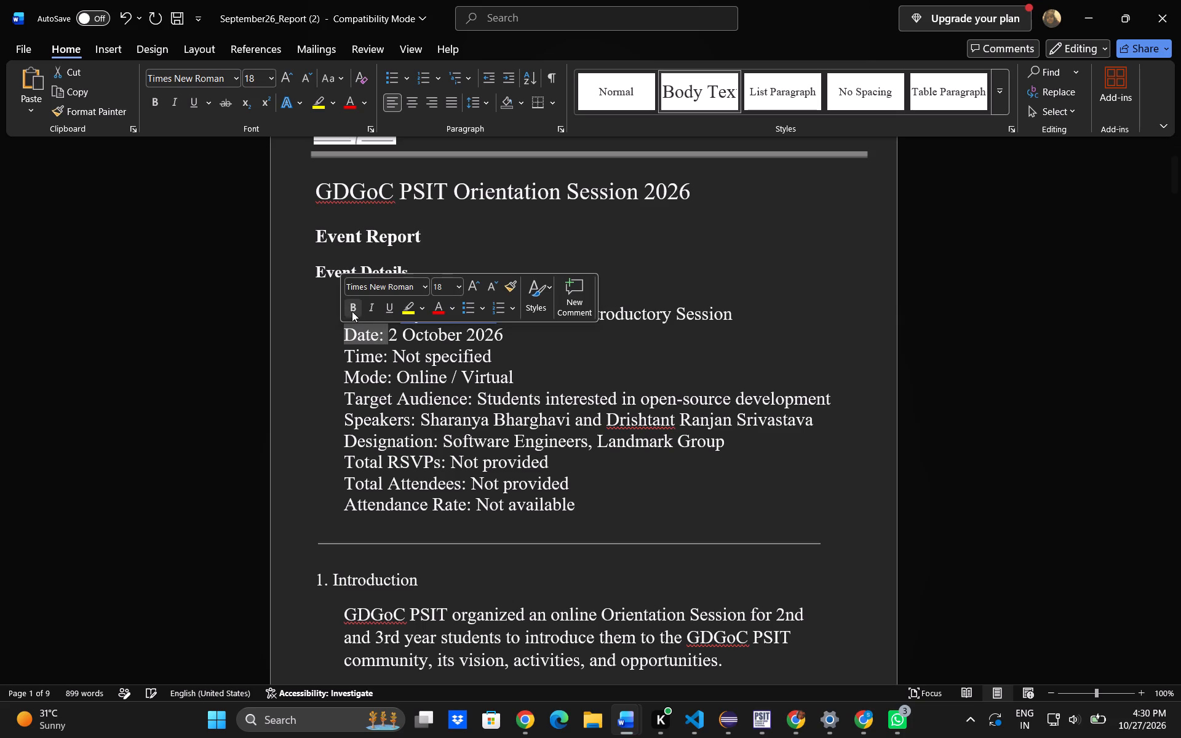
left_click(352, 311)
left_click_drag(388, 360, 351, 358)
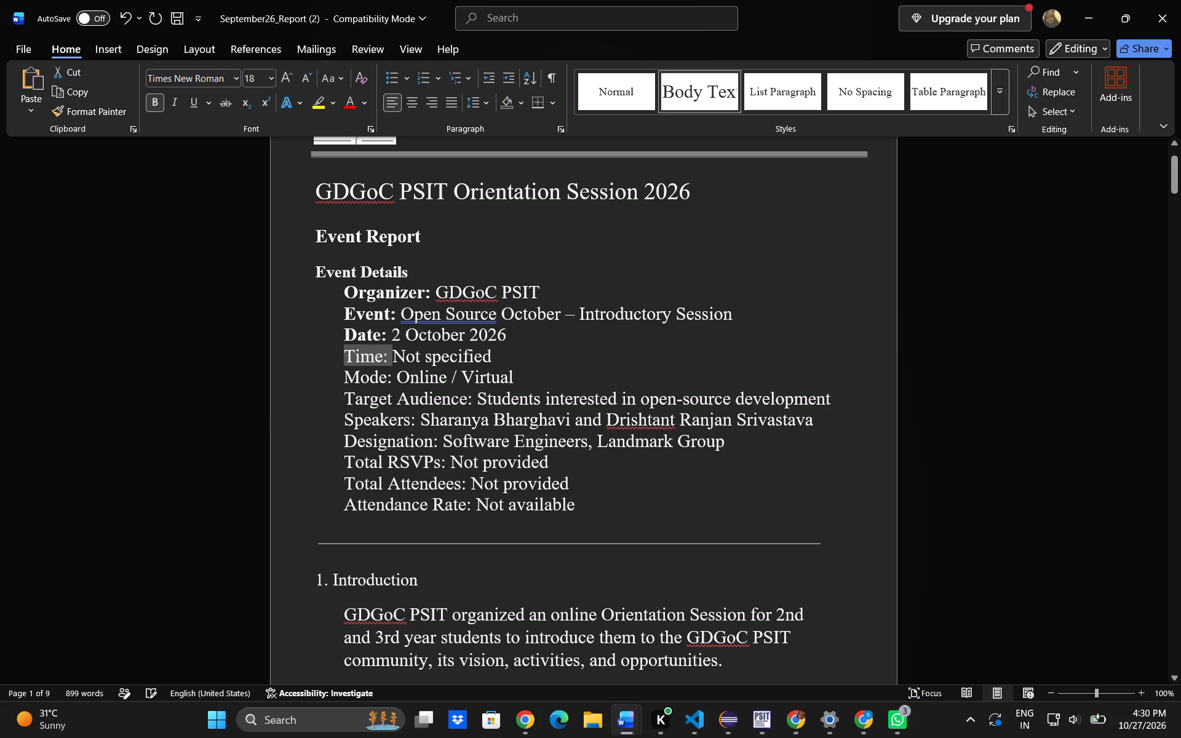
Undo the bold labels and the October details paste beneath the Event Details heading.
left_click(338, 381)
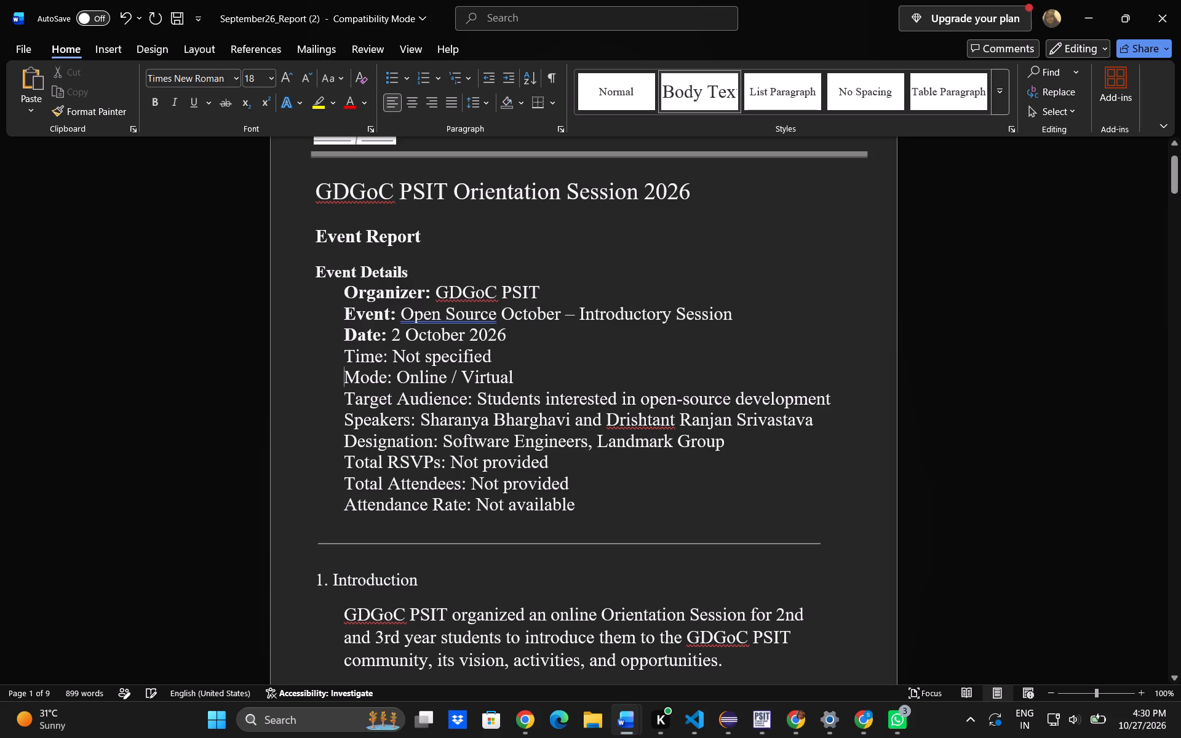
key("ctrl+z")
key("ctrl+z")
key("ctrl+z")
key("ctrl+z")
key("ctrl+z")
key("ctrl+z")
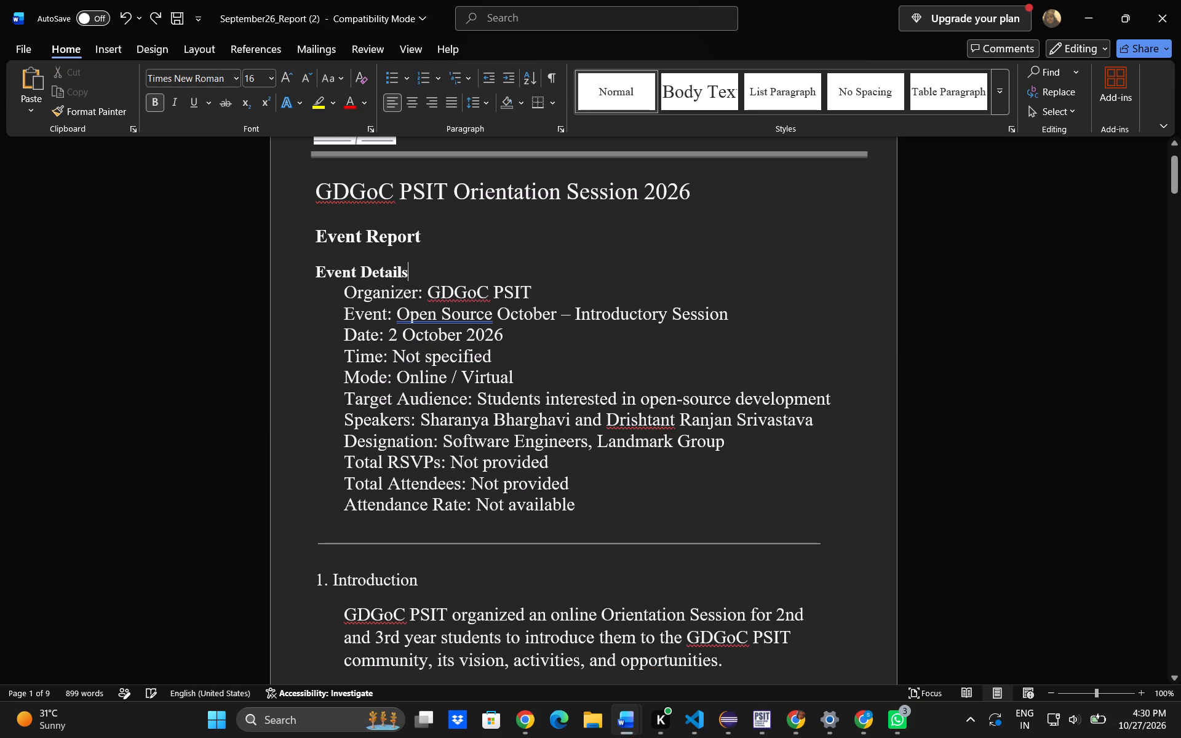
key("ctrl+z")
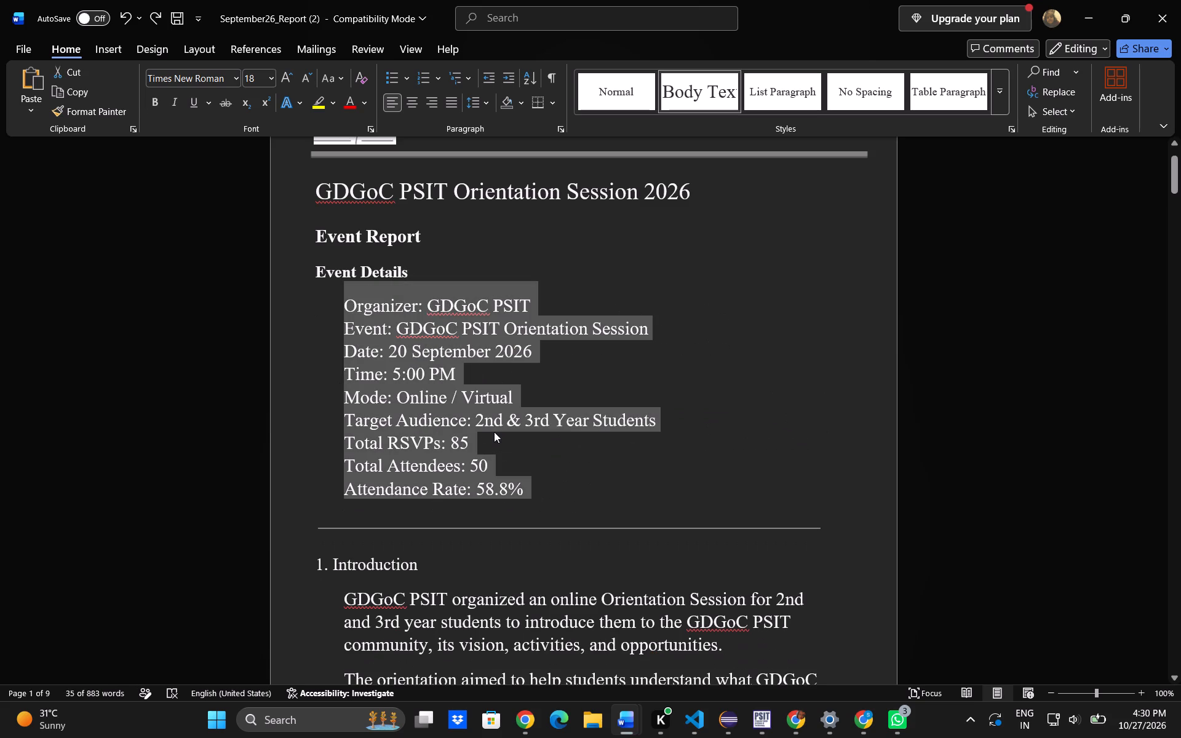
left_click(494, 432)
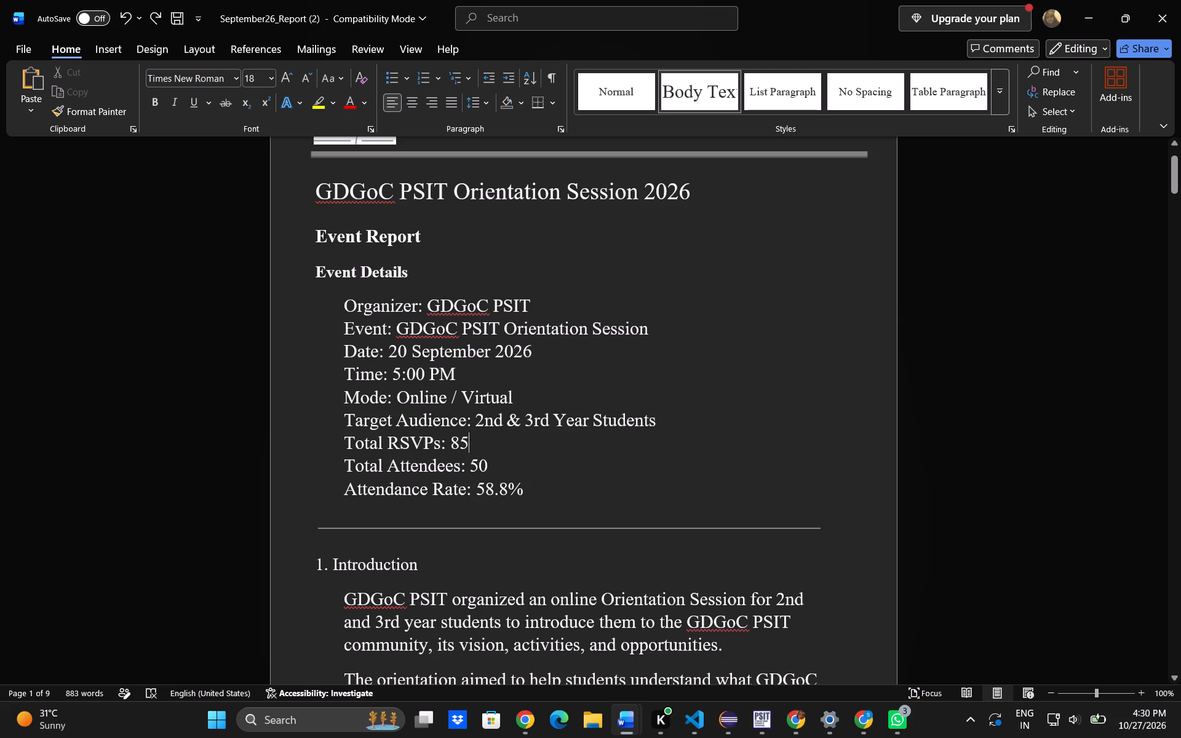
Replace the September lines under Event Details, from Organizer to Attendance Rate, with the copied October event details.
left_click_drag(533, 494, 343, 309)
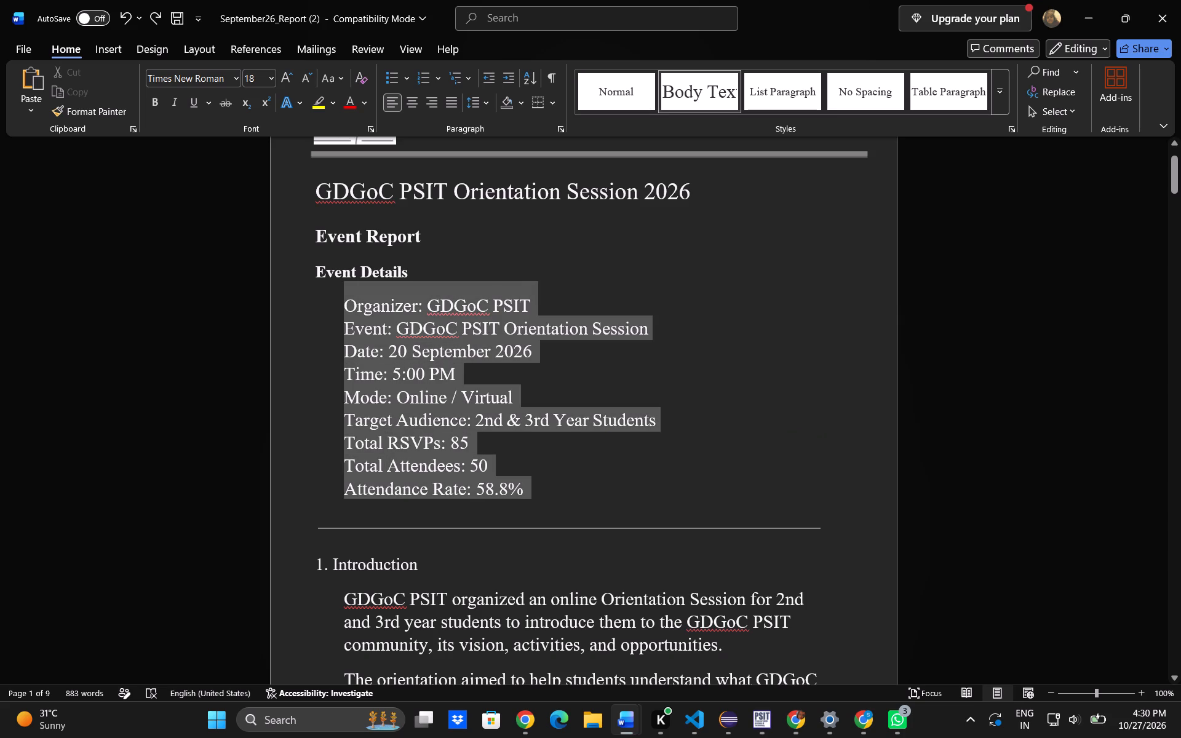
left_click_drag(343, 309, 343, 309)
key("ctrl+v")
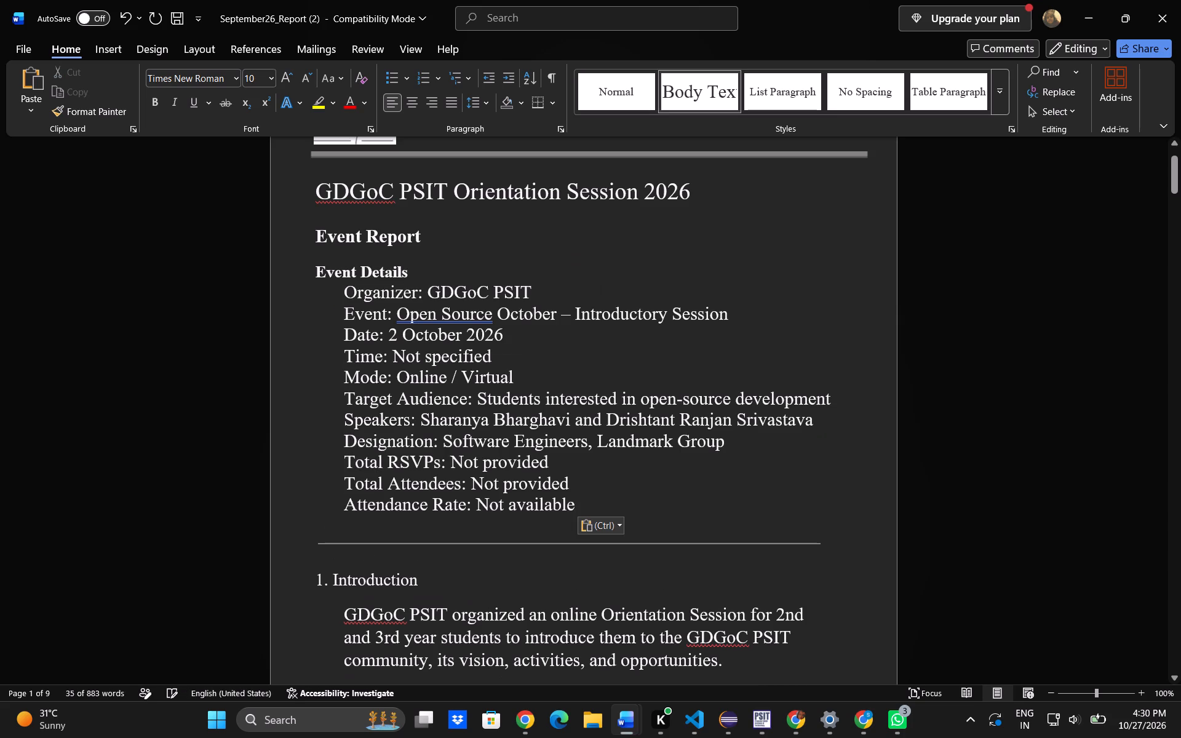
Set the font size of all the October event detail lines to 16 pt.
left_click_drag(584, 504, 352, 299)
left_click(453, 253)
key("BackSpace")
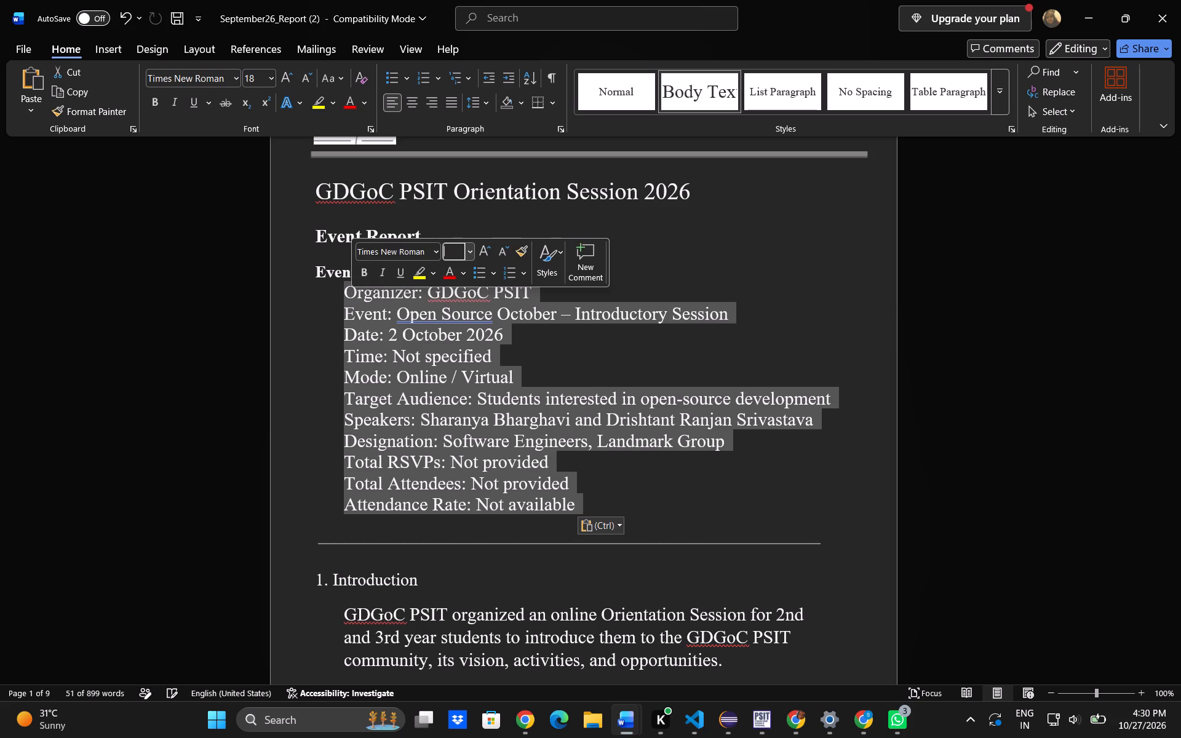
type("16")
key("Return")
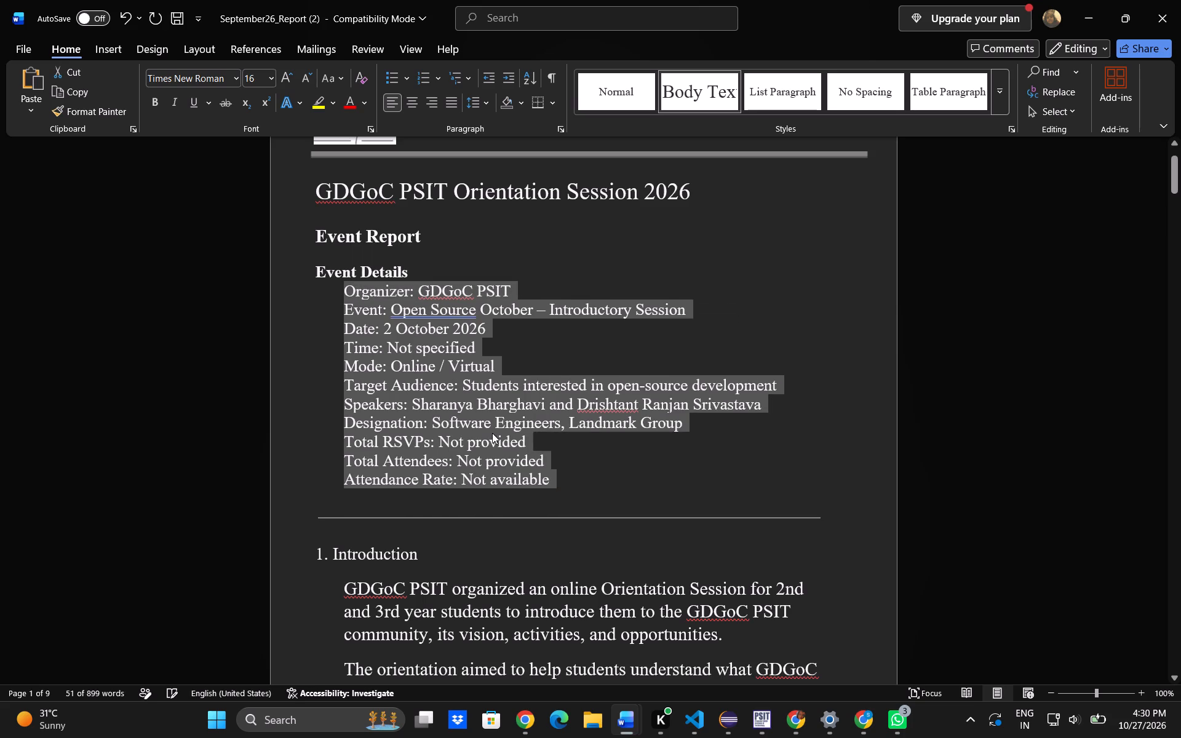
Insert a blank line between the Event Details heading and the Organizer line.
left_click(492, 433)
left_click(437, 281)
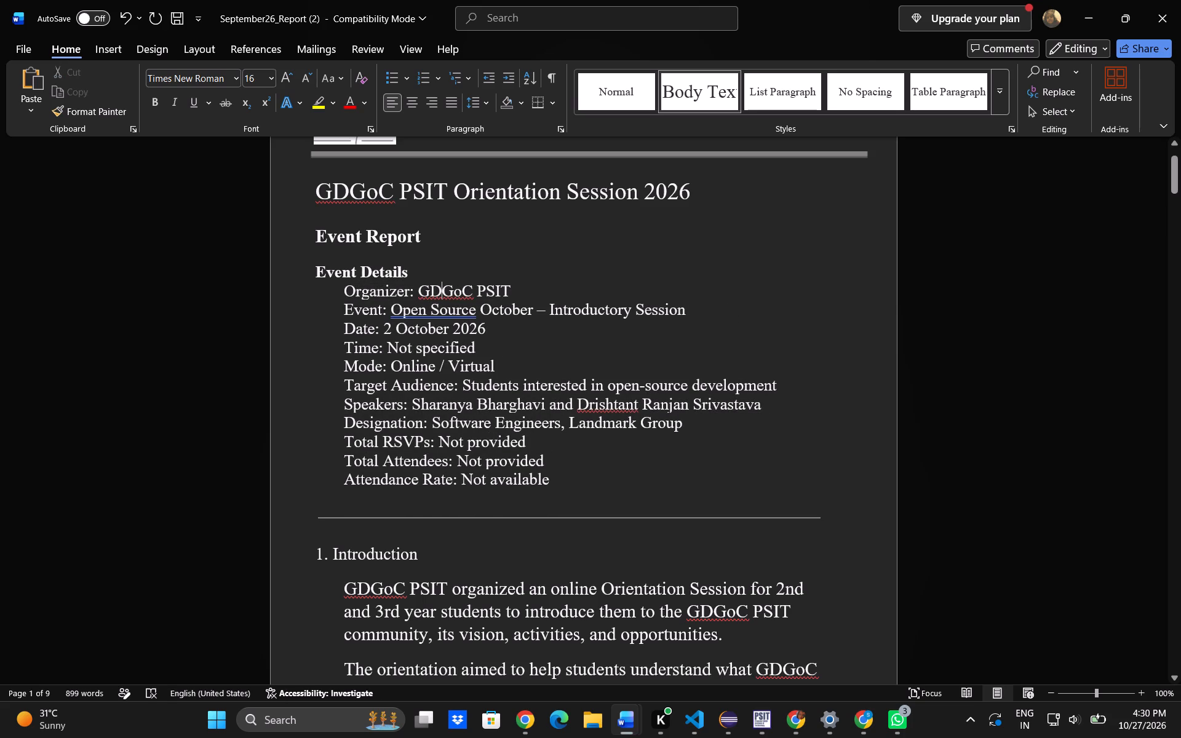
left_click(344, 293)
key("Return")
key("alt+Tab")
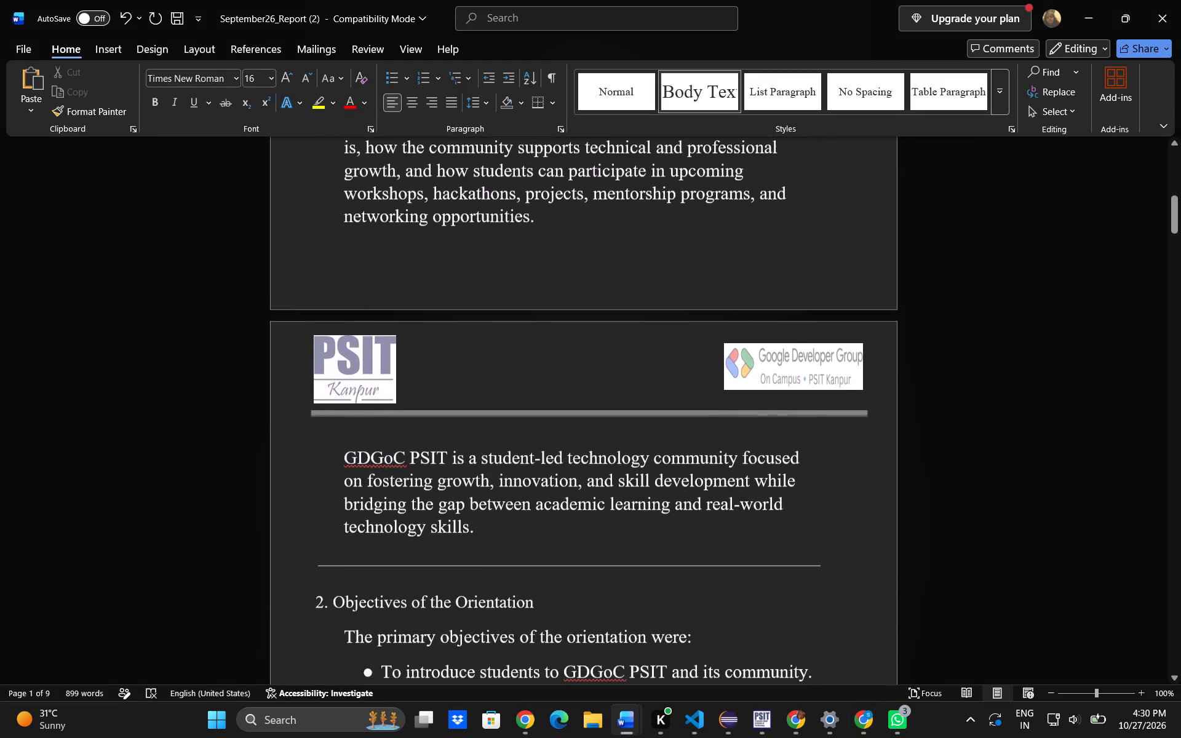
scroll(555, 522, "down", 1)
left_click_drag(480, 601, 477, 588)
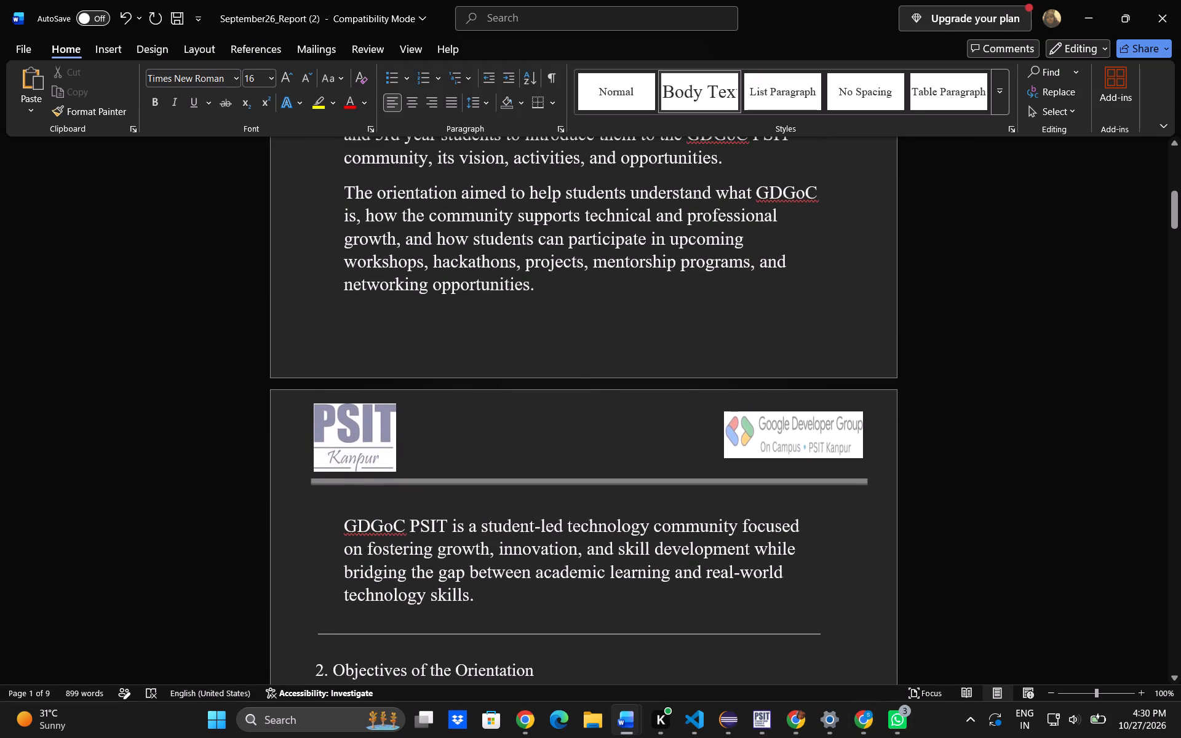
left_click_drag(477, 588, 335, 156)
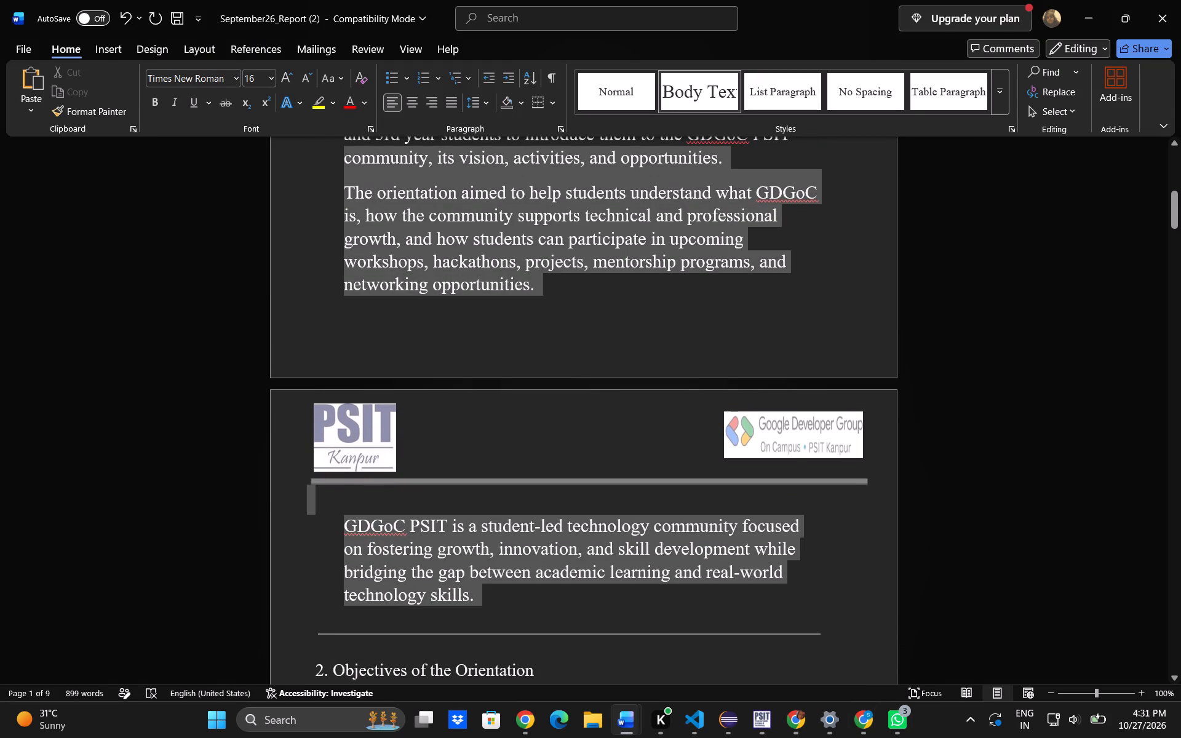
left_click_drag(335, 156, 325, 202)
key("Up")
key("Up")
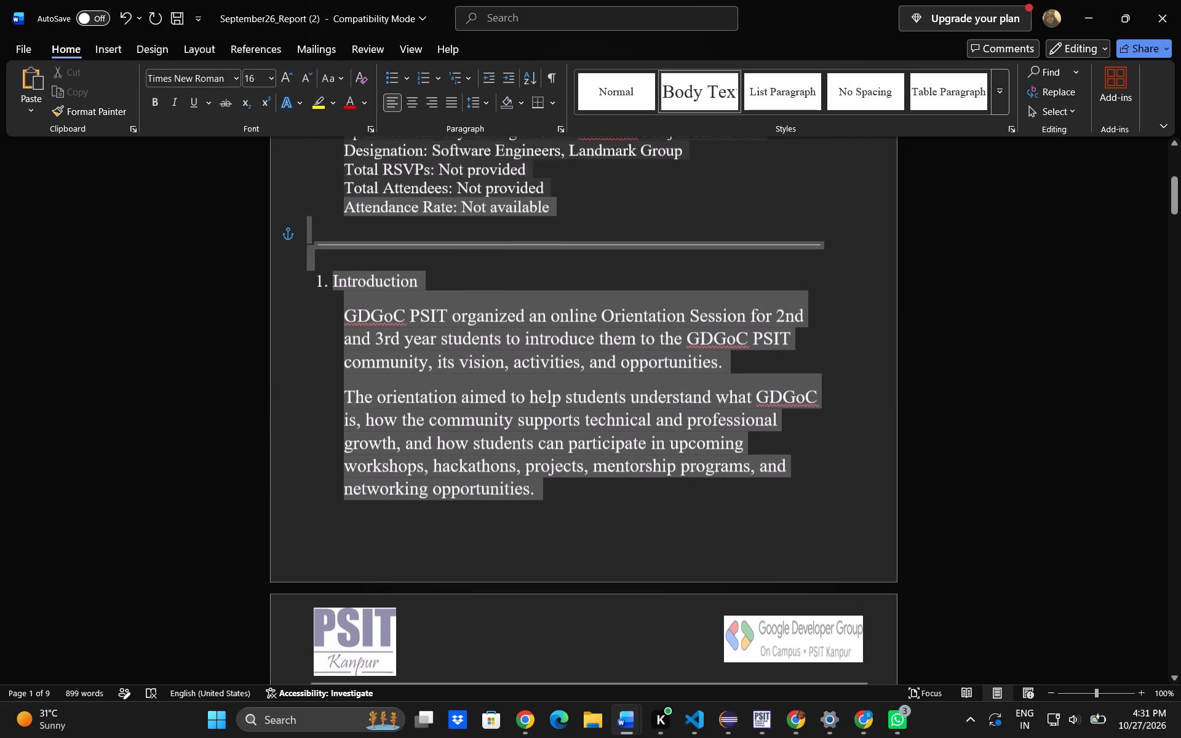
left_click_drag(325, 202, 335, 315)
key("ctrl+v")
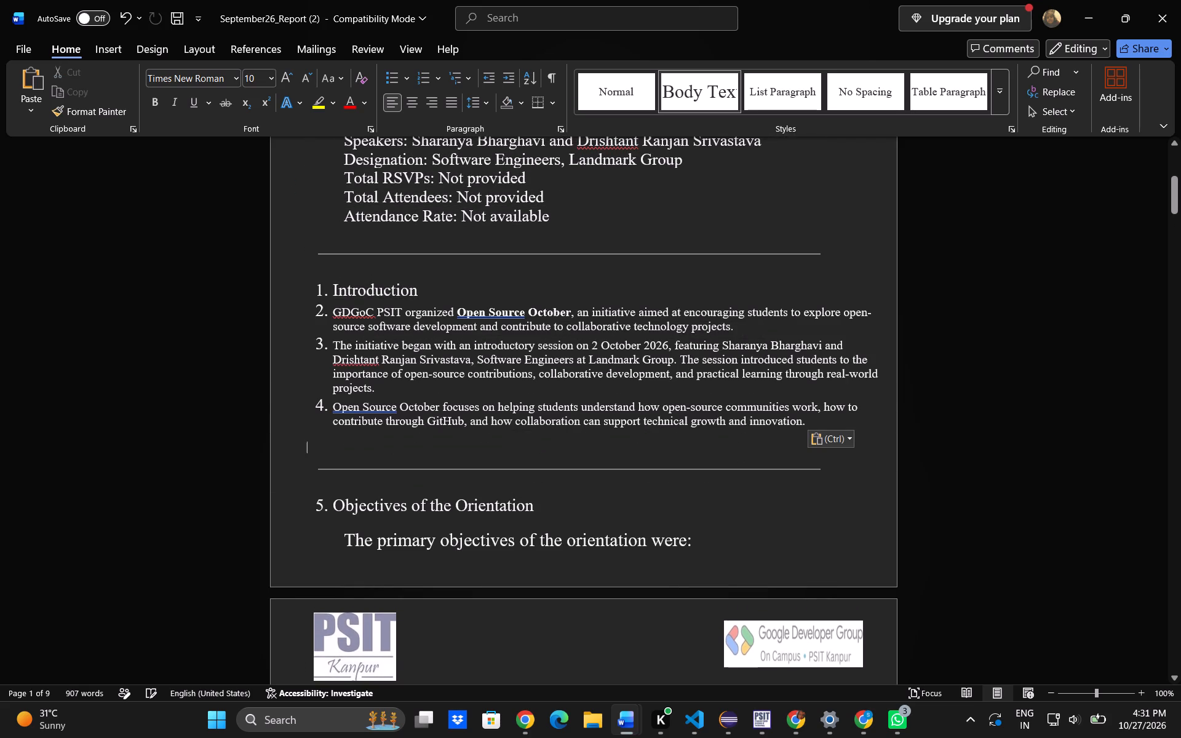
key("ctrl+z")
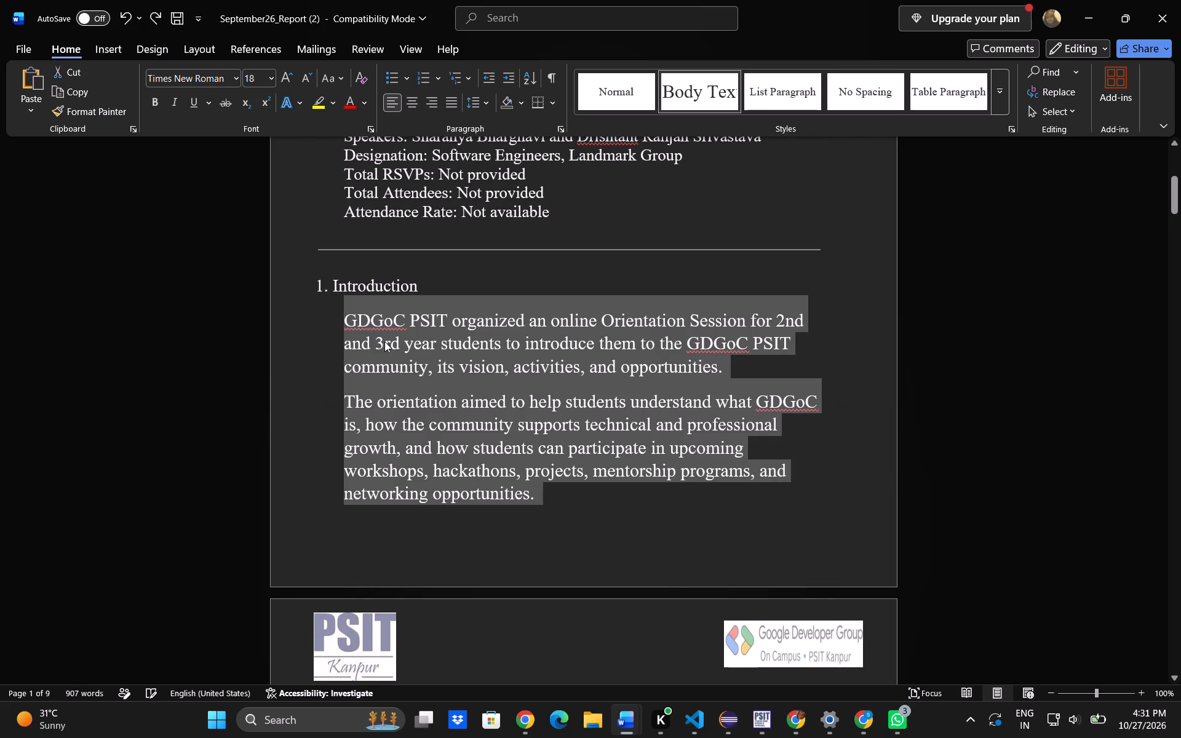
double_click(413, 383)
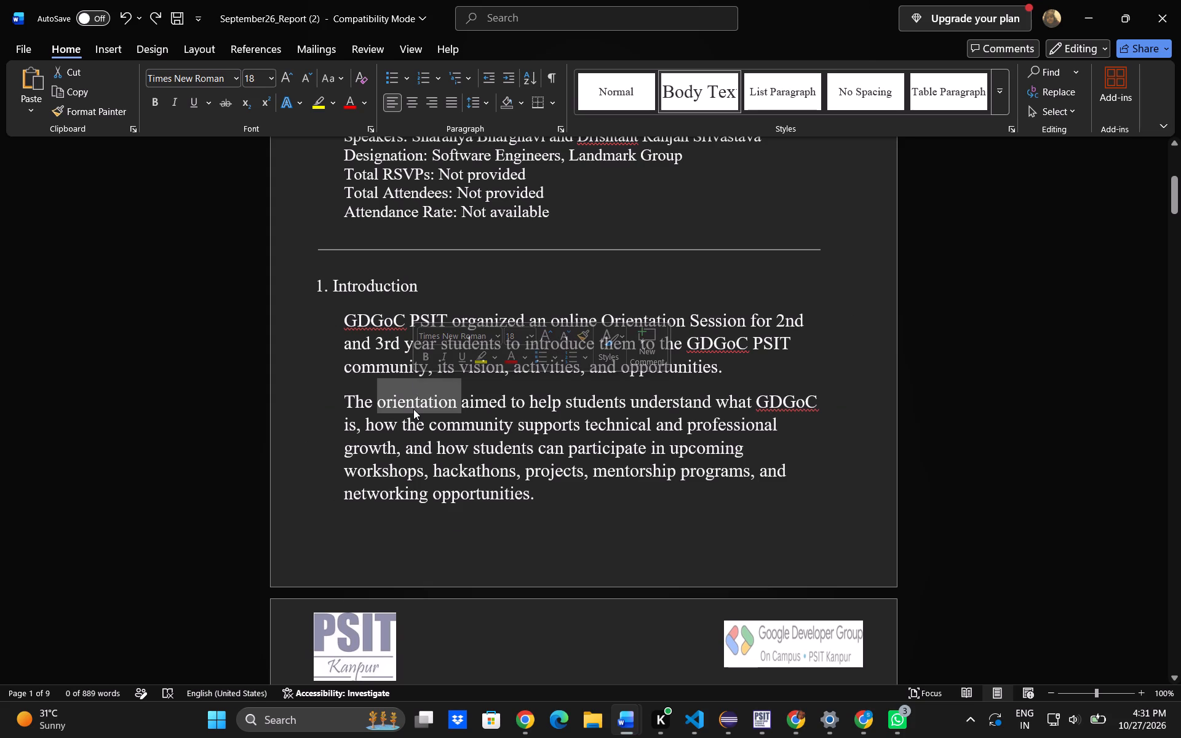
Replace the September text under 1. Introduction with the copied Open Source October paragraphs.
left_click(379, 394)
left_click_drag(341, 318, 527, 684)
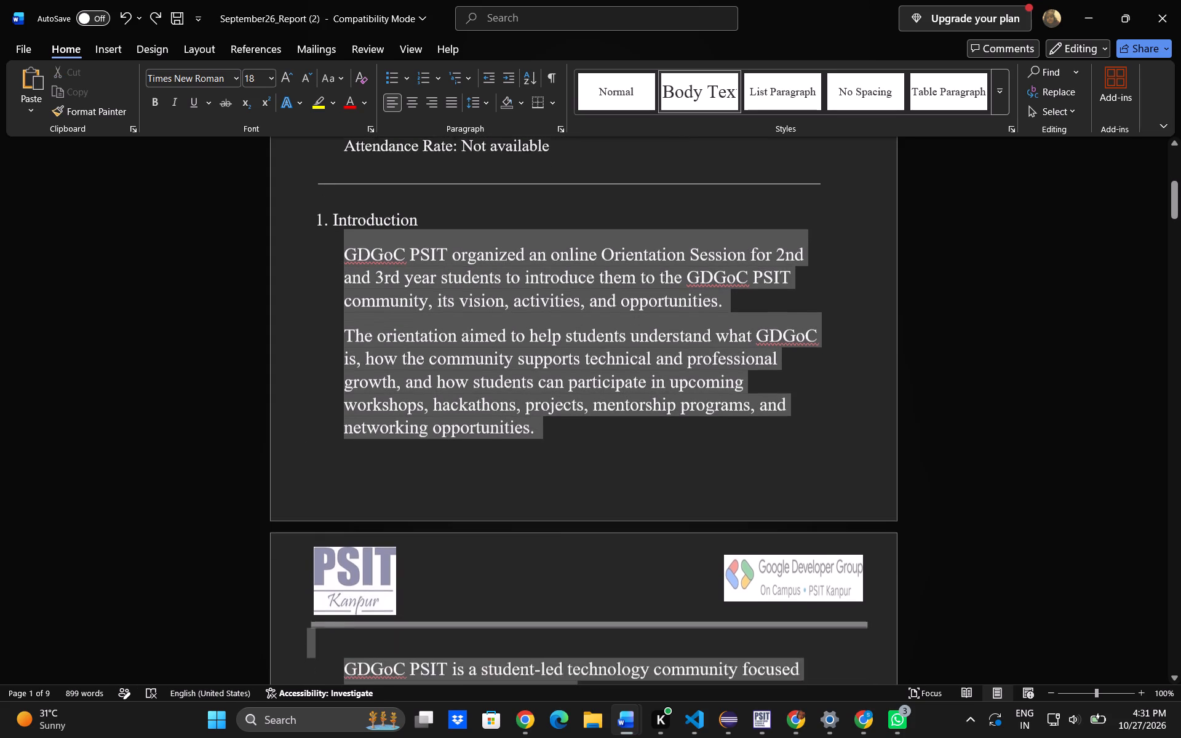
left_click_drag(527, 684, 520, 654)
key("ctrl+v")
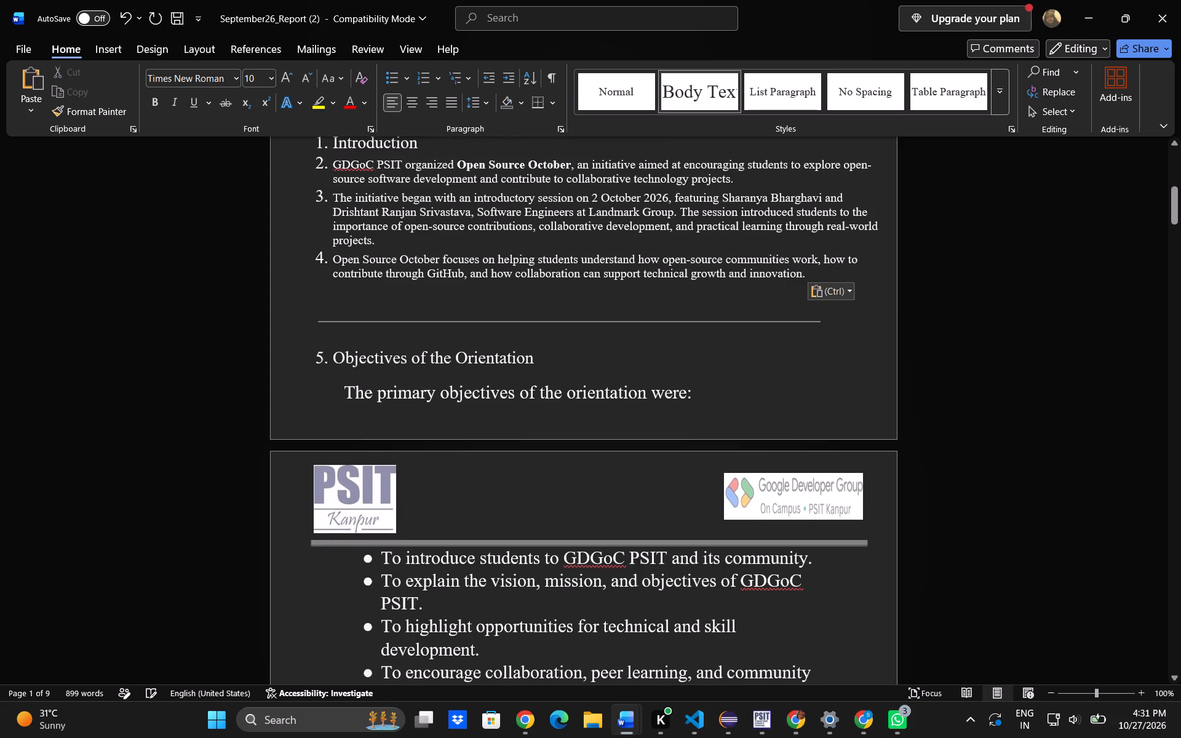
scroll(562, 271, "up", 2)
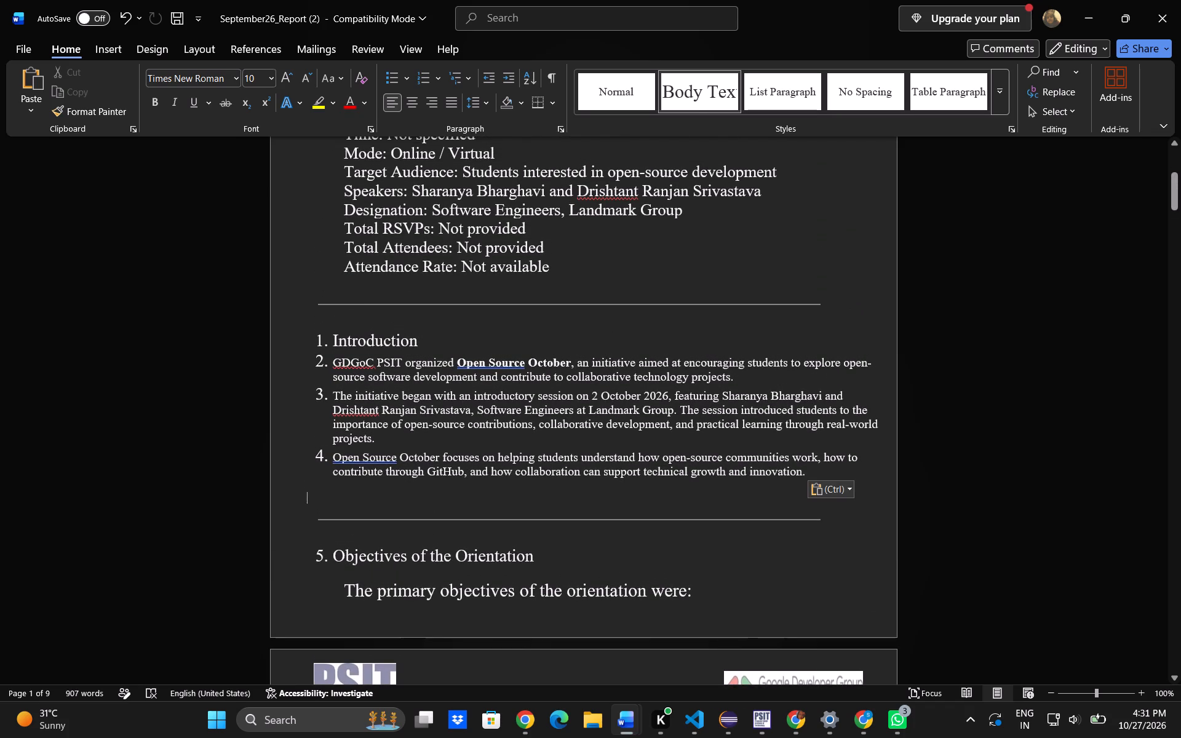
Remove the list numbering from the first two pasted paragraphs under Introduction.
left_click(327, 363)
key("BackSpace")
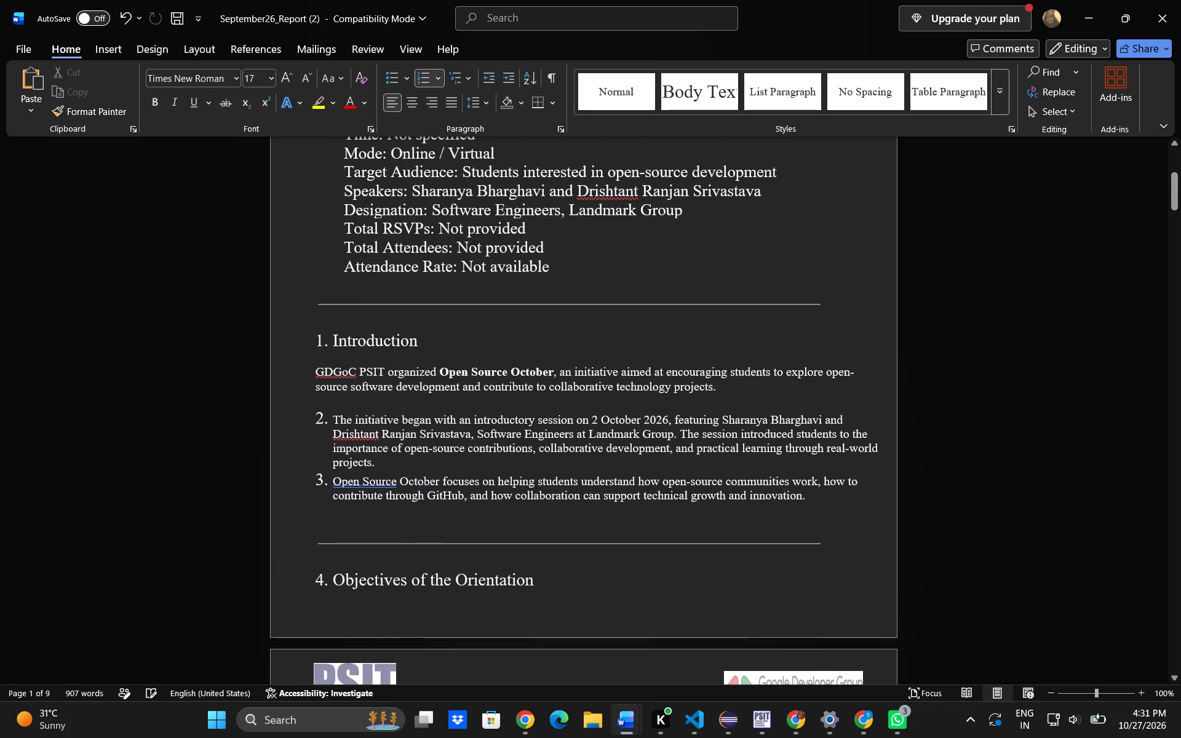
left_click(333, 414)
key("BackSpace")
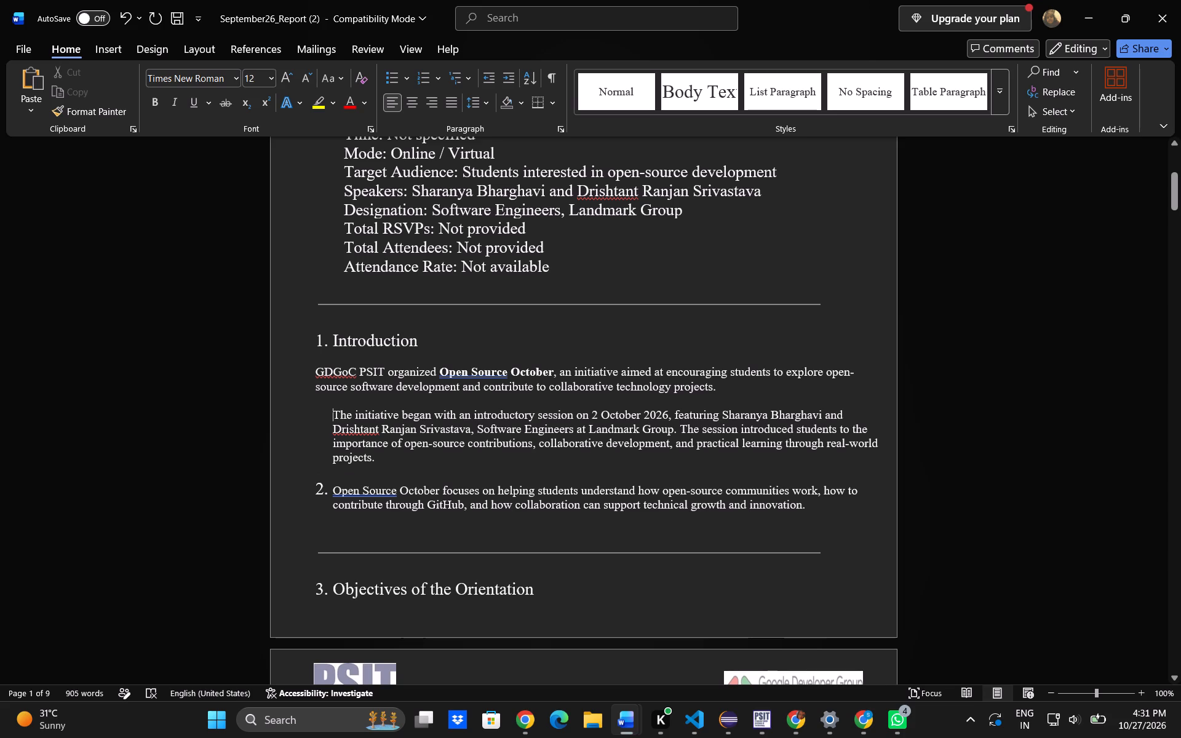
Indent the start of the first Introduction paragraph, before "GDGoC PSIT organized", with five spaces.
left_click(314, 368)
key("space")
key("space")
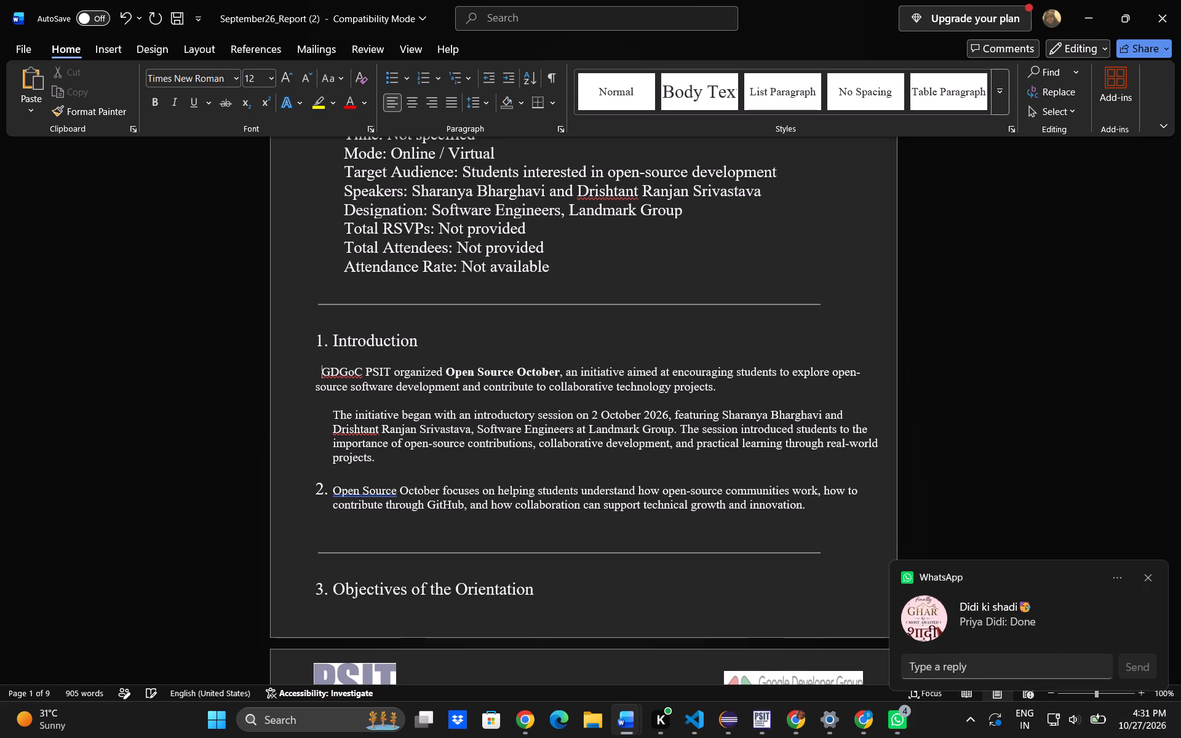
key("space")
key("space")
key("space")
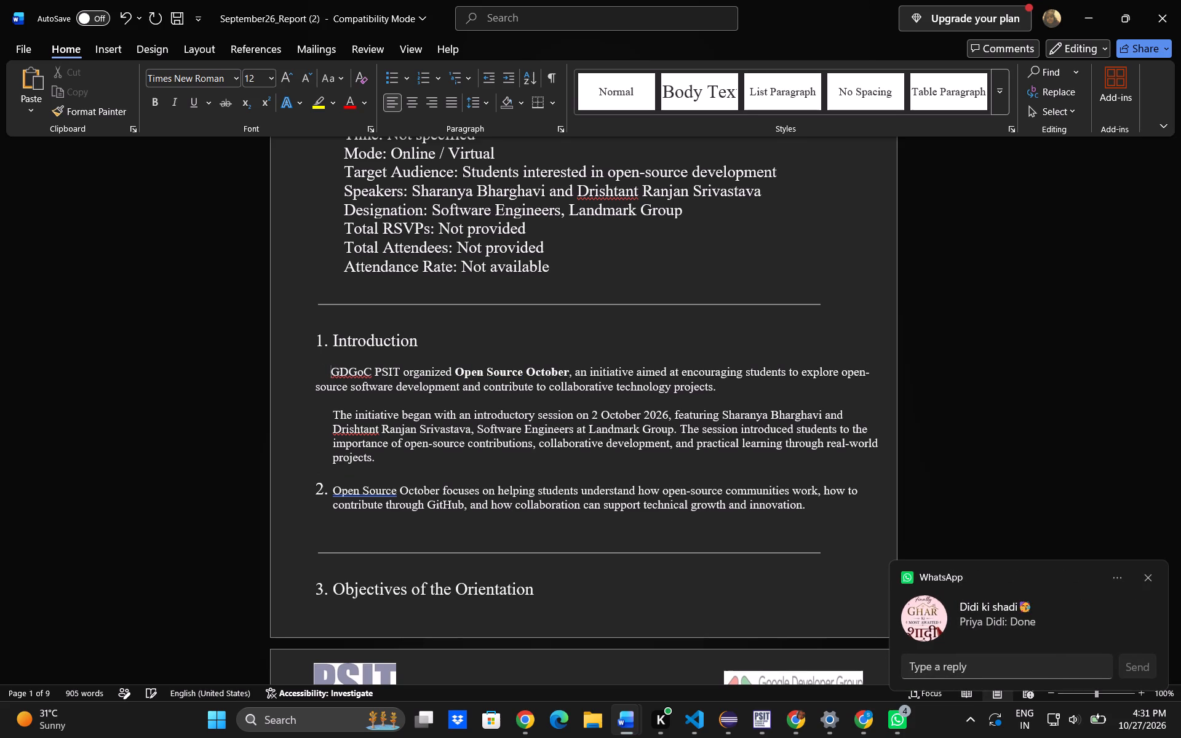
Delete the hyphen between "open" and "source" in the first Introduction paragraph.
left_click(316, 384)
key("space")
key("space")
key("BackSpace")
key("BackSpace")
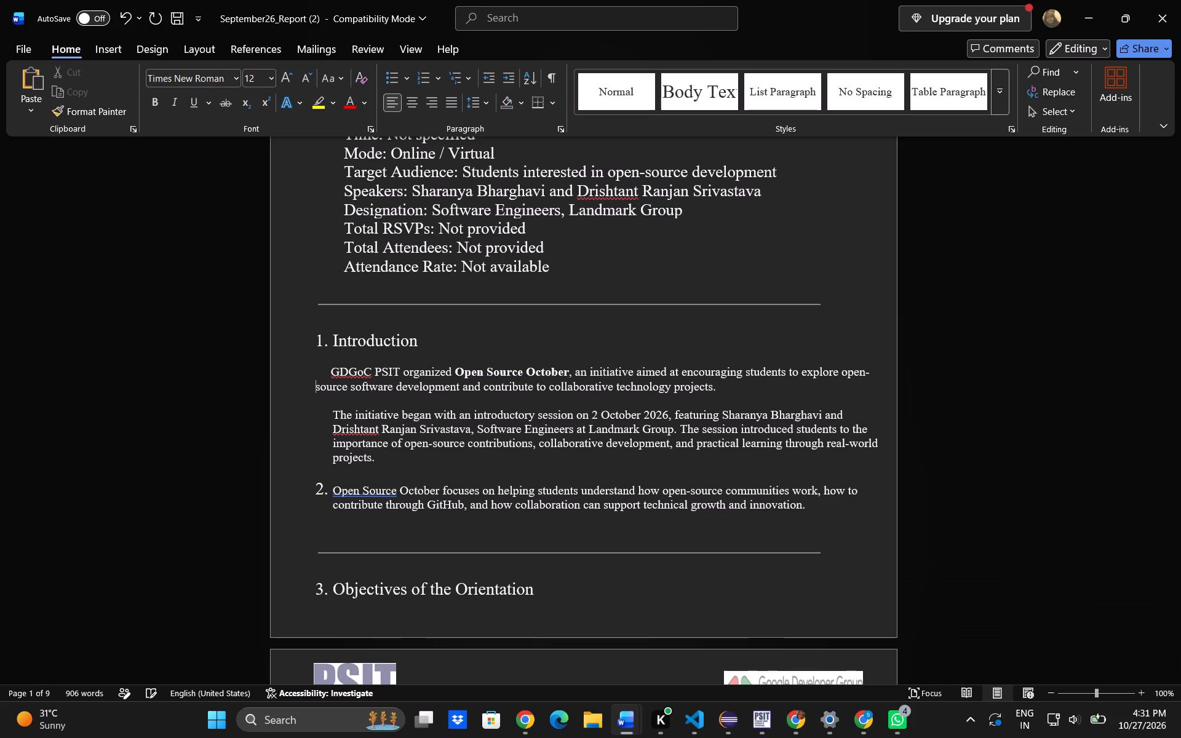
key("BackSpace")
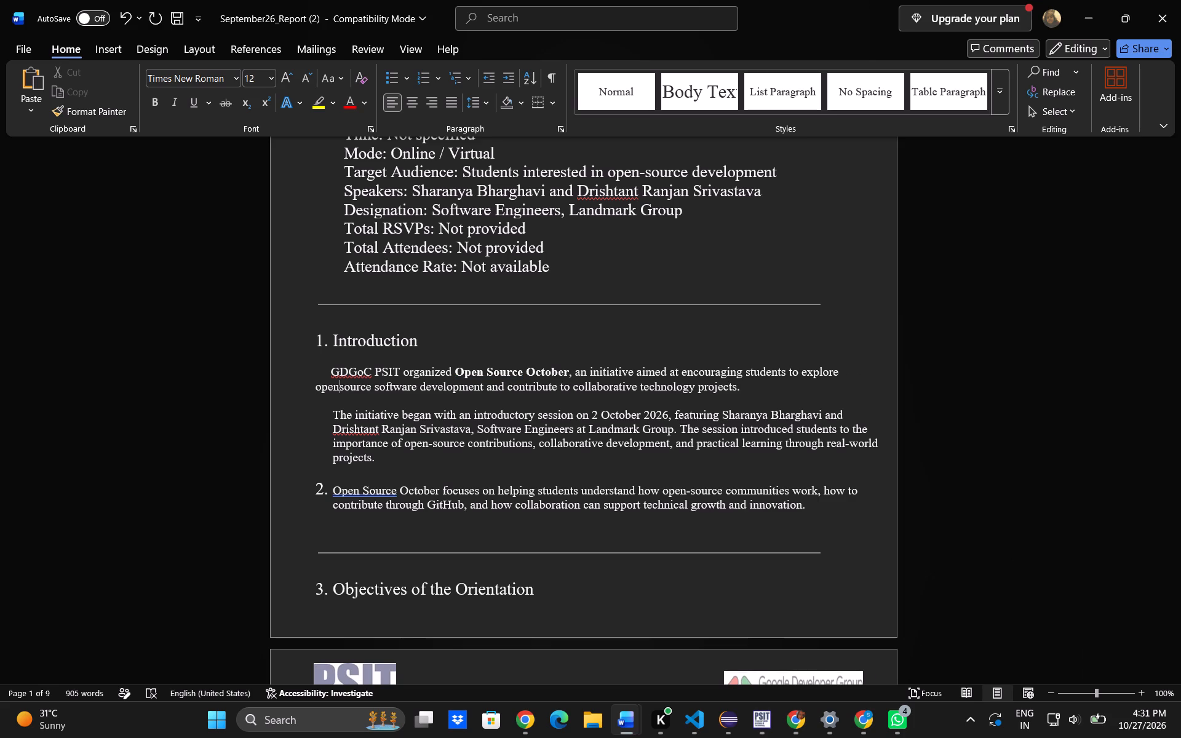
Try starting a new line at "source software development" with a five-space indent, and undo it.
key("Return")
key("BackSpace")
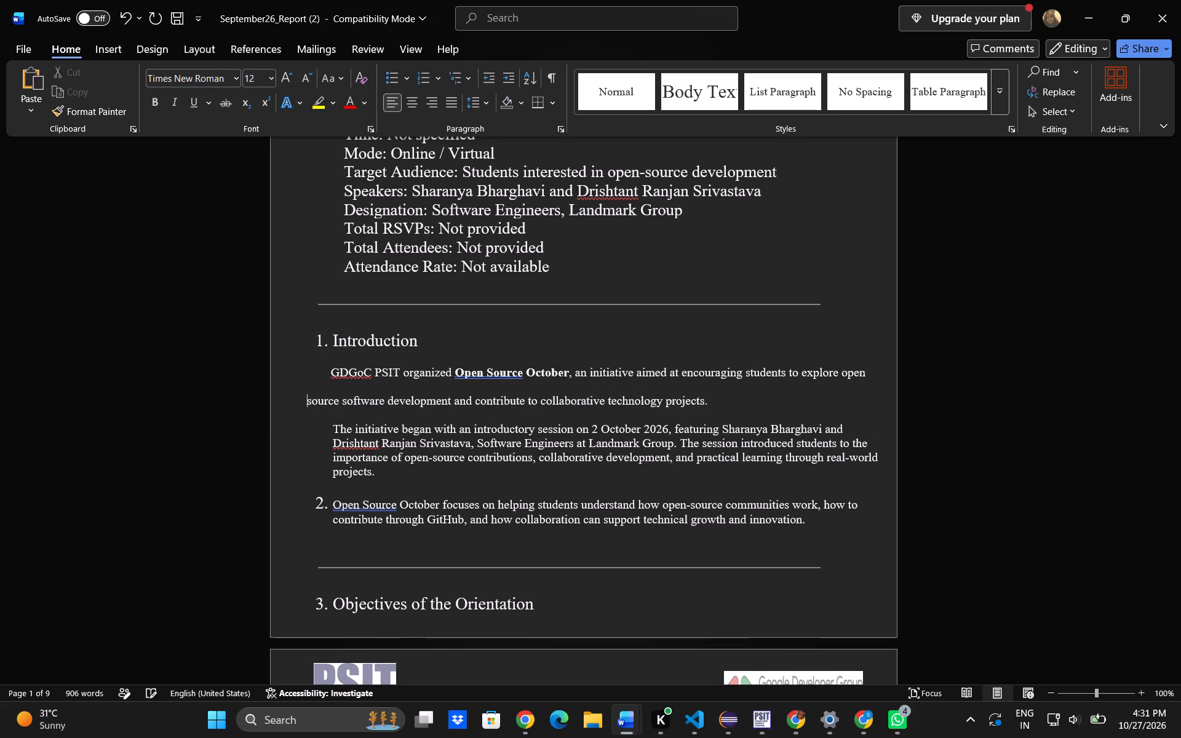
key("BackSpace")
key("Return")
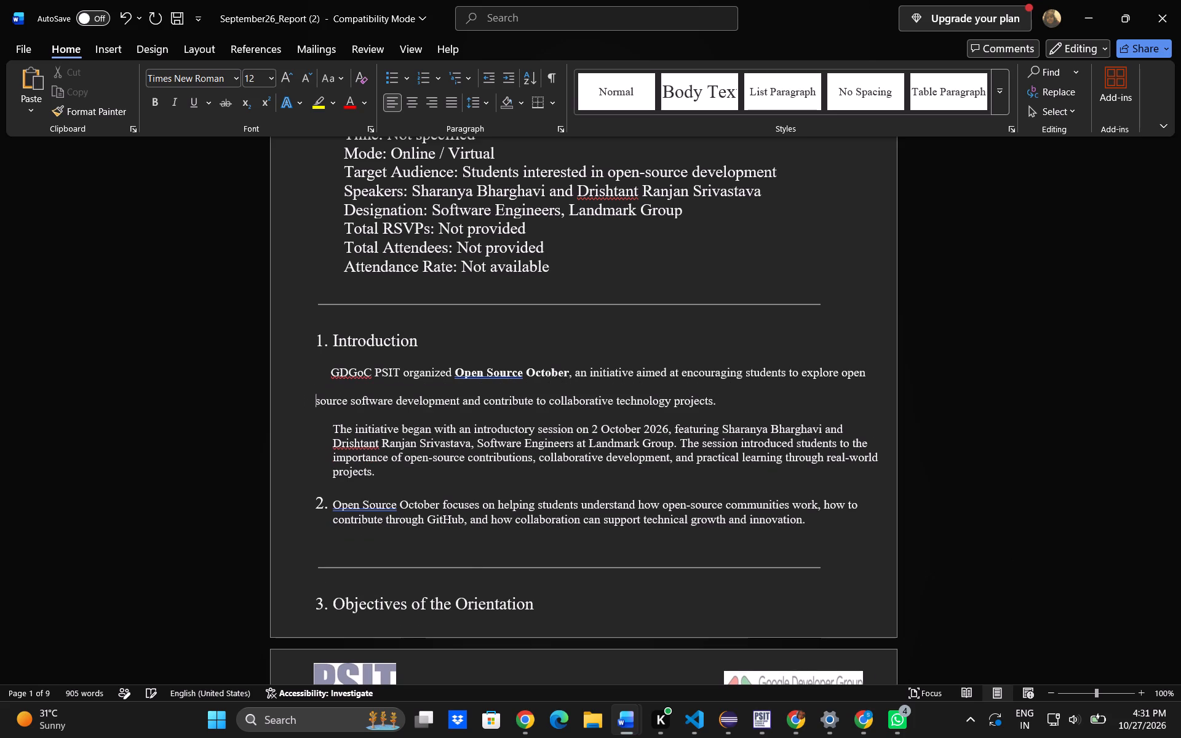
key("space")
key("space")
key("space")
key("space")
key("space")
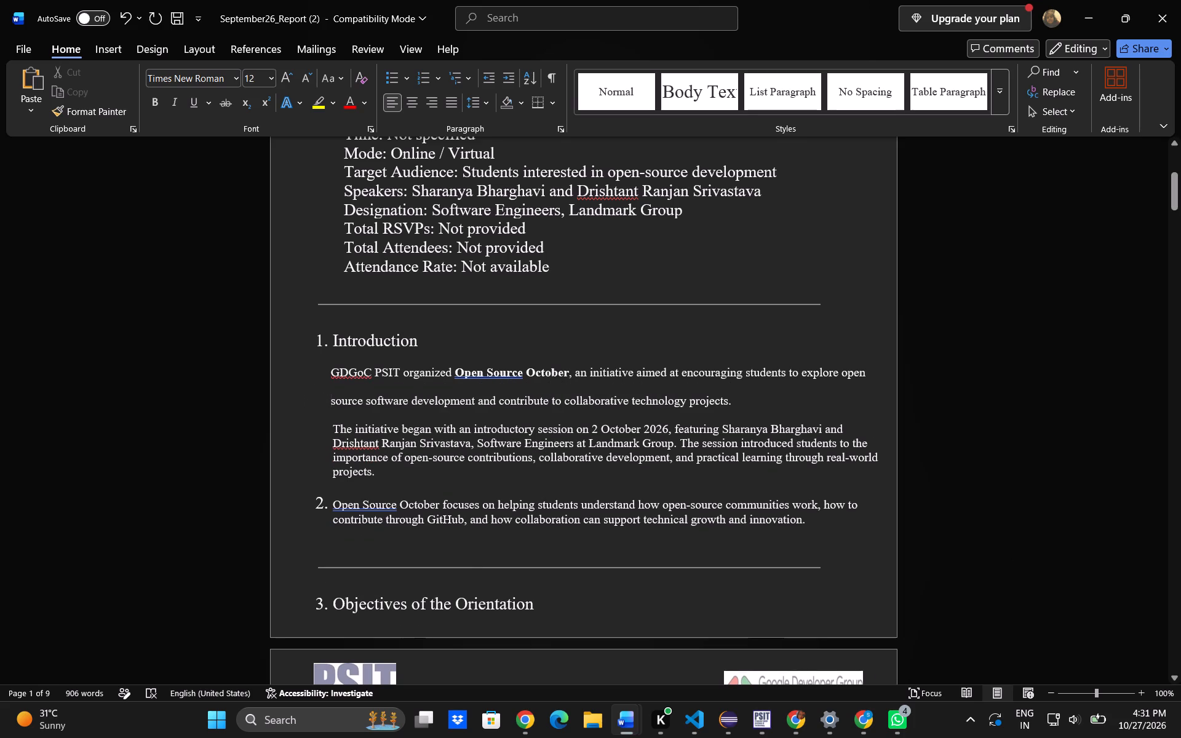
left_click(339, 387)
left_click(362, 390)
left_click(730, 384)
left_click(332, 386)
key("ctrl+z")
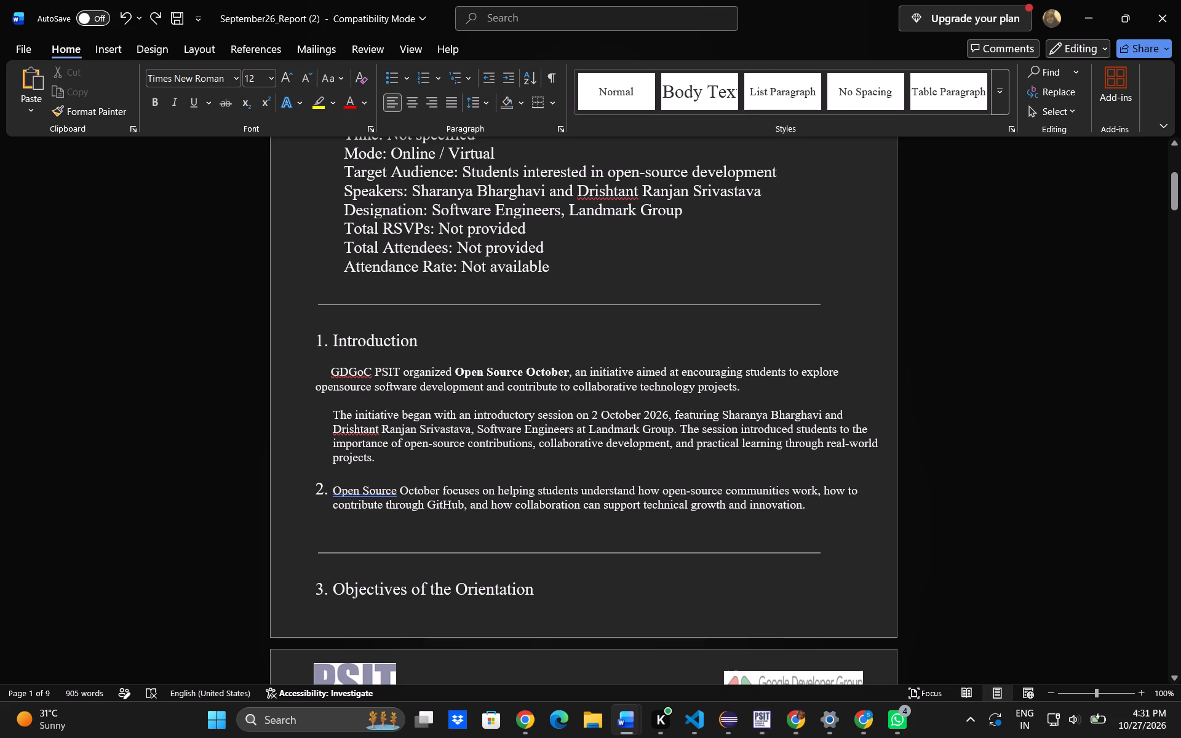
Put a space between "open" and "source", and start a new line at "source software development" without leading spaces or indent.
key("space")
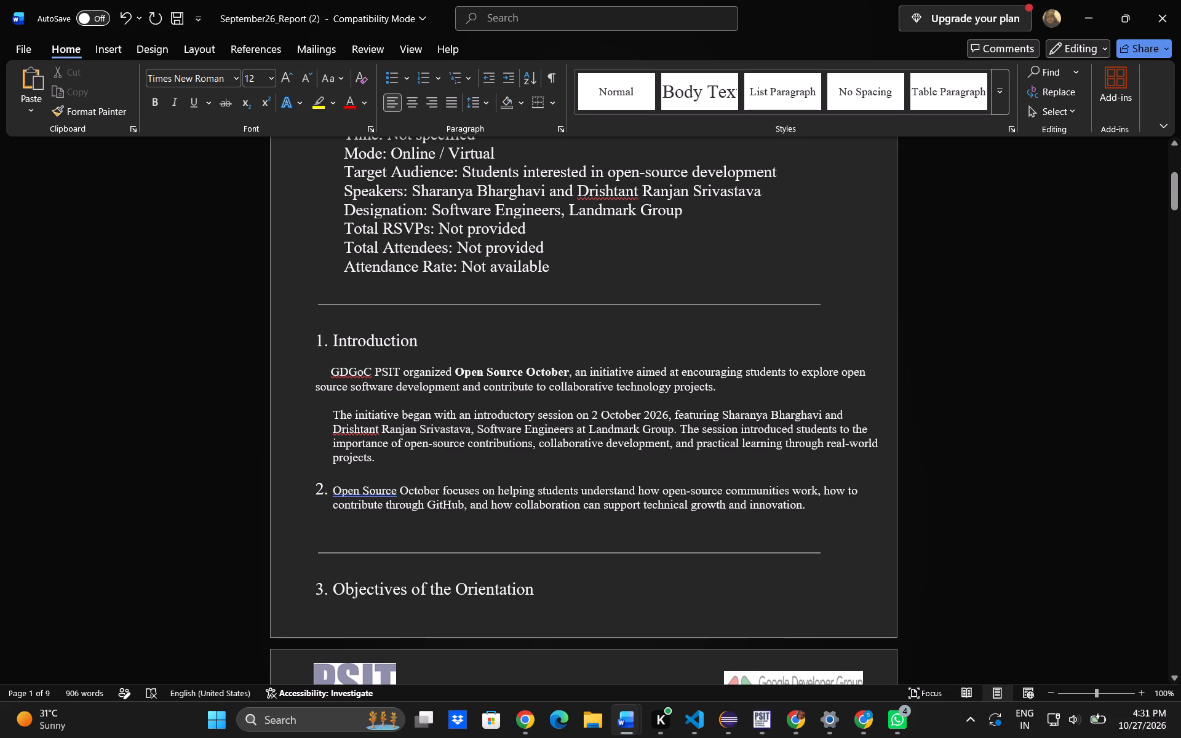
left_click(865, 371)
key("Return")
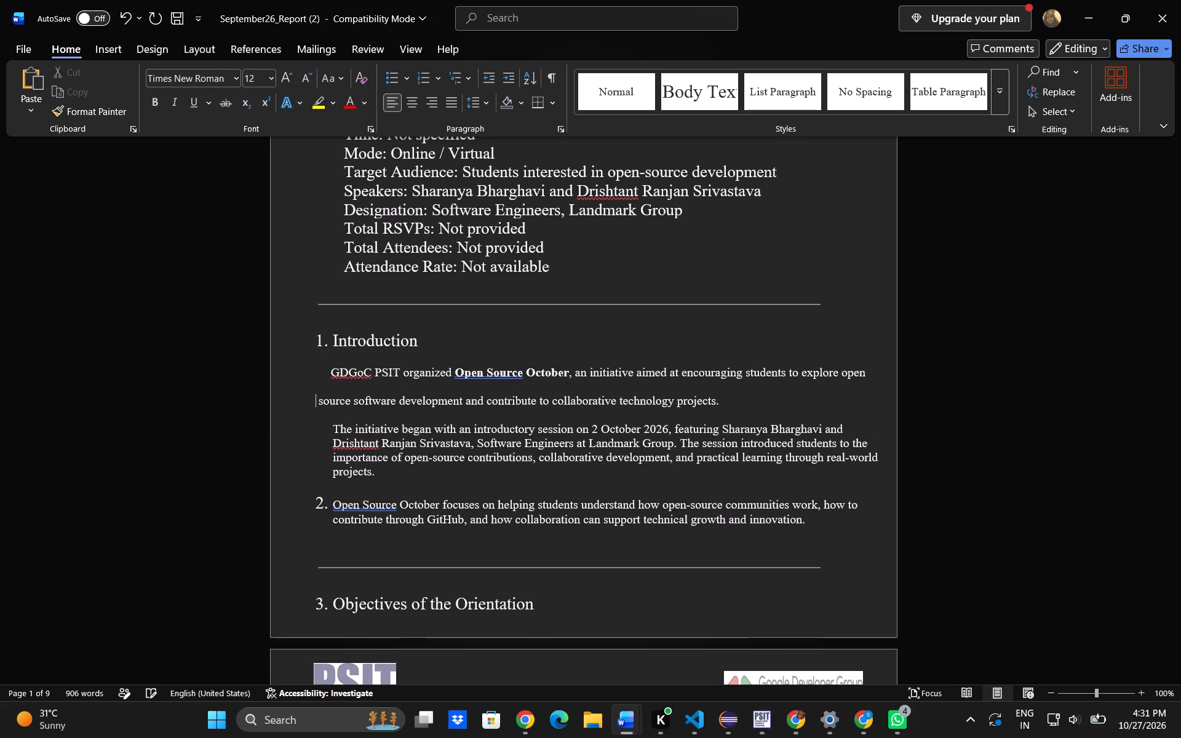
key("Up")
key("Down")
key("Right")
key("BackSpace")
key("BackSpace")
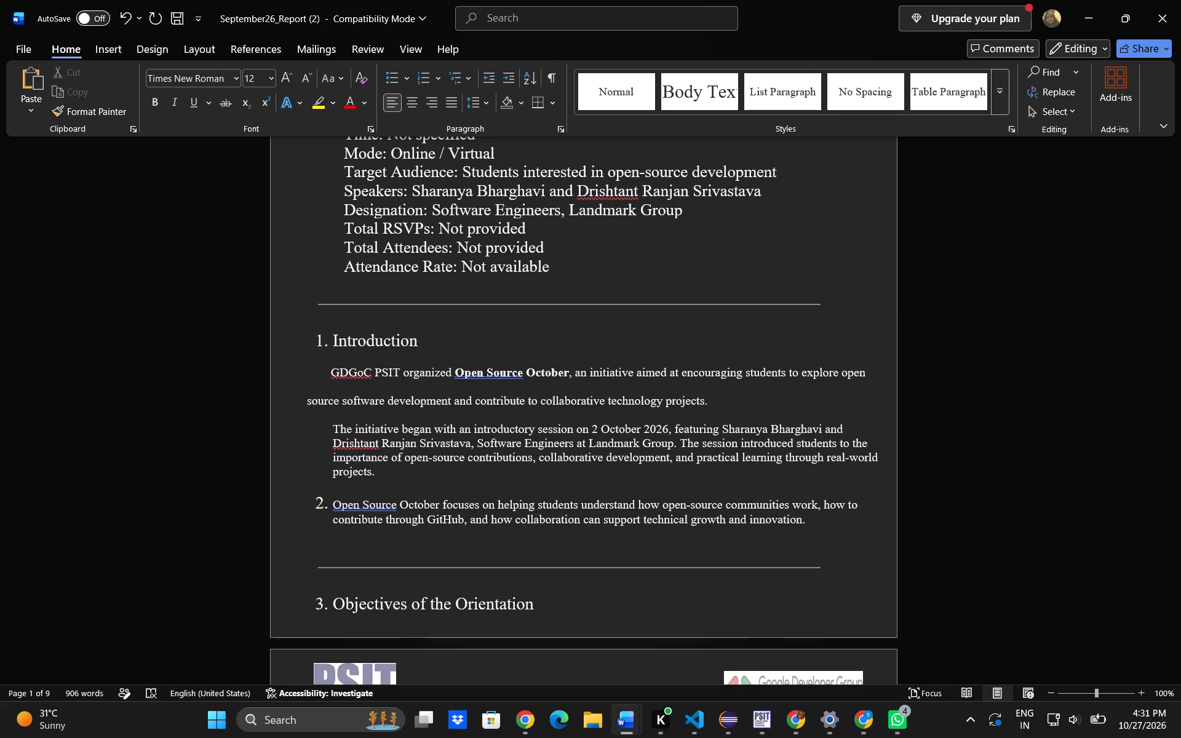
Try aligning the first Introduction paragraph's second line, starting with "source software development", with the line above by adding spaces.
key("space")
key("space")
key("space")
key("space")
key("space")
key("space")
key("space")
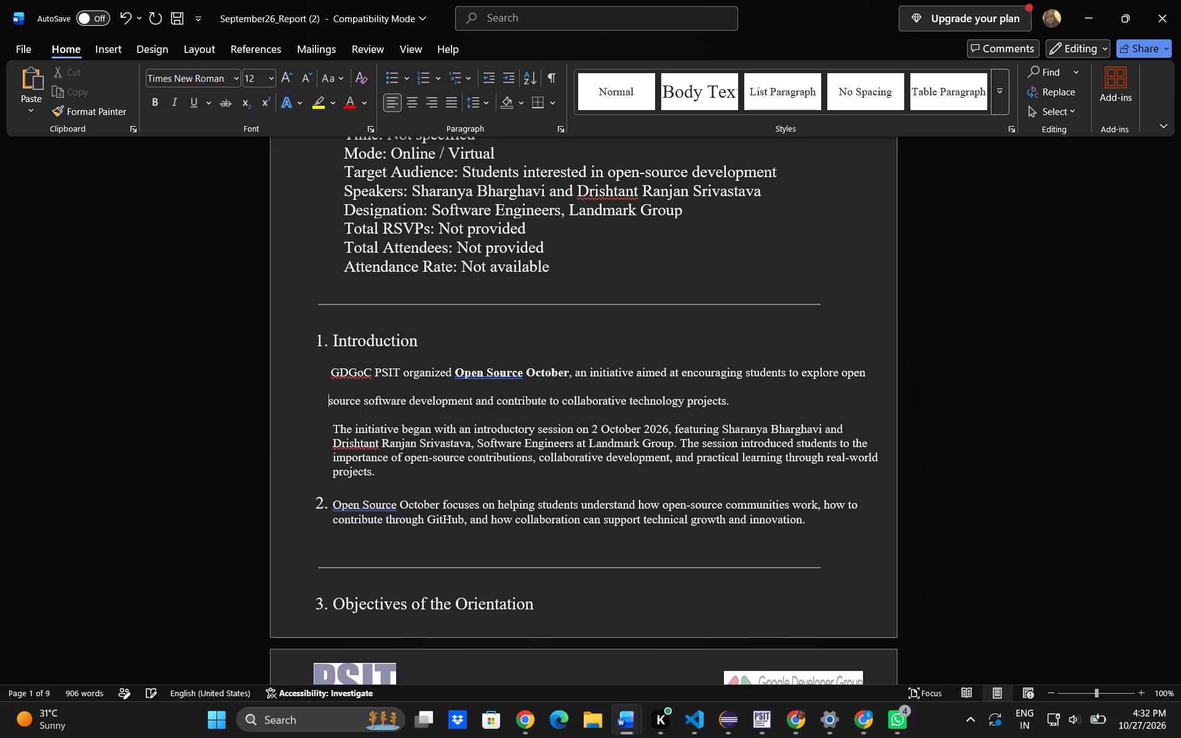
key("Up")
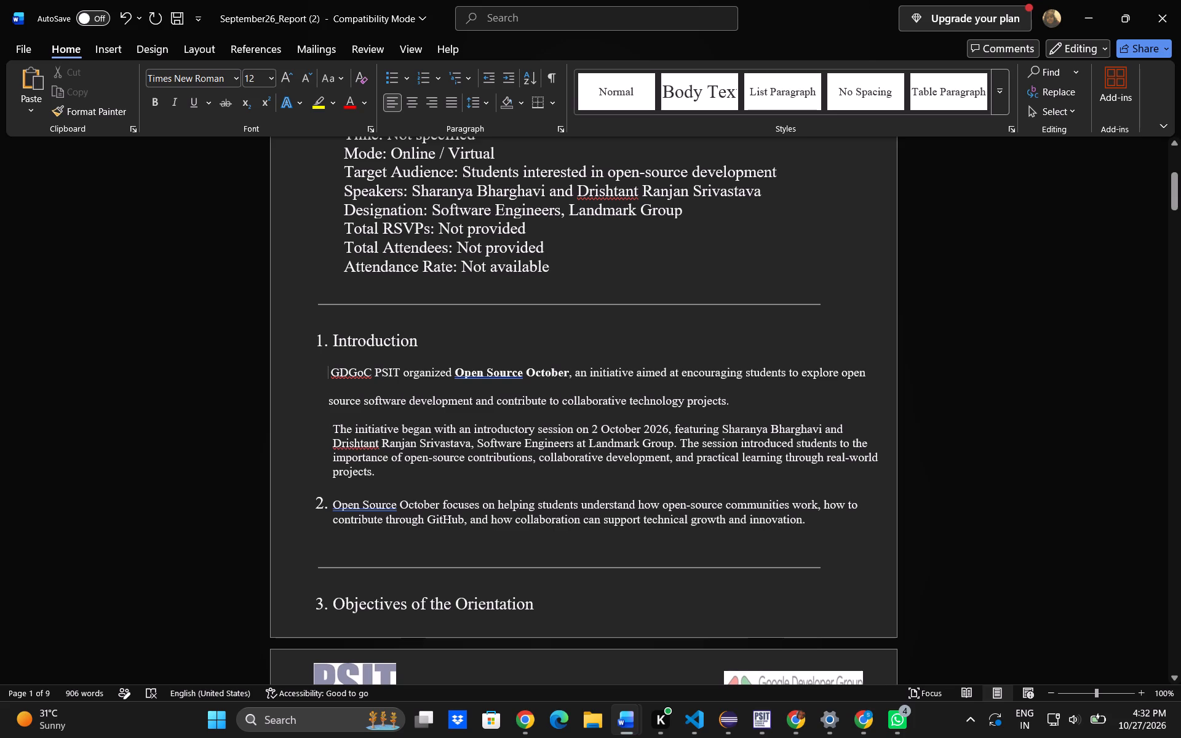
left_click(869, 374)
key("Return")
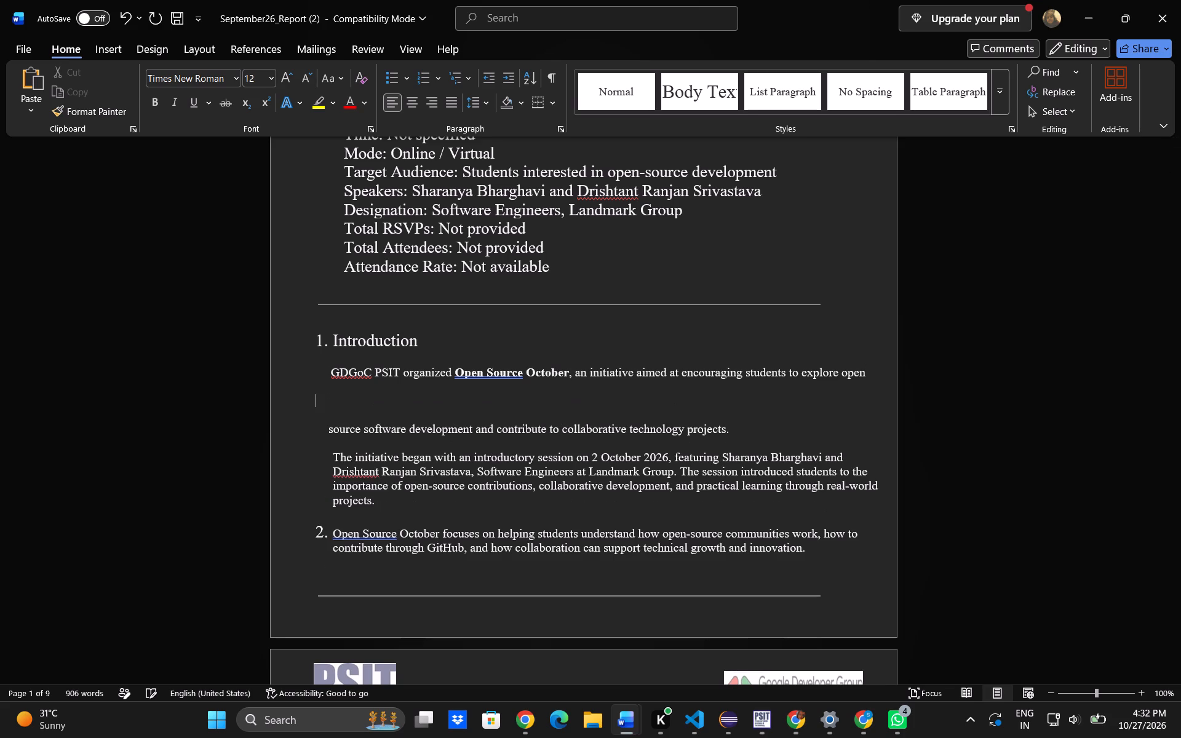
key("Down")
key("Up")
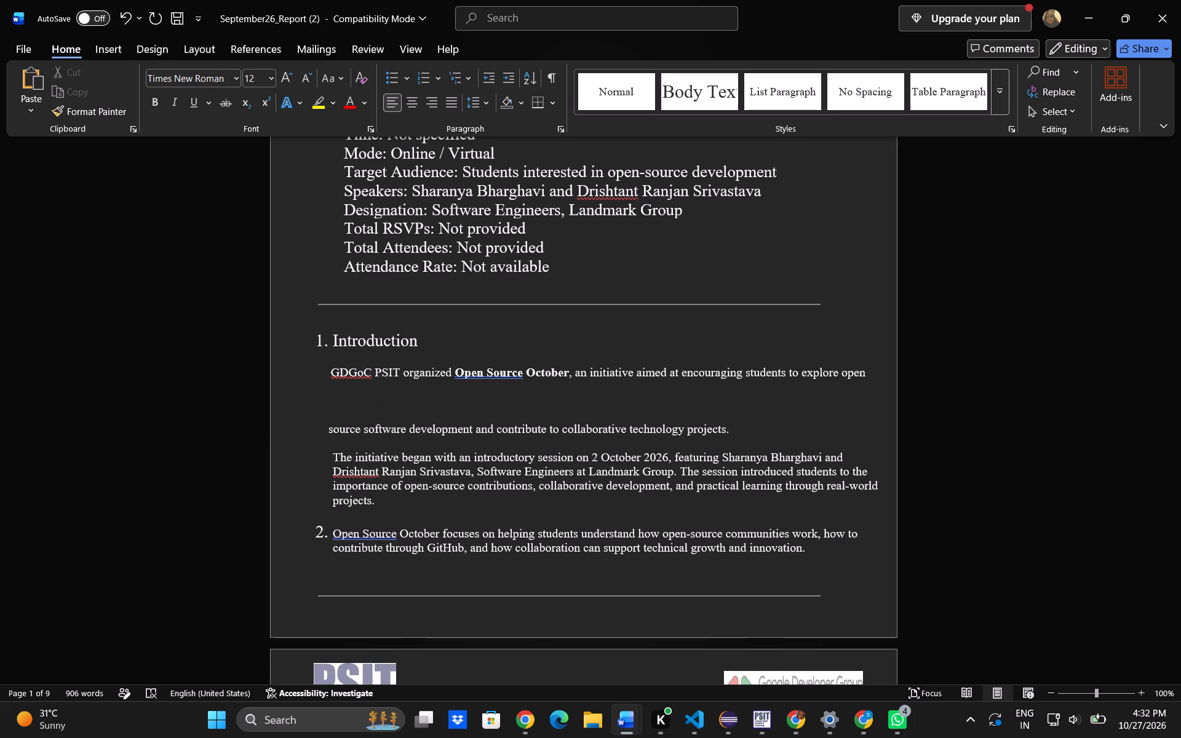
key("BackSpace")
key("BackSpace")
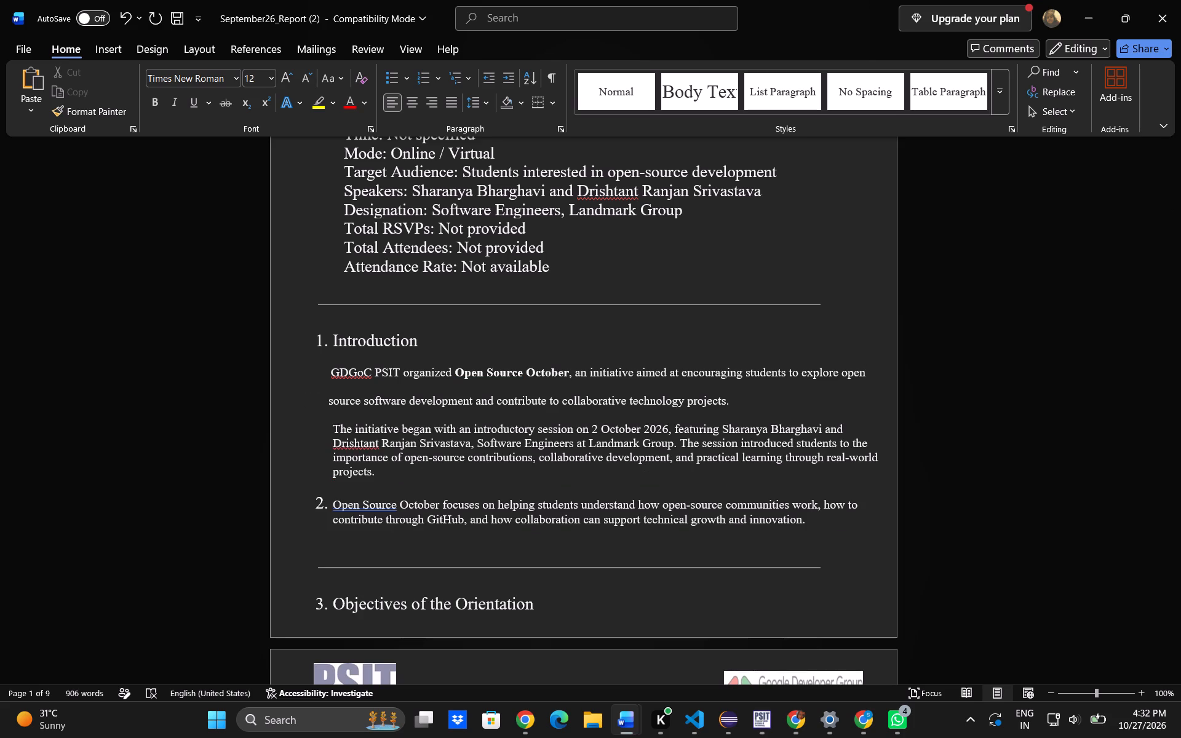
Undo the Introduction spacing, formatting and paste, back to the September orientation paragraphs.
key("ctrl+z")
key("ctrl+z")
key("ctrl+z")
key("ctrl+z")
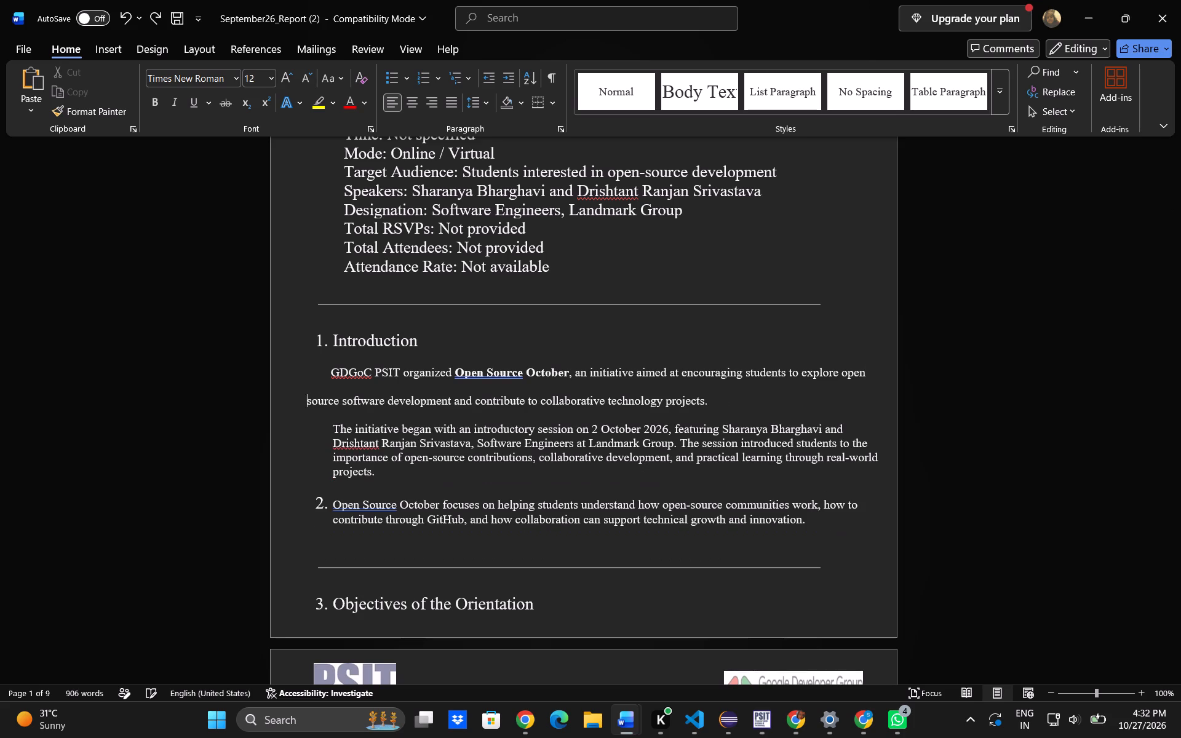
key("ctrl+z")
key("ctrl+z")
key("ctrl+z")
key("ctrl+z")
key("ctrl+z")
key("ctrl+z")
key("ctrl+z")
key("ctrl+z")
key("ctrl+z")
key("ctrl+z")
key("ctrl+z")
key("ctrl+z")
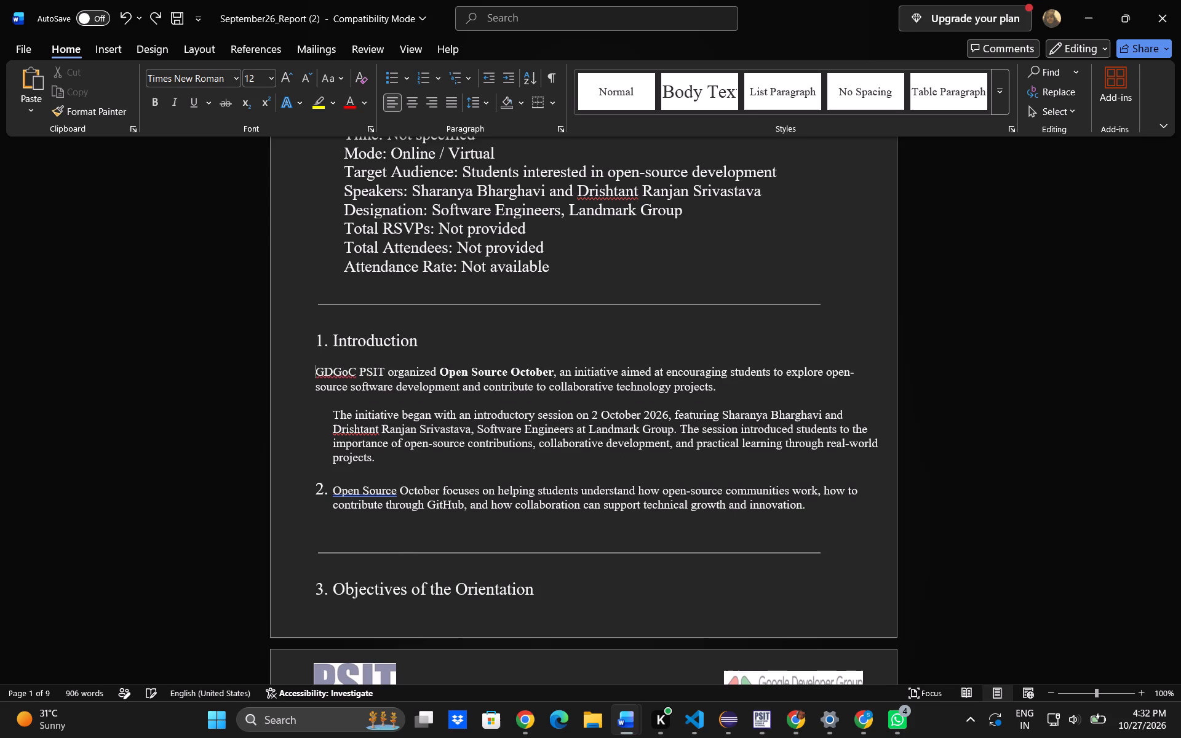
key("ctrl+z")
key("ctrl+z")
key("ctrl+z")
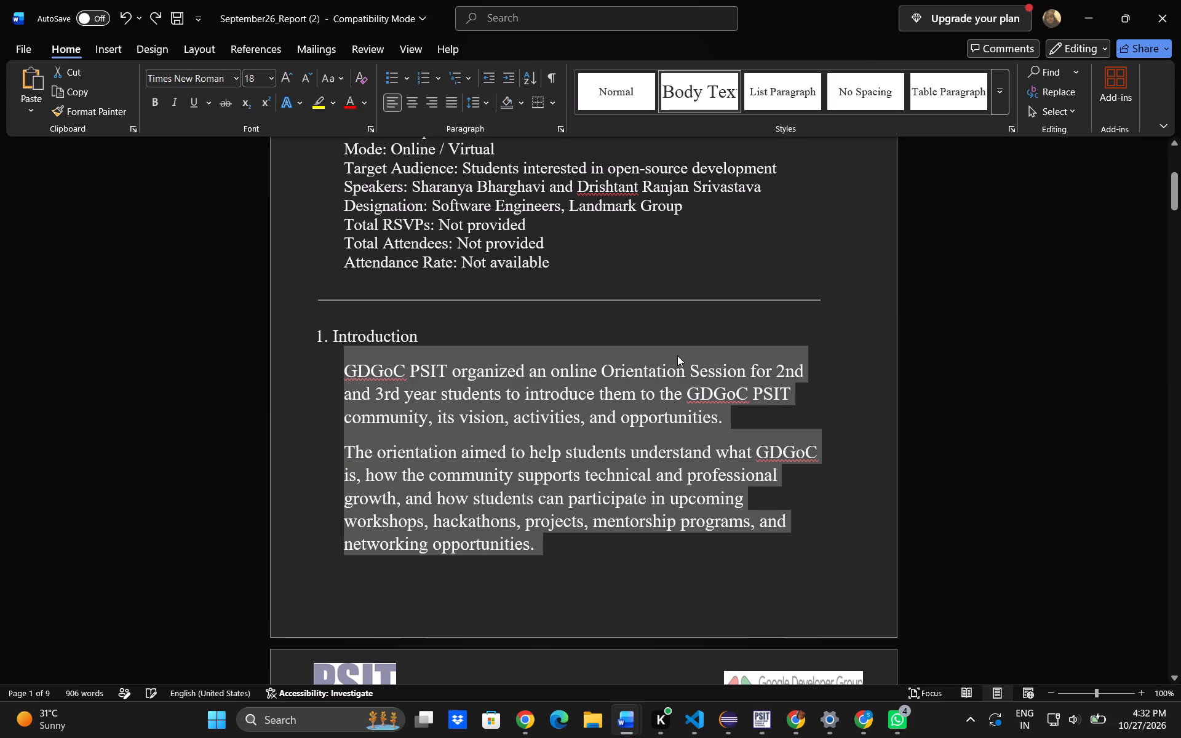
Paste the copied October introduction paragraphs over the September orientation text in the Introduction section, through its continuation on page two.
left_click(548, 397)
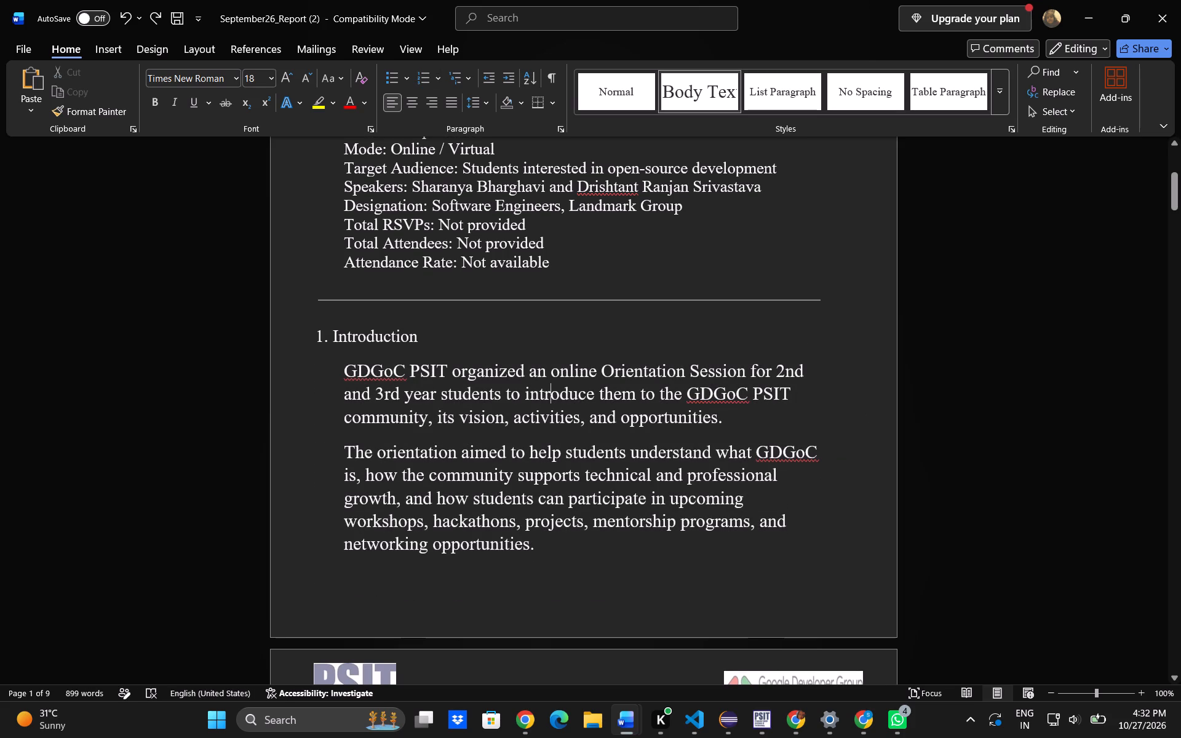
left_click_drag(346, 393, 472, 699)
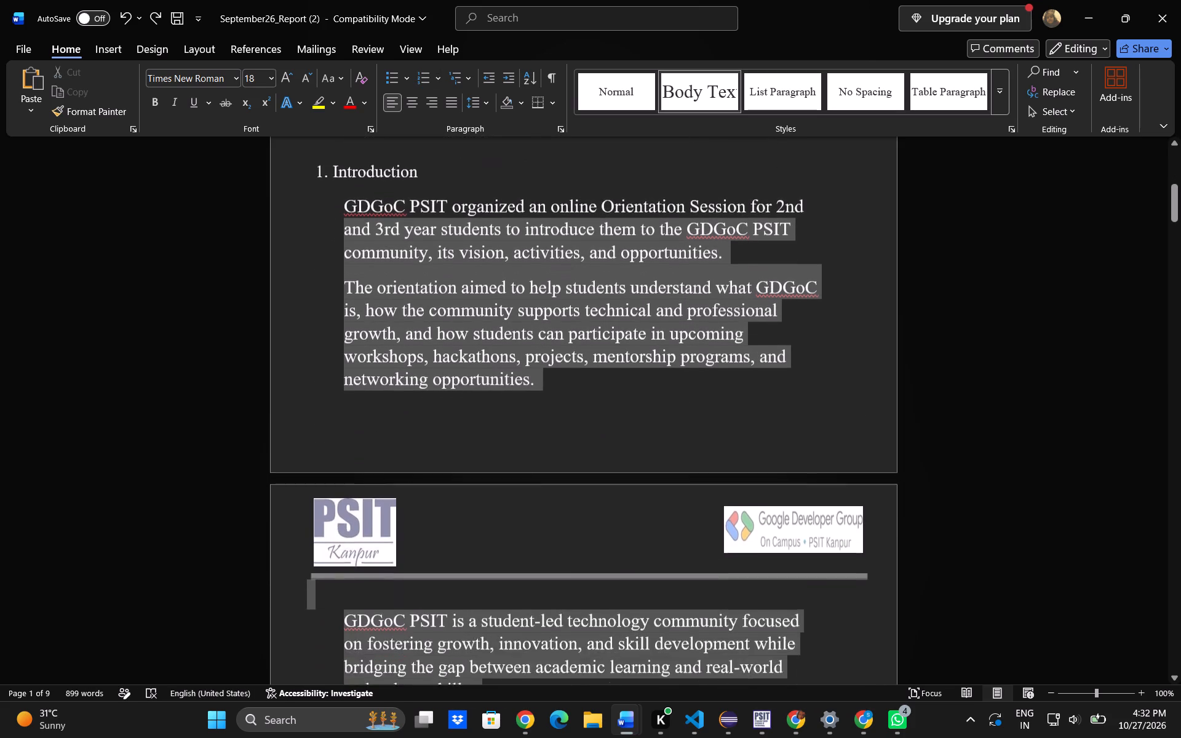
left_click_drag(472, 699, 480, 618)
key("ctrl+v")
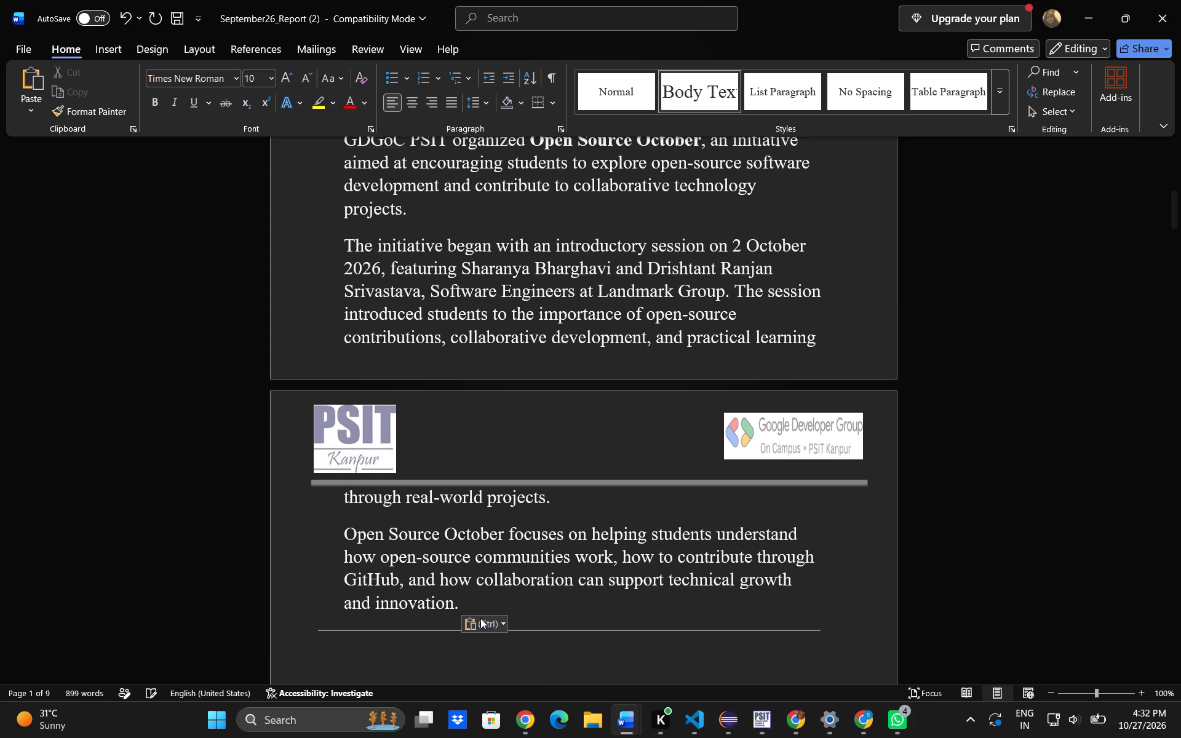
Delete the leftover line "GDGoC PSIT organized an online Orientation Session for 2nd" from the start of the Introduction text.
scroll(503, 387, "right", 1)
scroll(503, 387, "up", 1)
scroll(503, 387, "right", 1)
scroll(503, 387, "up", 1)
scroll(503, 387, "right", 1)
scroll(503, 387, "up", 1)
scroll(503, 387, "right", 1)
scroll(503, 387, "up", 1)
scroll(503, 387, "right", 1)
scroll(503, 387, "up", 1)
scroll(503, 387, "right", 1)
scroll(503, 387, "up", 1)
scroll(503, 387, "right", 1)
scroll(503, 387, "up", 1)
scroll(503, 387, "right", 1)
scroll(503, 387, "up", 1)
scroll(503, 387, "right", 1)
scroll(503, 387, "up", 1)
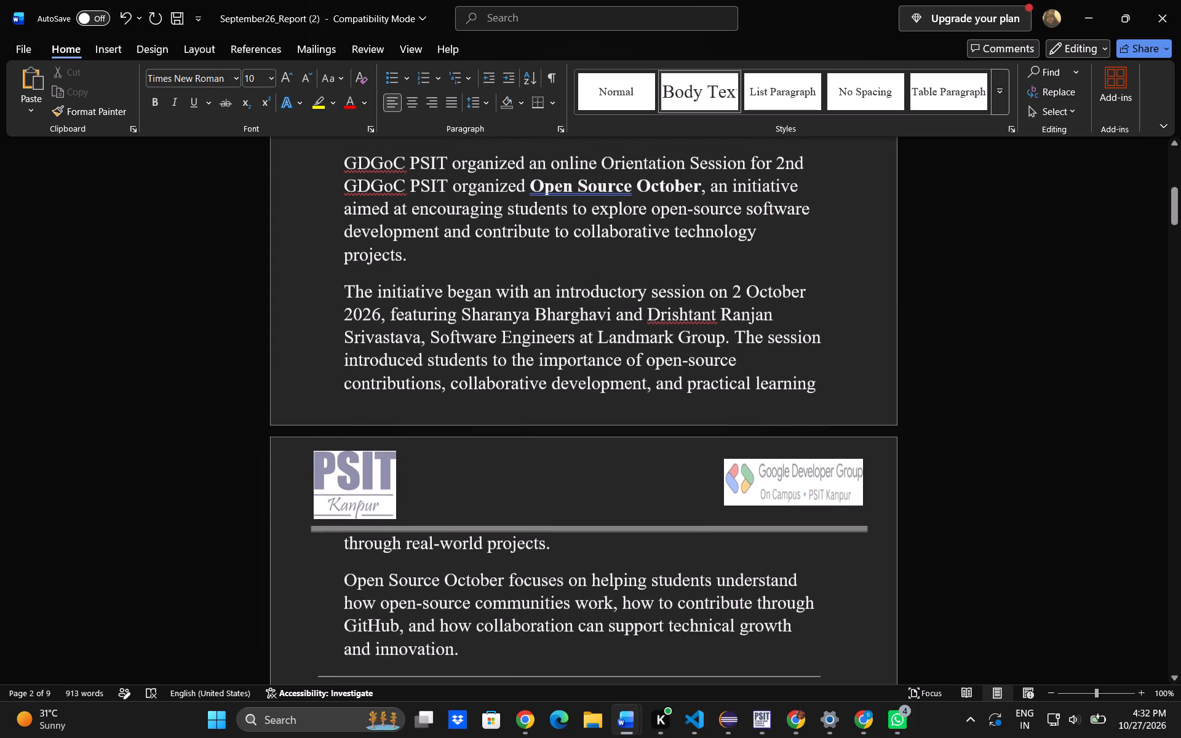
scroll(503, 387, "up", 1)
left_click(805, 247)
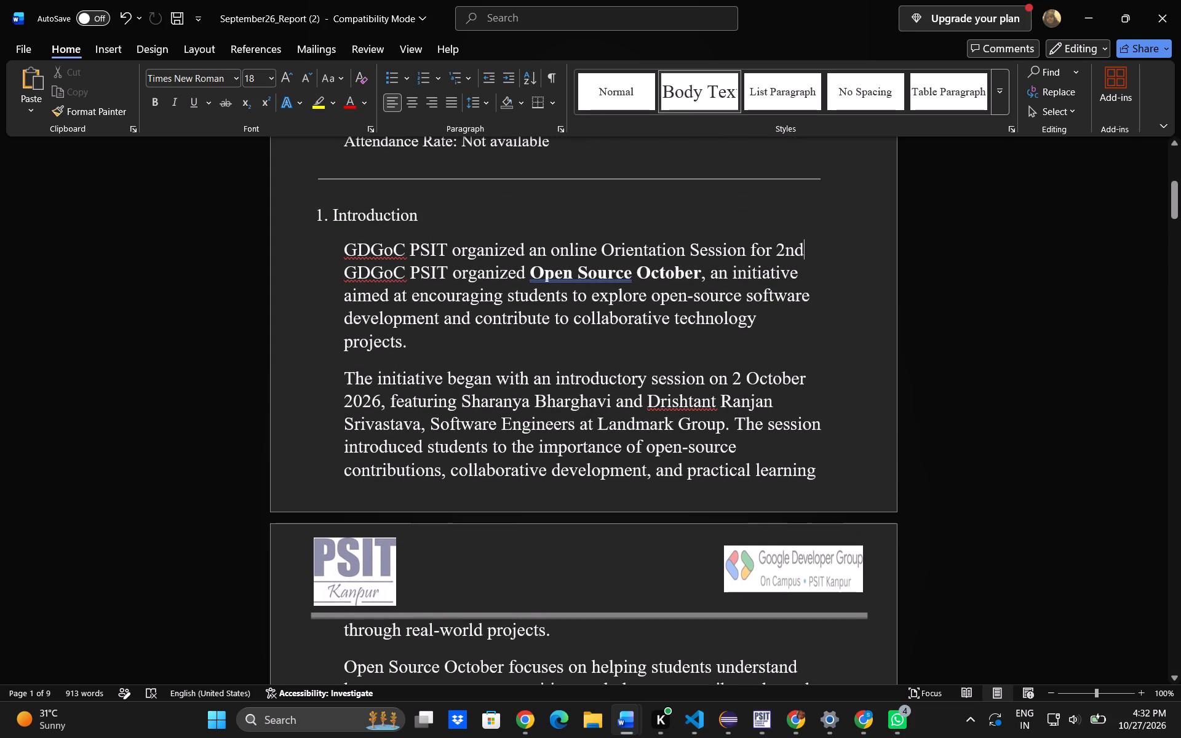
Delete the leftover text "GDGoC PSIT organized an online Orientation Session for 2nd" before the October introduction, keeping the paragraph separate from its heading.
key("ctrl+BackSpace")
key("ctrl+BackSpace")
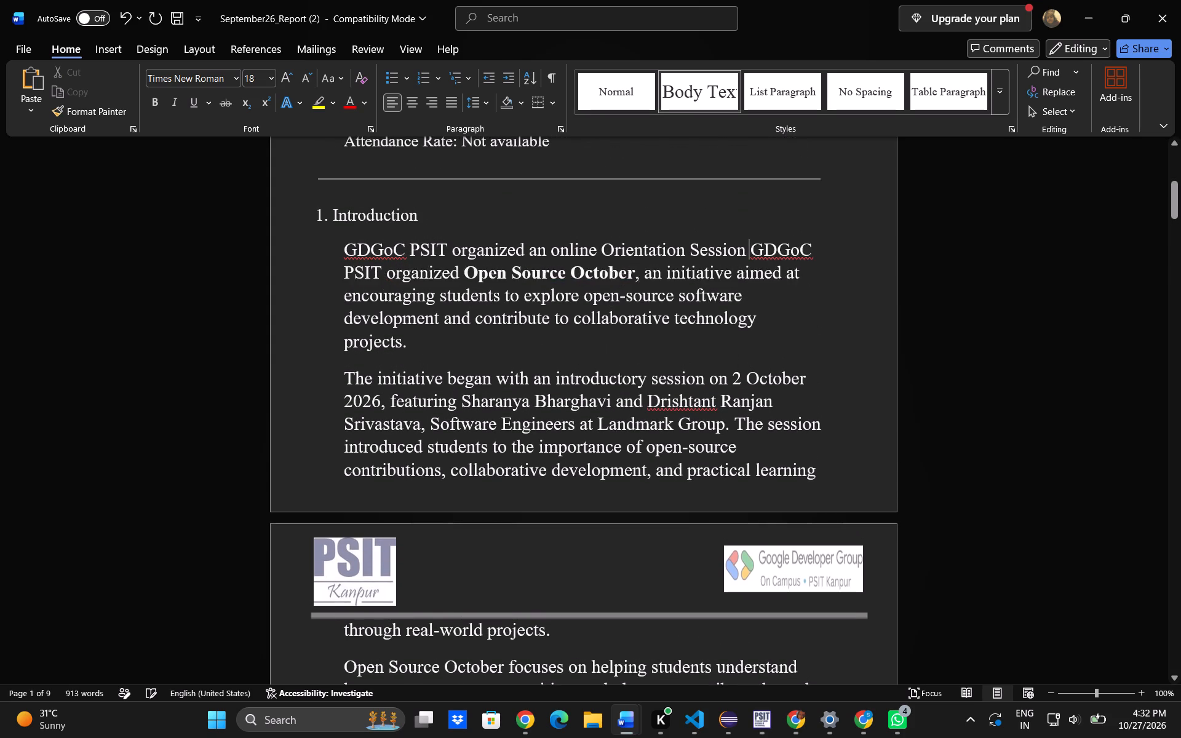
key("ctrl+BackSpace")
key("ctrl+BackSpace")
key("ctrl+BackSpace")
key("ctrl+BackSpace")
key("ctrl+BackSpace")
key("ctrl+BackSpace")
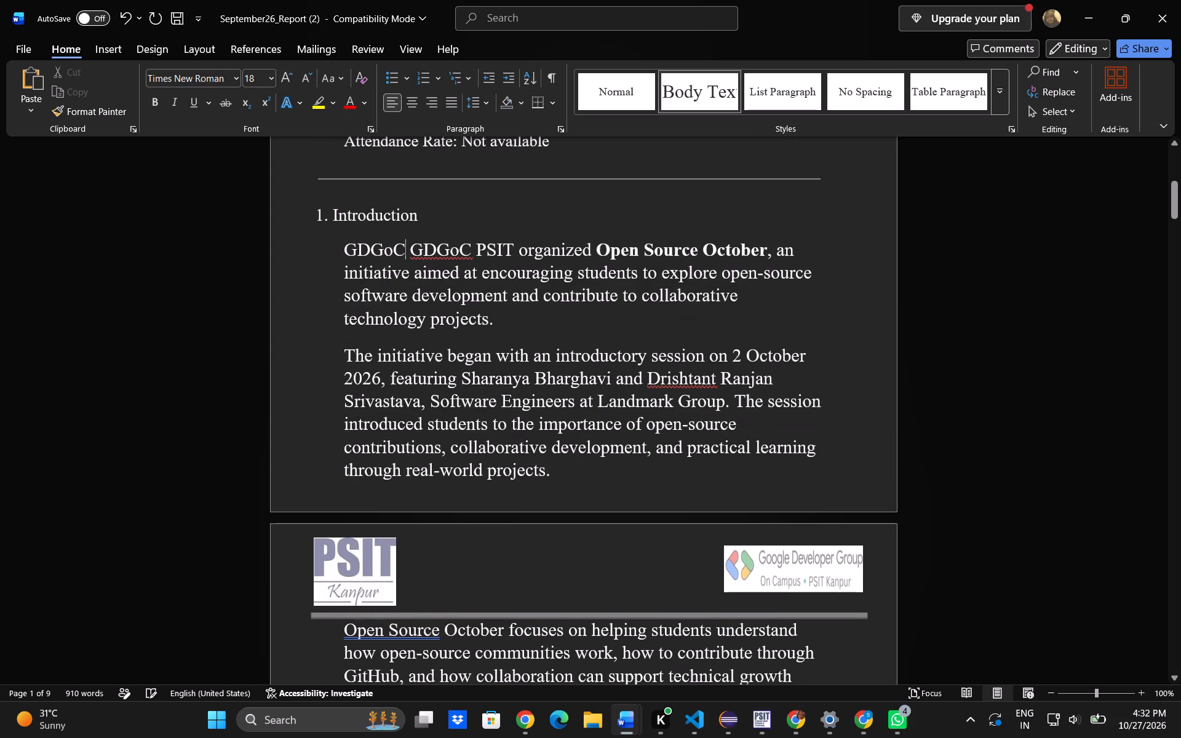
key("ctrl+BackSpace")
key("ctrl+BackSpace")
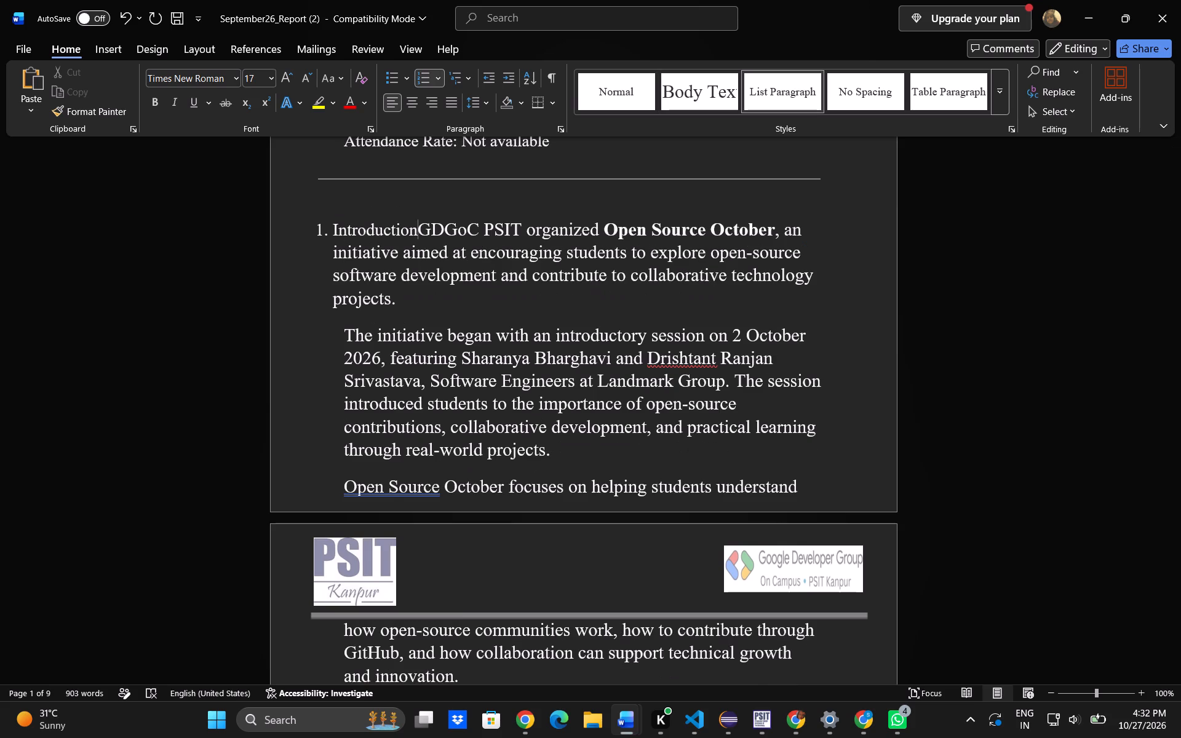
key("ctrl+z")
Set the font size of the section 2 heading "Objectives of the Orientation" to 19.
scroll(724, 470, "down", 1)
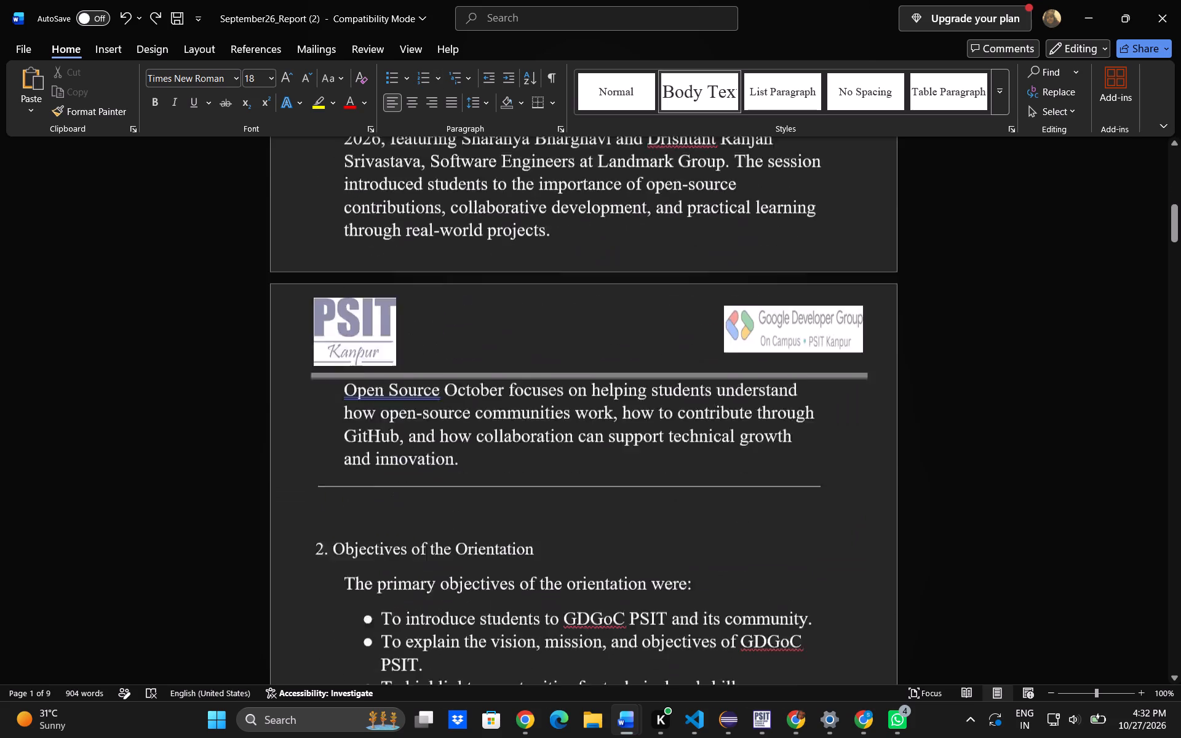
scroll(724, 470, "down", 1)
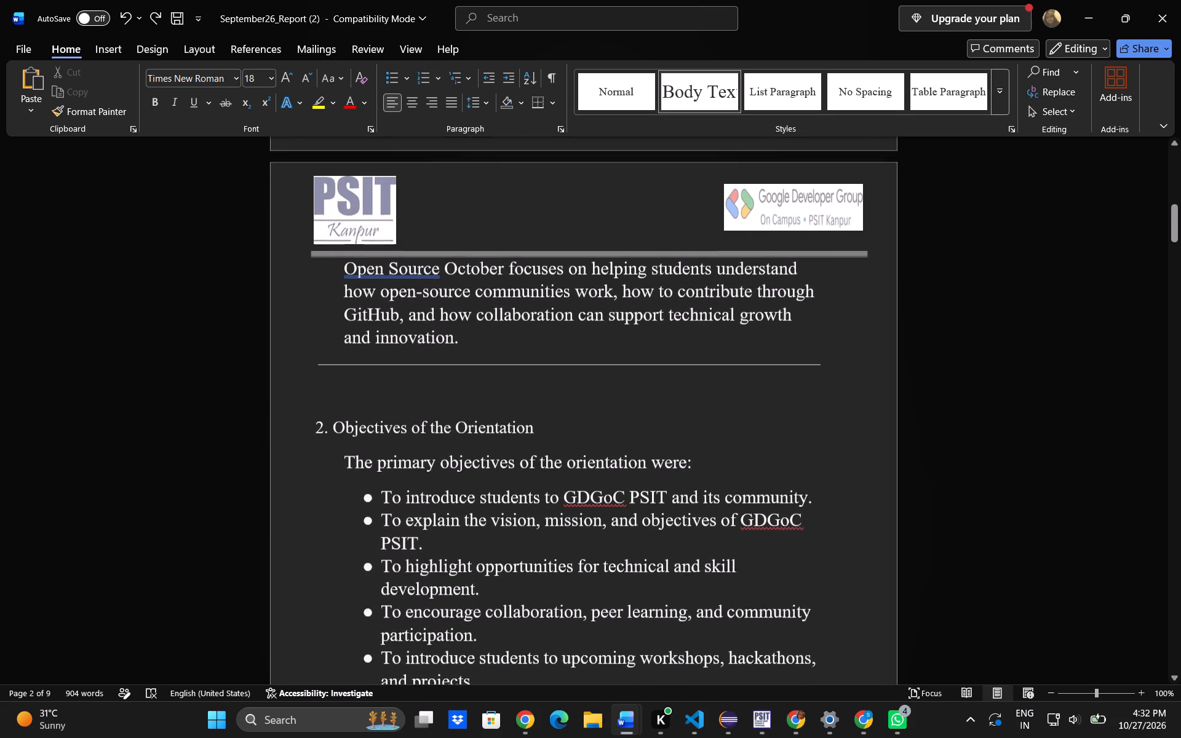
triple_click(572, 368)
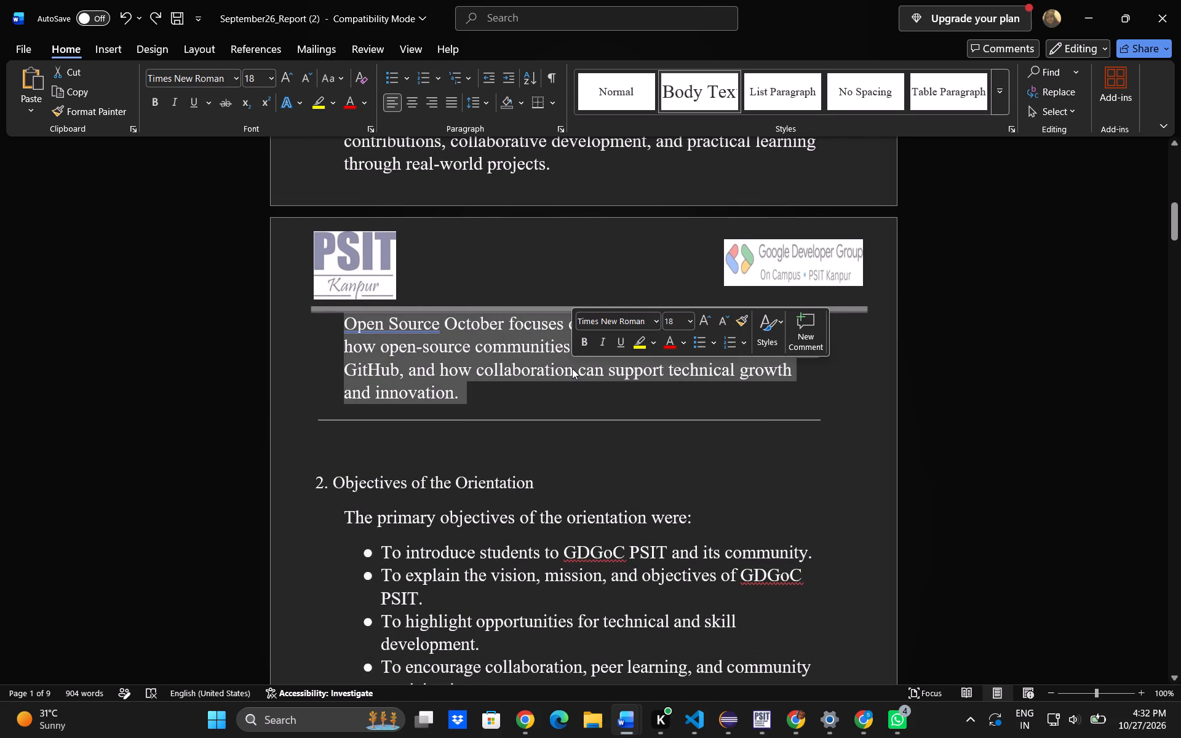
triple_click(575, 549)
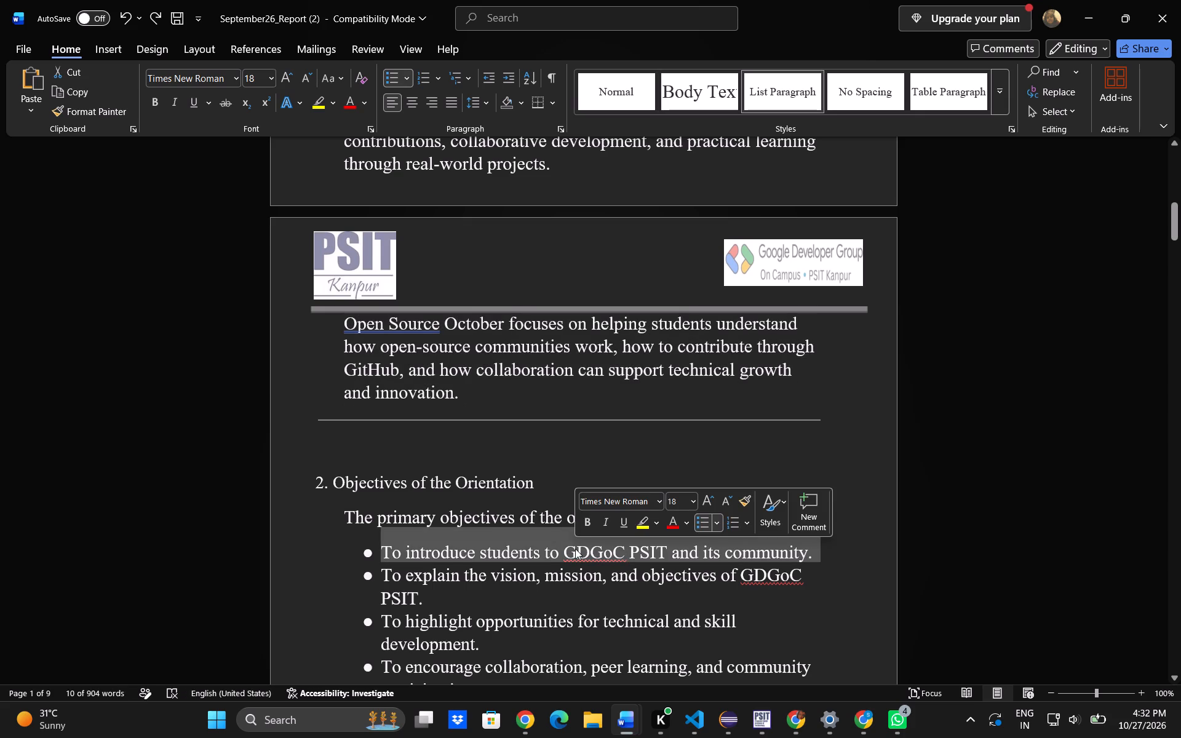
triple_click(472, 486)
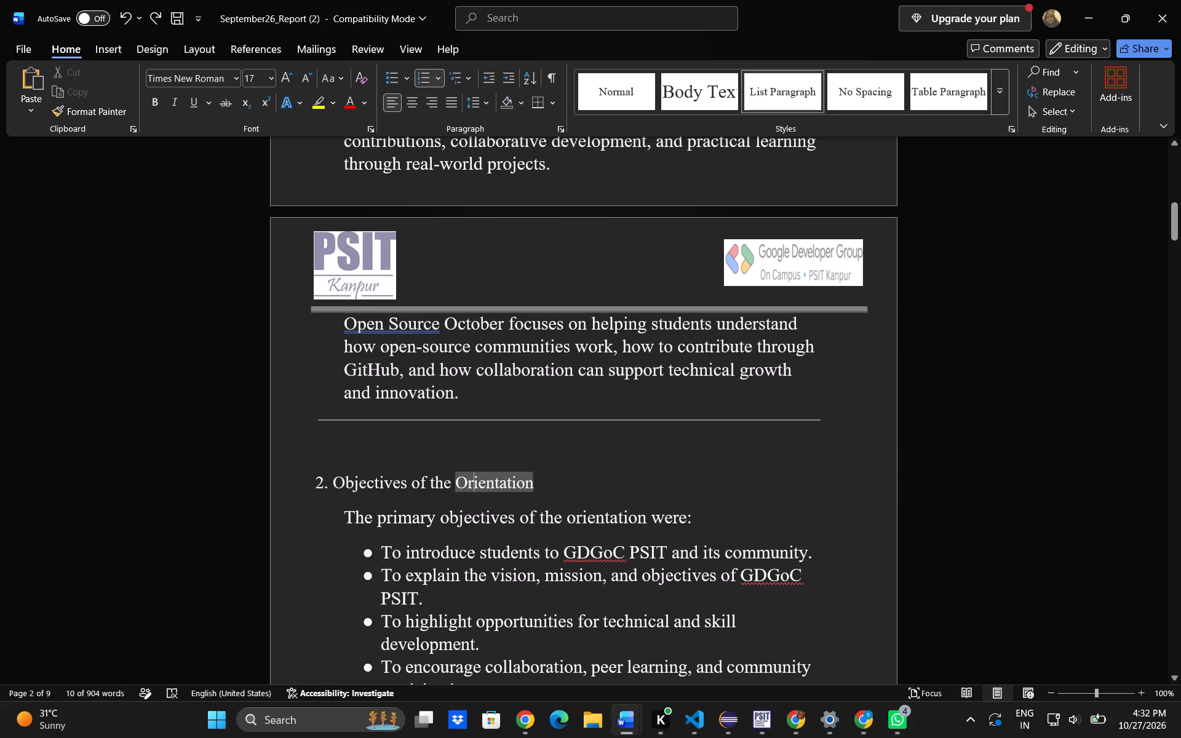
left_click(472, 486)
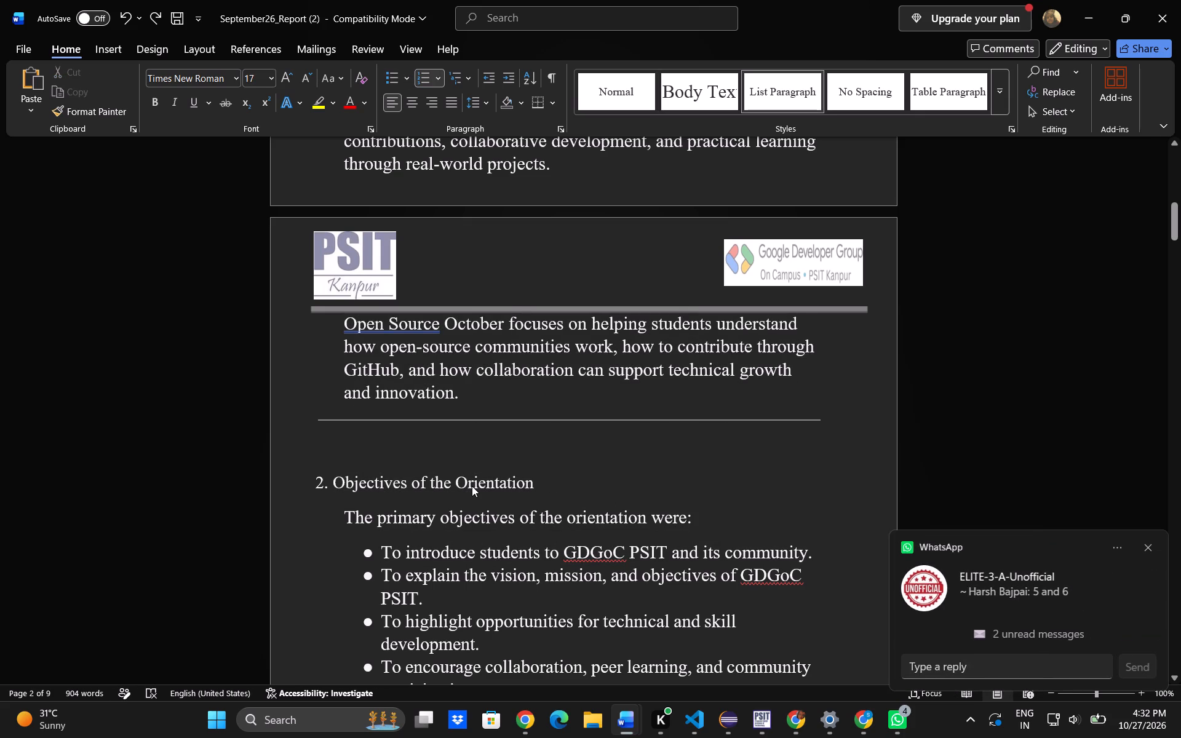
left_click_drag(541, 482, 320, 478)
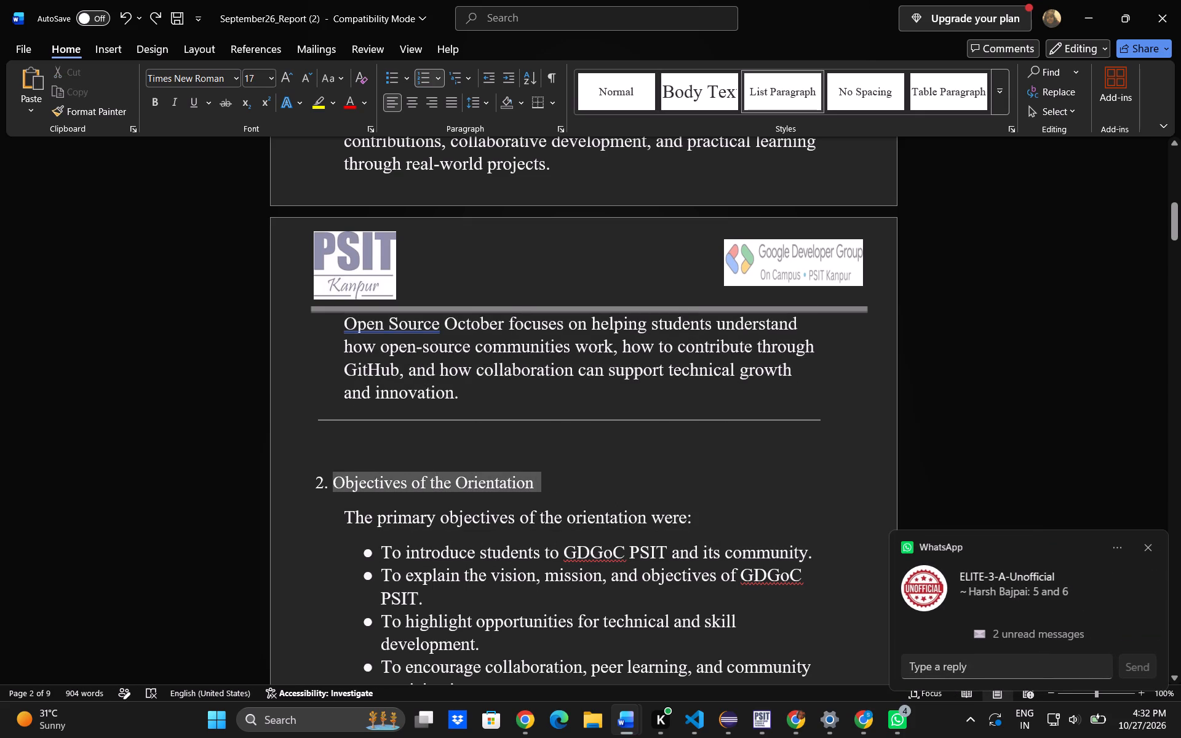
left_click_drag(320, 478, 316, 478)
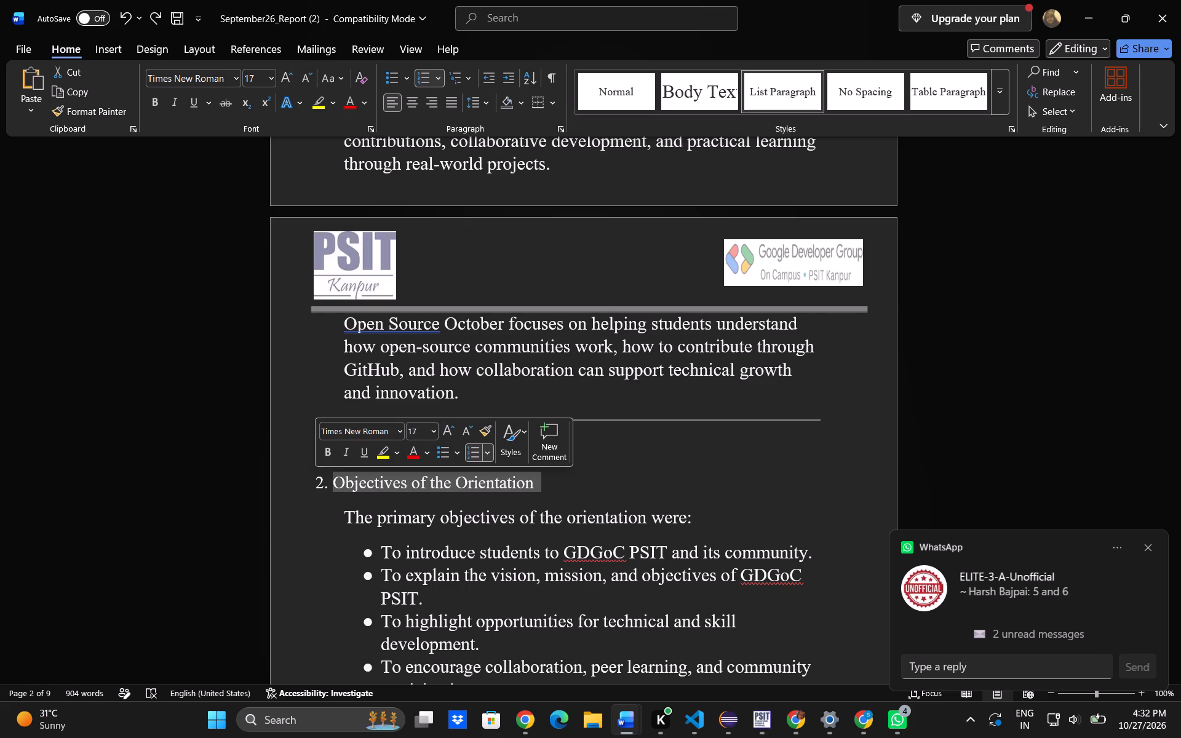
left_click(410, 432)
key("BackSpace")
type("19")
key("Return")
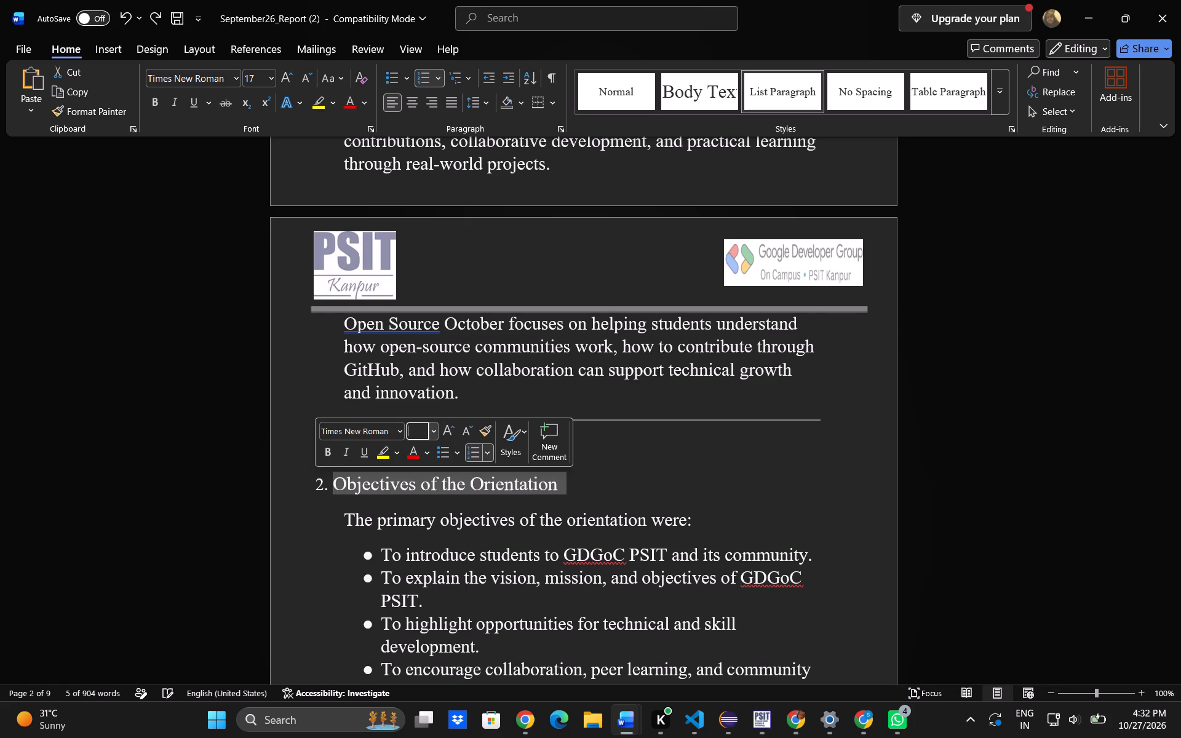
Set the font size of the section 1 heading "Introduction" to 19.
scroll(523, 243, "up", 3)
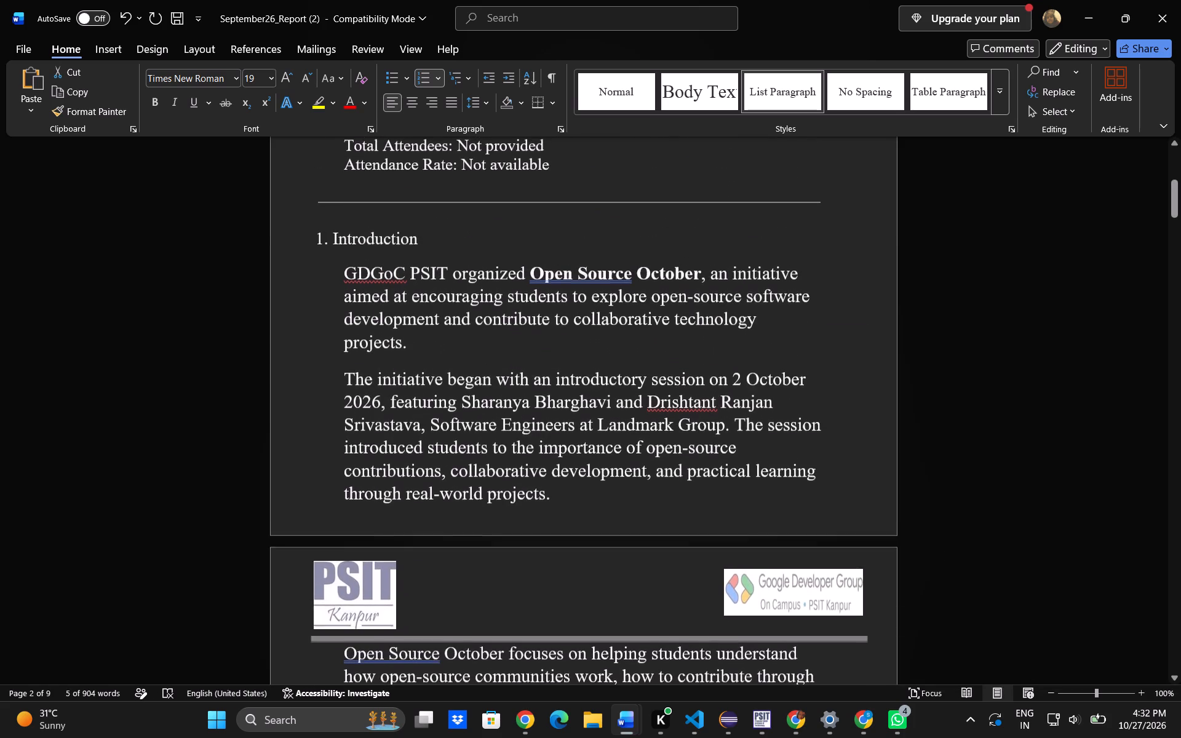
left_click_drag(446, 237, 316, 239)
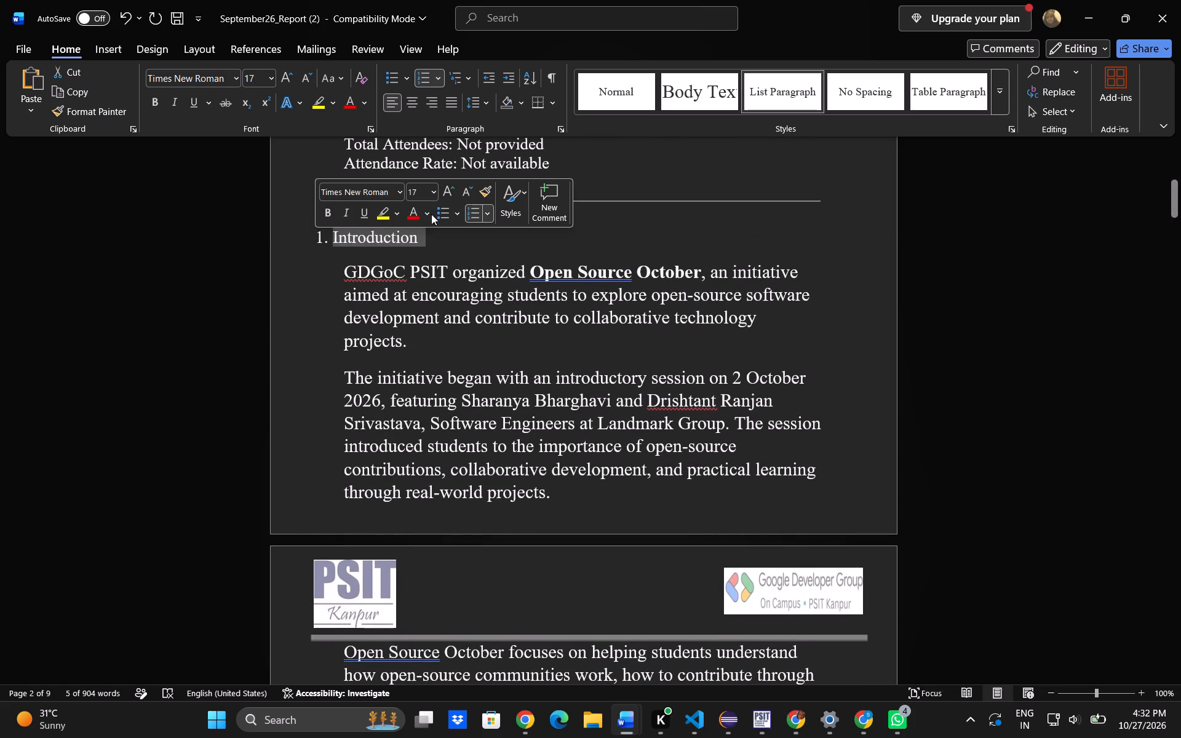
left_click(424, 196)
key("BackSpace")
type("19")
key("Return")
scroll(514, 474, "down", 3)
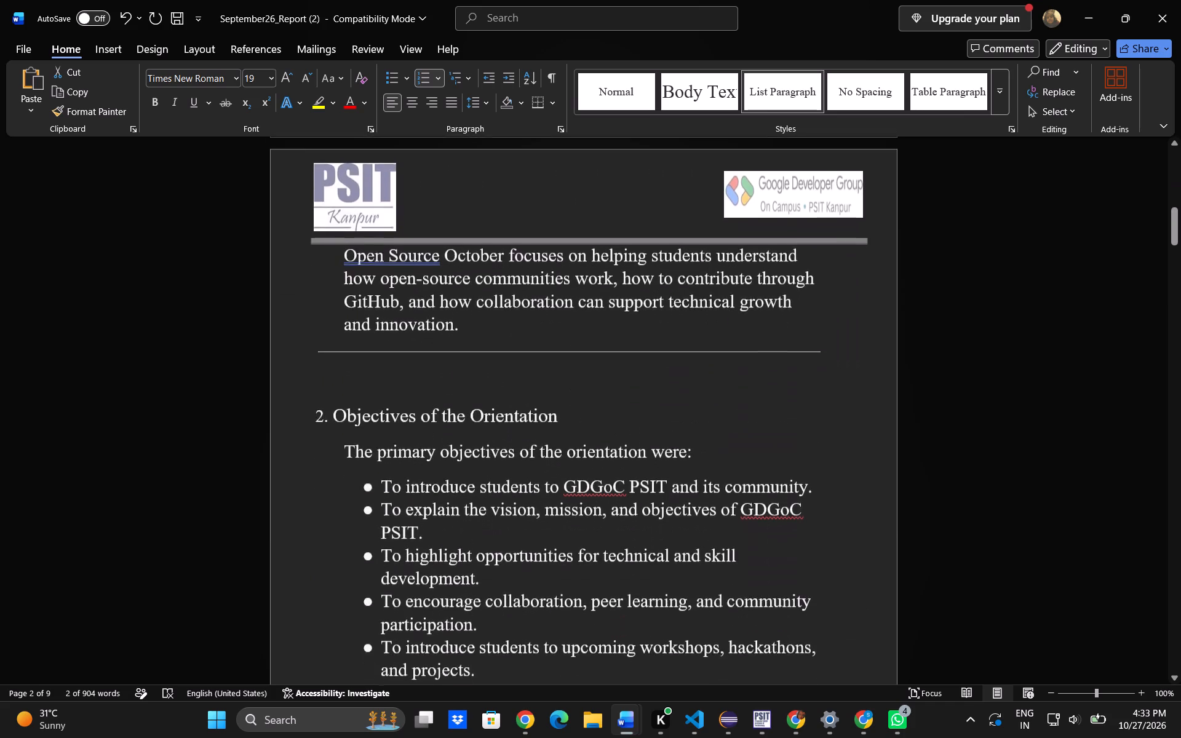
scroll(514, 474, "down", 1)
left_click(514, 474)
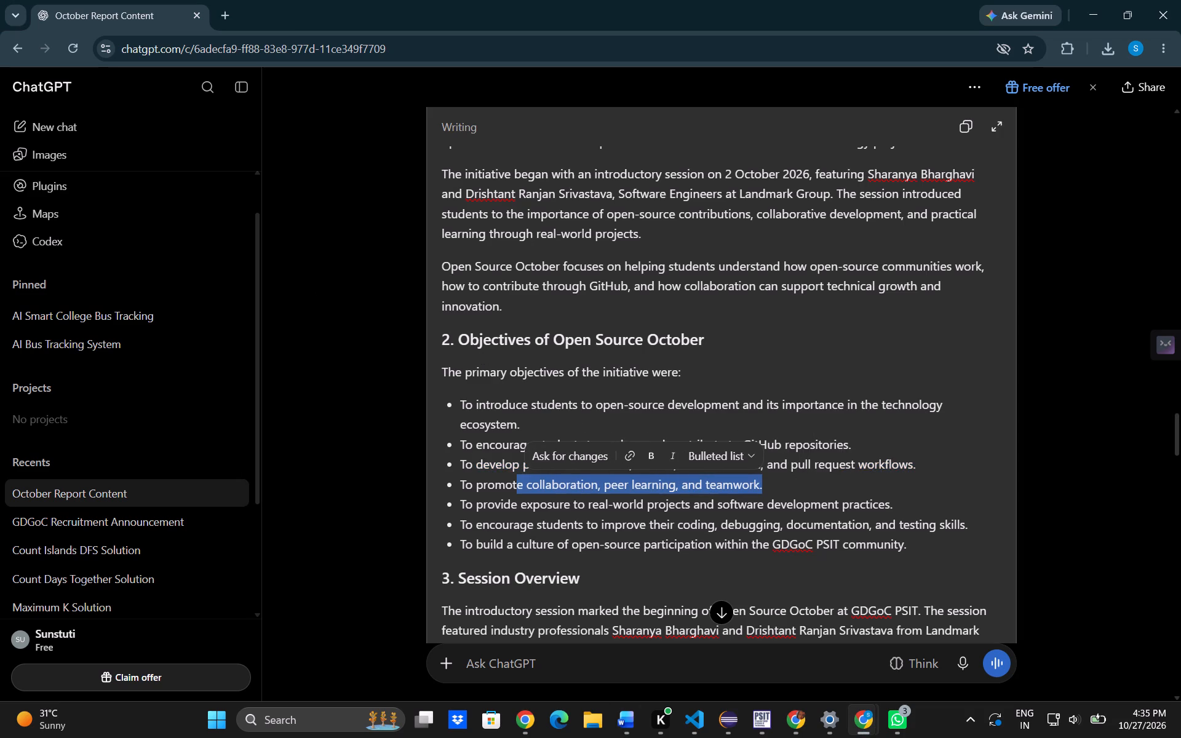
left_click_drag(516, 478, 475, 481)
key("ctrl+c")
key("alt+Tab")
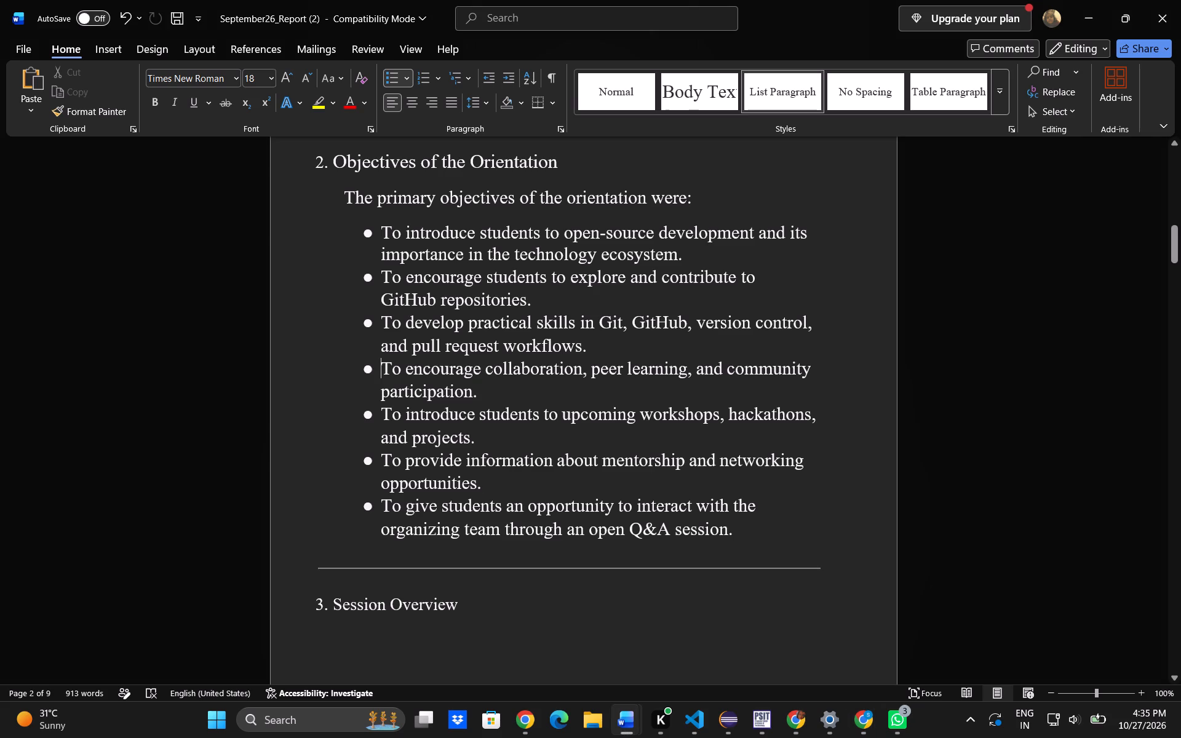
left_click(476, 438)
key("alt+Tab")
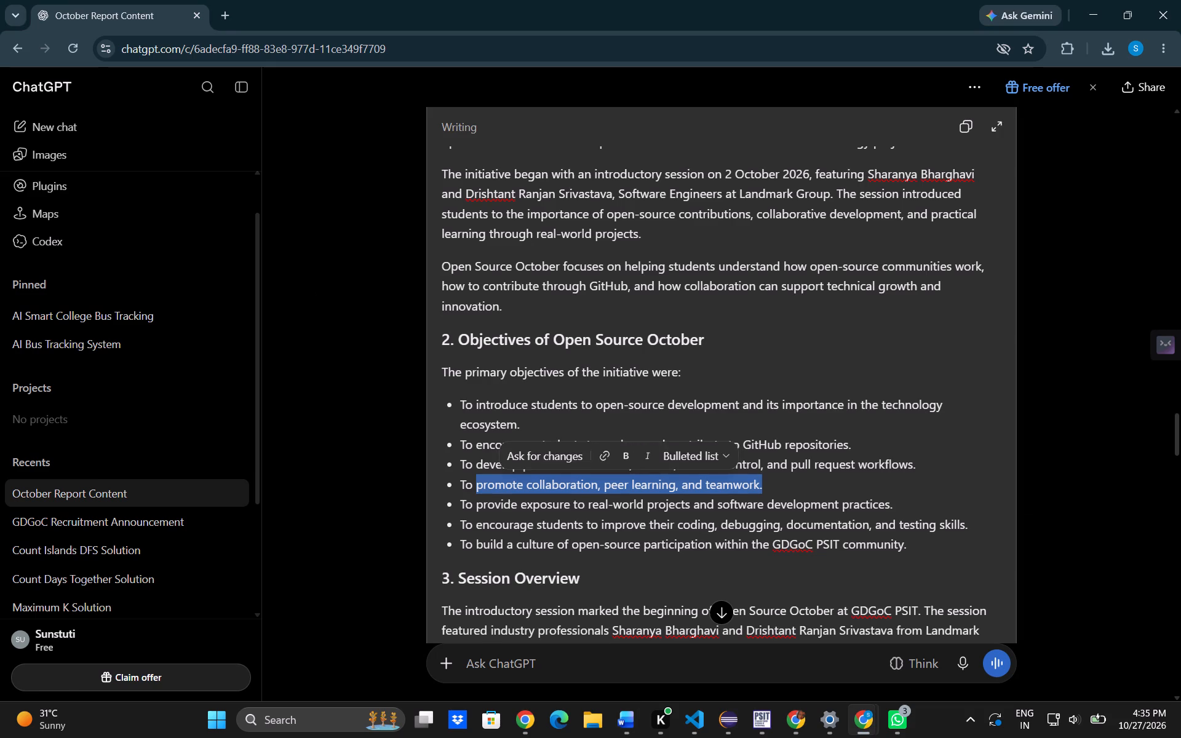
key("alt+Tab")
left_click_drag(475, 392, 421, 378)
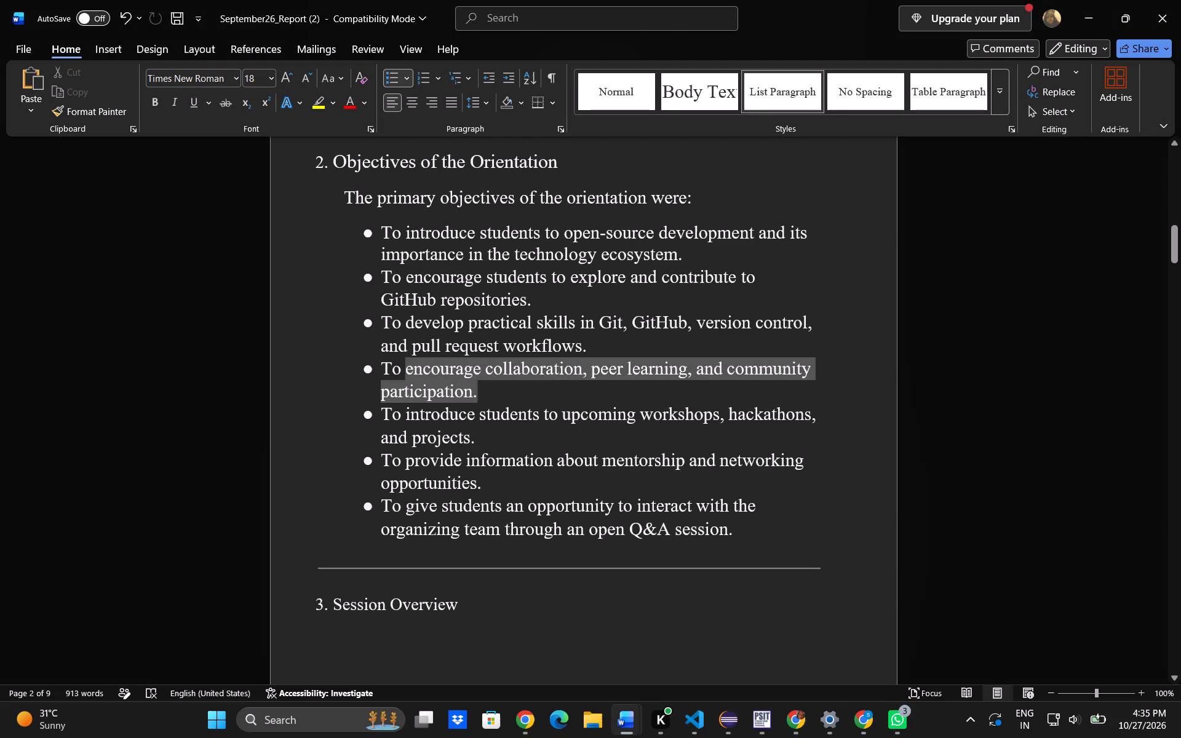
left_click_drag(421, 378, 415, 369)
key("ctrl+v")
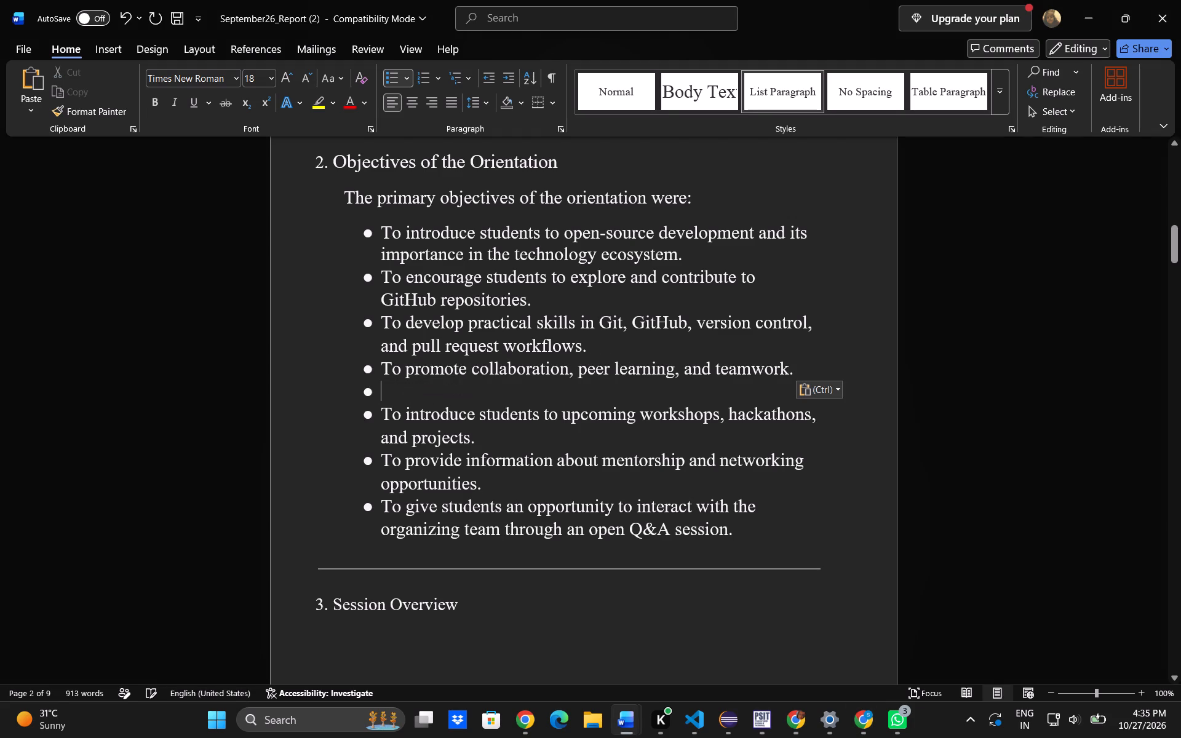
key("BackSpace")
key("BackSpace")
key("BackSpace")
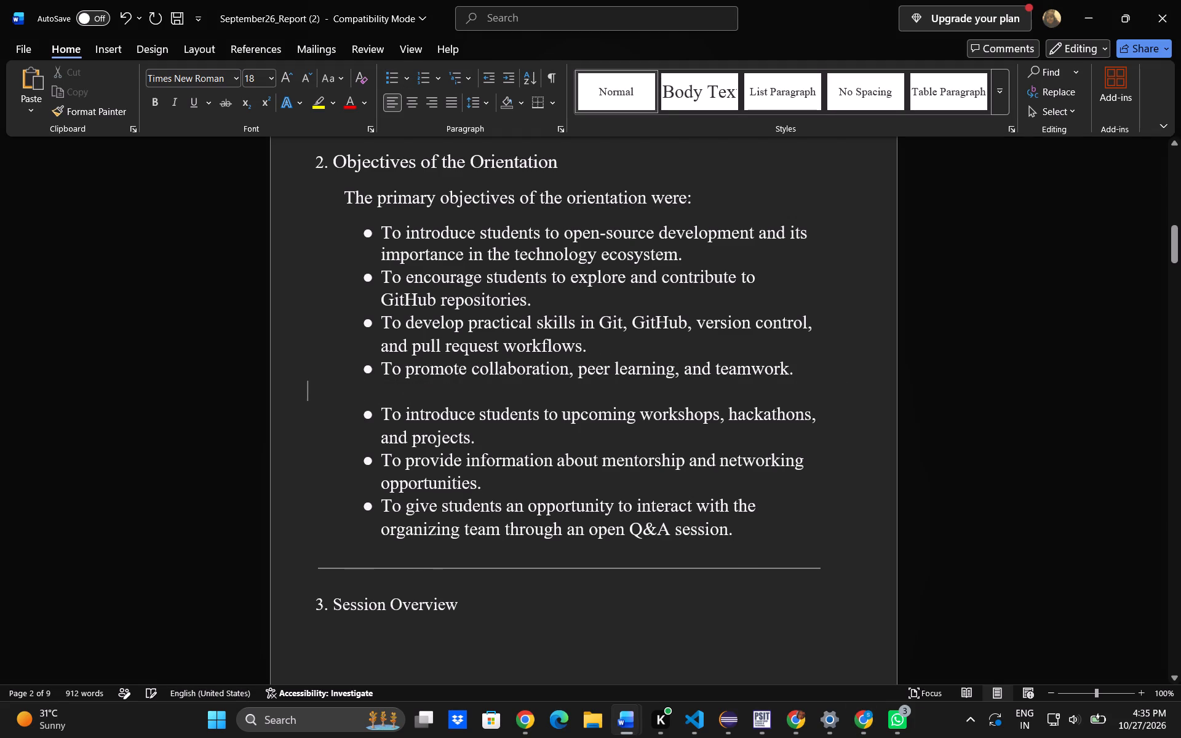
key("ctrl+BackSpace")
Replace Word's fifth objective after "To" with ChatGPT's "provide exposure to real-world projects and software development practices." and remove the empty bullet below.
key("alt+Tab")
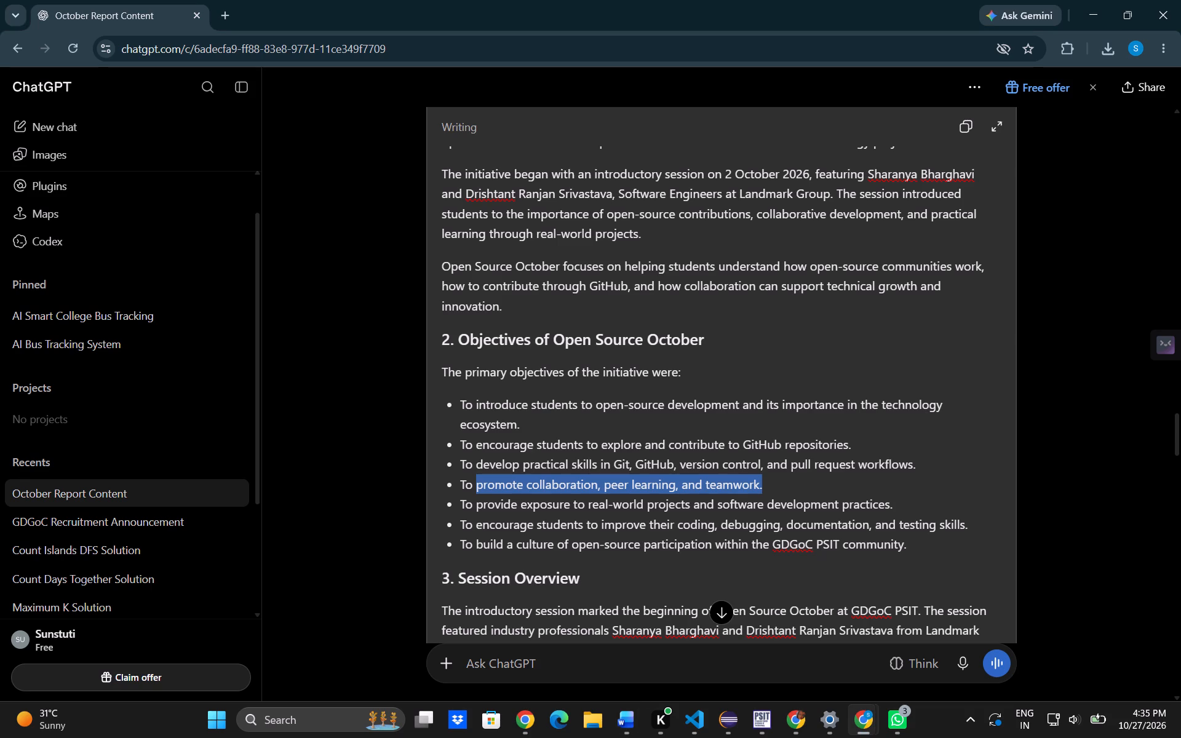
left_click_drag(897, 507, 480, 508)
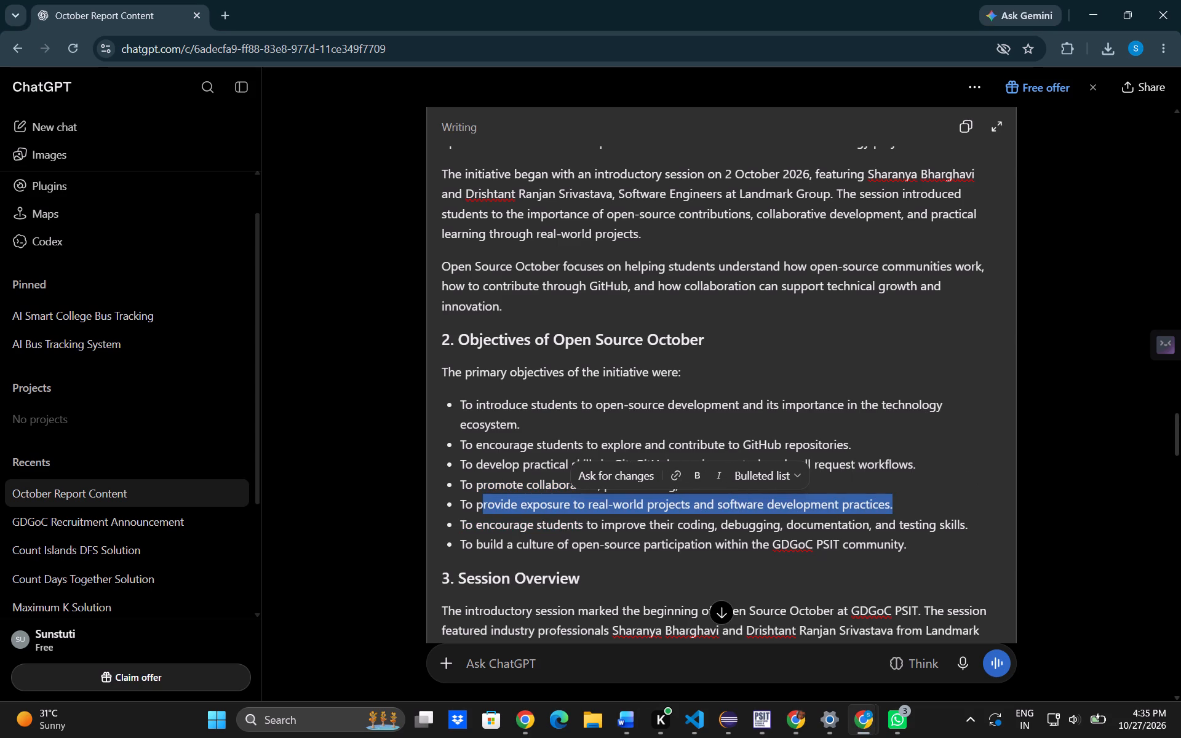
left_click_drag(480, 508, 478, 509)
key("ctrl+c")
key("alt+Tab")
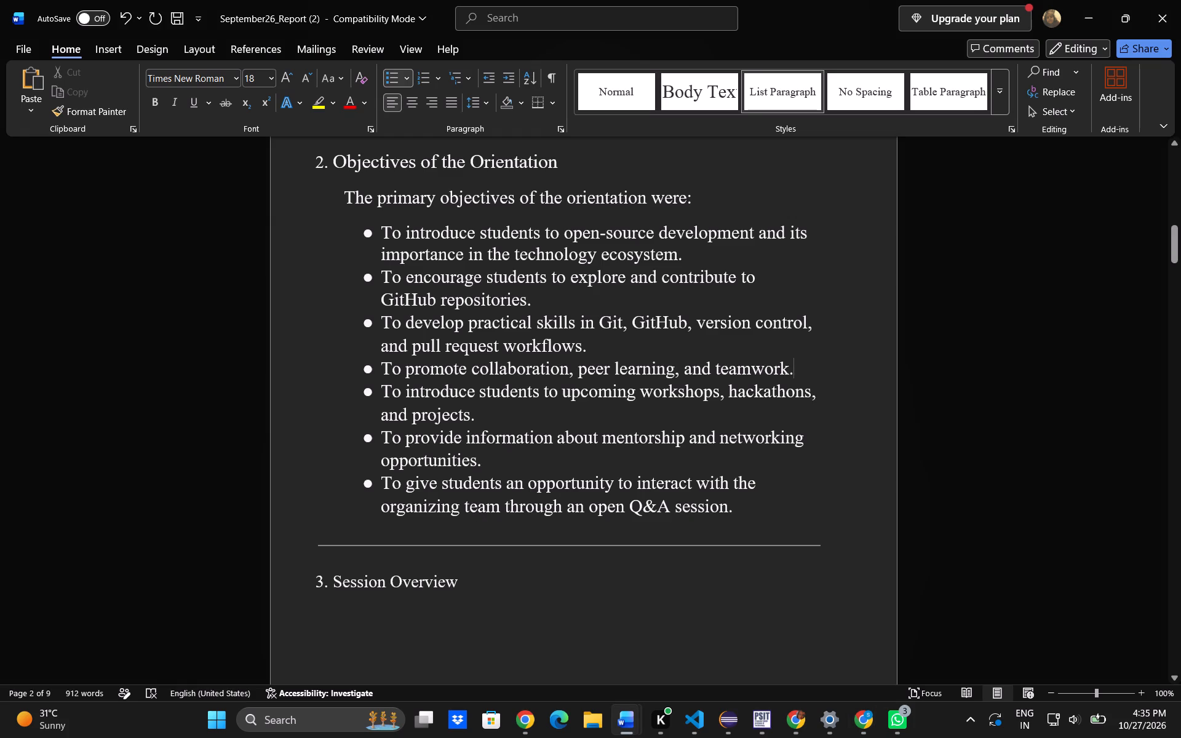
left_click_drag(476, 424, 463, 415)
left_click_drag(463, 415, 413, 396)
key("ctrl+v")
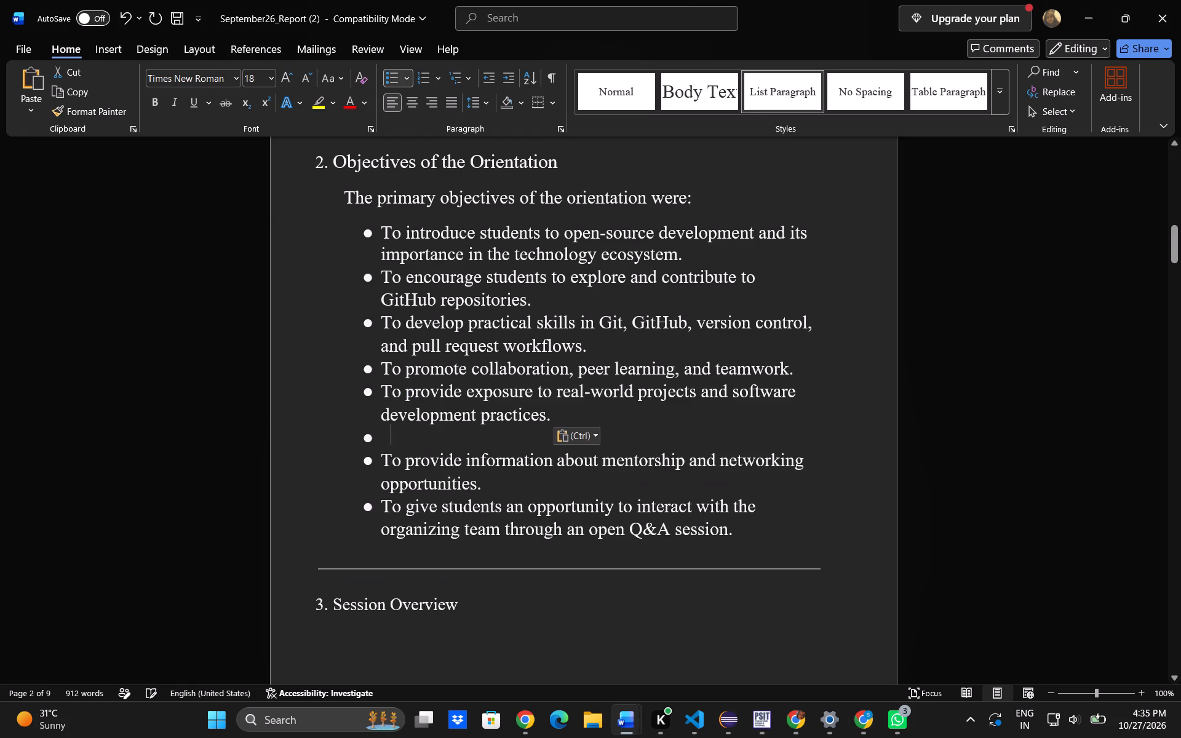
key("BackSpace")
key("BackSpace")
key("BackSpace")
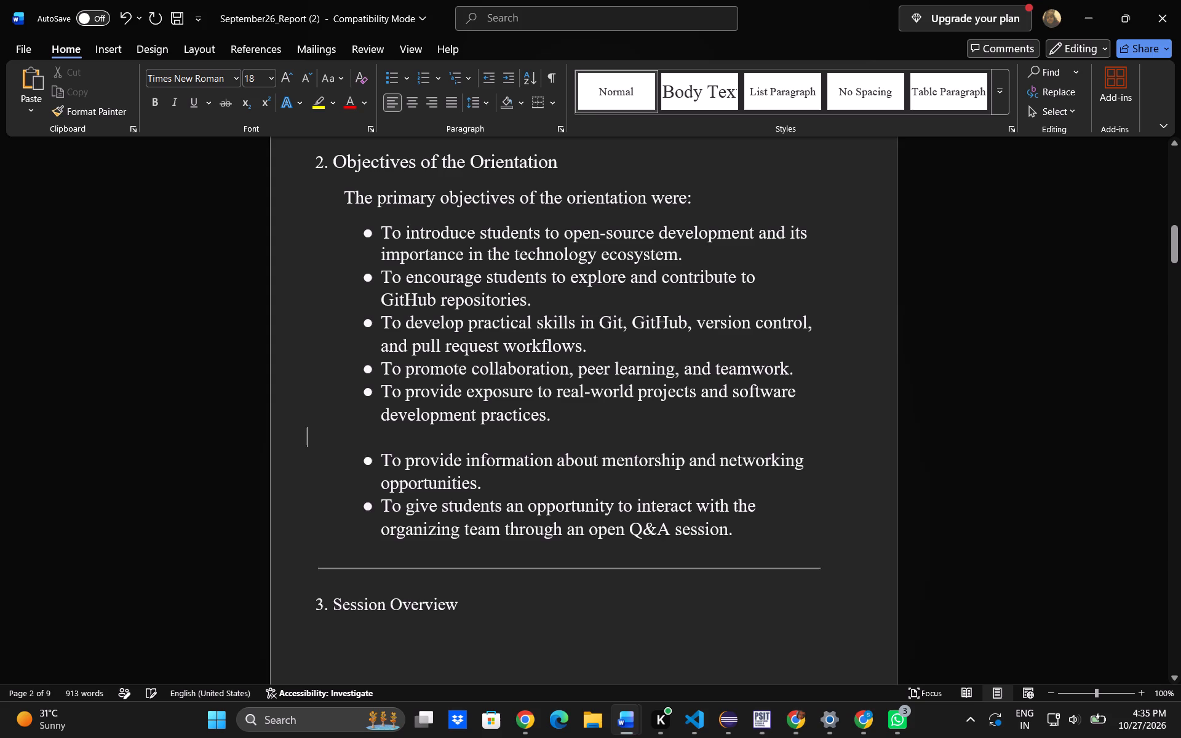
key("ctrl+BackSpace")
Replace Word's sixth objective after "To" with ChatGPT's "encourage students to improve their coding, debugging, documentation, and testing skills." and remove the empty bullet below.
key("alt+Tab")
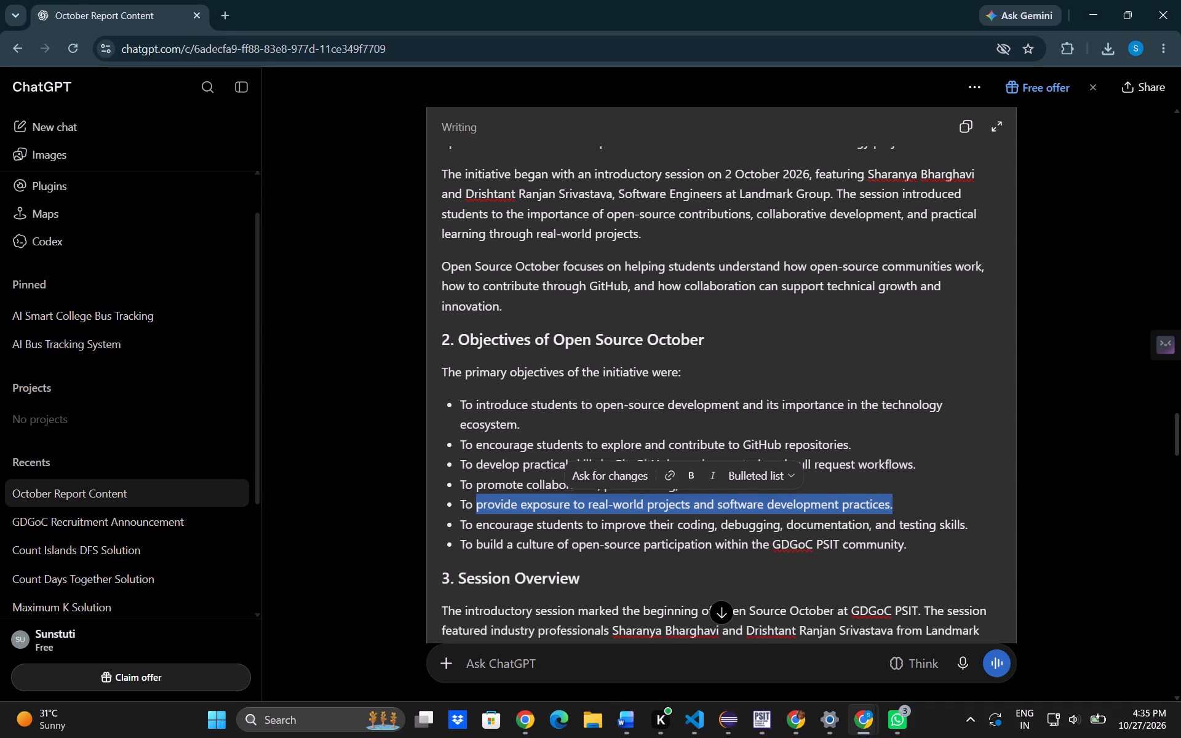
left_click_drag(972, 526, 618, 528)
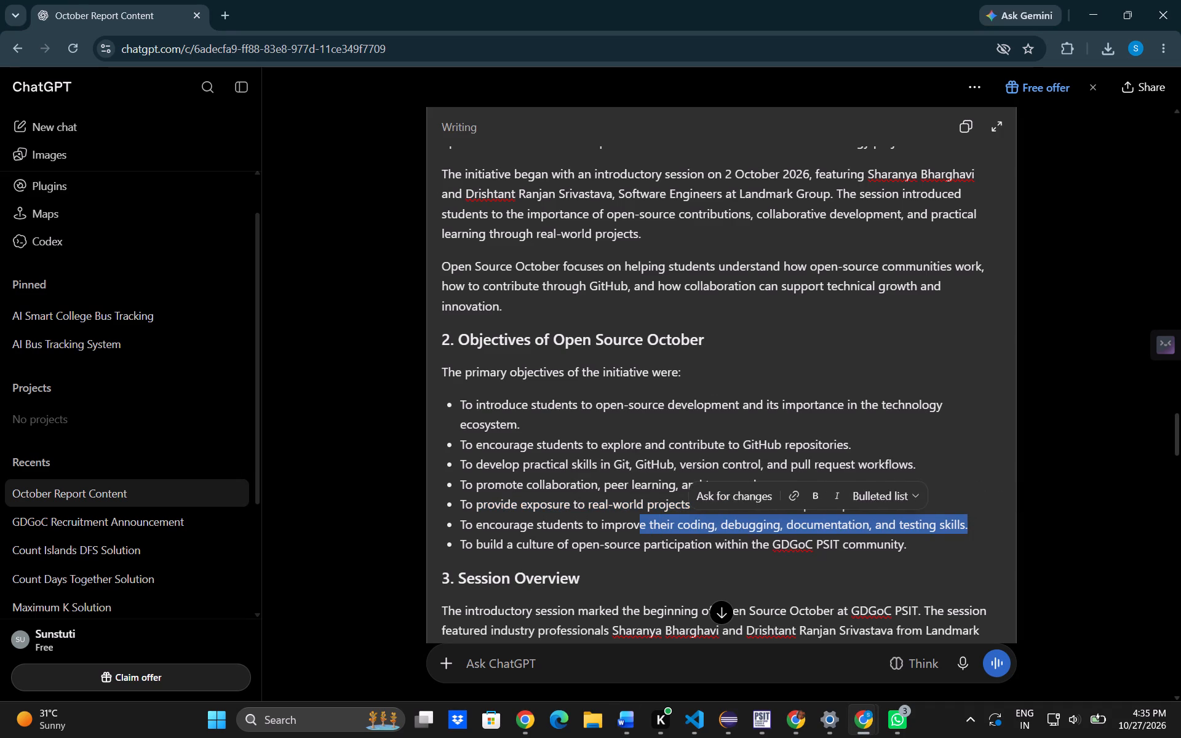
left_click_drag(618, 528, 476, 529)
key("ctrl+c")
key("alt+Tab")
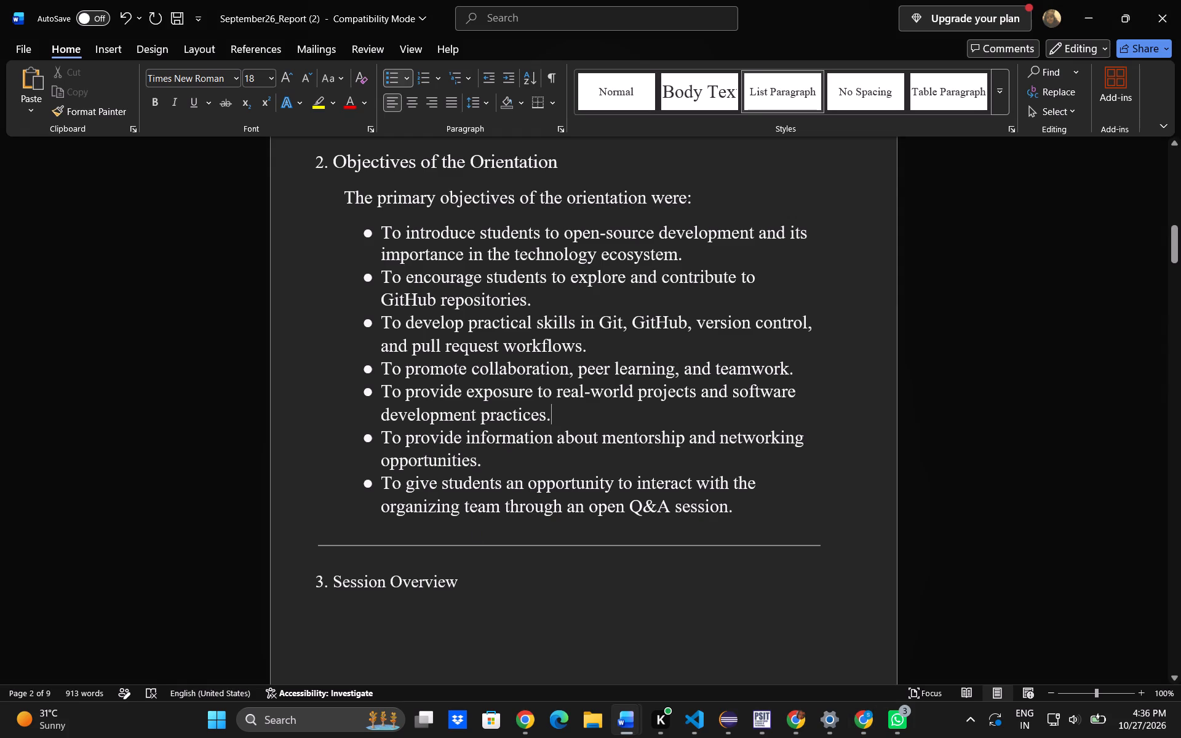
left_click_drag(484, 460, 413, 446)
key("ctrl+v")
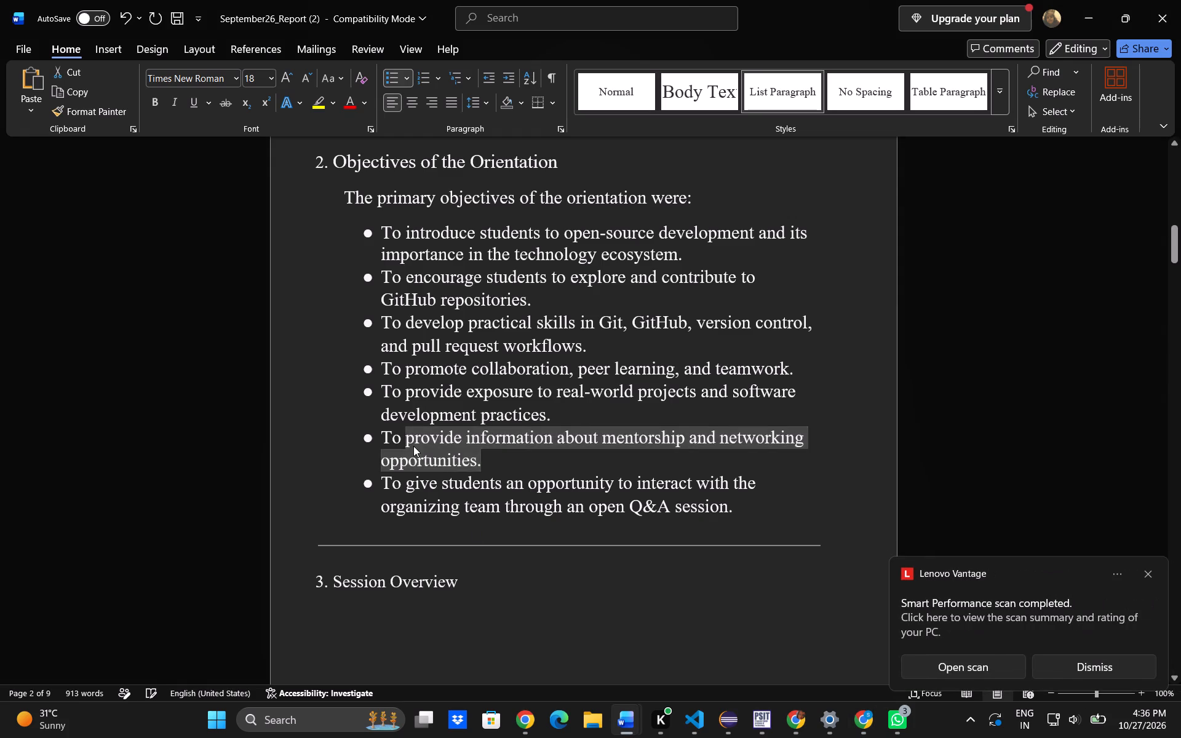
key("ctrl+BackSpace")
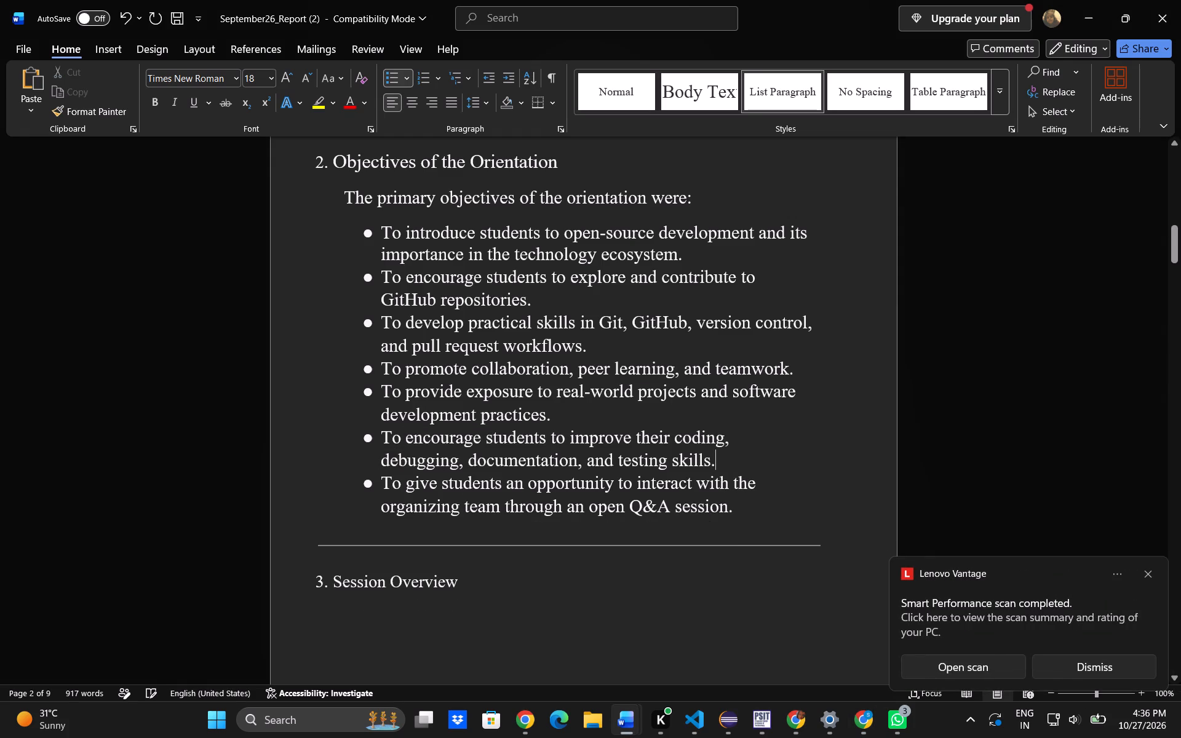
Copy "build a culture of open-source participation within the GDGoC PSIT community." from ChatGPT and paste it over the seventh objective's wording after "To" in Word.
key("alt+Tab")
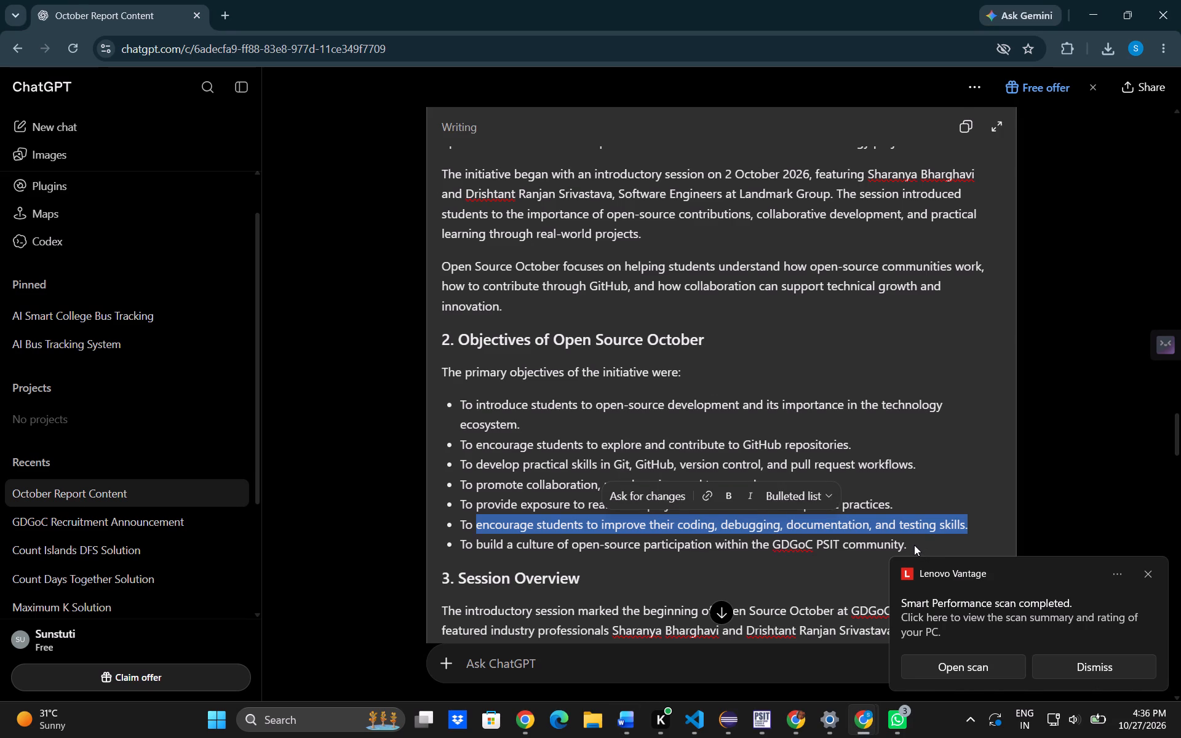
left_click_drag(914, 545, 877, 548)
left_click(910, 528)
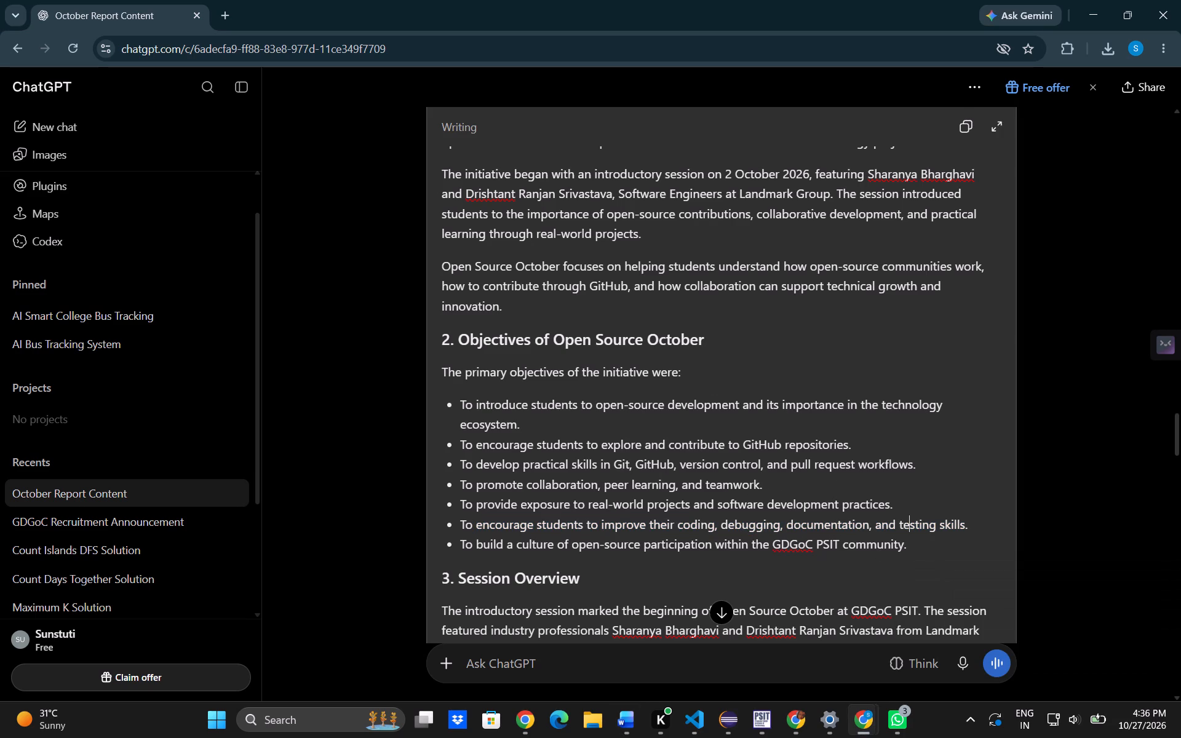
left_click_drag(910, 543, 520, 542)
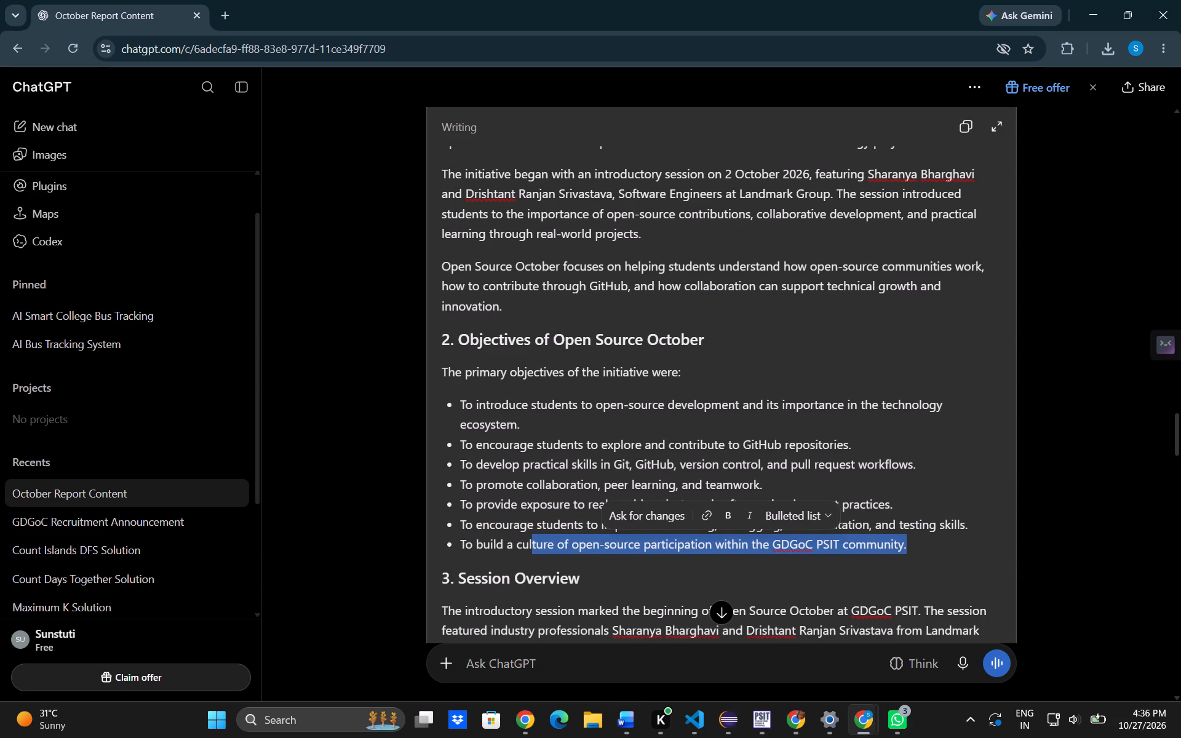
left_click_drag(520, 542, 478, 542)
key("ctrl+c")
key("alt+Tab")
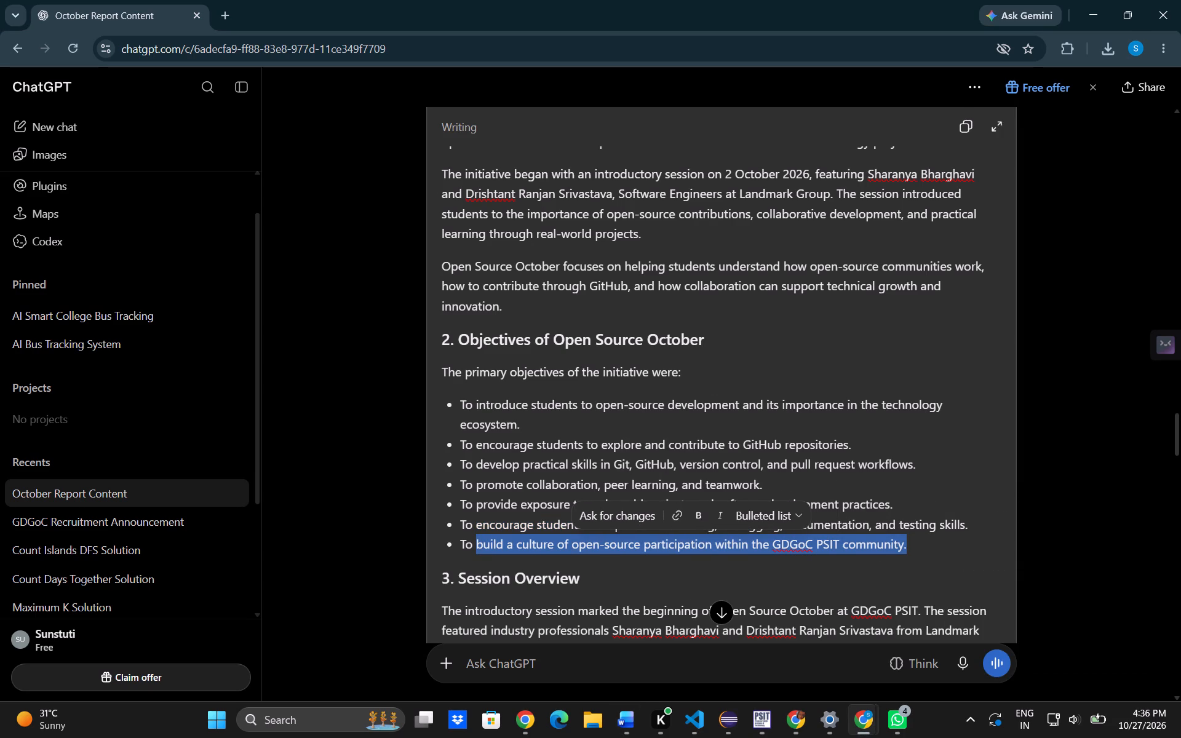
left_click_drag(738, 515, 544, 503)
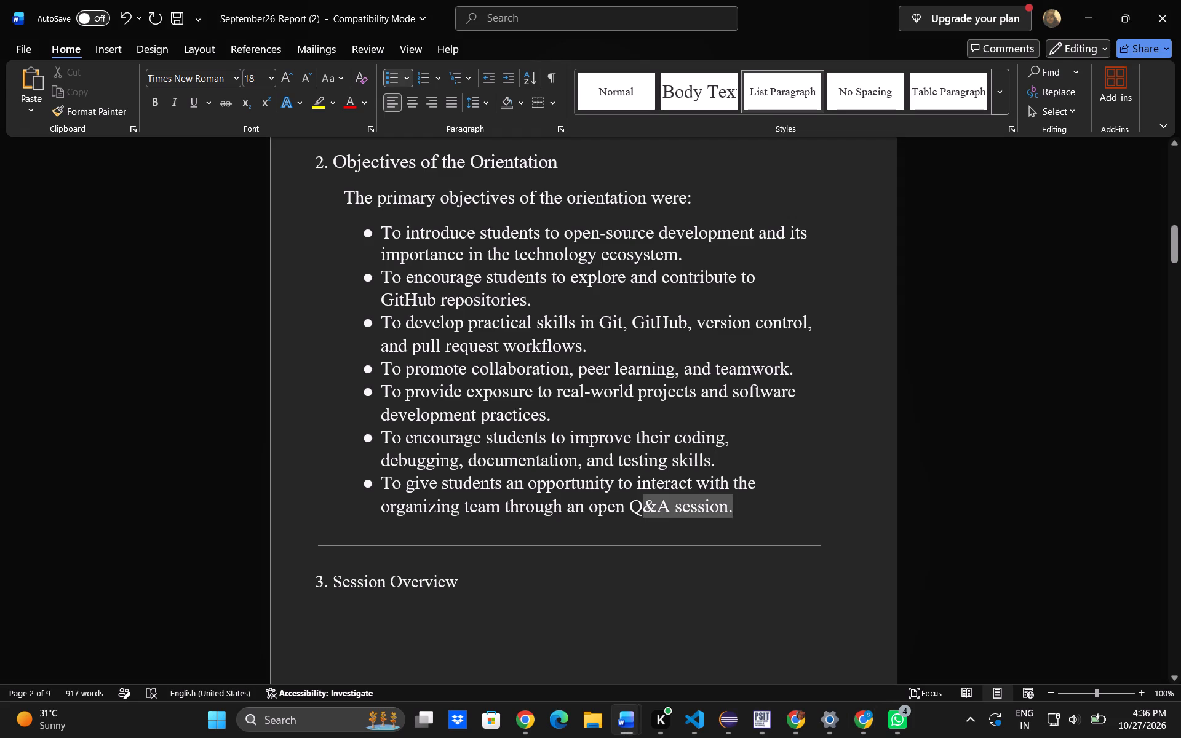
left_click_drag(544, 503, 408, 491)
key("ctrl+v")
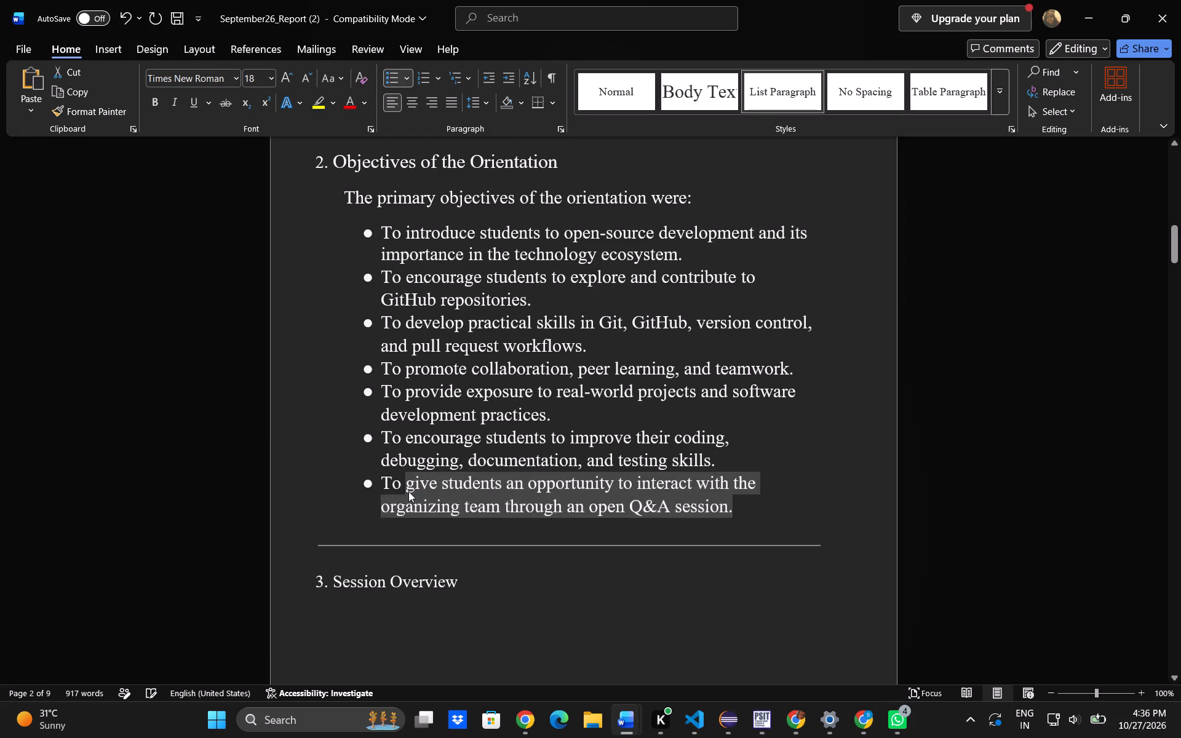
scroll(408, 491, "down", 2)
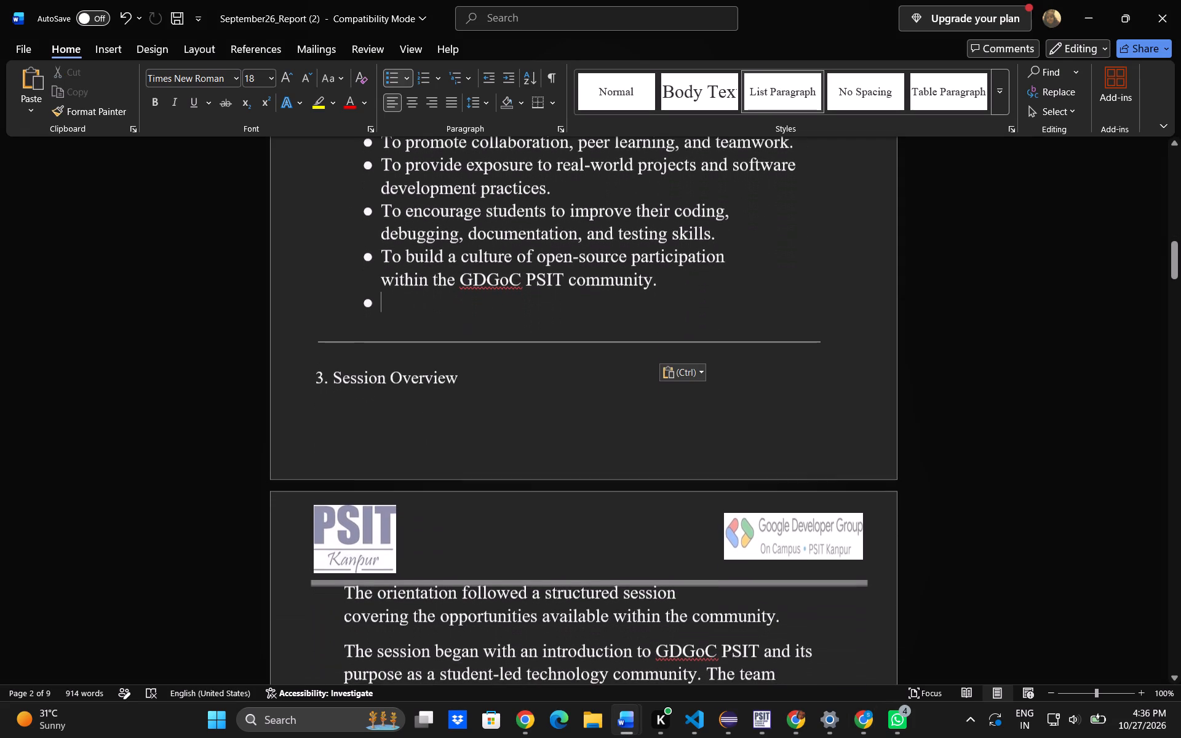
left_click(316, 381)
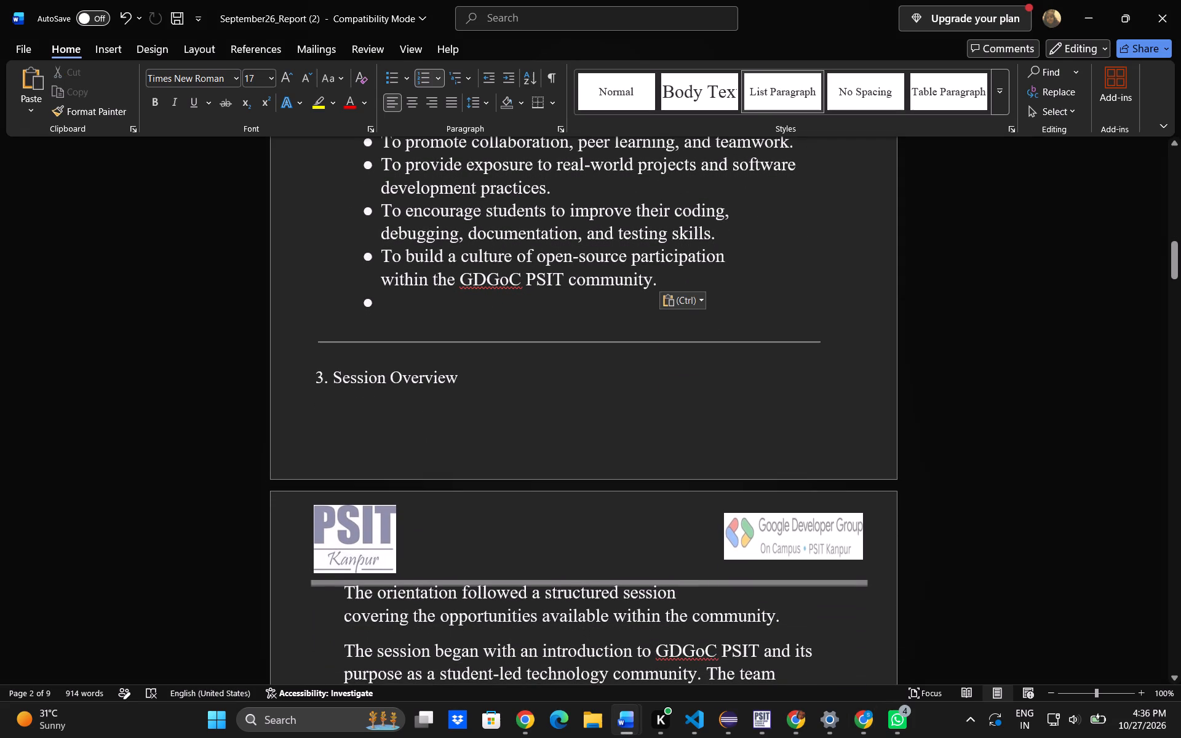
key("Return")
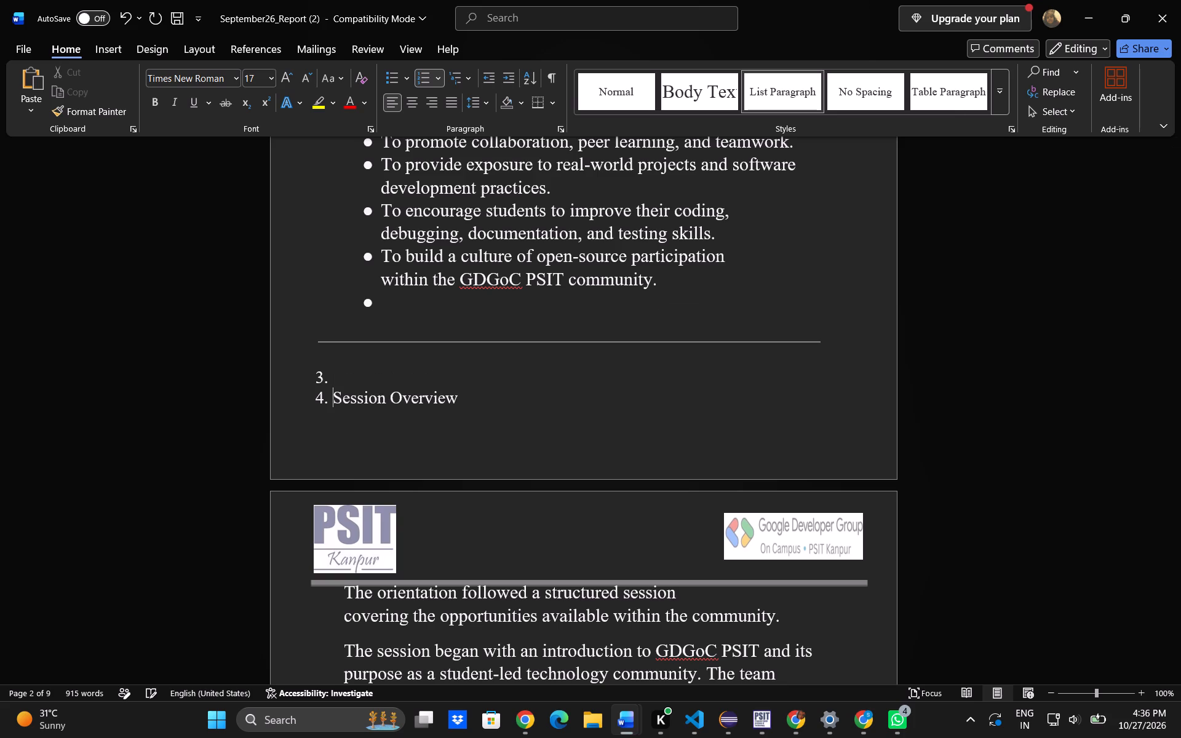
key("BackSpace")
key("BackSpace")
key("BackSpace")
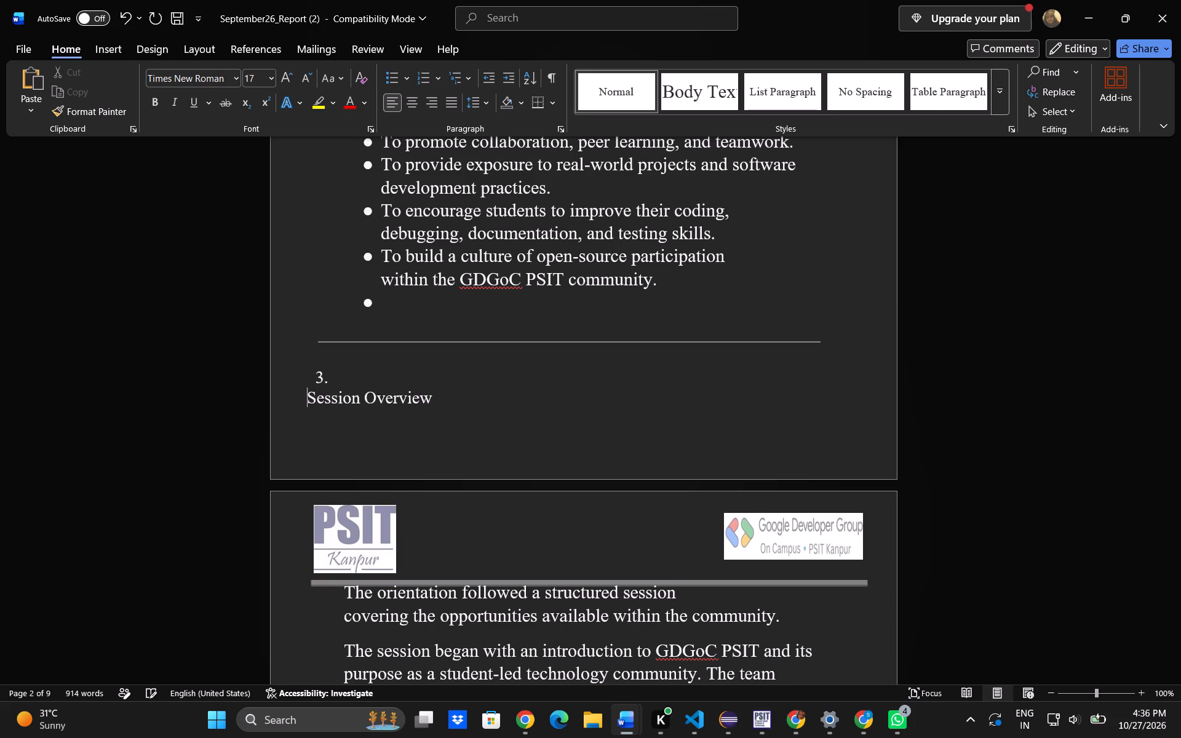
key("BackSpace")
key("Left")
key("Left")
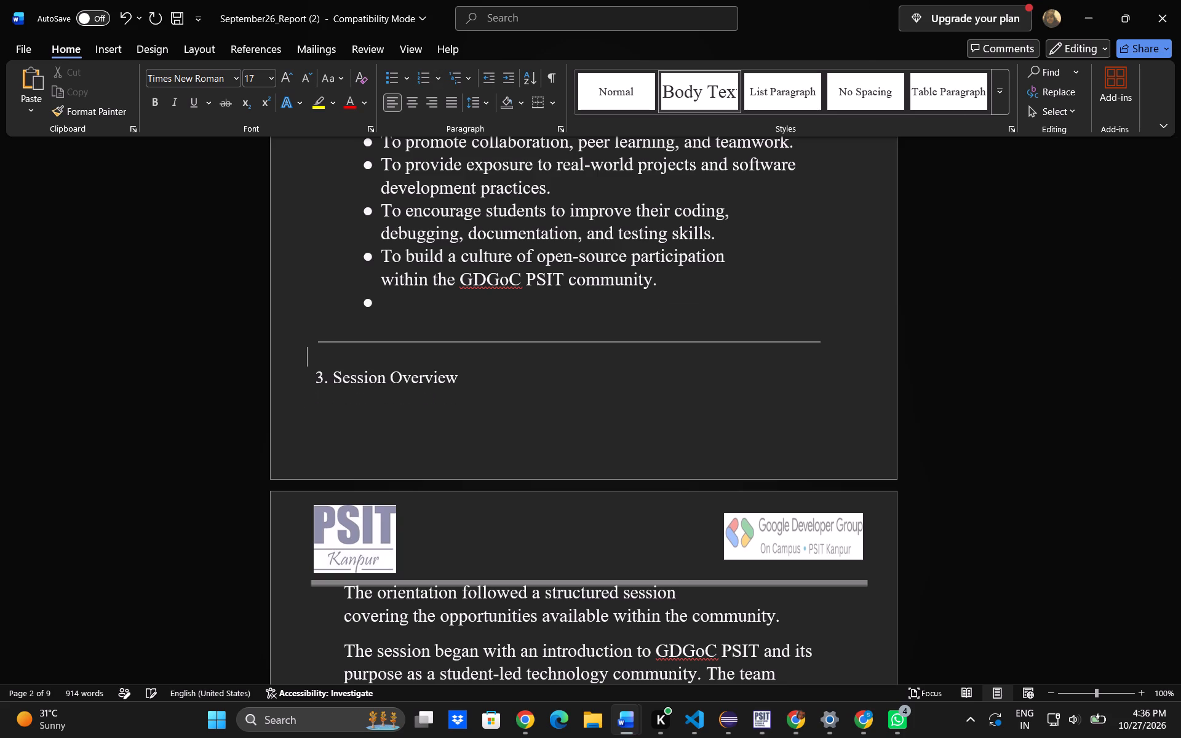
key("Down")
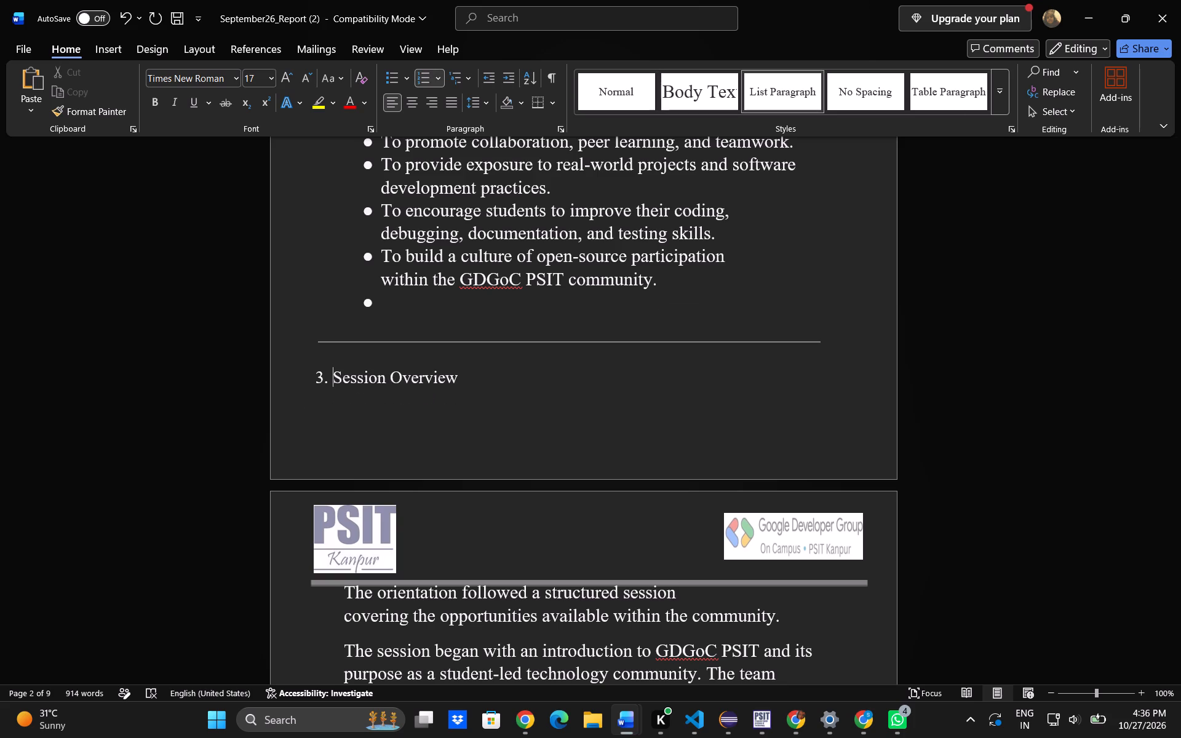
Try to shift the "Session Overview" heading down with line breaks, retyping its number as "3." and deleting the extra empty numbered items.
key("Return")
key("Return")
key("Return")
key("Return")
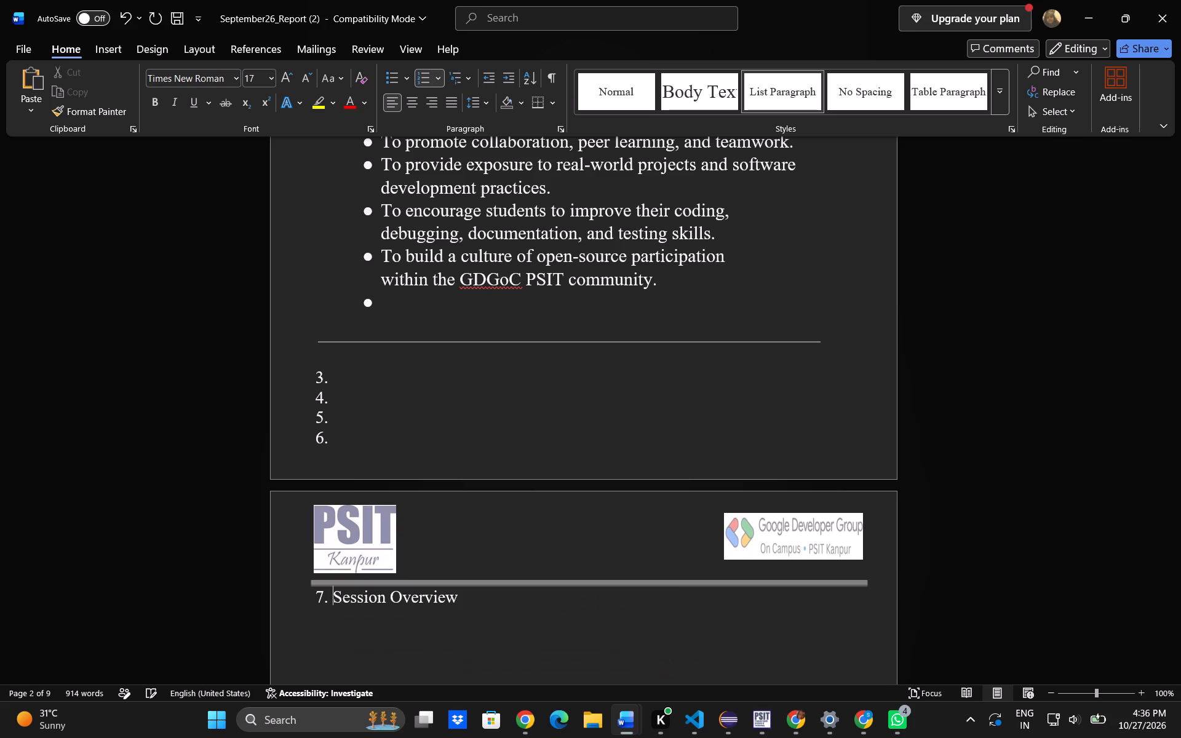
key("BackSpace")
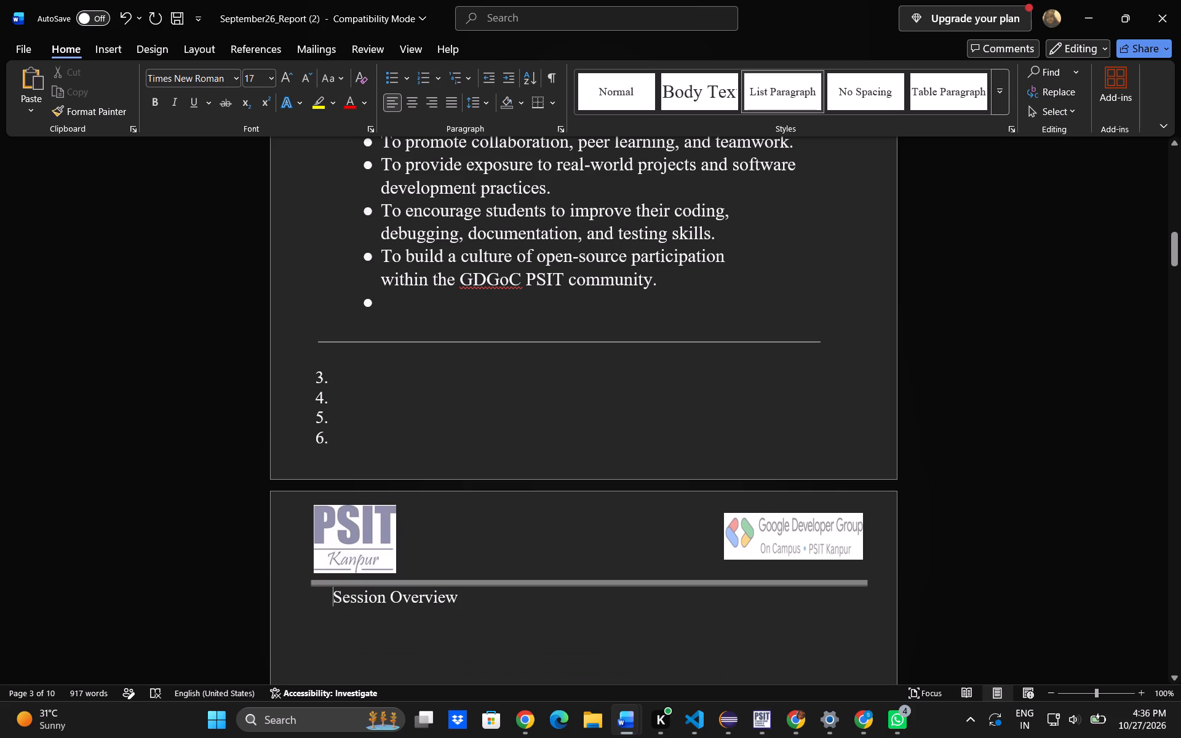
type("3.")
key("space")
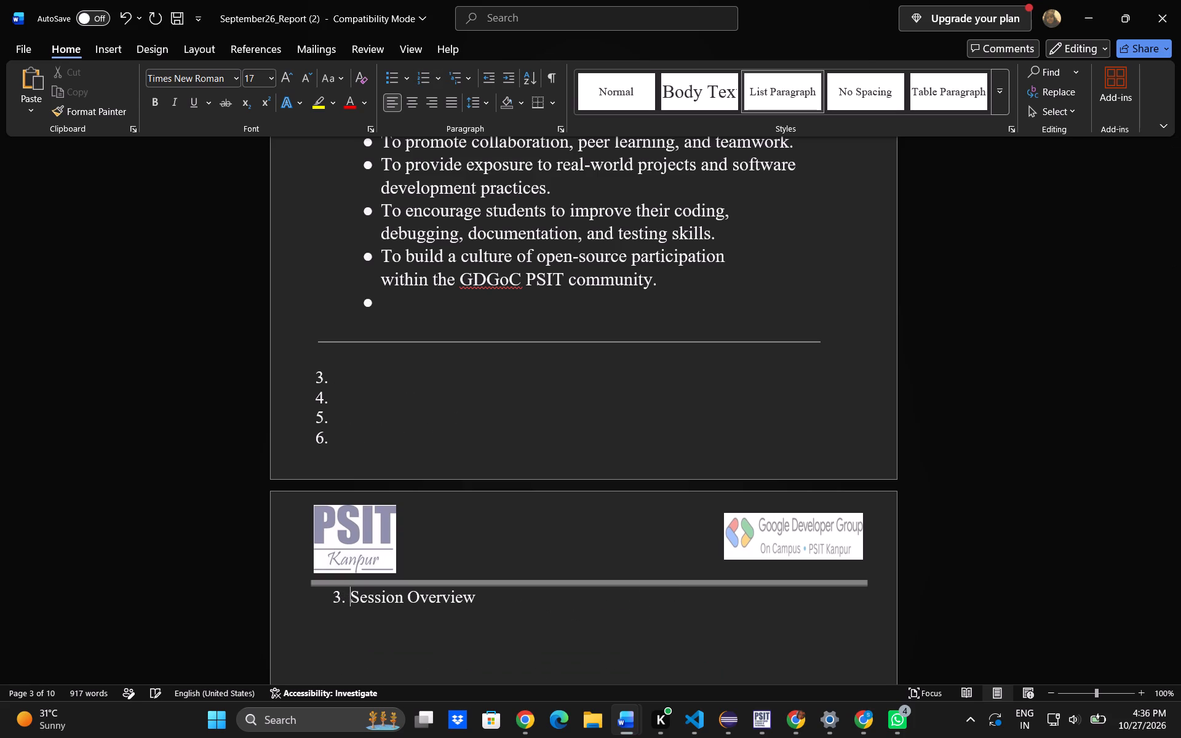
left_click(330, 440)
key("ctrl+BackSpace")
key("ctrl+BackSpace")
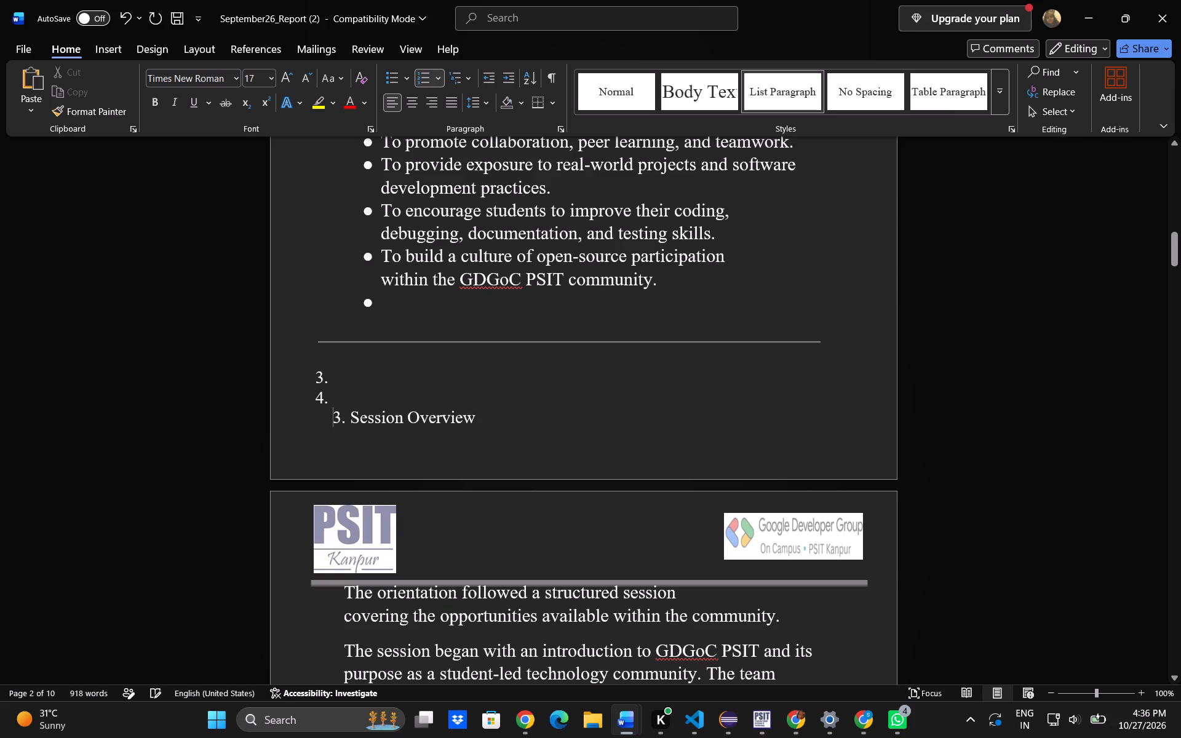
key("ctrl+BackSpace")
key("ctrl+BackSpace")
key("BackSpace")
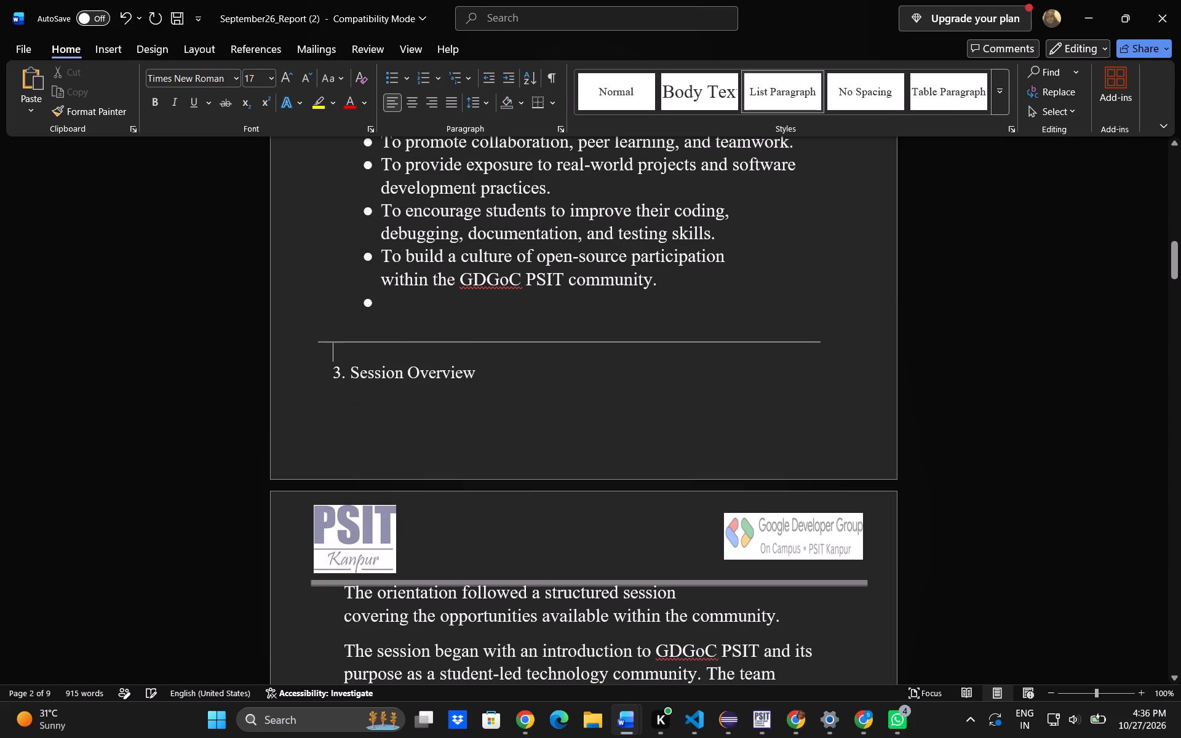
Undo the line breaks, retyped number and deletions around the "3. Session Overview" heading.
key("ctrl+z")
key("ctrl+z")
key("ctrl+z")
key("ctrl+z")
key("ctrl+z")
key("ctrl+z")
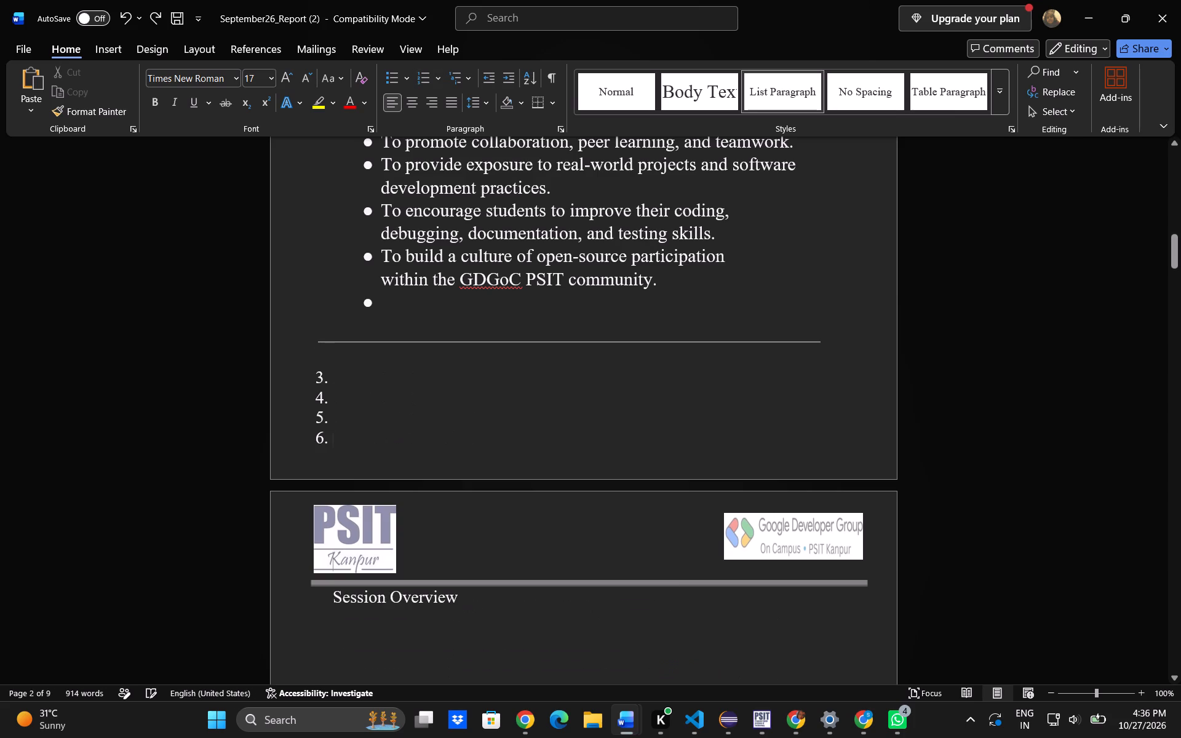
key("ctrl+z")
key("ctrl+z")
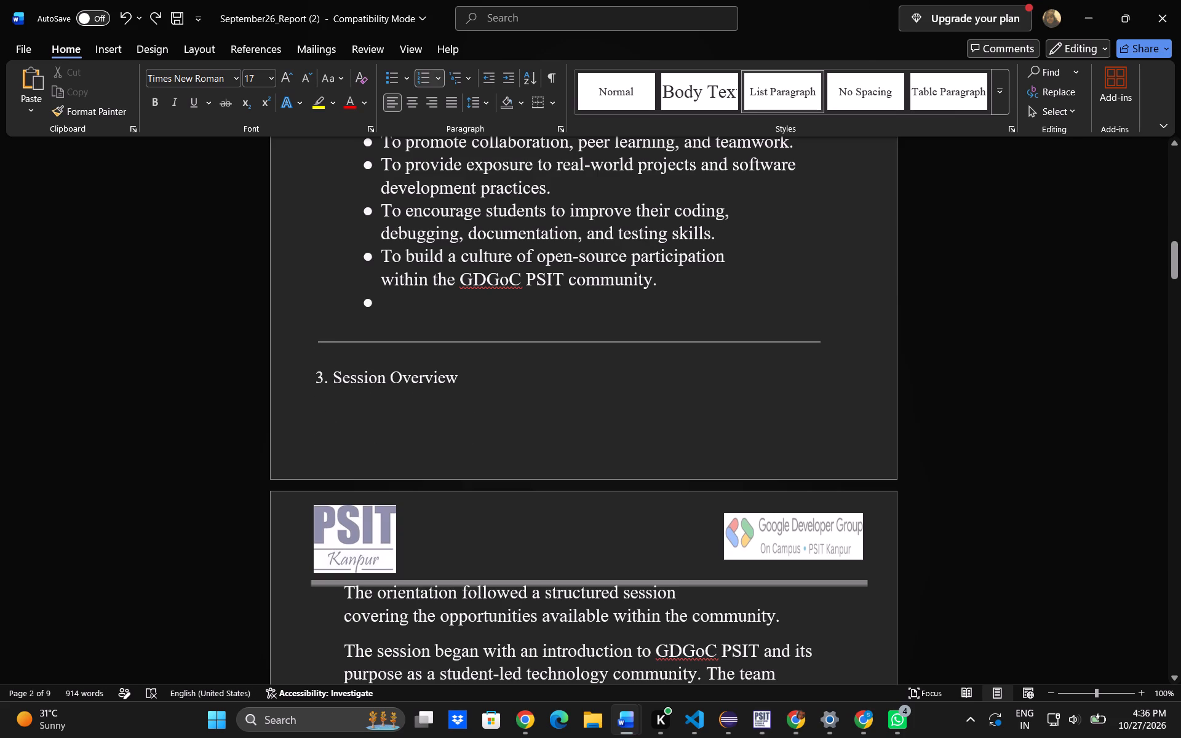
Insert four blank lines between the divider line and the "3. Session Overview" heading to push the heading onto the next page.
left_click(325, 360)
key("Return")
key("Return")
key("Return")
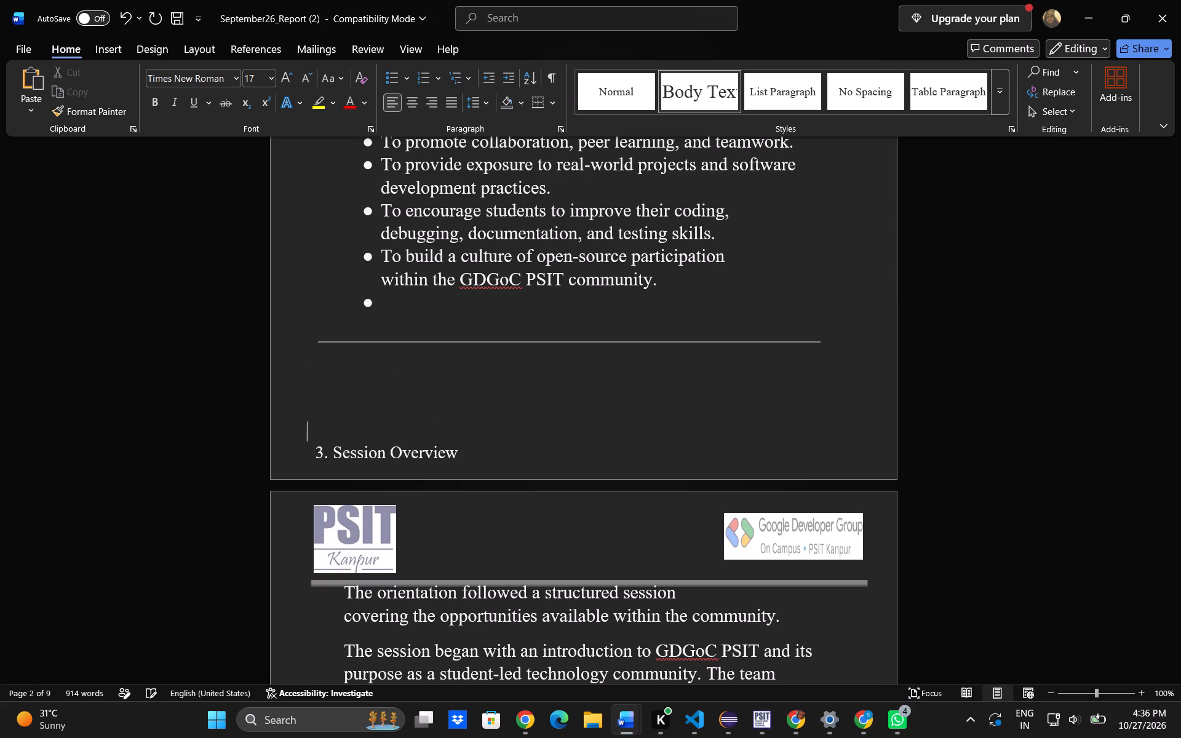
key("Return")
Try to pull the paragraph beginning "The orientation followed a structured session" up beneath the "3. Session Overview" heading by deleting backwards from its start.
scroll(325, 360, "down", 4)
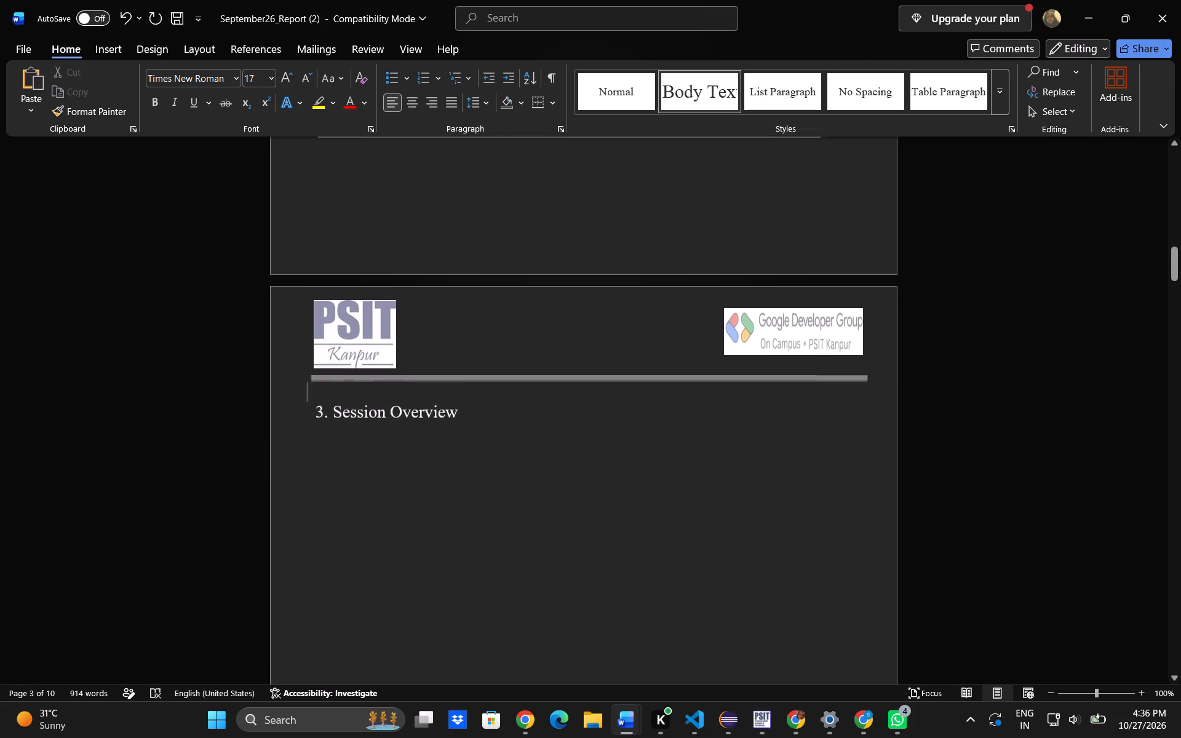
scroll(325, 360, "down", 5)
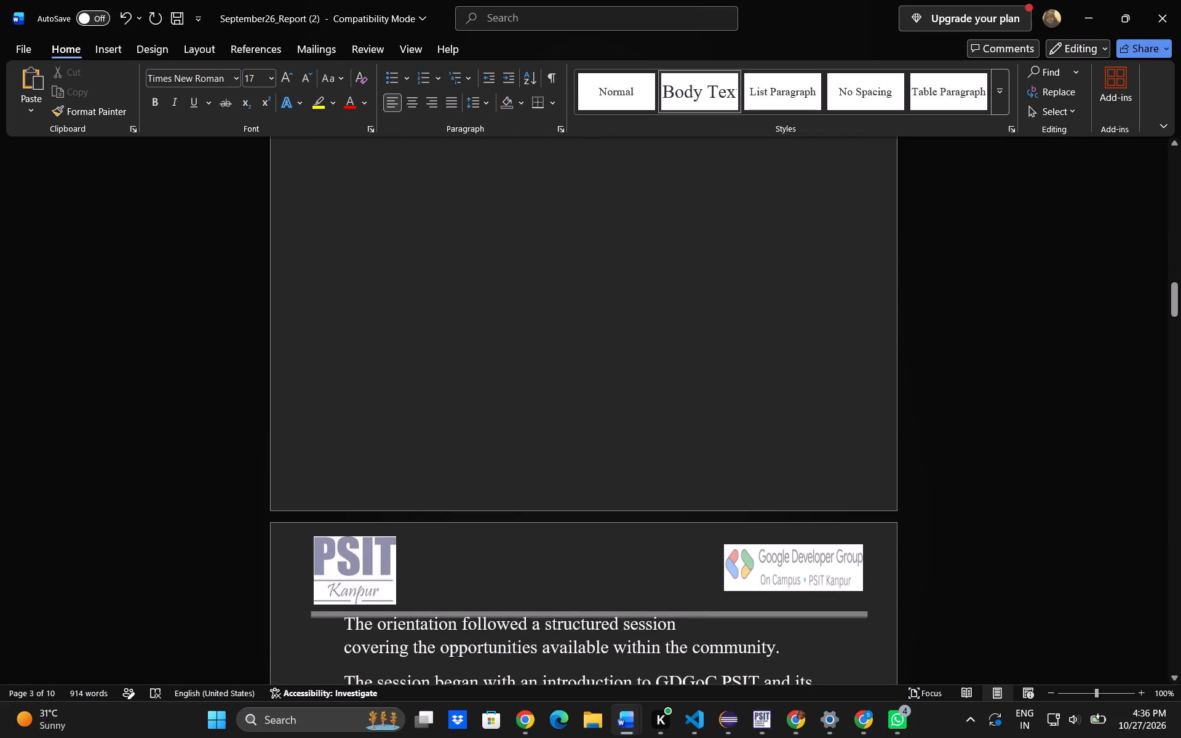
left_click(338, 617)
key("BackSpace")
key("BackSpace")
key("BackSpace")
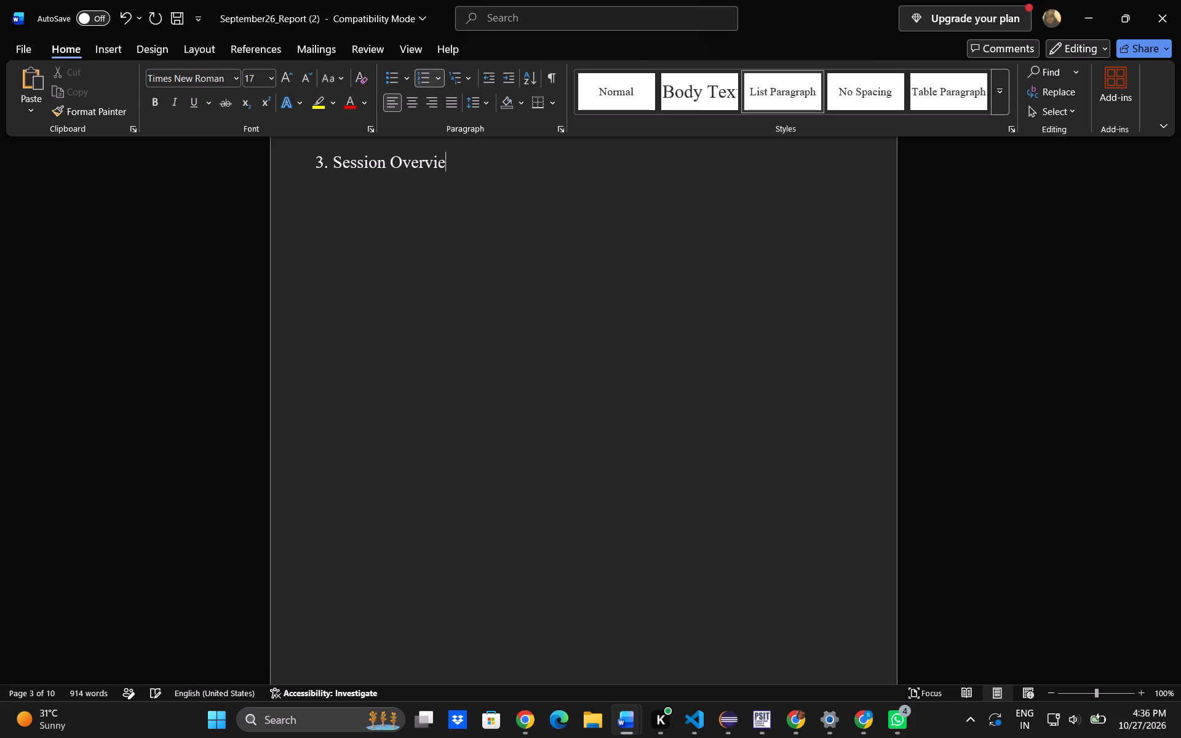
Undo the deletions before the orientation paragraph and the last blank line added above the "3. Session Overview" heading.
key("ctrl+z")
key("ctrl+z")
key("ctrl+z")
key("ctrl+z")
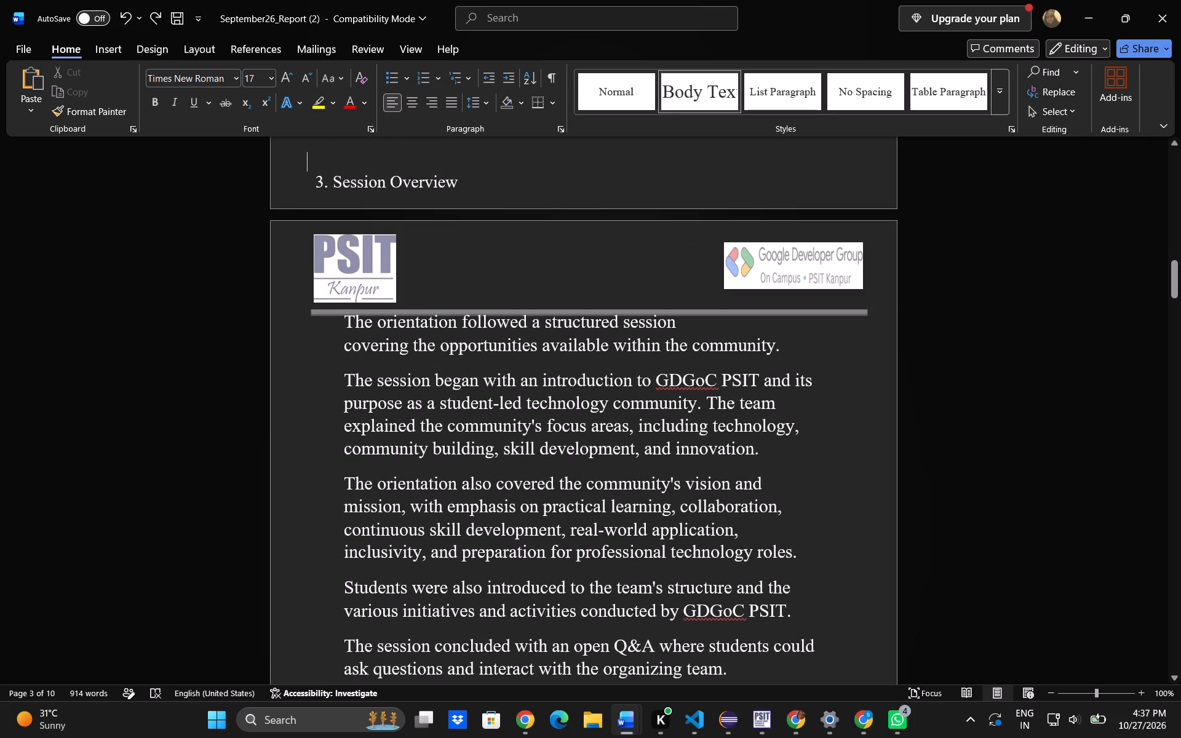
Insert two blank lines before the paragraph beginning "The orientation followed a structured session" beneath the page header.
left_click(342, 331)
key("Return")
key("Return")
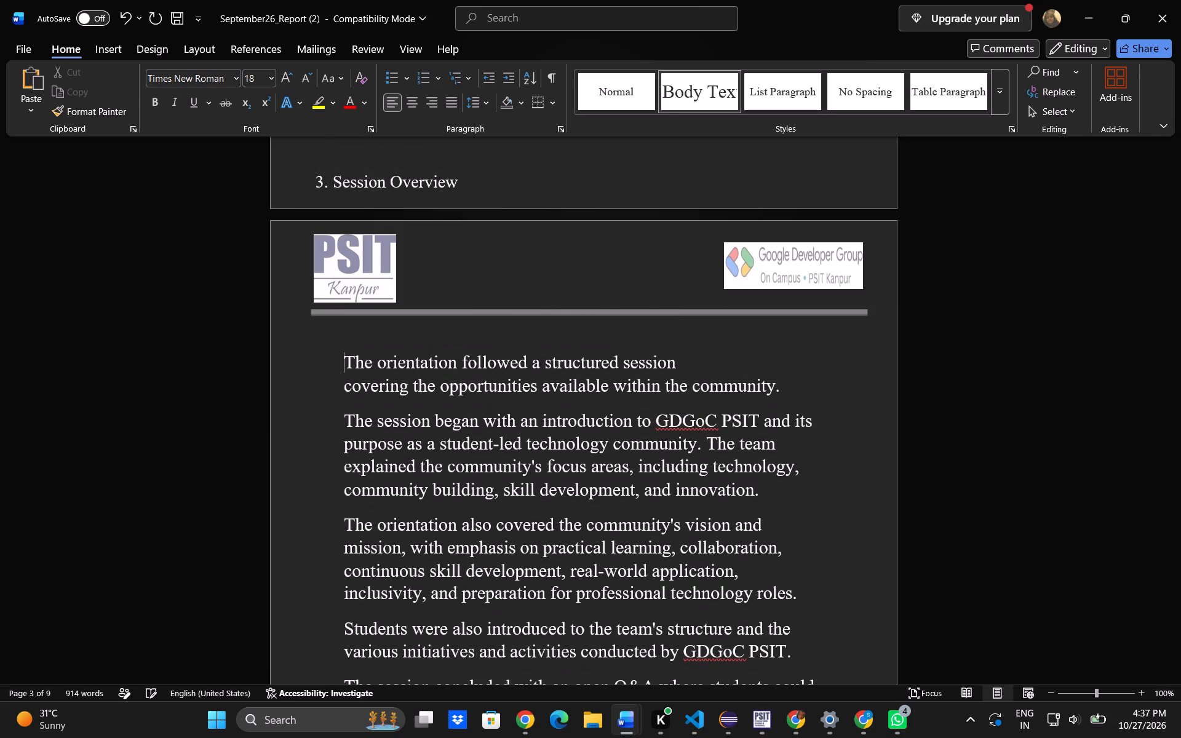
Insert one more blank line above the "3. Session Overview" heading to move it onto the next page.
scroll(316, 180, "up", 1)
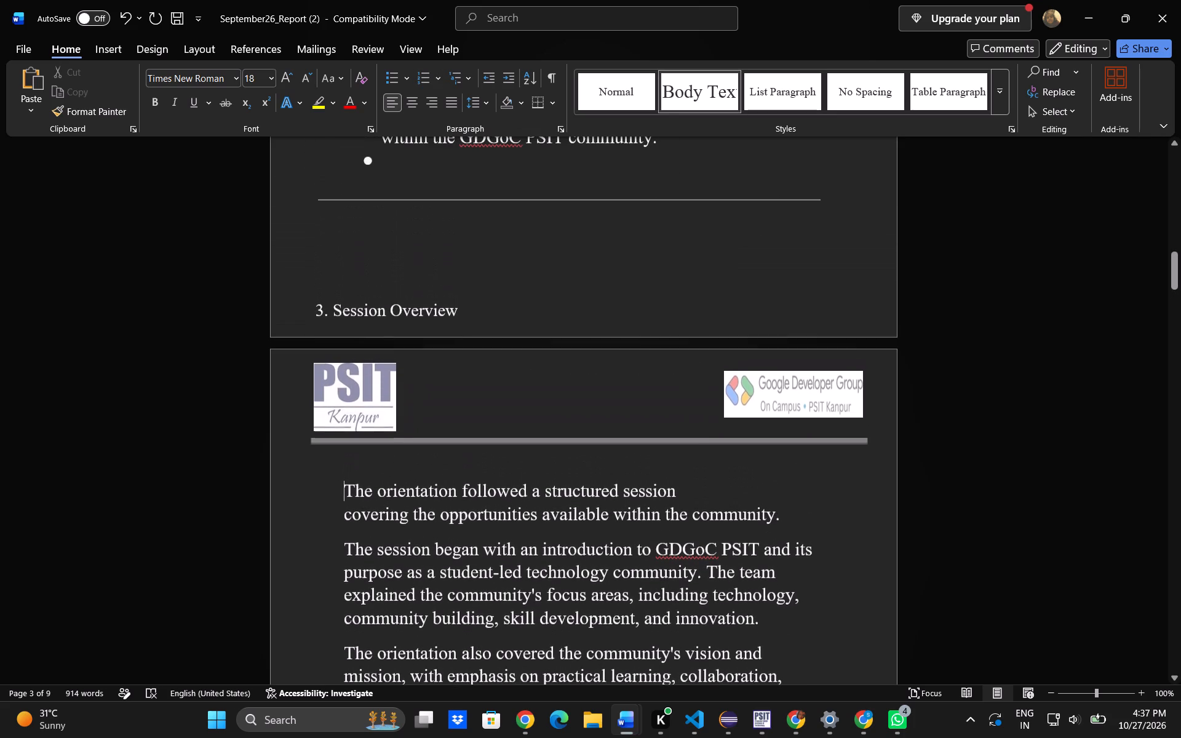
left_click(315, 309)
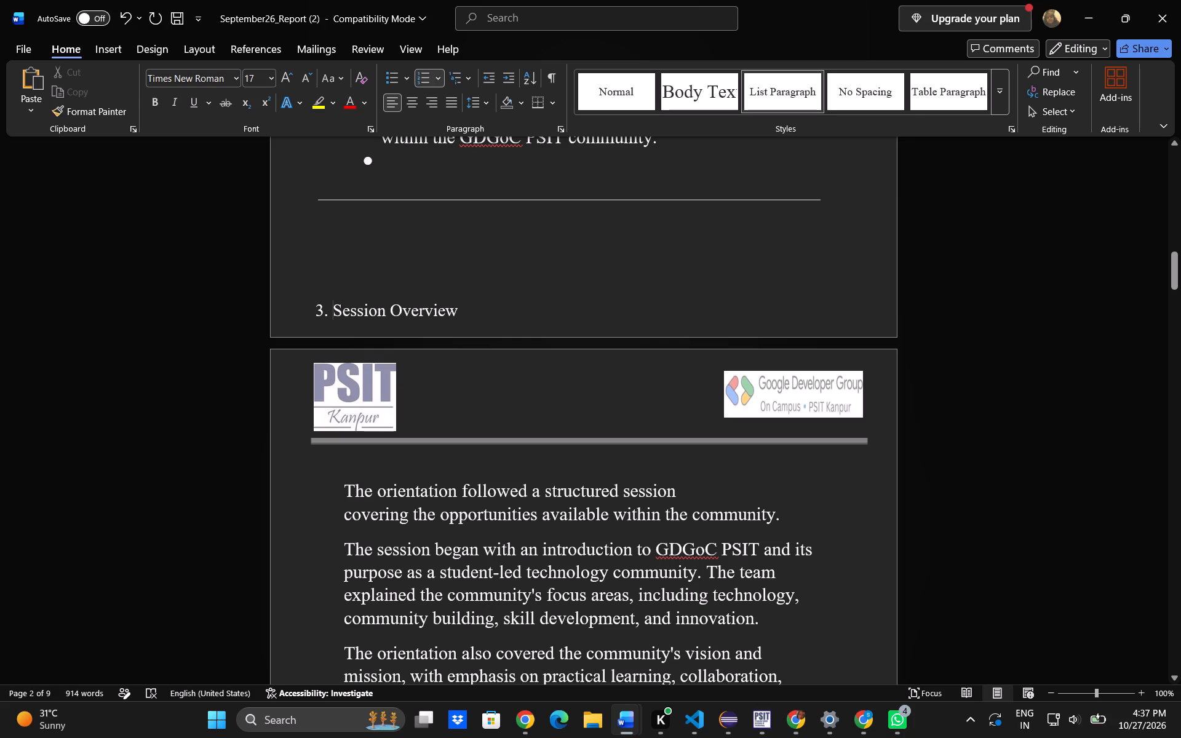
left_click(323, 284)
key("Return")
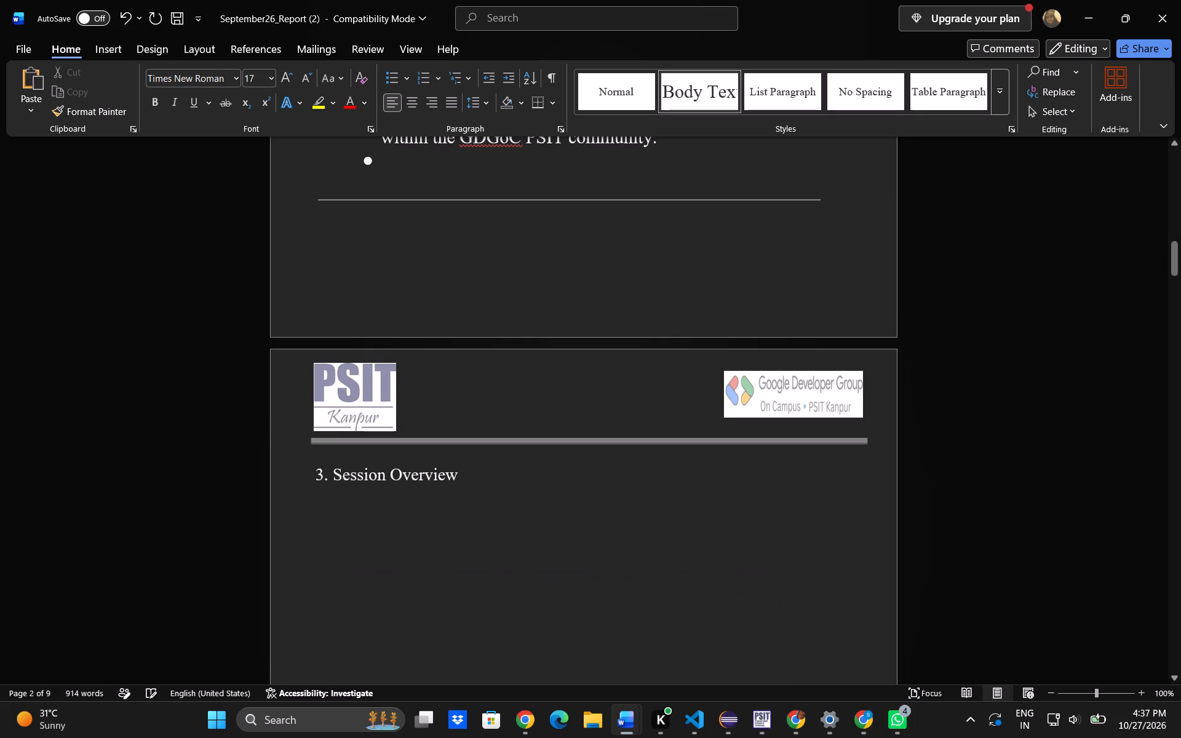
scroll(323, 284, "down", 1)
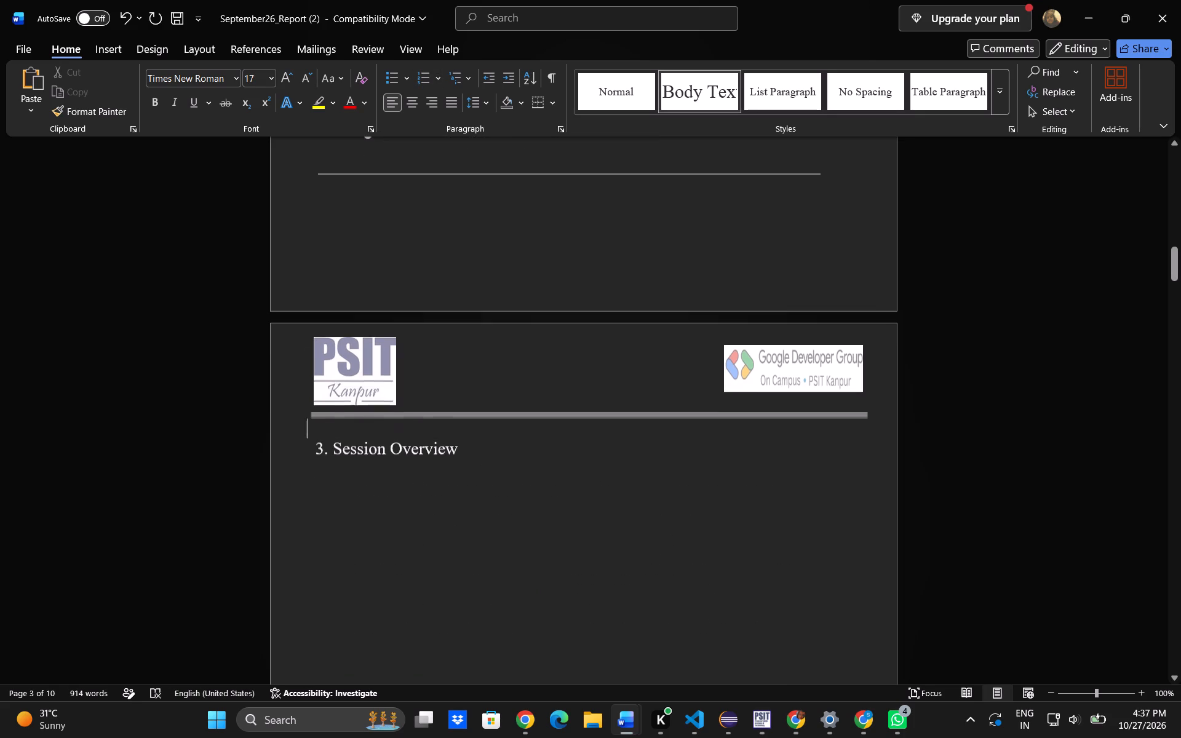
Copy the five paragraphs from "The orientation followed a structured session" to "interact with the organizing team" and delete them from their page.
scroll(323, 284, "down", 1)
scroll(401, 477, "down", 4)
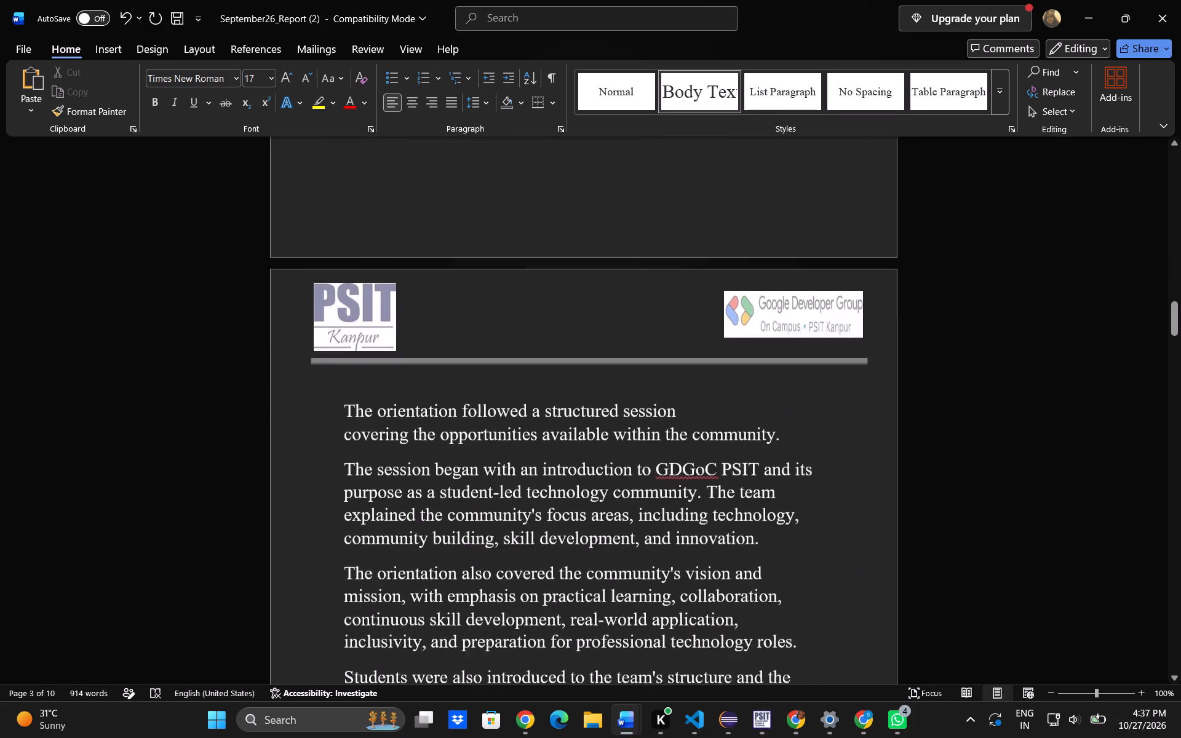
scroll(401, 477, "down", 3)
left_click_drag(728, 544, 619, 461)
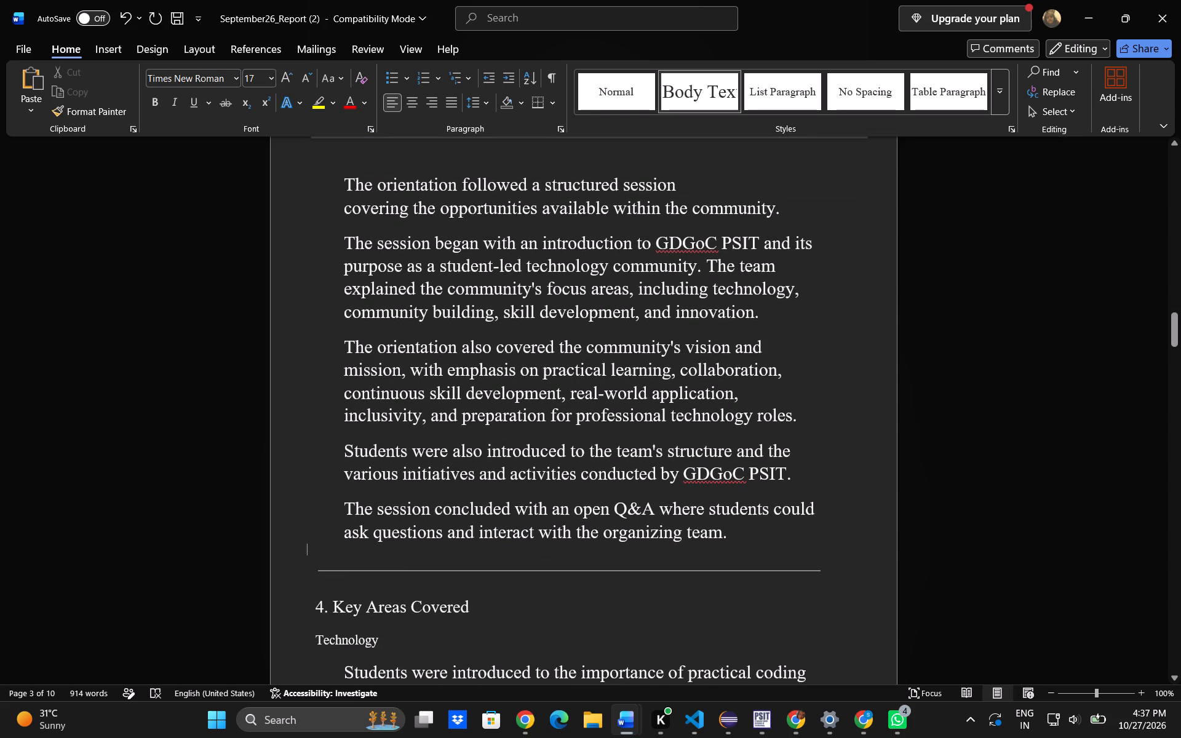
left_click_drag(619, 461, 360, 186)
key("ctrl+c")
scroll(360, 186, "up", 1)
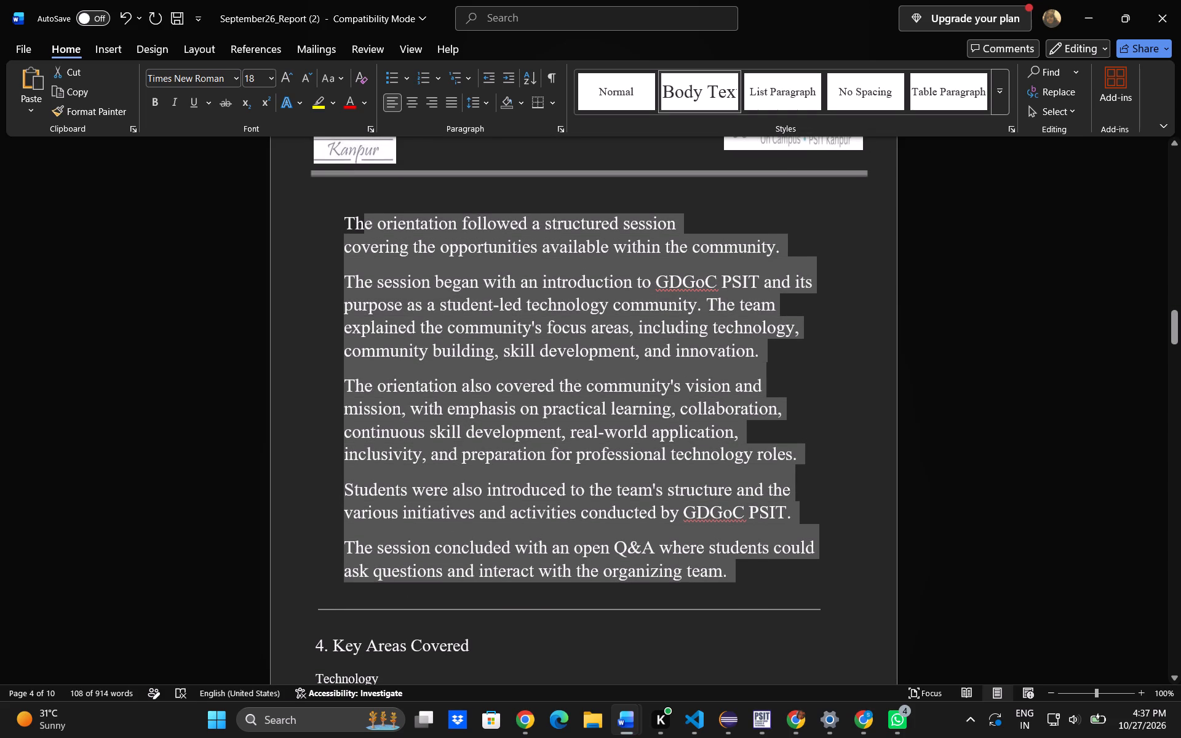
left_click(738, 571)
left_click_drag(738, 571, 412, 375)
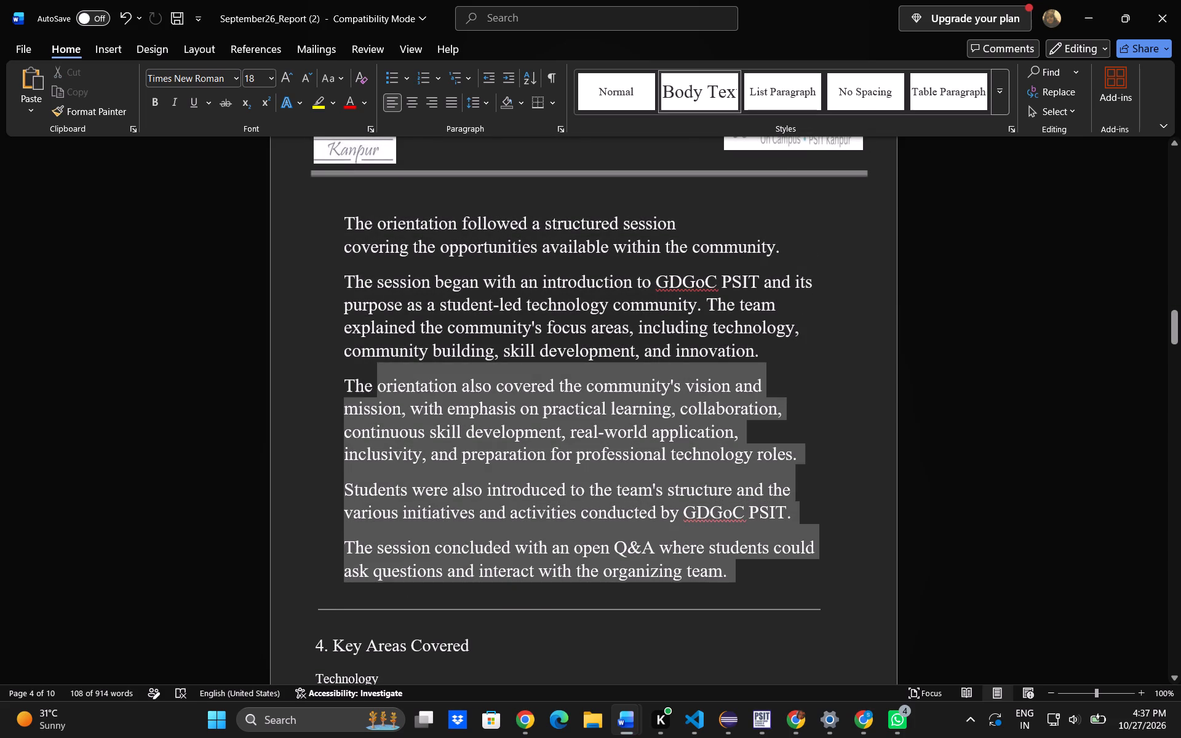
left_click_drag(412, 375, 338, 218)
key("ctrl+c")
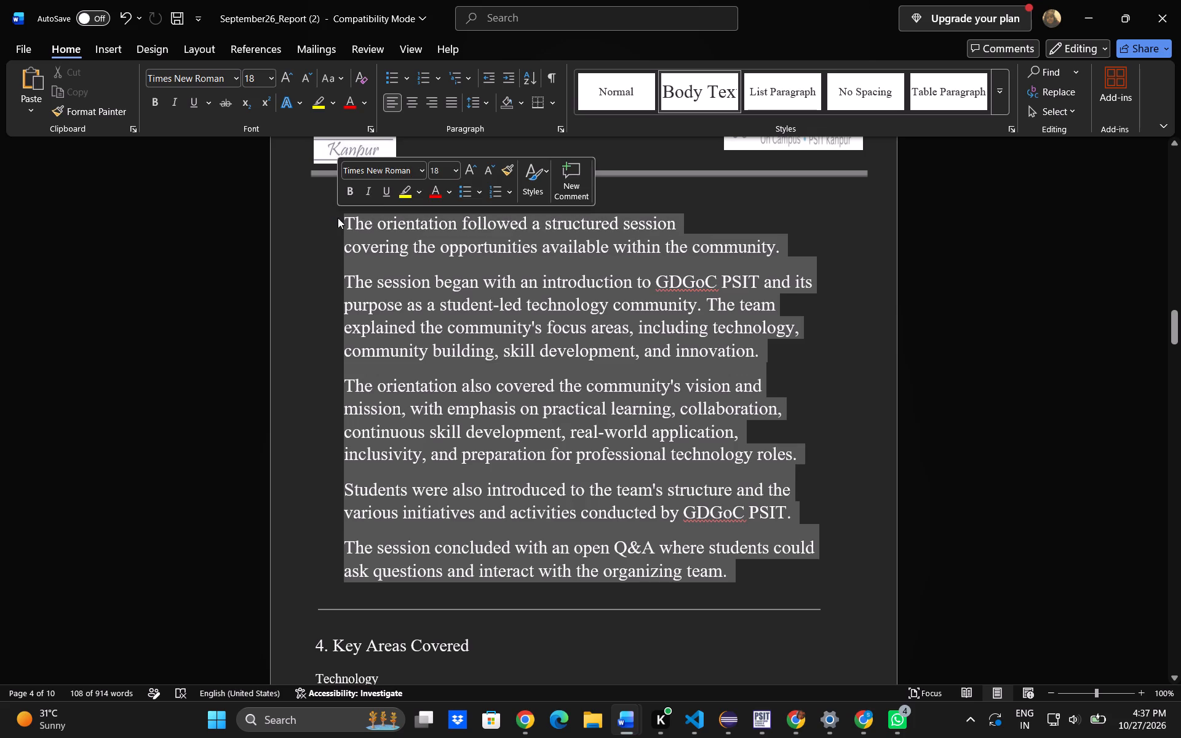
key("BackSpace")
key("BackSpace")
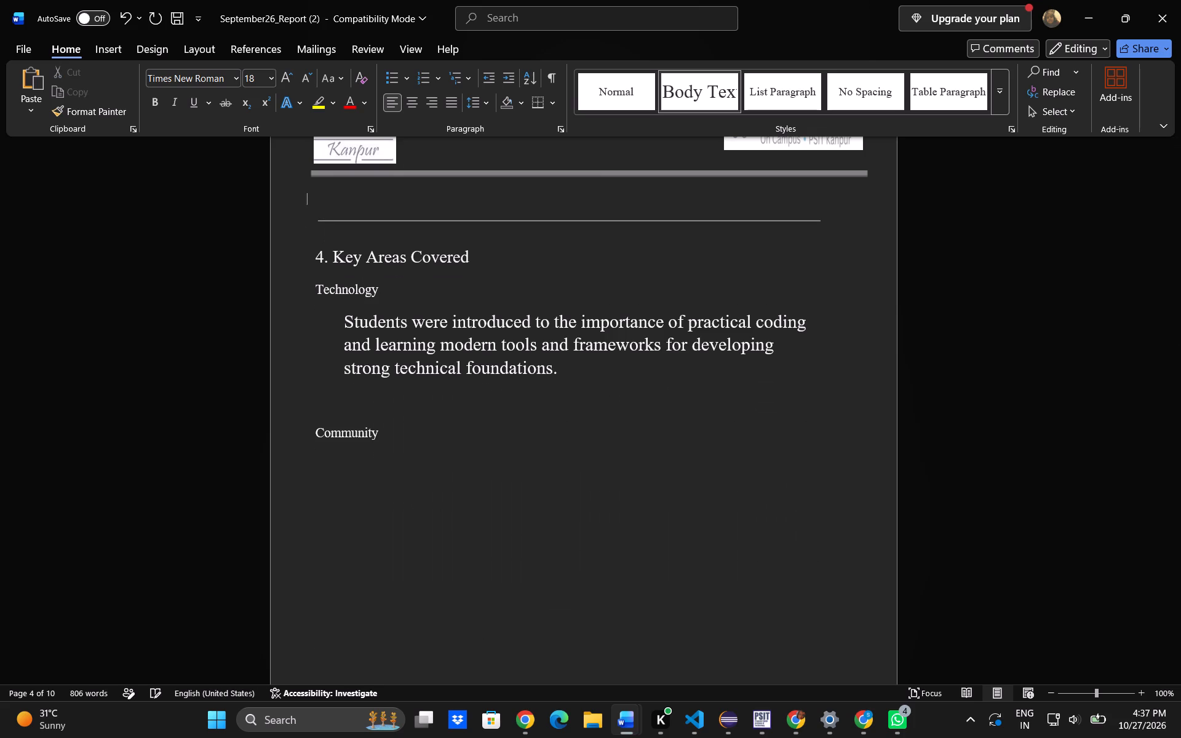
Remove the empty bullet after "To build a culture of open-source participation within the GDGoC PSIT community.".
scroll(338, 218, "up", 3)
scroll(338, 218, "right", 1)
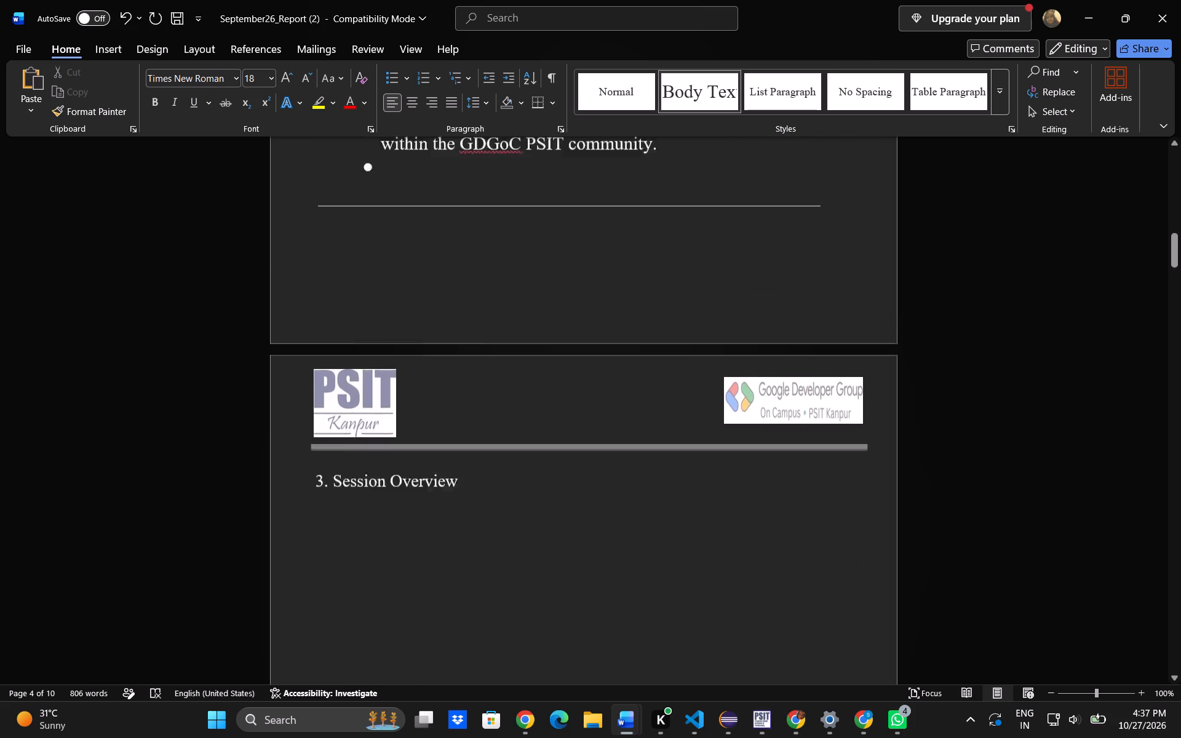
scroll(338, 218, "right", 1)
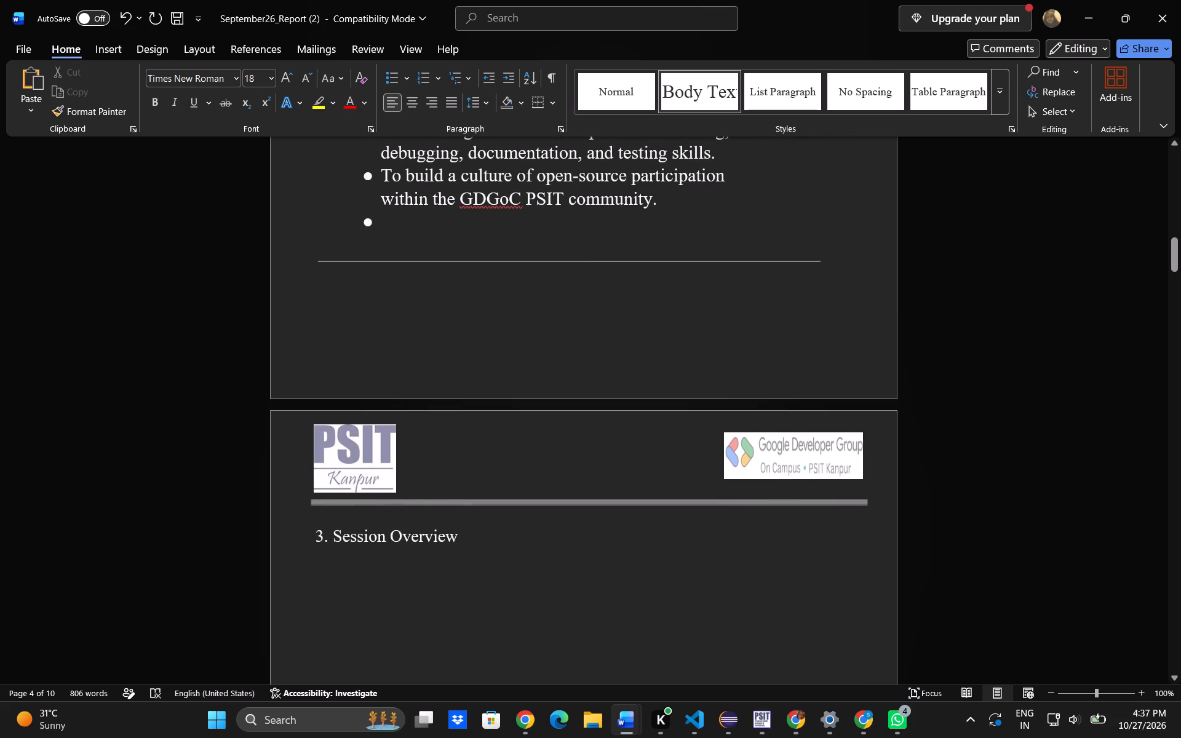
left_click(379, 228)
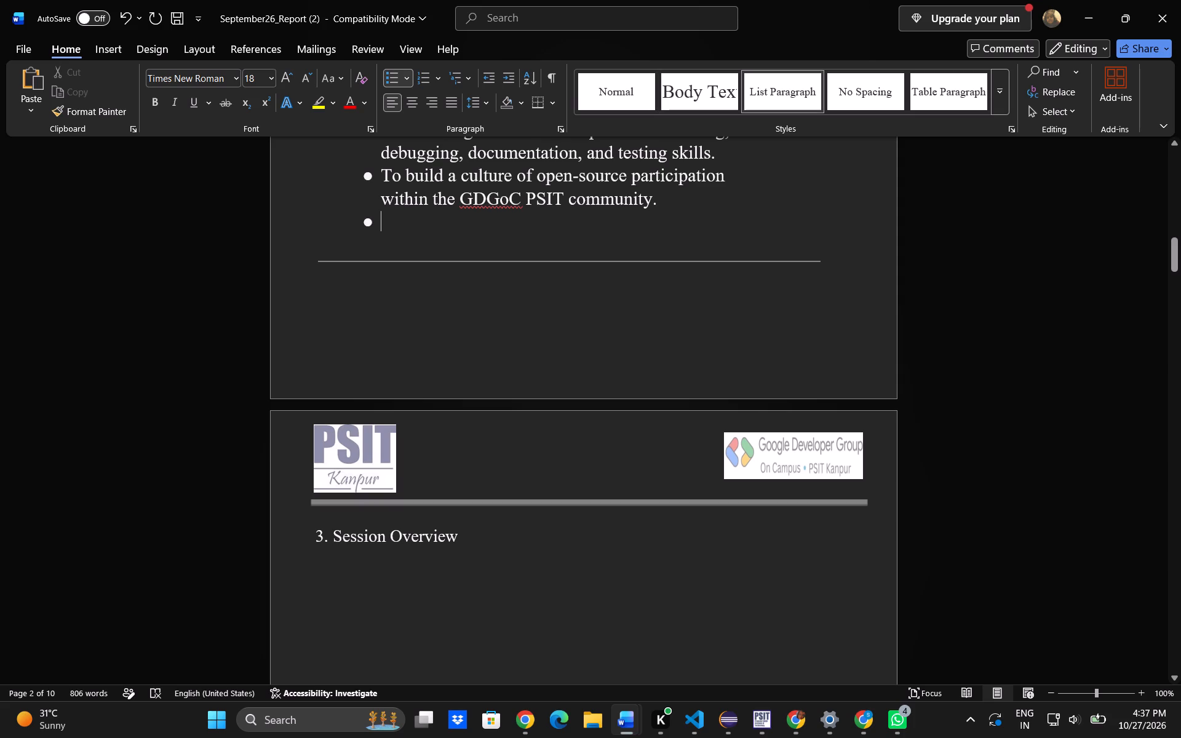
key("BackSpace")
key("BackSpace")
key("BackSpace")
key("BackSpace")
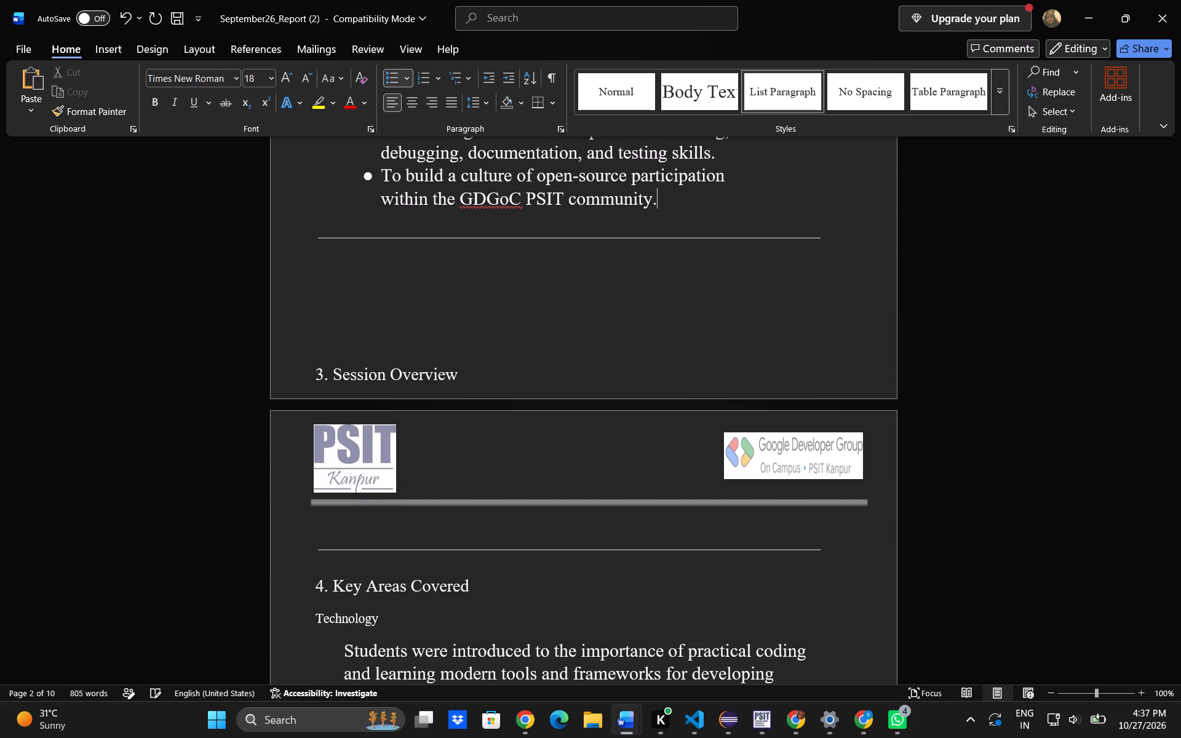
Insert a blank line above the "3. Session Overview" heading to push it onto the next page.
left_click(309, 373)
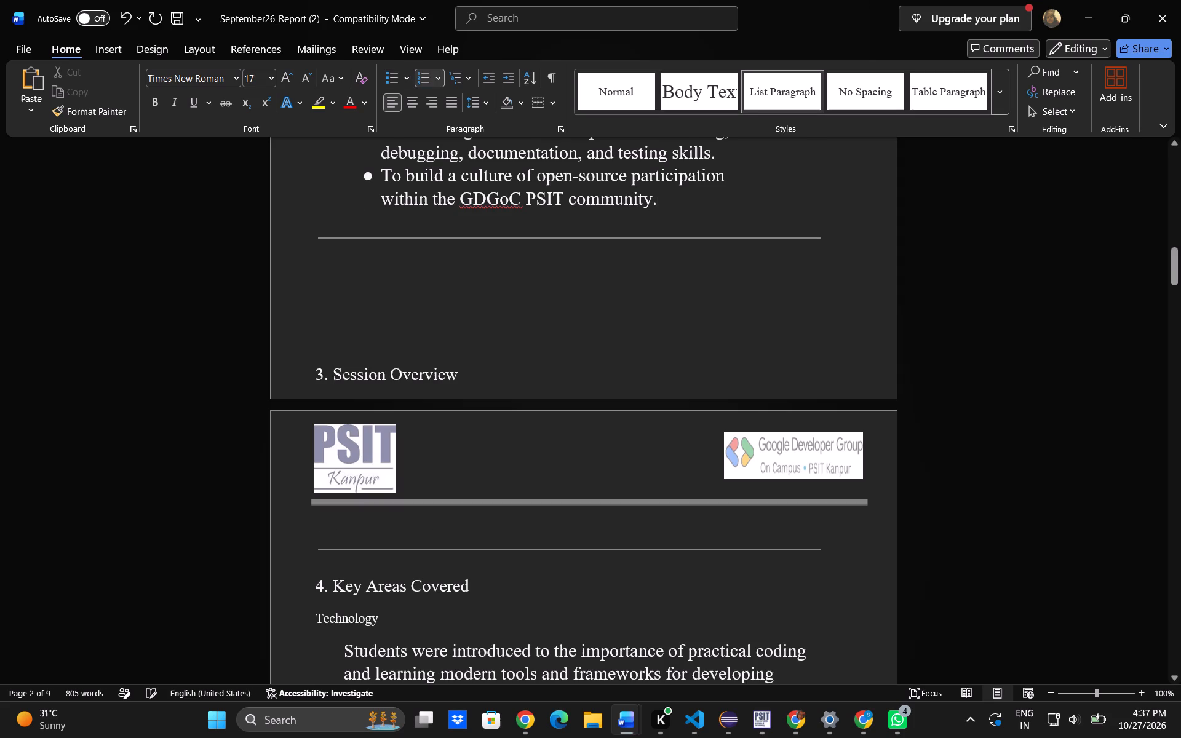
left_click(324, 360)
key("Return")
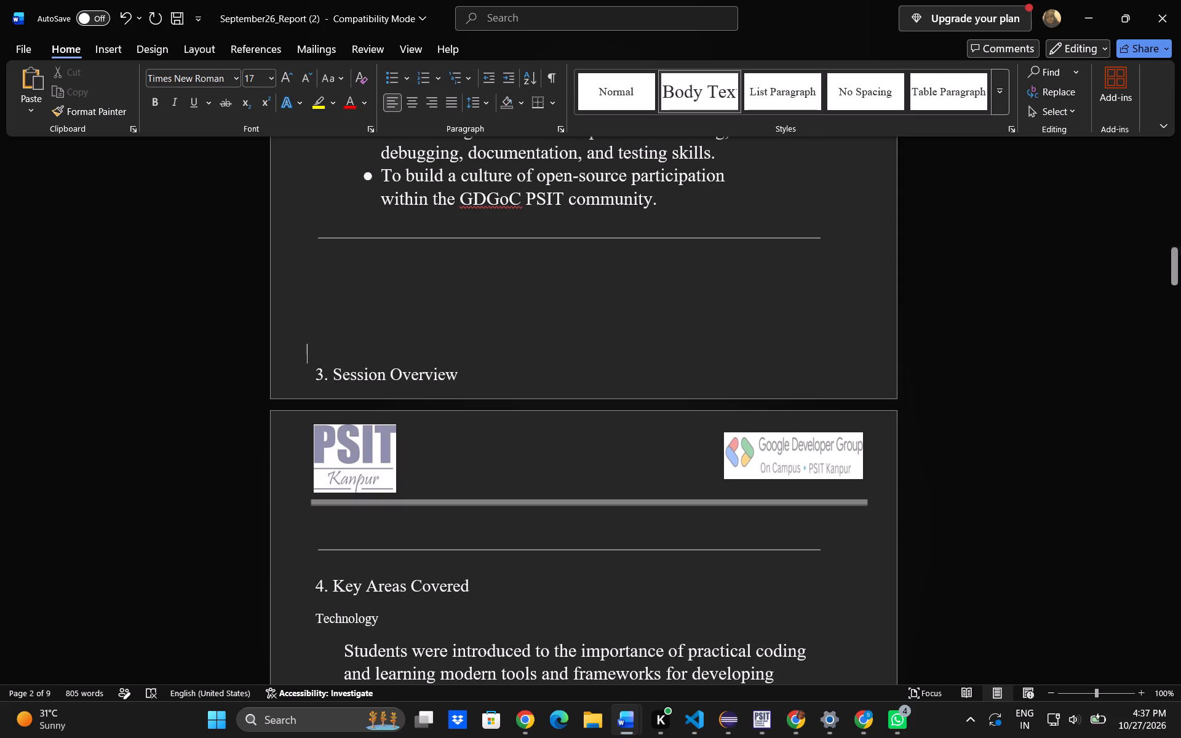
Paste the copied orientation paragraphs on a new line beneath the "3. Session Overview" heading.
left_click(467, 536)
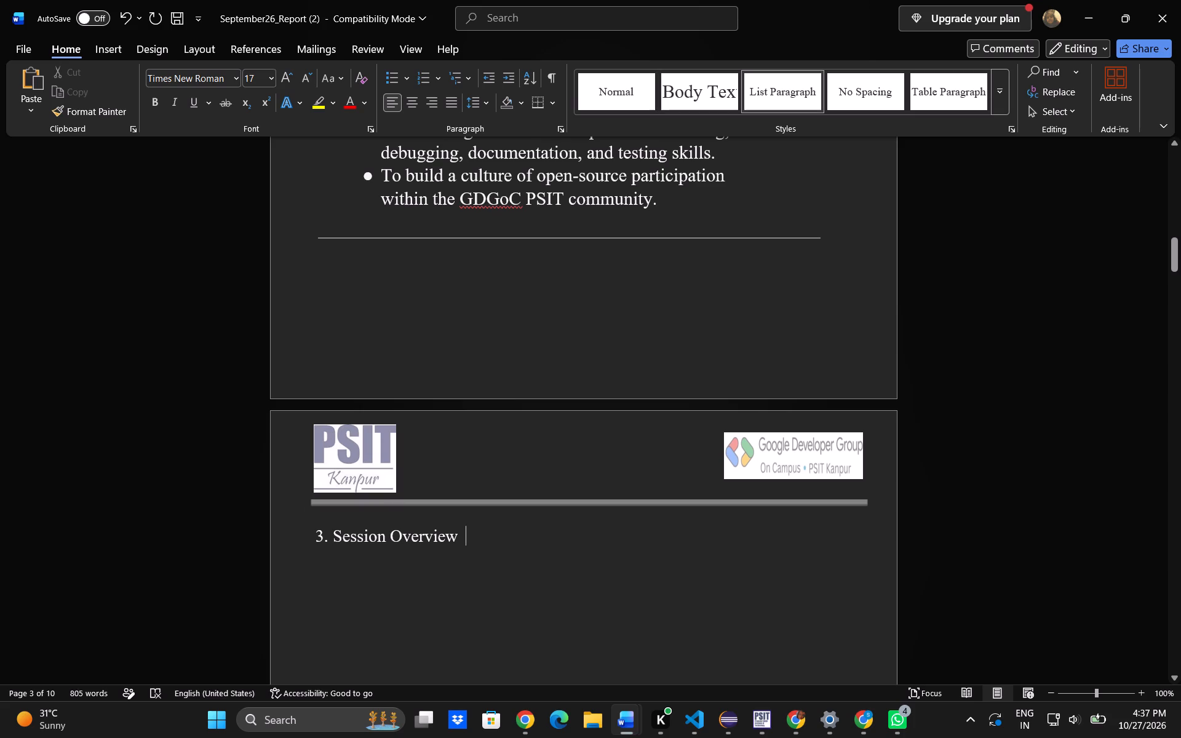
key("Return")
key("ctrl+v")
scroll(467, 536, "down", 1)
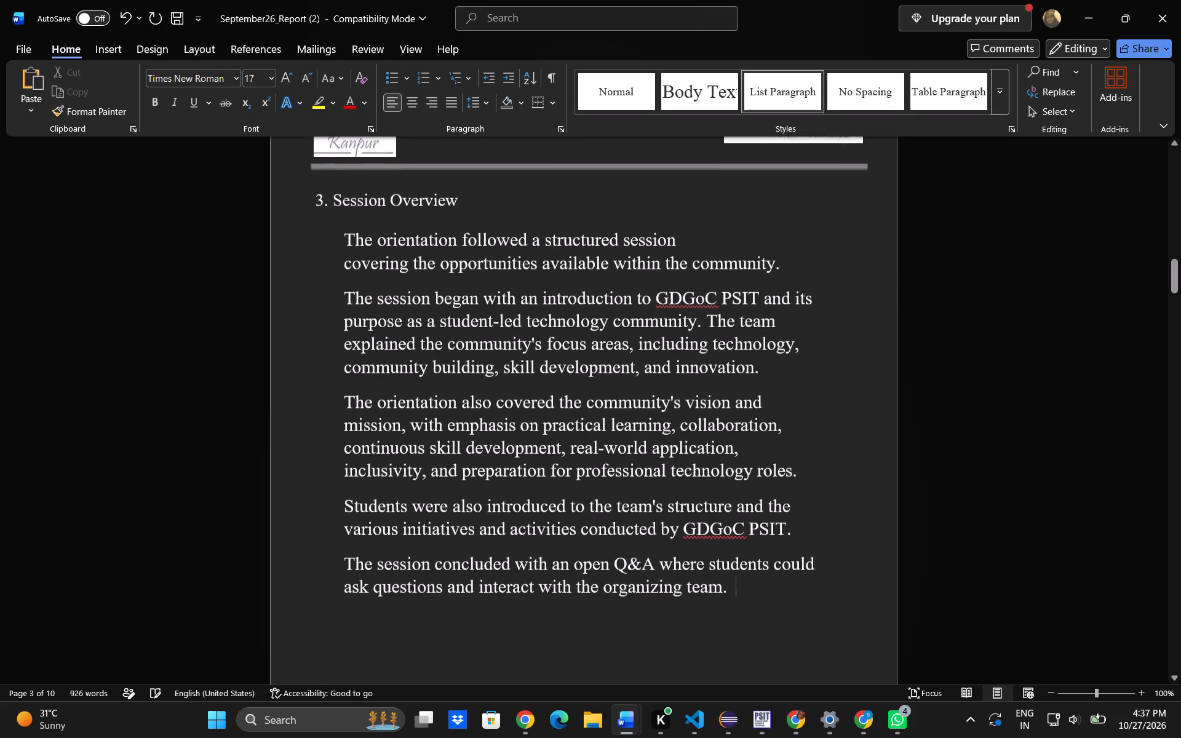
Copy the three "3. Session Overview" paragraphs from the October report in ChatGPT and return to the Word document.
scroll(467, 536, "down", 1)
triple_click(457, 493)
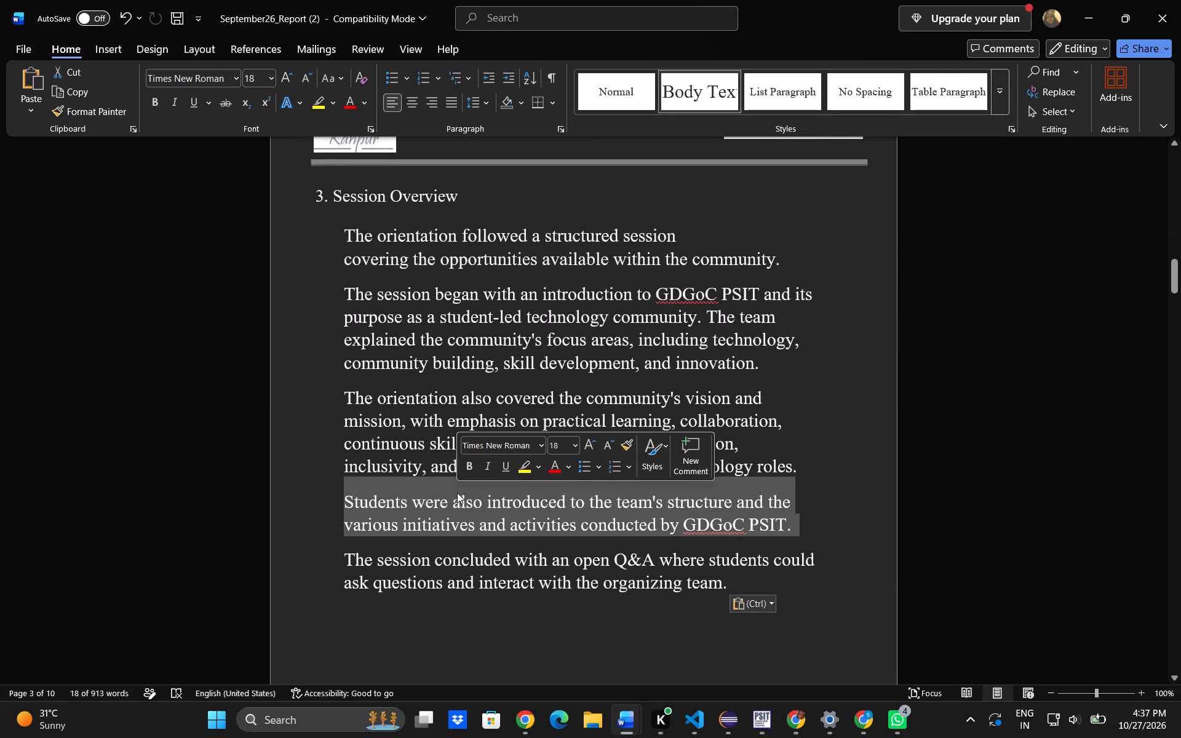
left_click(457, 493)
key("alt+Tab")
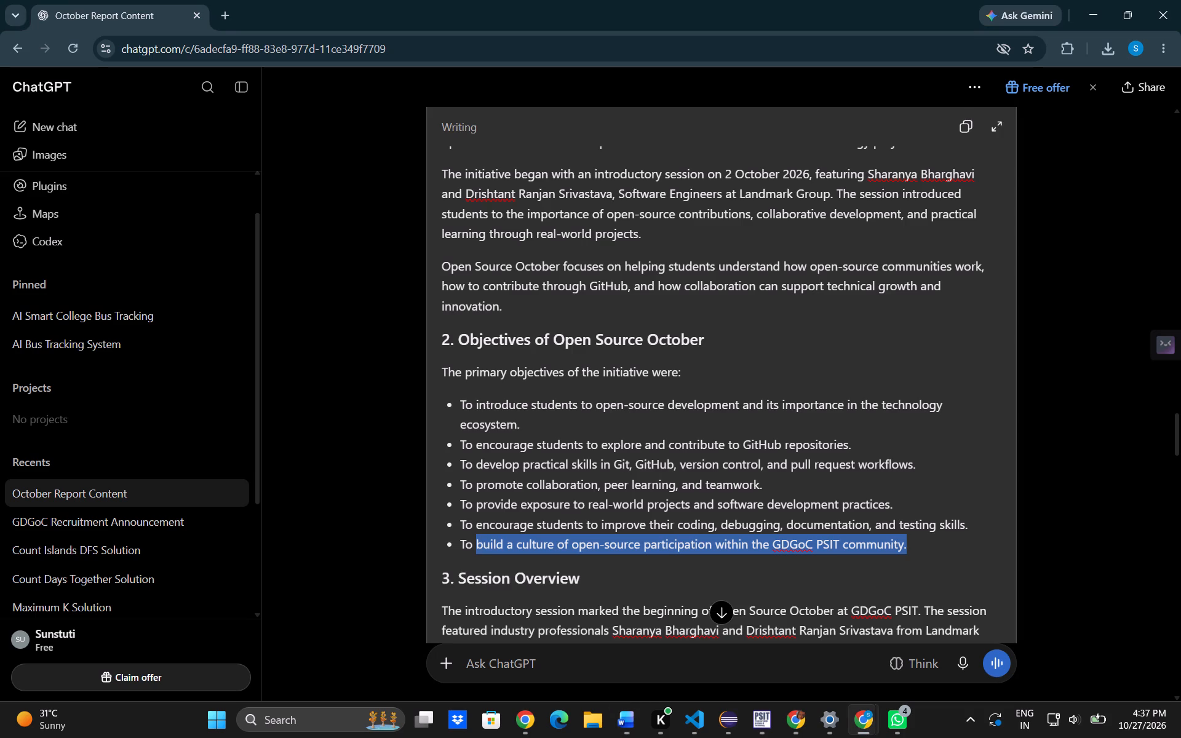
scroll(457, 493, "down", 4)
scroll(595, 391, "up", 1)
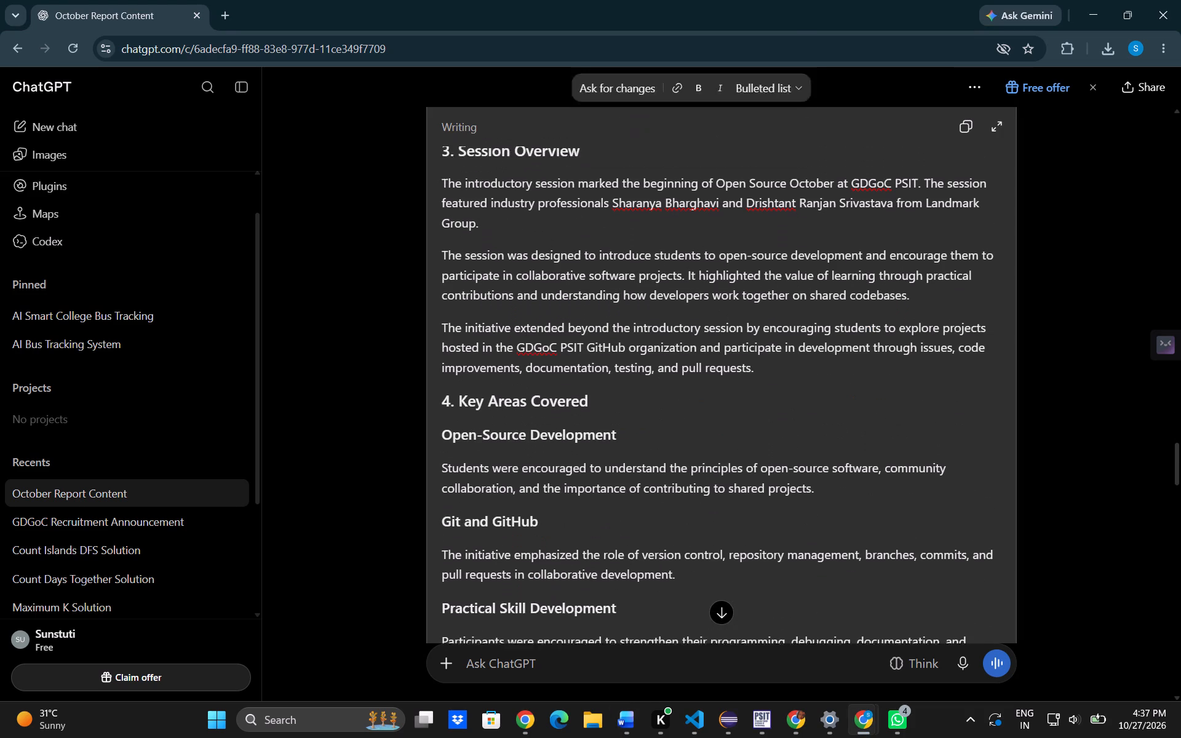
scroll(595, 391, "up", 1)
left_click_drag(759, 459, 504, 338)
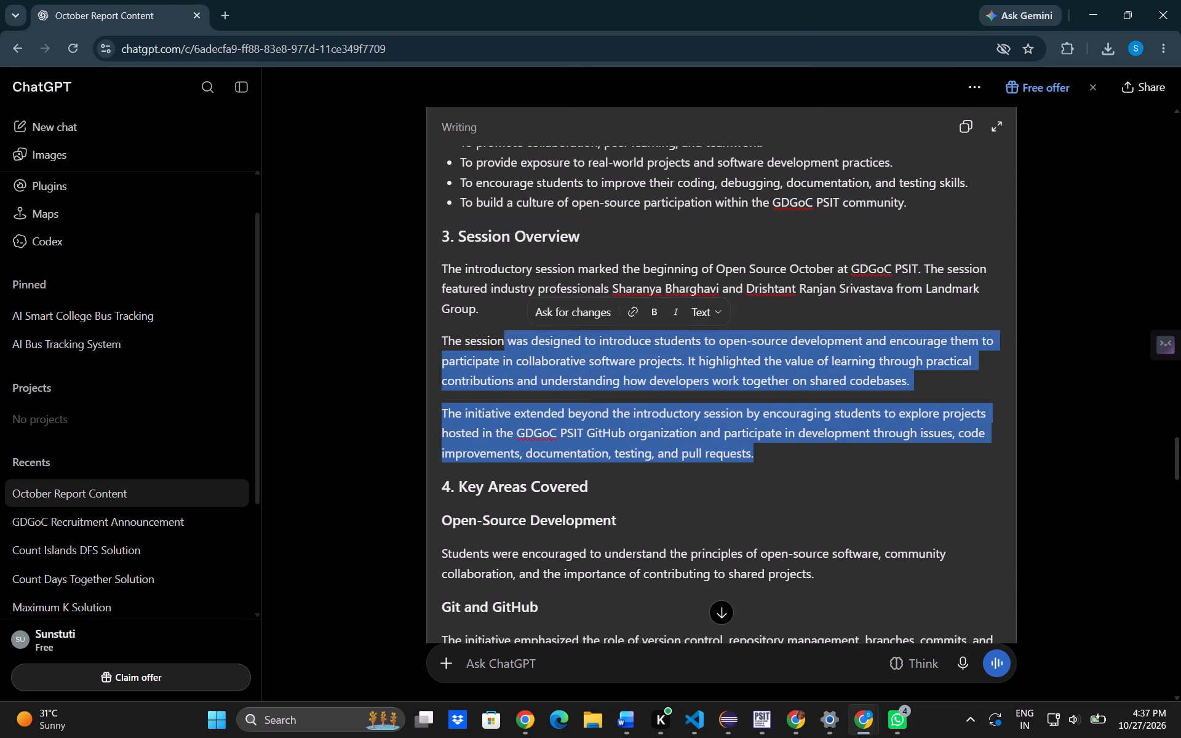
left_click_drag(504, 338, 442, 269)
key("ctrl+c")
key("alt+Tab")
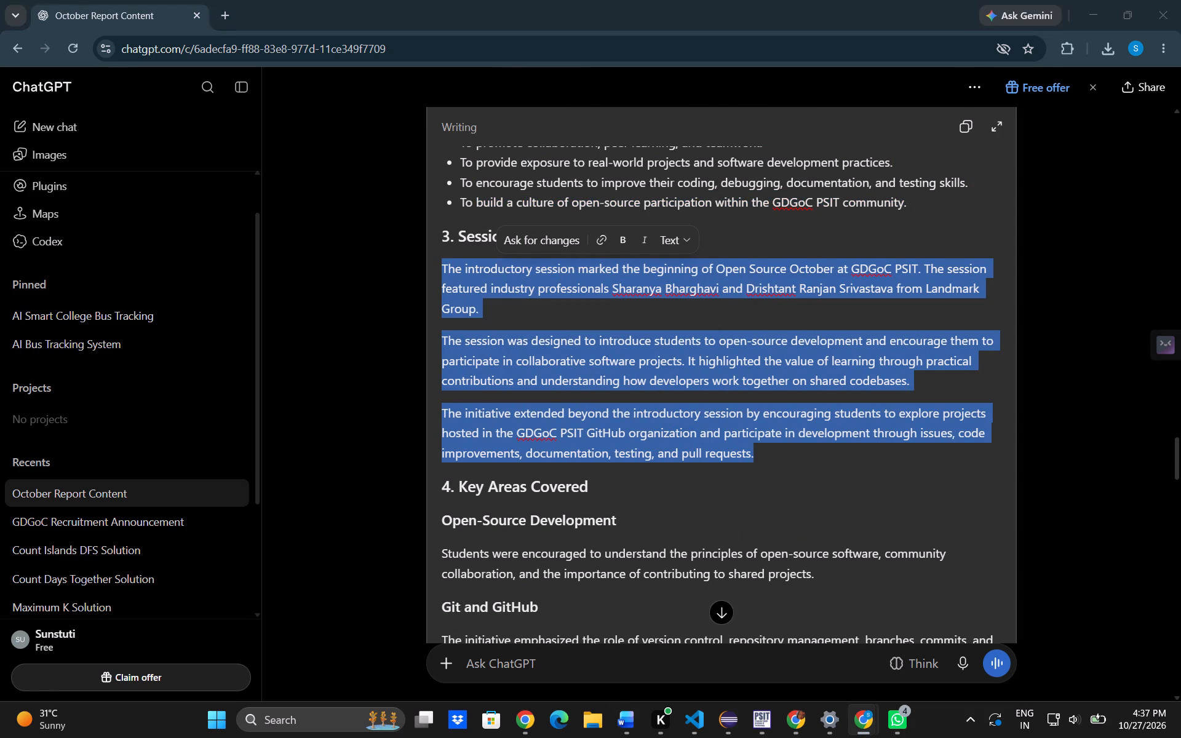
Replace the orientation paragraphs beneath "3. Session Overview" with the copied introductory session text and remove the leftover "The" at its start.
left_click_drag(744, 590, 644, 529)
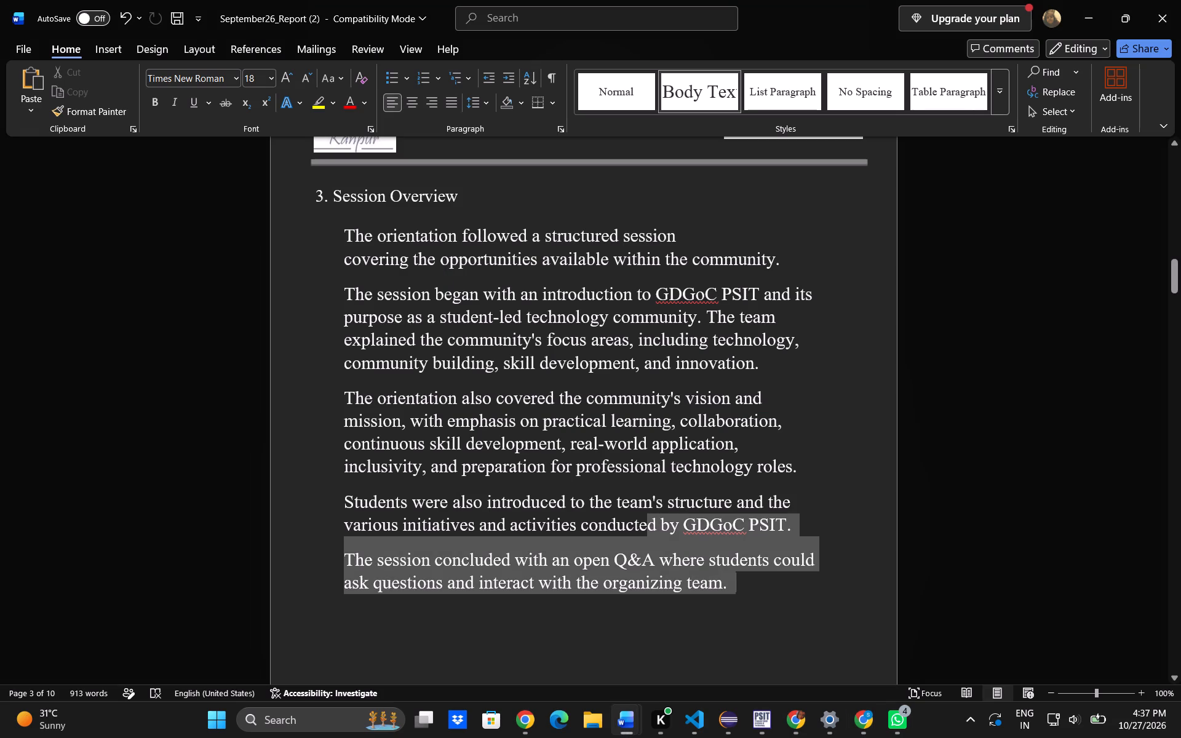
left_click_drag(644, 529, 377, 232)
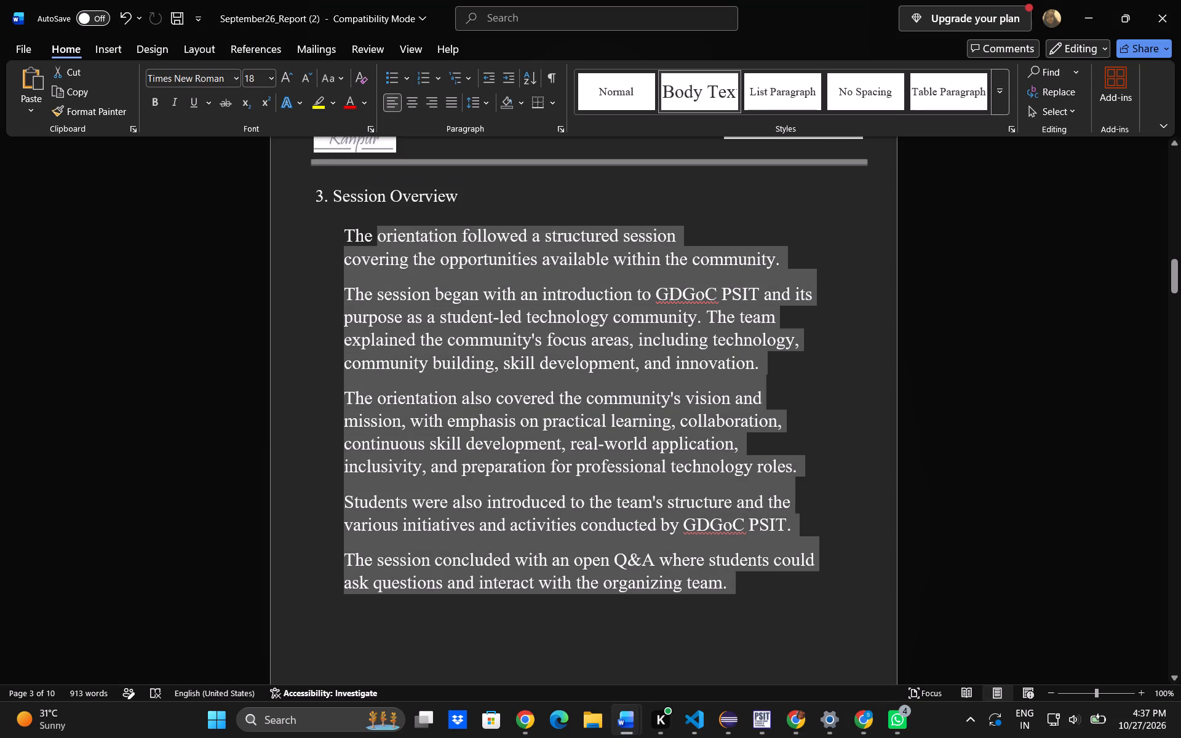
key("ctrl+v")
left_click(377, 232)
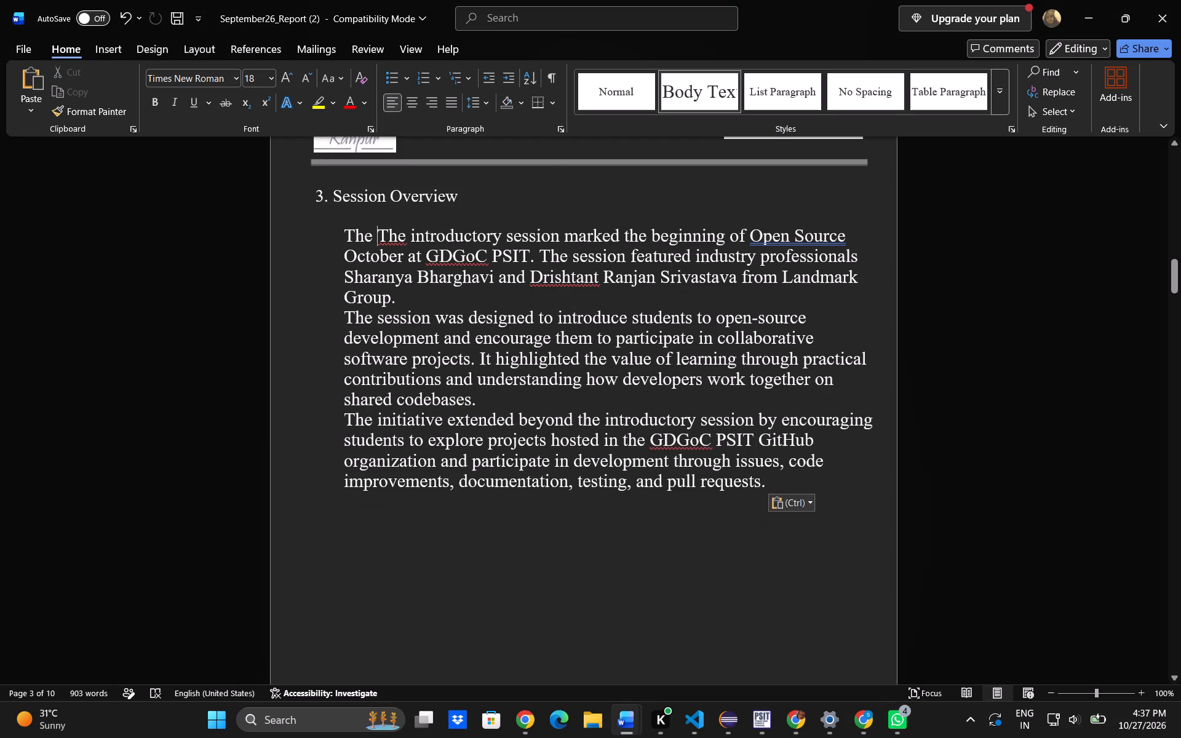
key("BackSpace")
key("BackSpace")
key("BackSpace")
key("BackSpace")
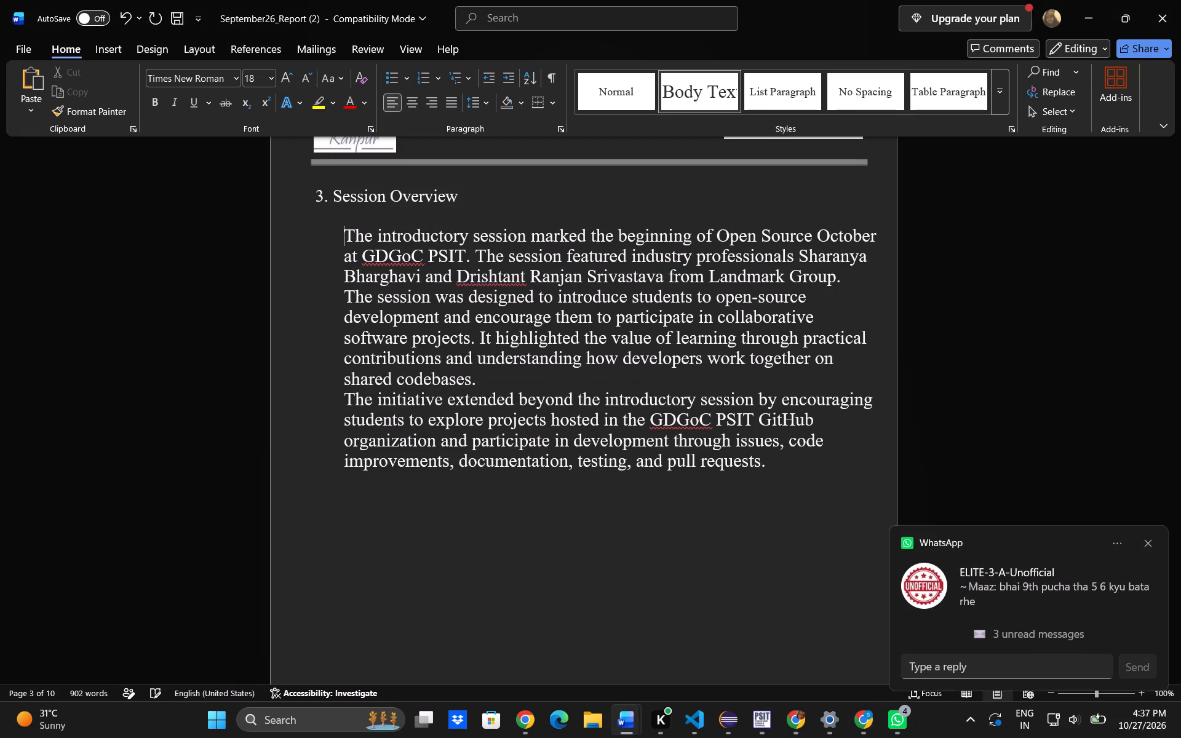
Insert a blank line before the paragraph beginning "The initiative extended beyond the introductory session".
left_click(483, 385)
key("Return")
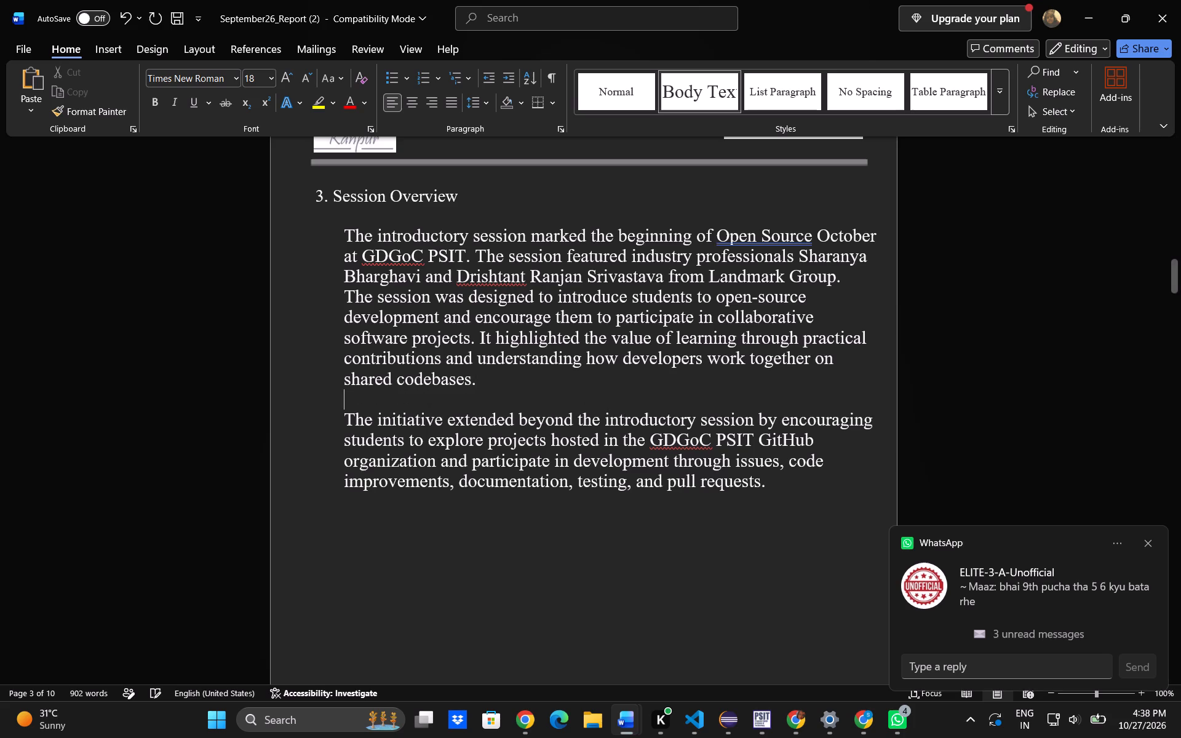
Remove the blank lines above the "4. Key Areas Covered" heading, keeping the preceding paragraph's ending as "pull requests.".
scroll(483, 385, "down", 4)
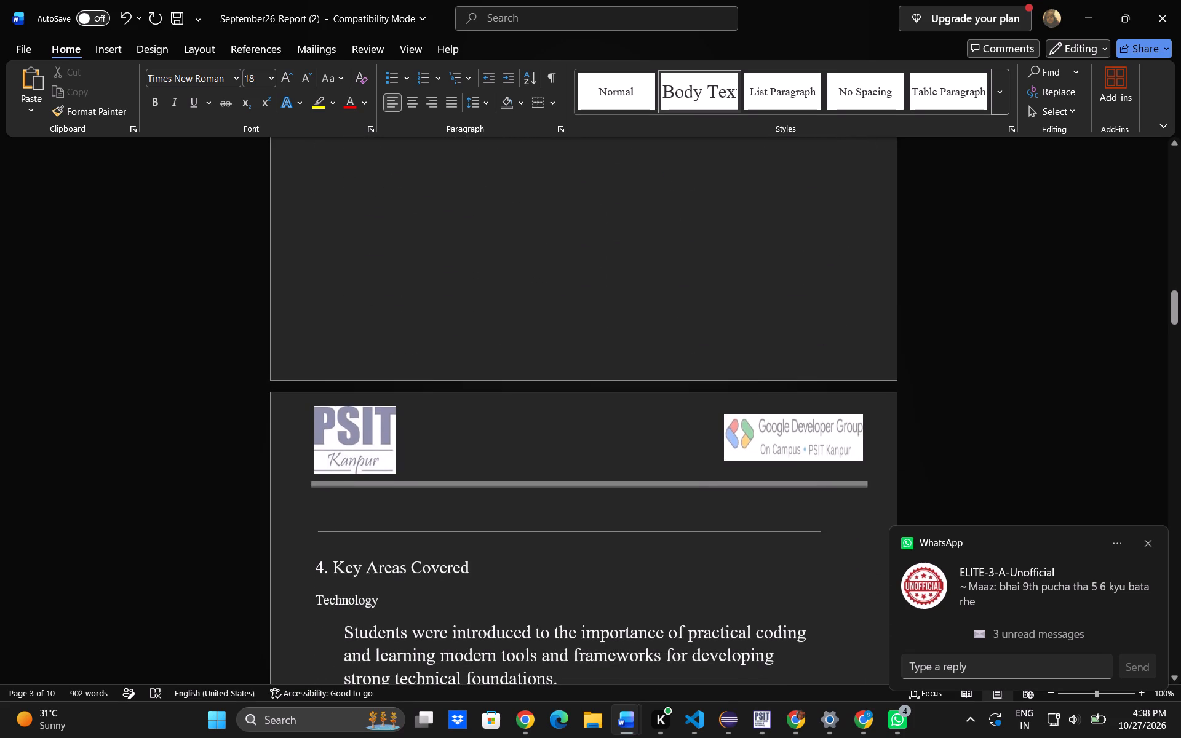
left_click(308, 569)
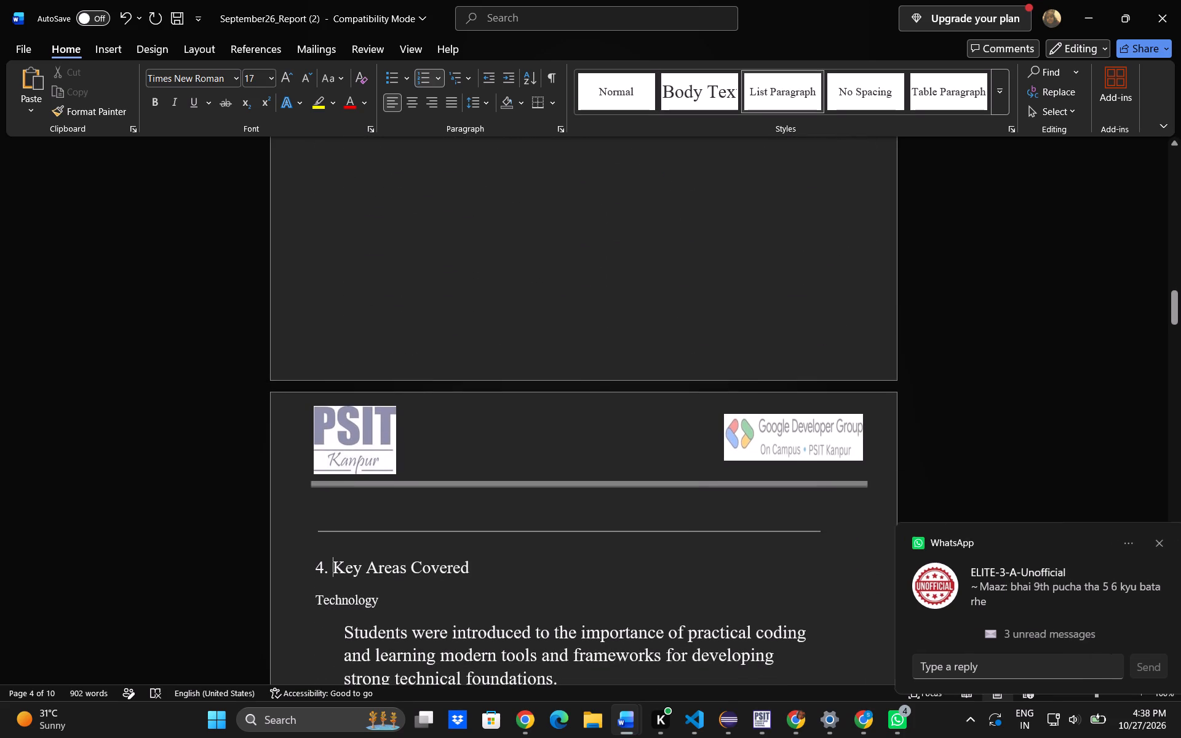
left_click(319, 551)
key("BackSpace")
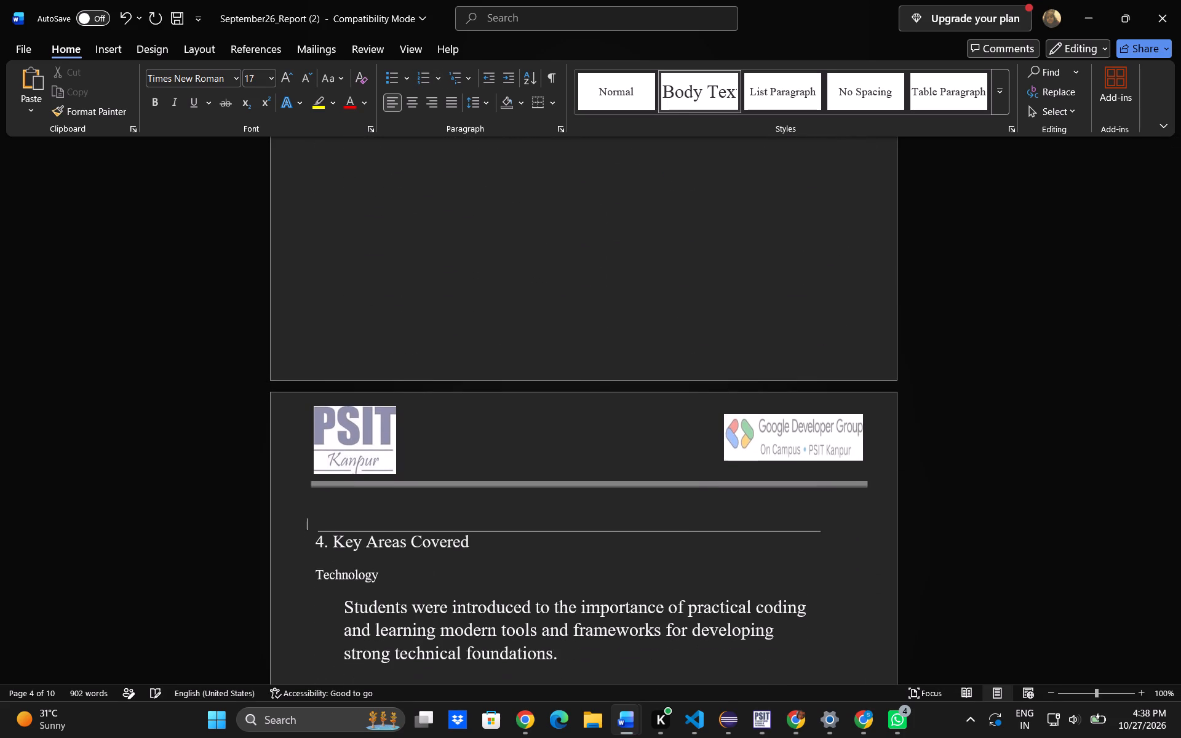
key("BackSpace")
key("BackSpace")
key("BackSpace")
key("BackSpace")
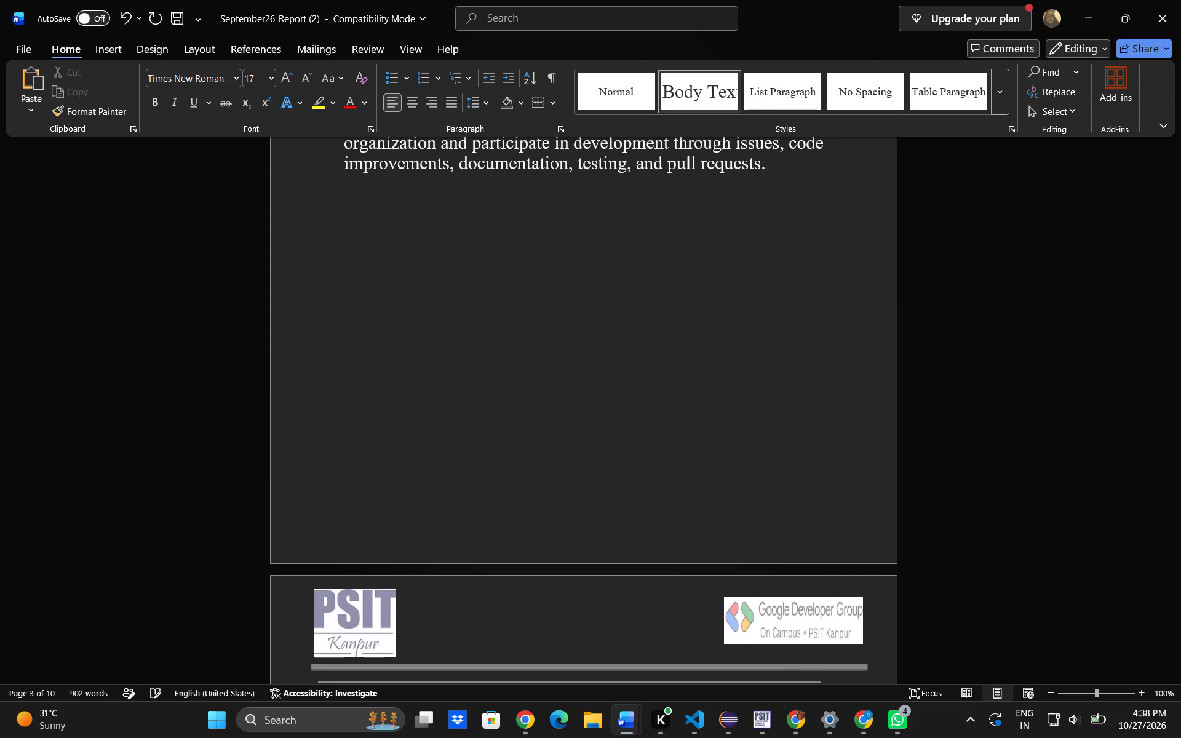
key("BackSpace")
key("BackSpace")
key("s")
left_click(336, 513)
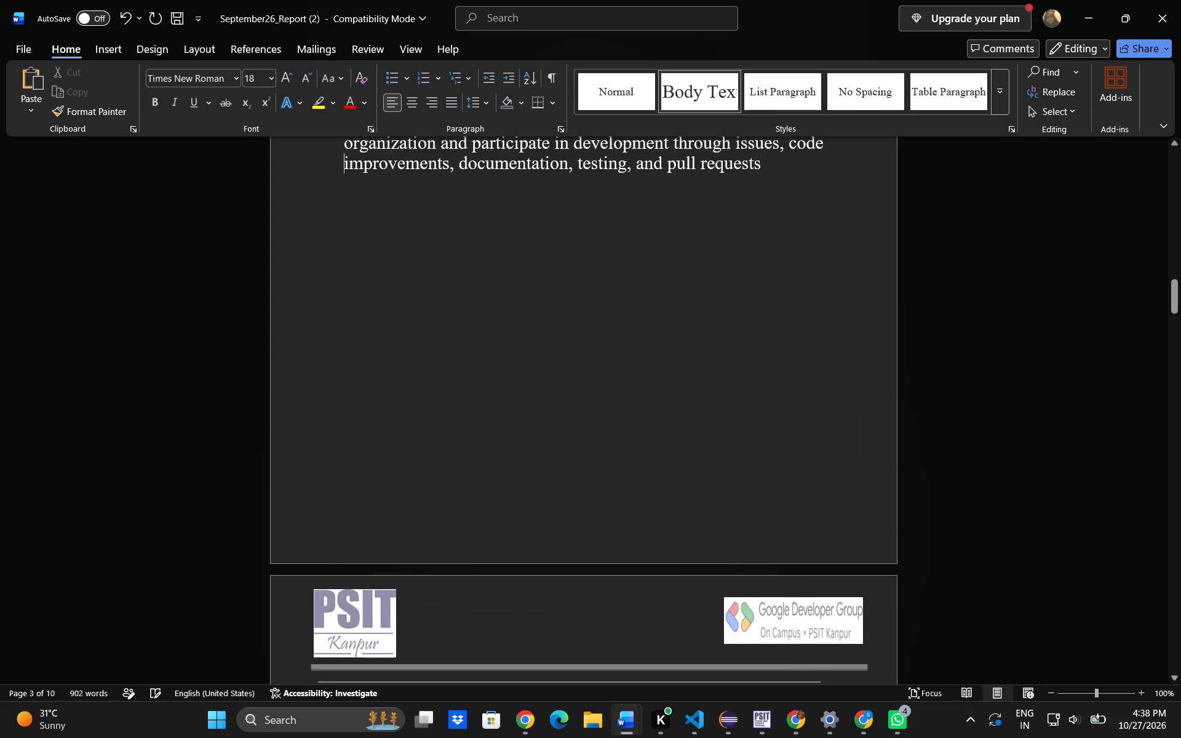
left_click(346, 541)
left_click(773, 166)
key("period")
Add blank lines after the paragraph ending "pull requests." until they fill the rest of the Session Overview page.
key("Down")
key("Down")
key("Down")
key("Up")
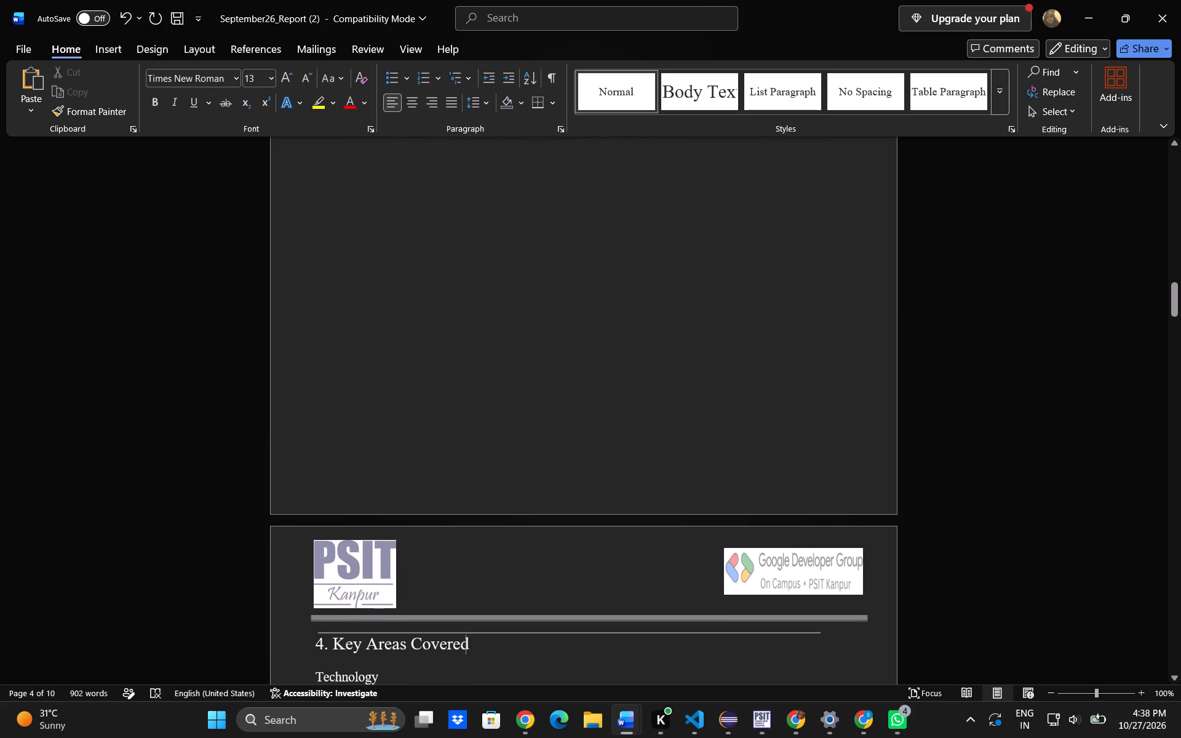
key("Up")
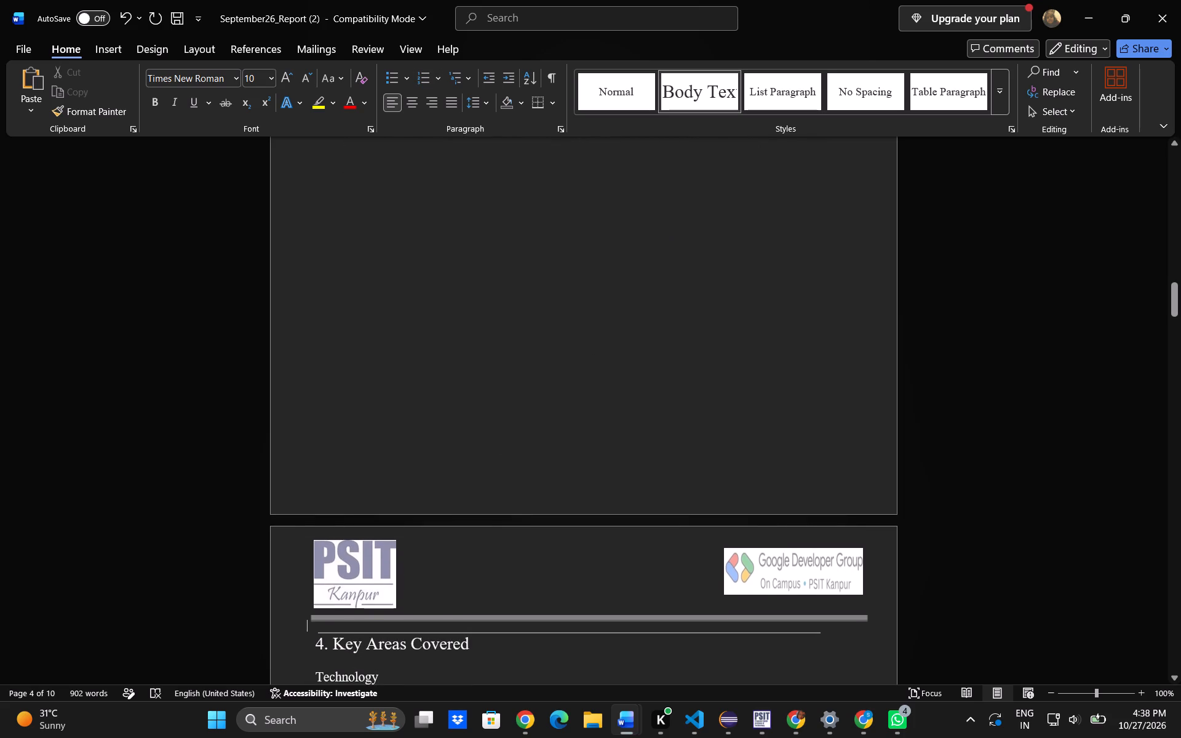
left_click(435, 456)
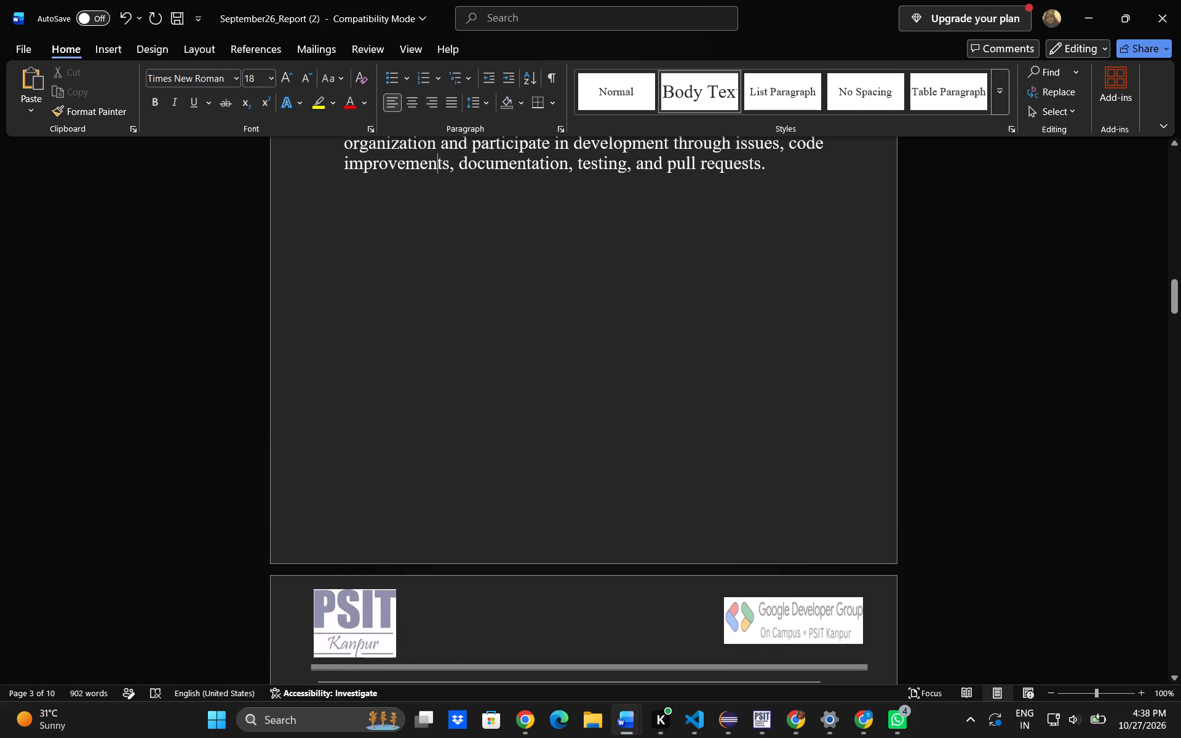
left_click(784, 171)
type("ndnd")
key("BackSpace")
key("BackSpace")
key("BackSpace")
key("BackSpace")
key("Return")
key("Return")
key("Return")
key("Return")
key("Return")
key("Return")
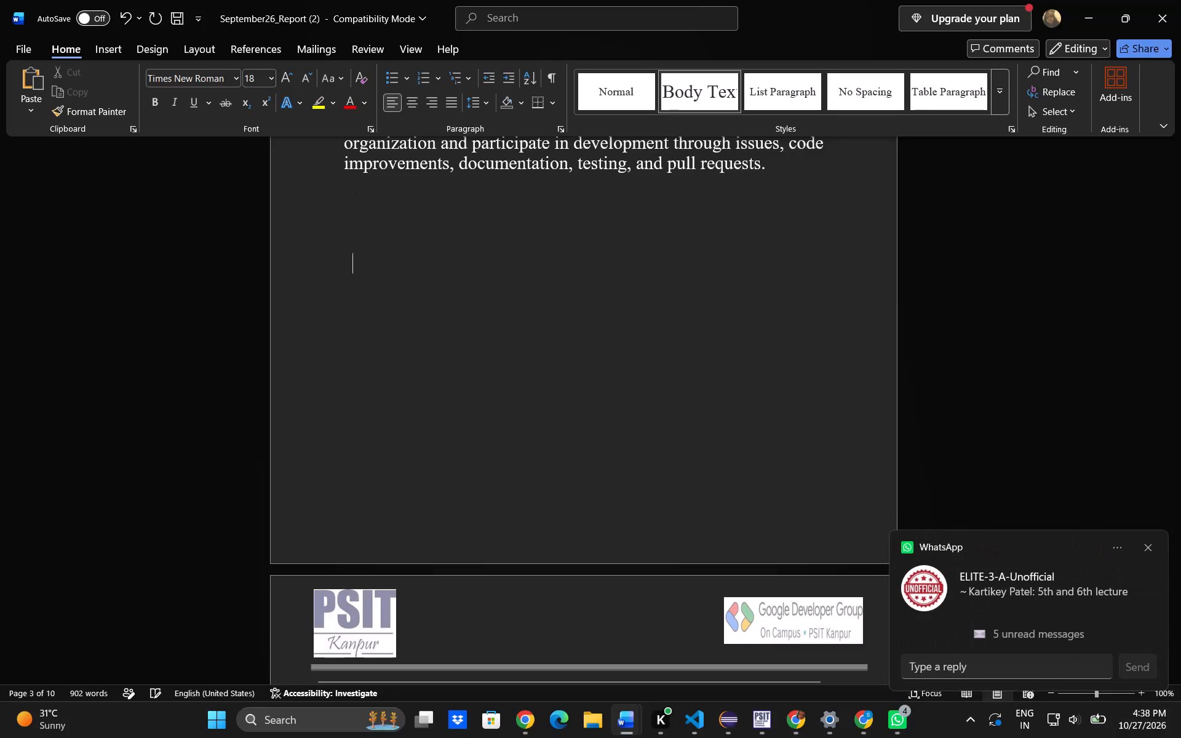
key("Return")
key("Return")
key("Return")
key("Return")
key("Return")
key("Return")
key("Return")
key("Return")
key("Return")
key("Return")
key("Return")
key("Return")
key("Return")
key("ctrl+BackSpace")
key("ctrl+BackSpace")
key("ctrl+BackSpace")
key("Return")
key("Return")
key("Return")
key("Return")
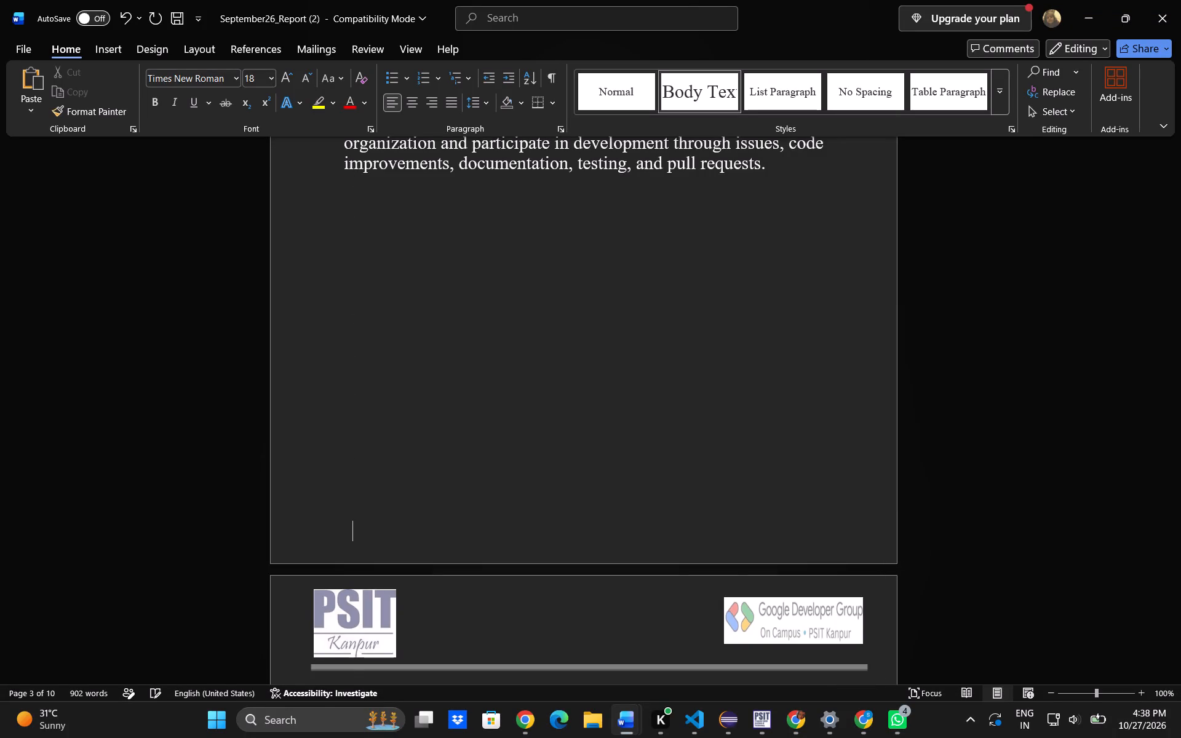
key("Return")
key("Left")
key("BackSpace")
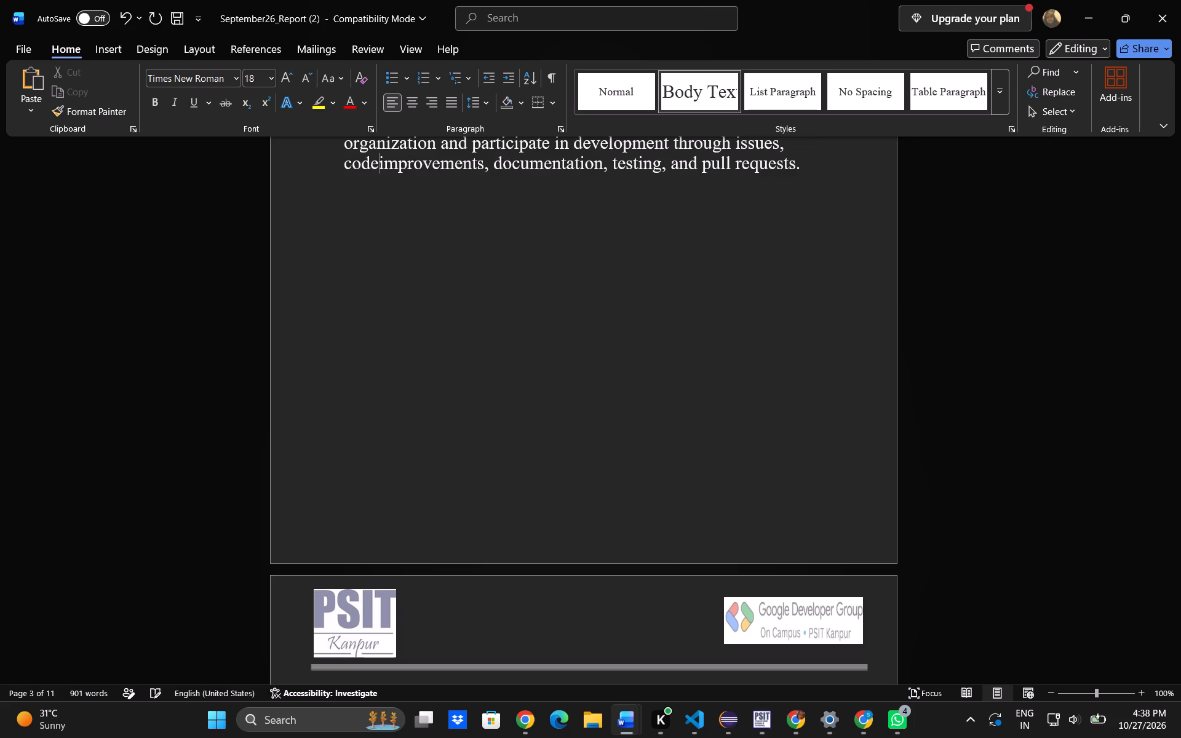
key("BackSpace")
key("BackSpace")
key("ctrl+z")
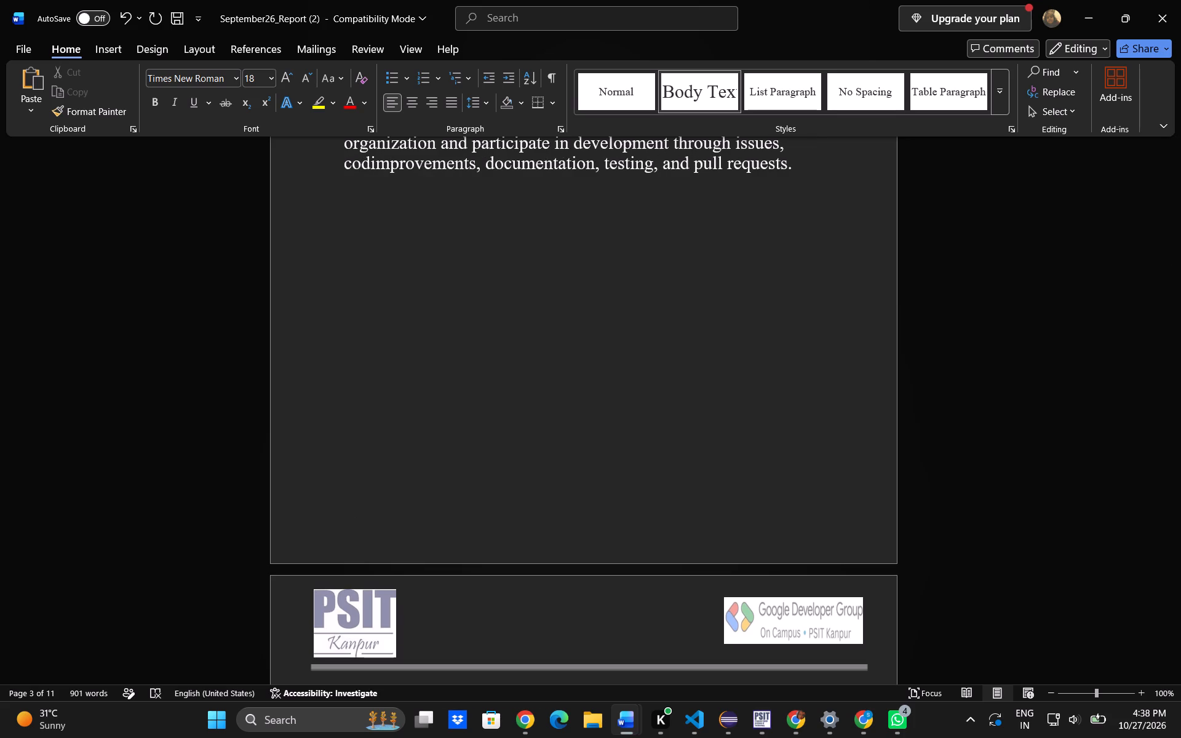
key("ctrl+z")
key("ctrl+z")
Place the insertion point in the blank space at the bottom of the page before the "4. Key Areas Covered" heading.
scroll(620, 298, "down", 2)
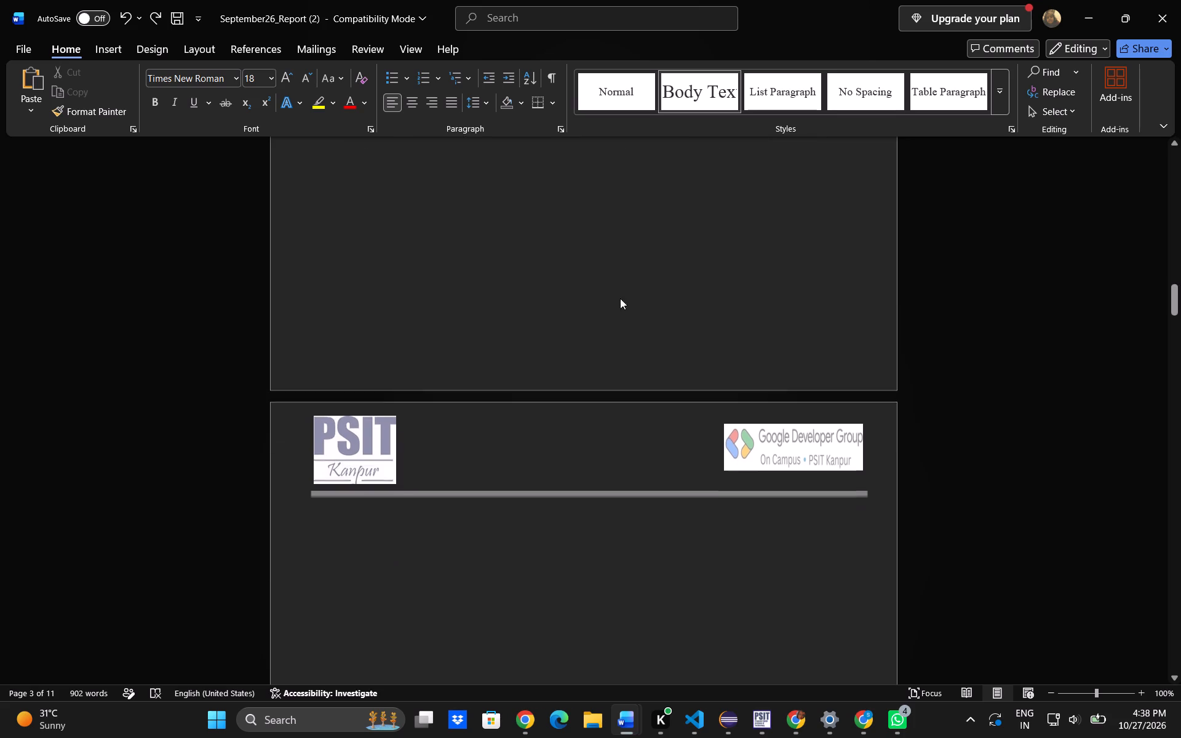
scroll(620, 298, "down", 5)
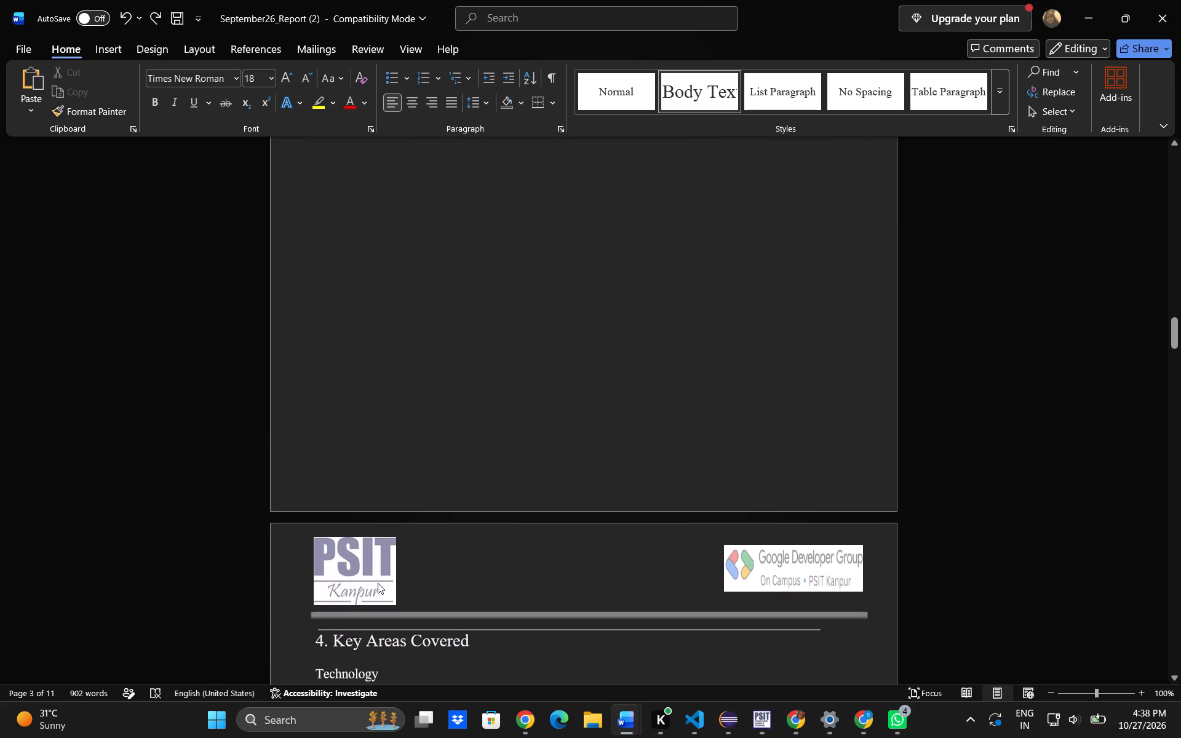
left_click(316, 646)
left_click(316, 646)
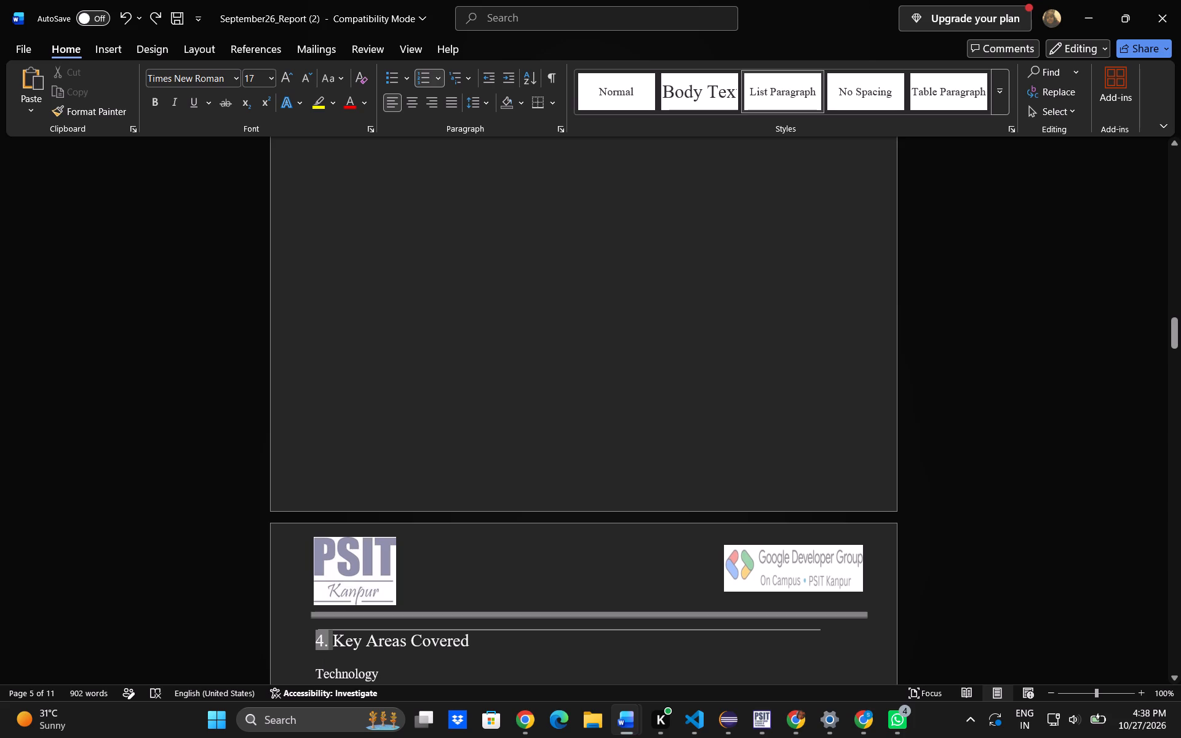
left_click(320, 618)
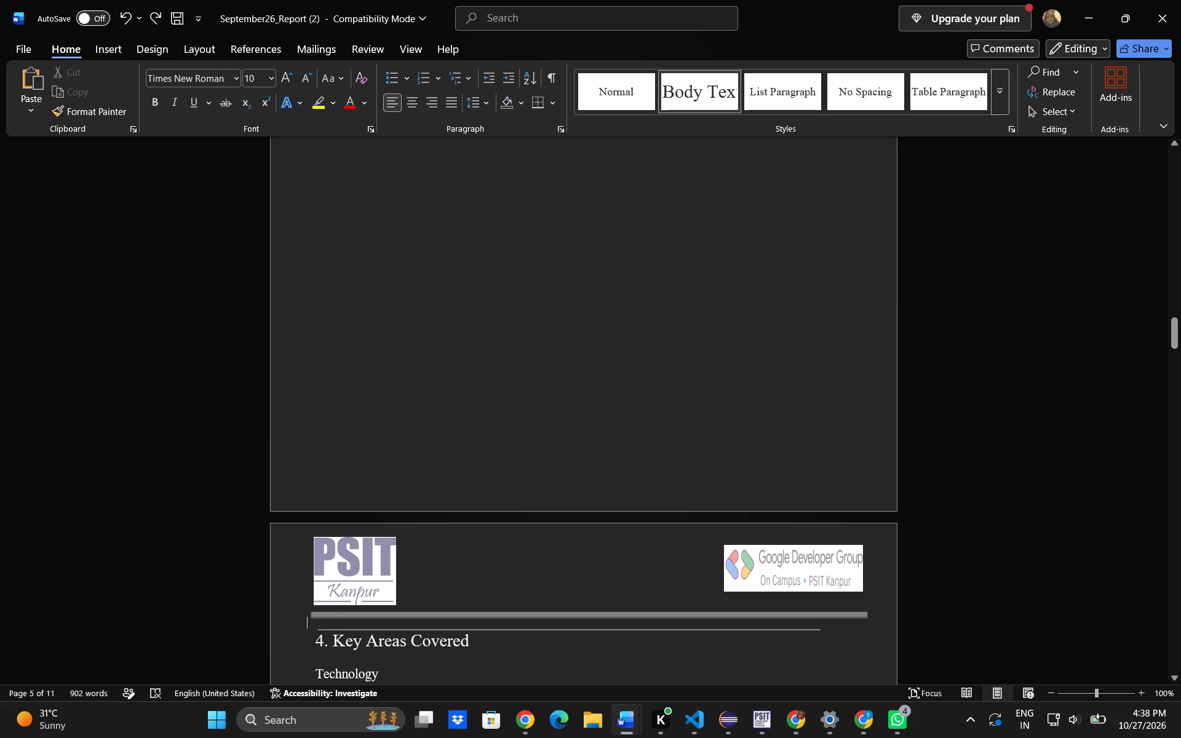
left_click(324, 500)
left_click(324, 500)
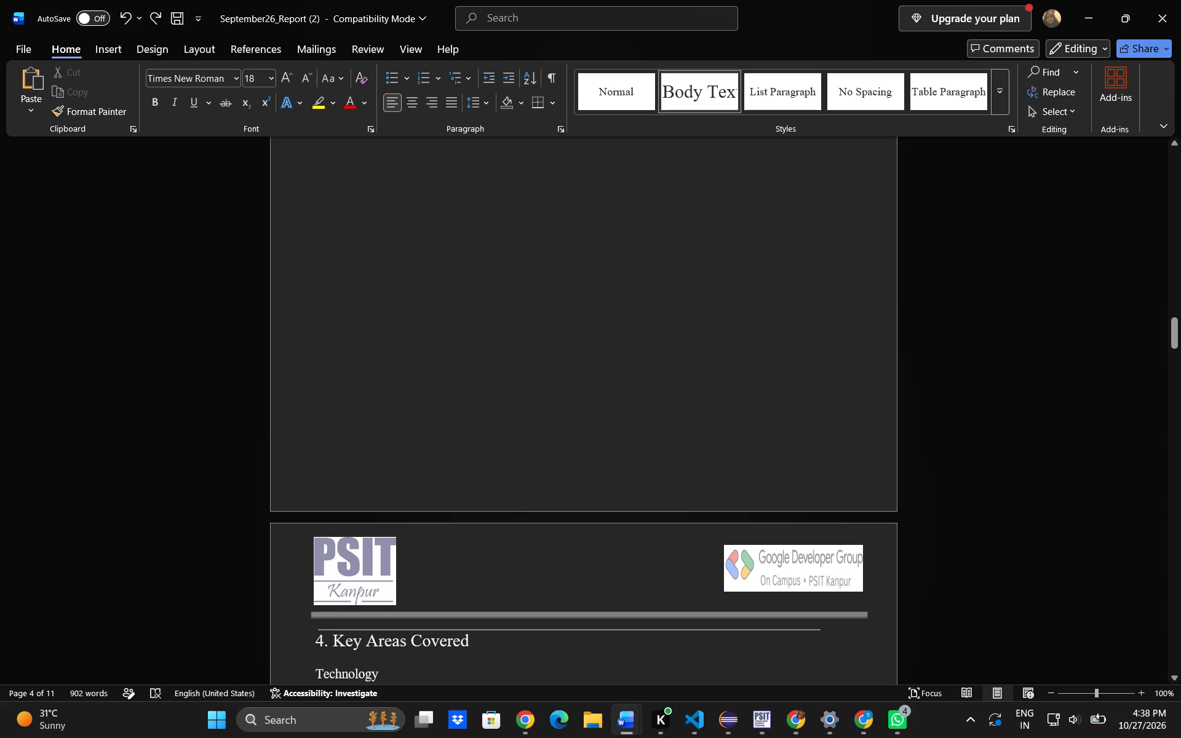
Delete the surplus blank lines on the empty page before the "4. Key Areas Covered" section.
key("BackSpace")
left_click(324, 500)
left_click(333, 488)
key("BackSpace")
key("BackSpace")
key("BackSpace")
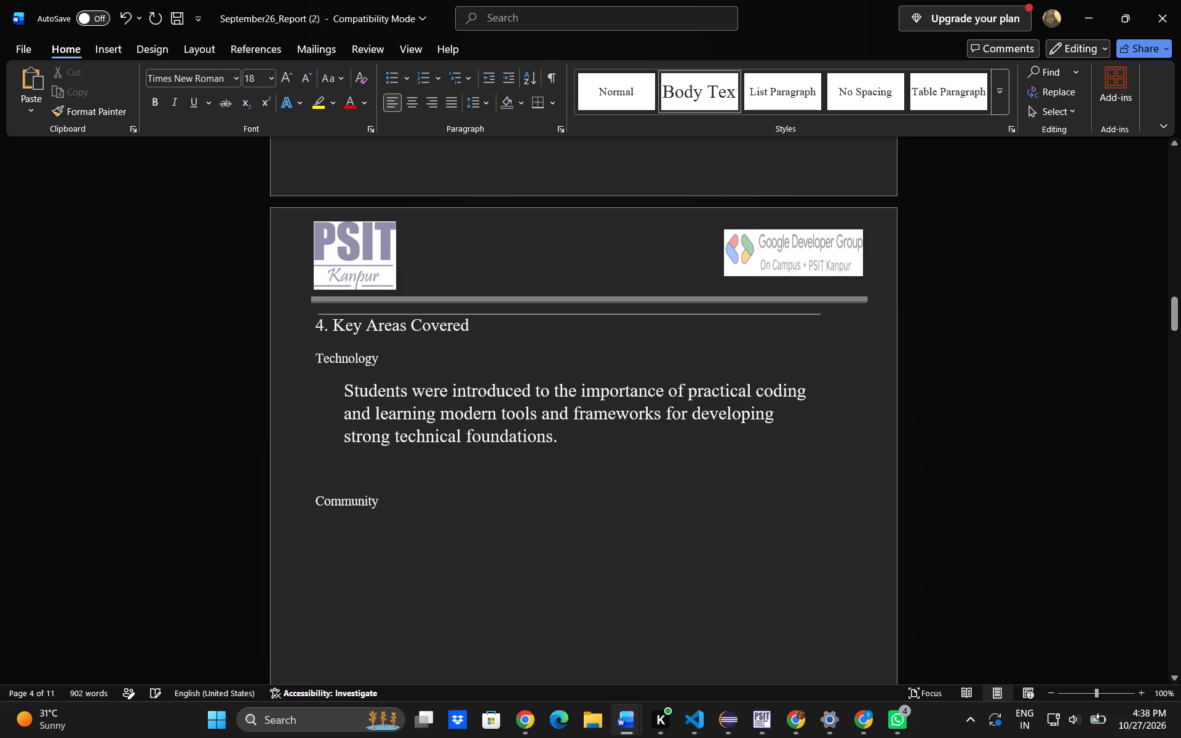
scroll(333, 488, "up", 3)
scroll(333, 488, "down", 1)
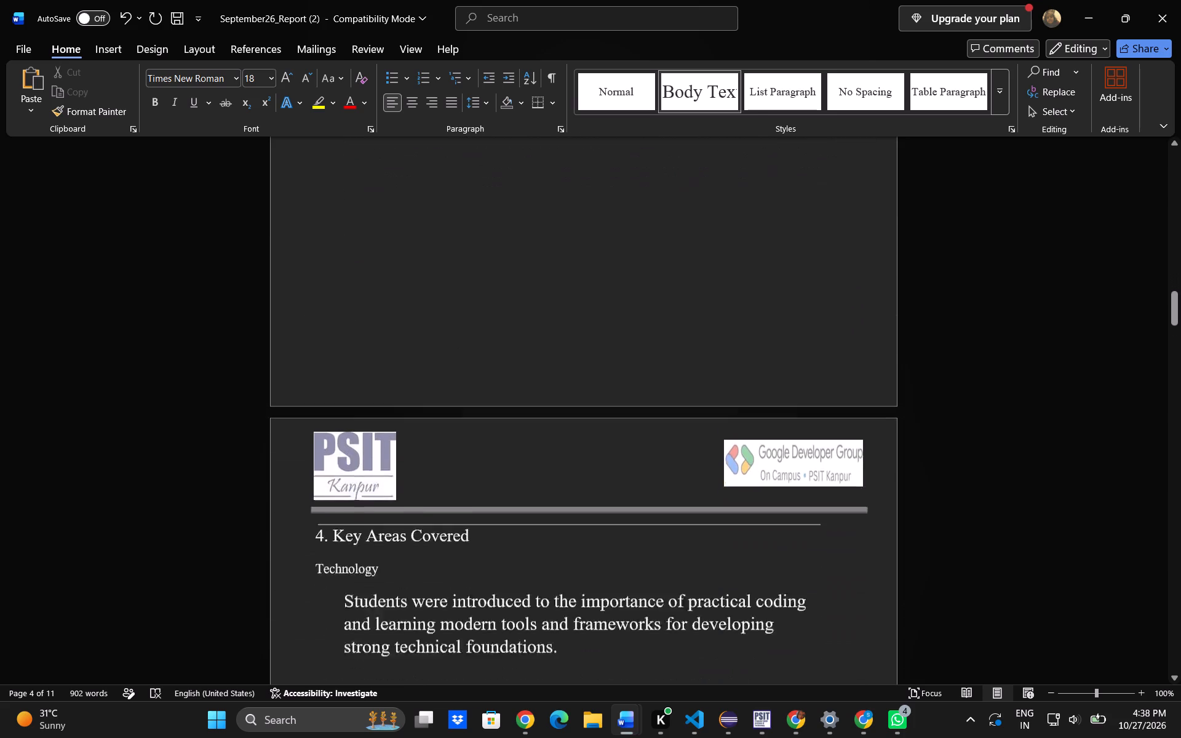
scroll(333, 488, "down", 1)
Replace the automatic number of the "Key Areas Covered" heading with a typed "4. ".
left_click(316, 443)
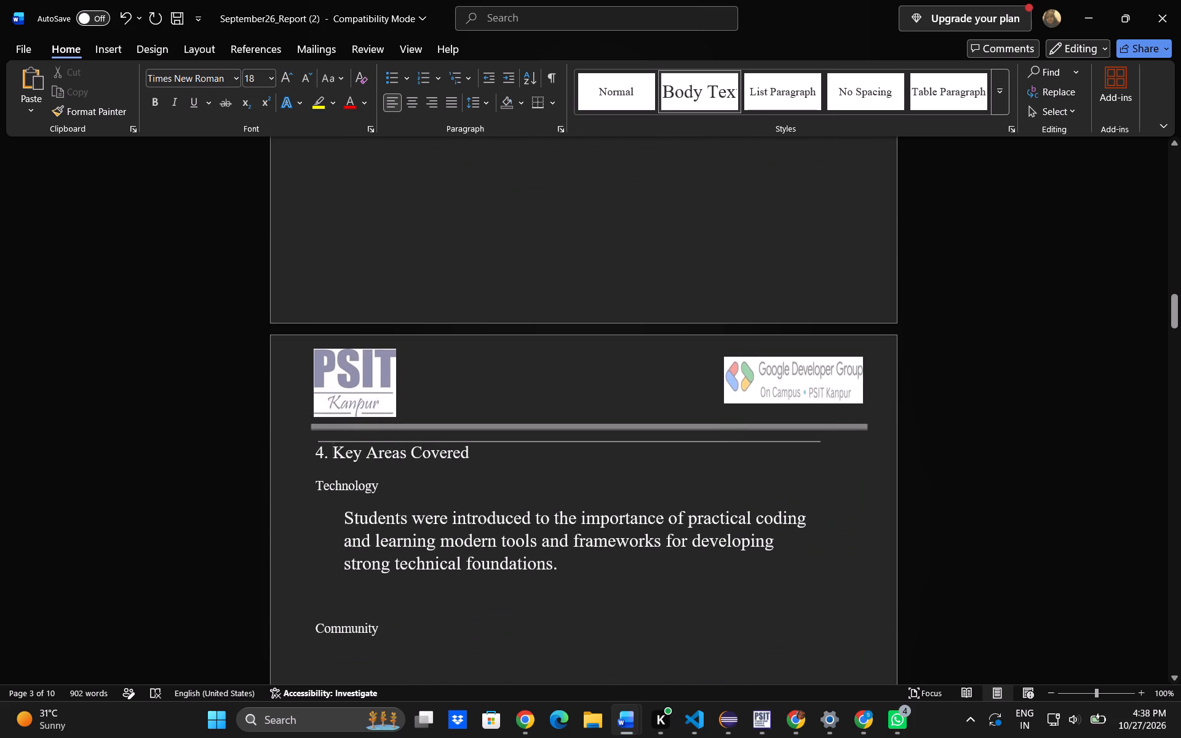
key("BackSpace")
key("4")
key("period")
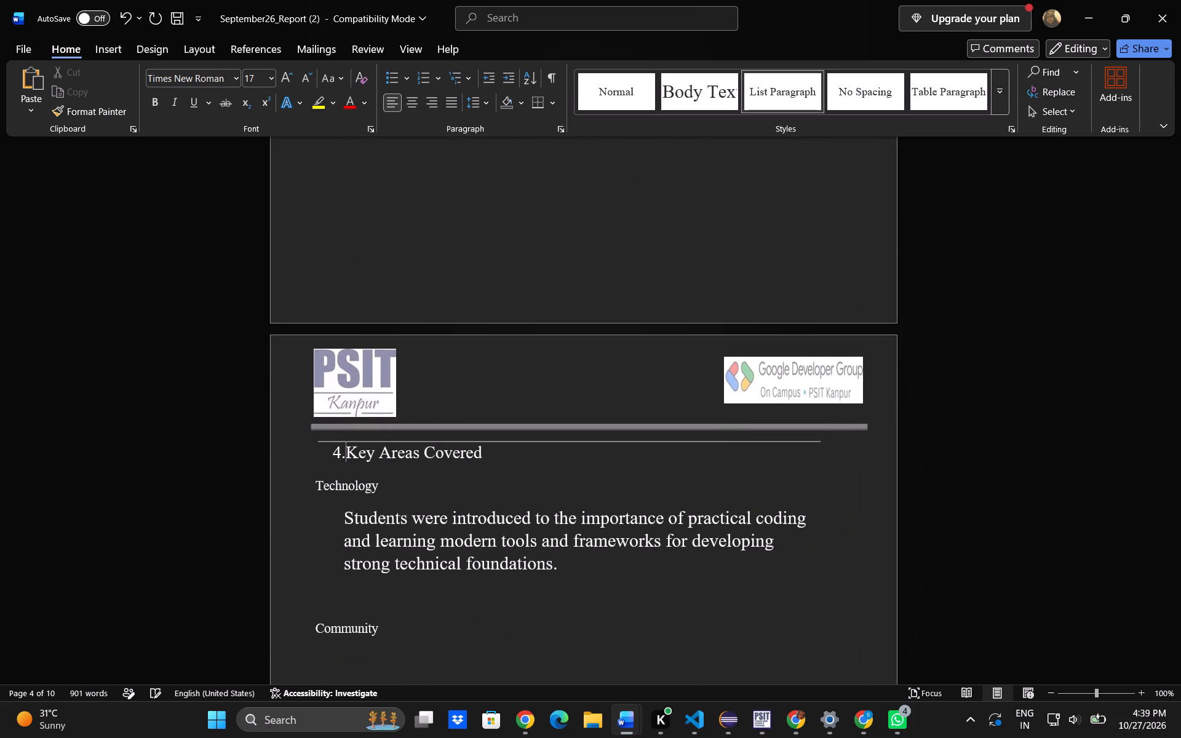
key("space")
Delete blank lines before the divider above the "4. Key Areas Covered" heading.
key("Up")
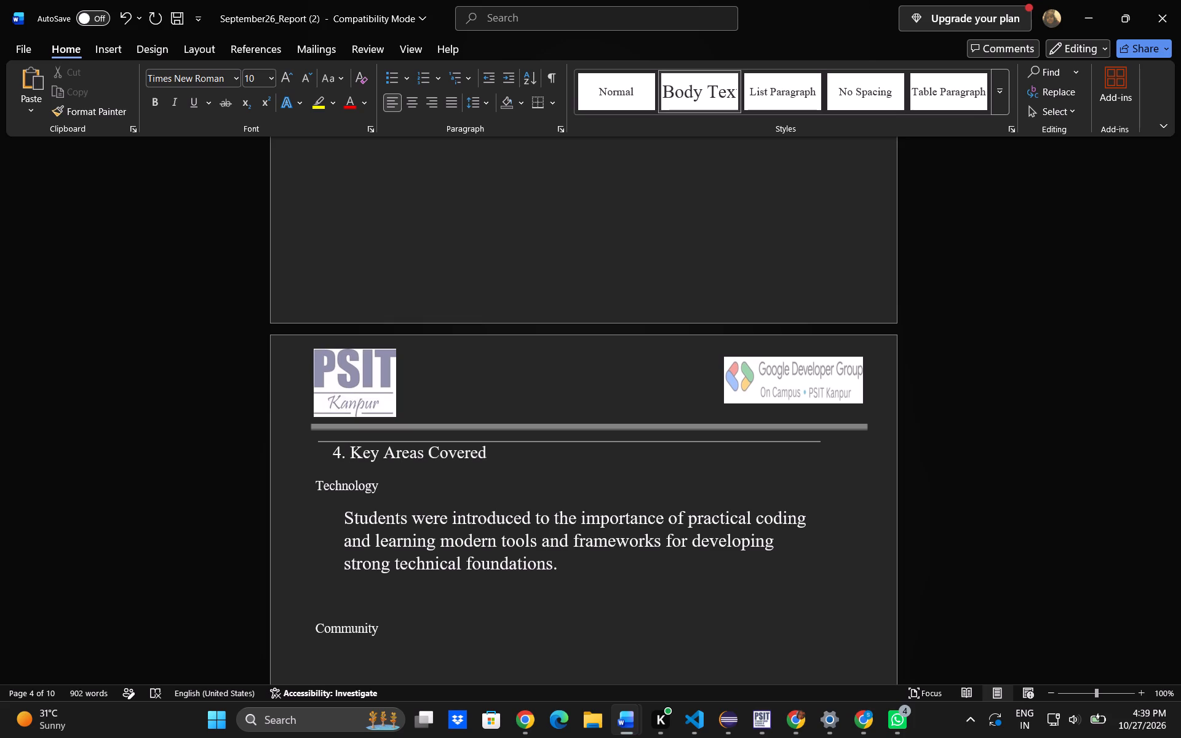
key("BackSpace")
key("BackSpace")
key("BackSpace")
key("BackSpace")
key("BackSpace")
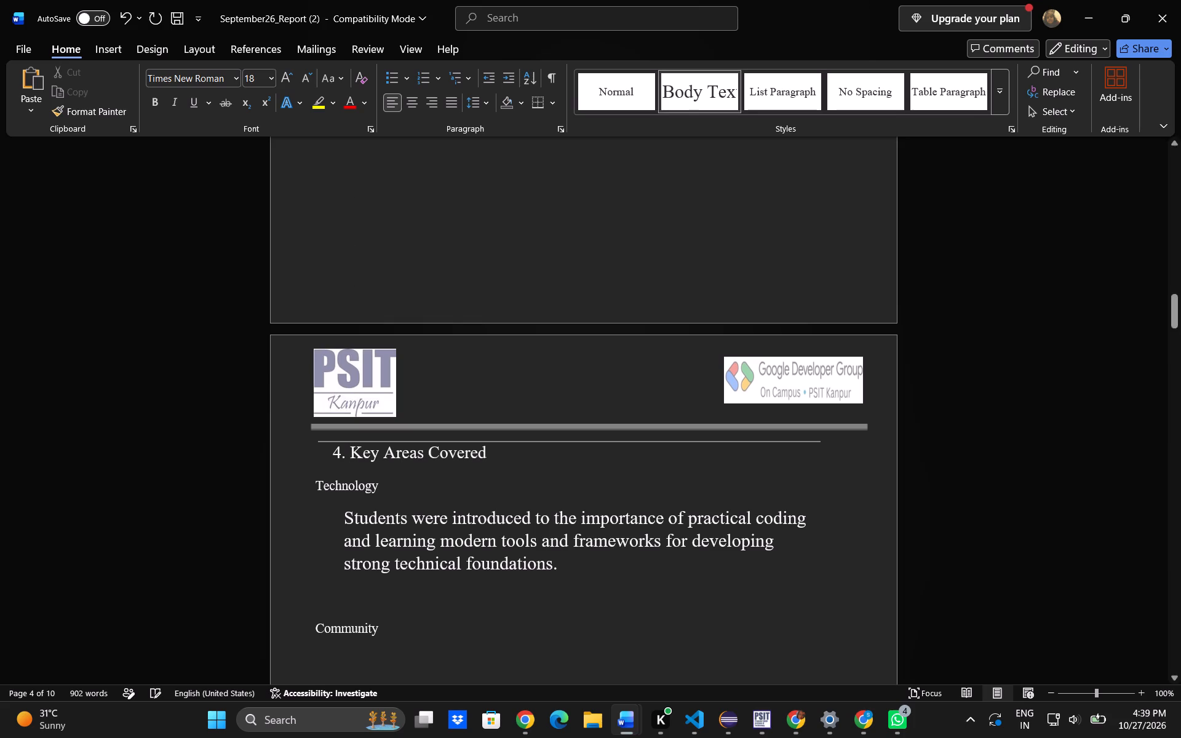
Copy the "4. Key Areas Covered" section through the Innovation paragraph and paste it on a new line after "documentation, testing, and pull requests.".
scroll(355, 730, "down", 1)
scroll(442, 497, "down", 6)
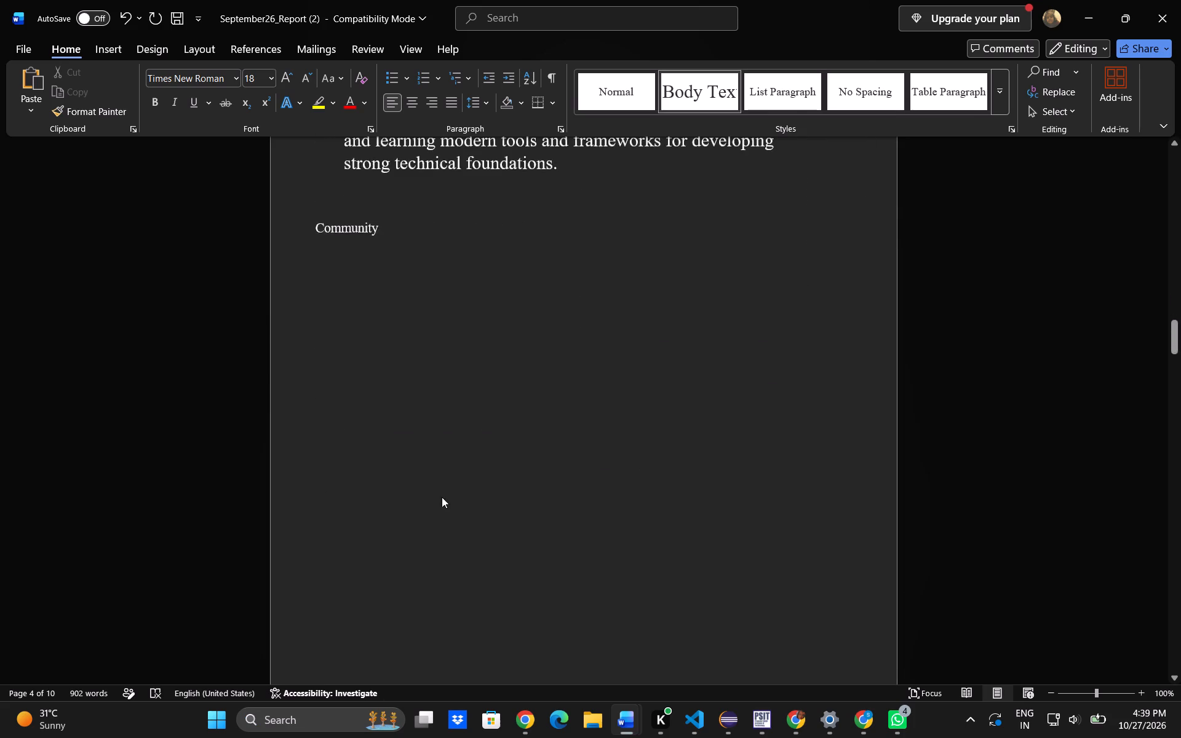
scroll(442, 497, "down", 4)
scroll(442, 497, "up", 1)
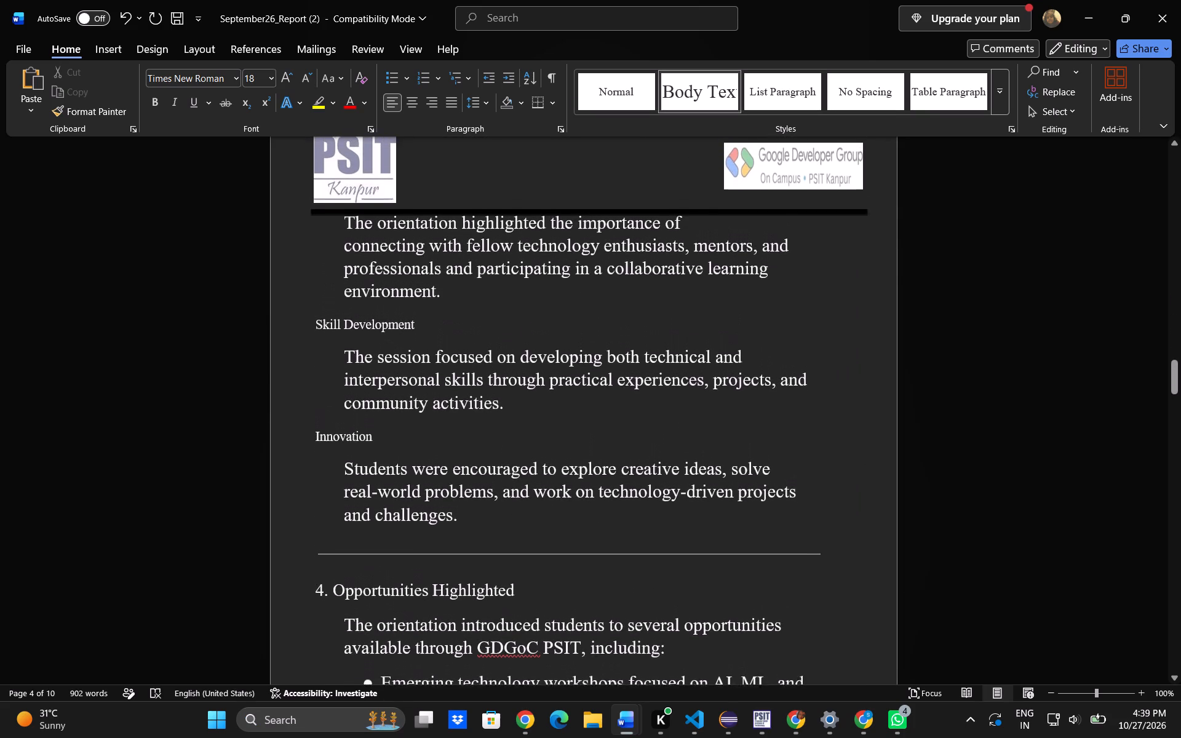
scroll(442, 497, "up", 1)
left_click_drag(464, 531, 311, 132)
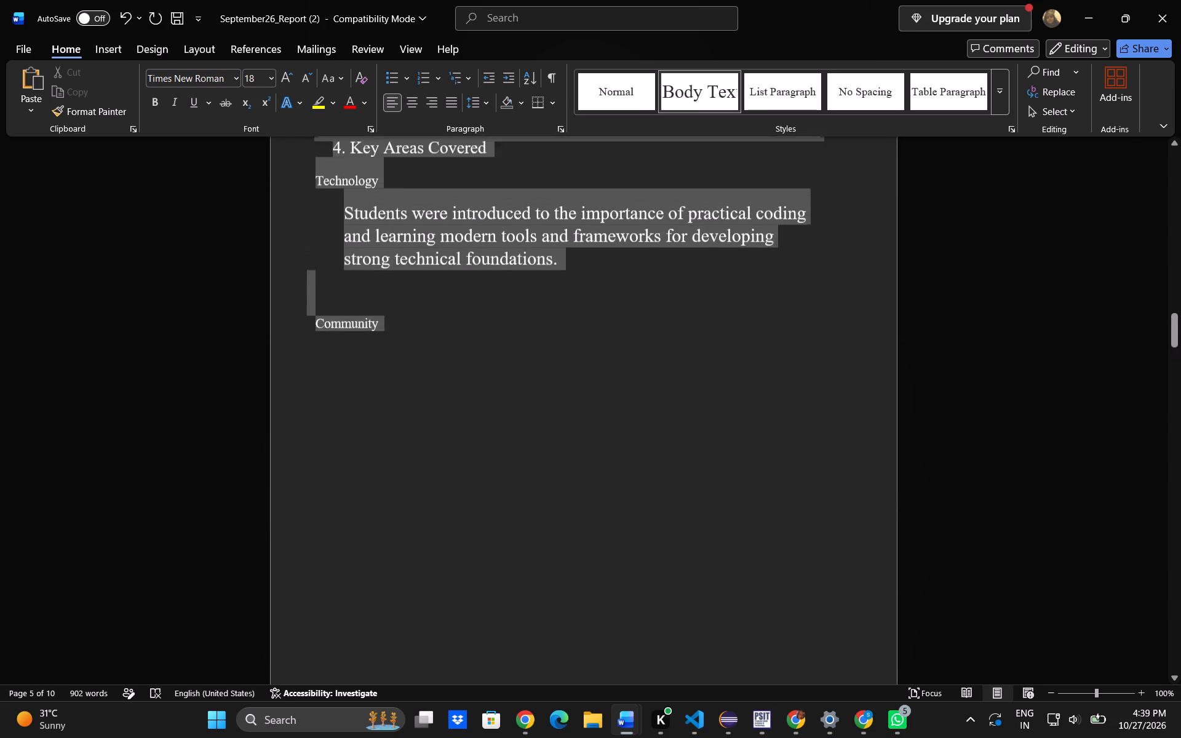
left_click_drag(311, 132, 319, 218)
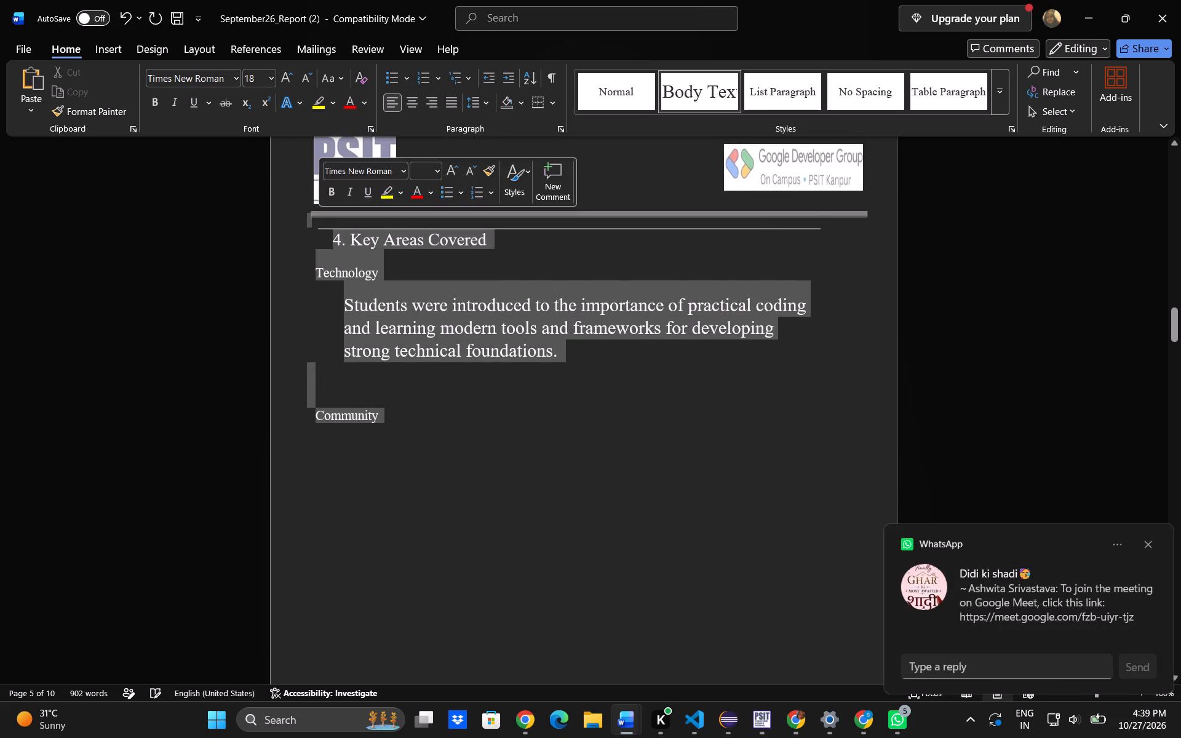
key("ctrl+c")
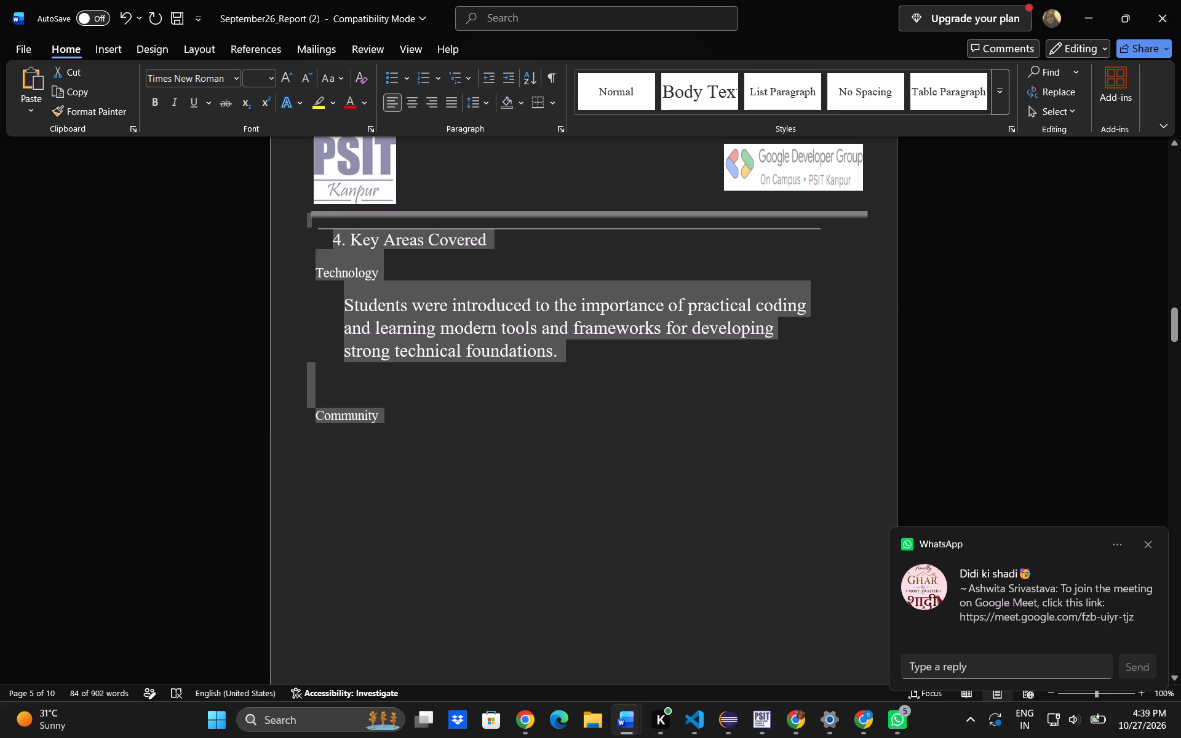
scroll(319, 218, "up", 2)
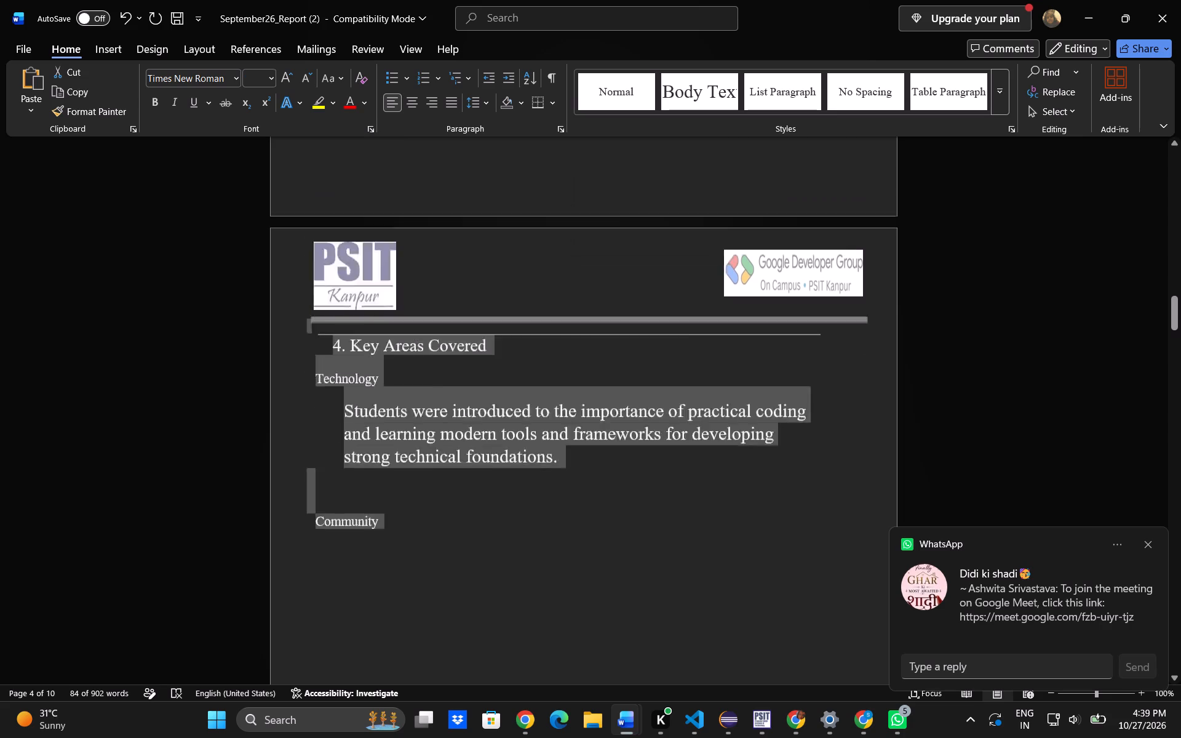
scroll(319, 218, "up", 3)
left_click(787, 342)
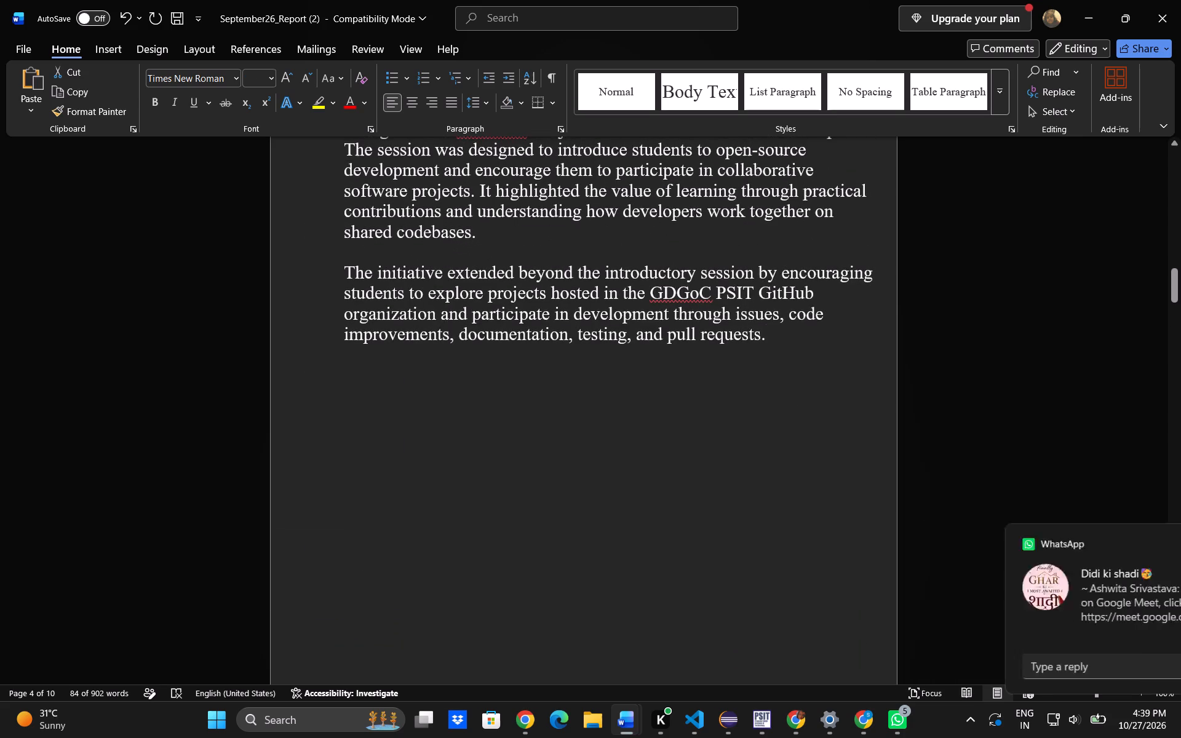
key("Return")
key("ctrl+v")
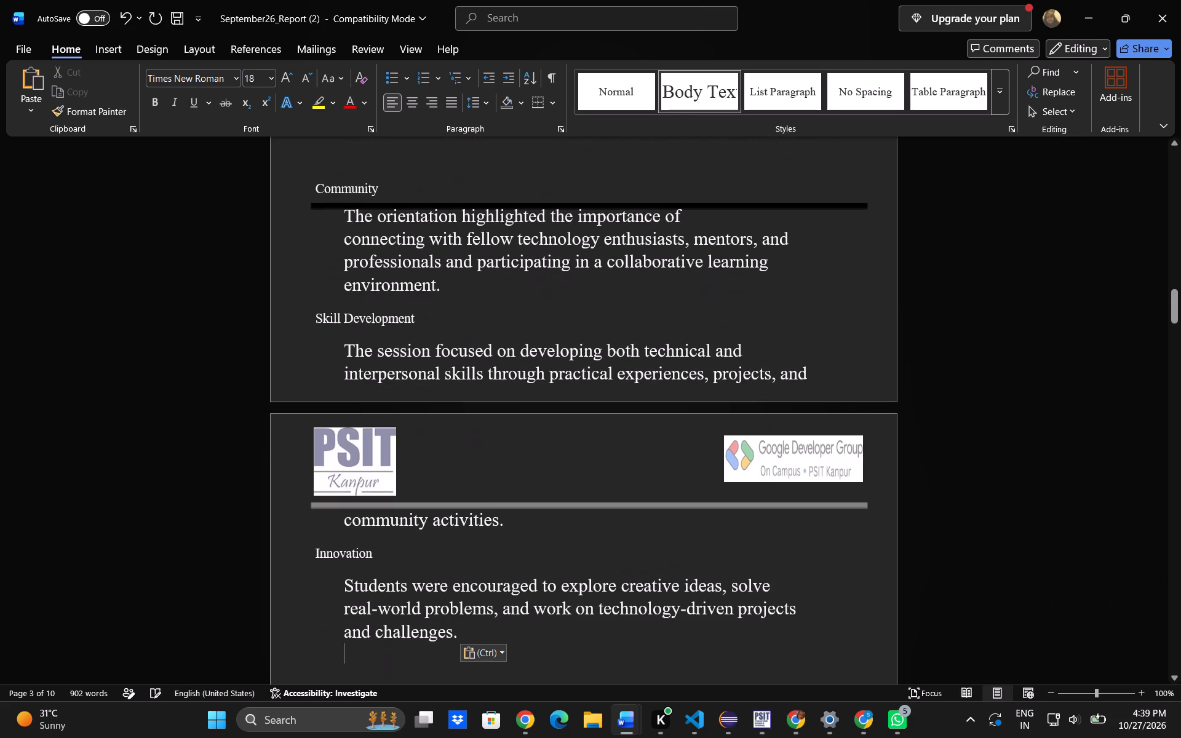
Copy the divider below the objectives list and paste it above the first "4. Key Areas Covered" heading, with a blank line before it.
scroll(787, 342, "up", 2)
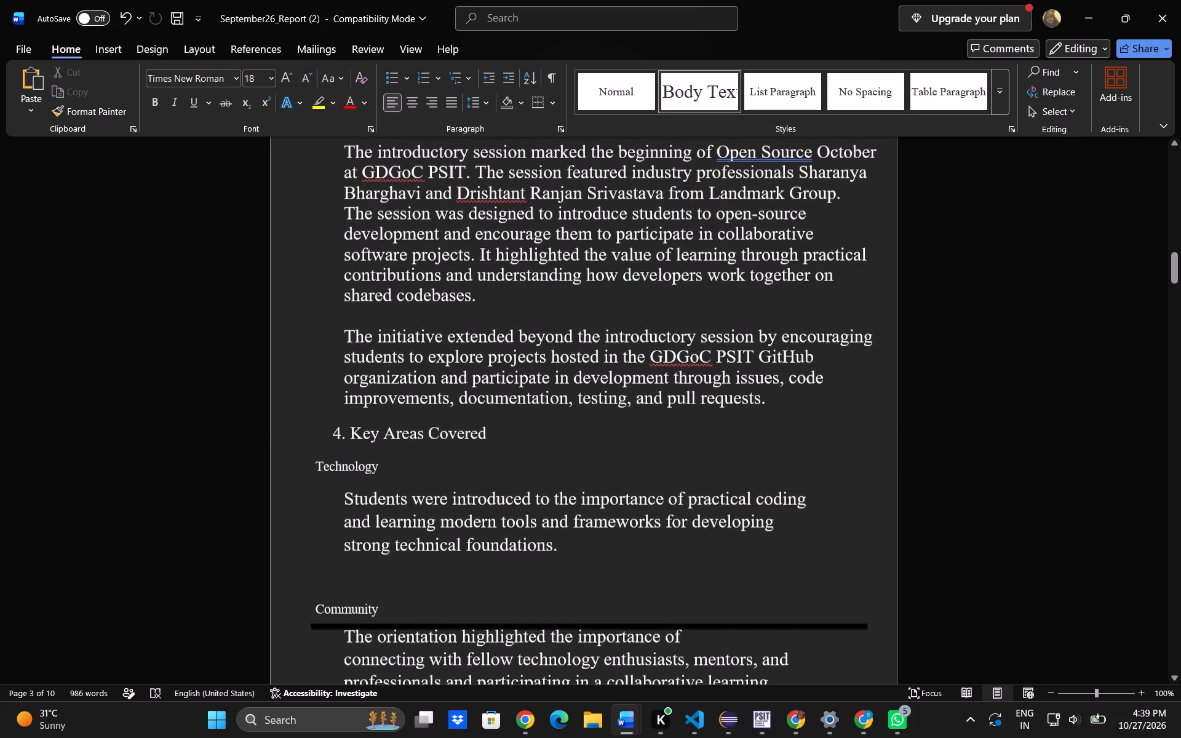
scroll(787, 342, "up", 1)
left_click(795, 469)
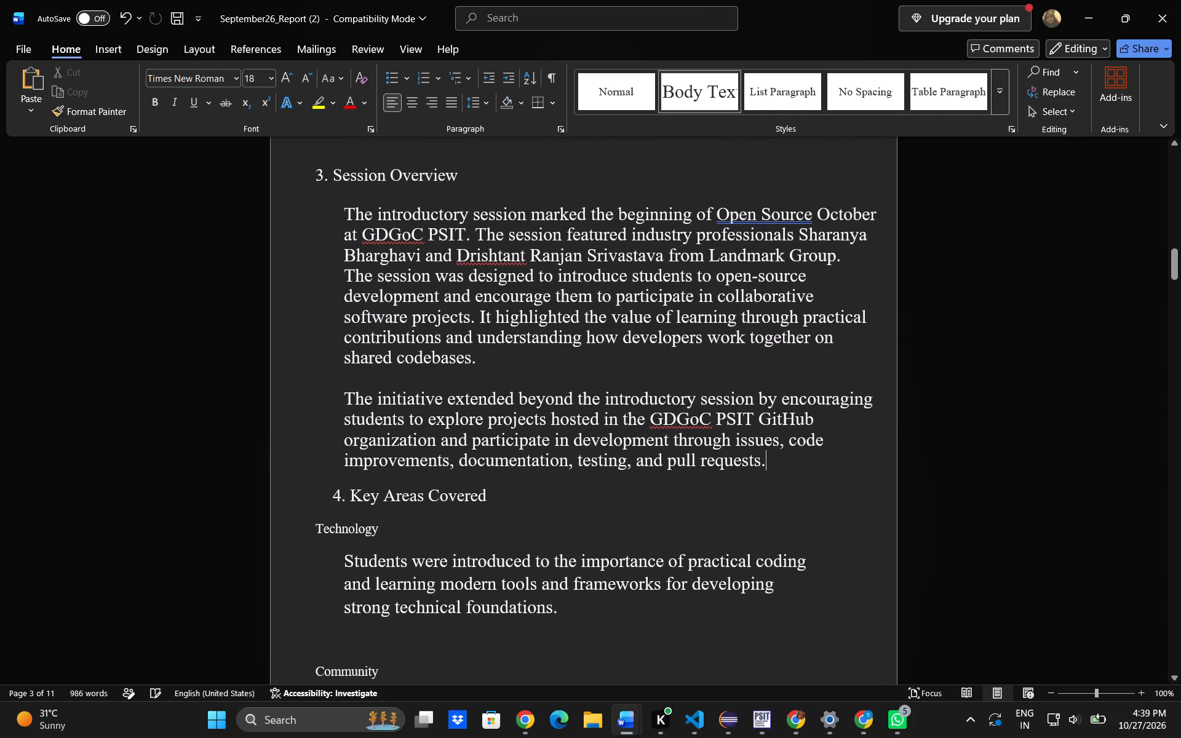
key("Return")
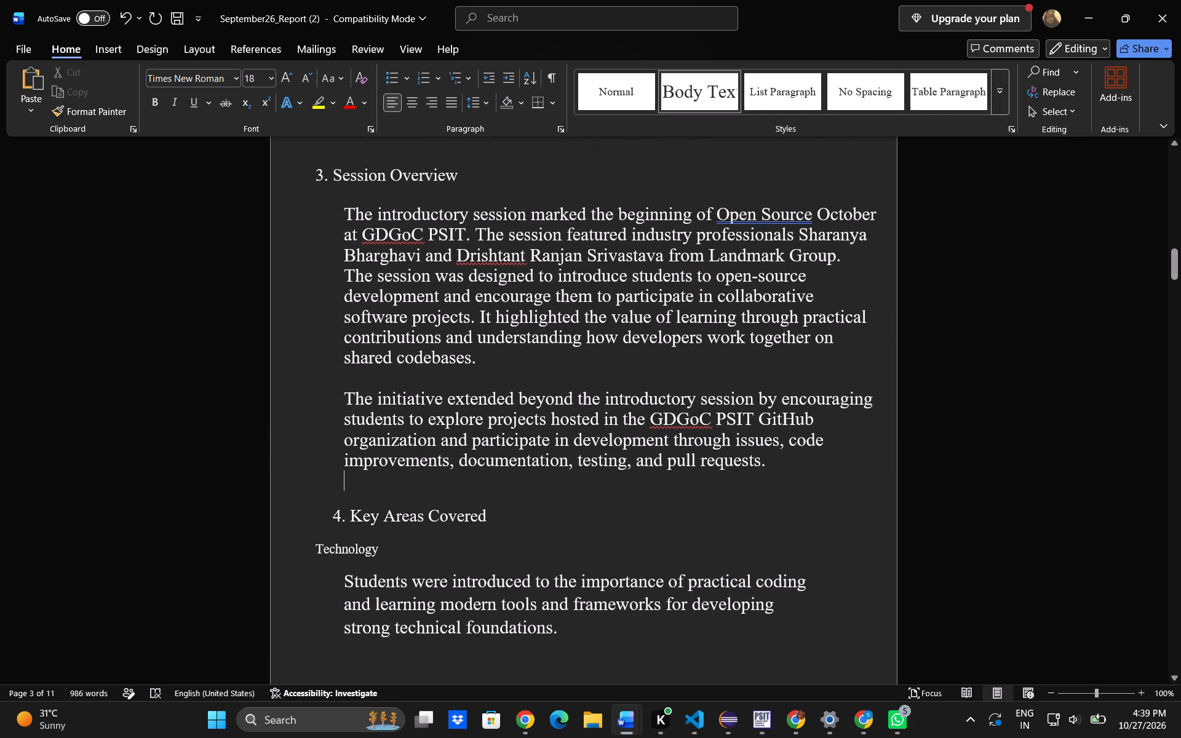
left_click(95, 46)
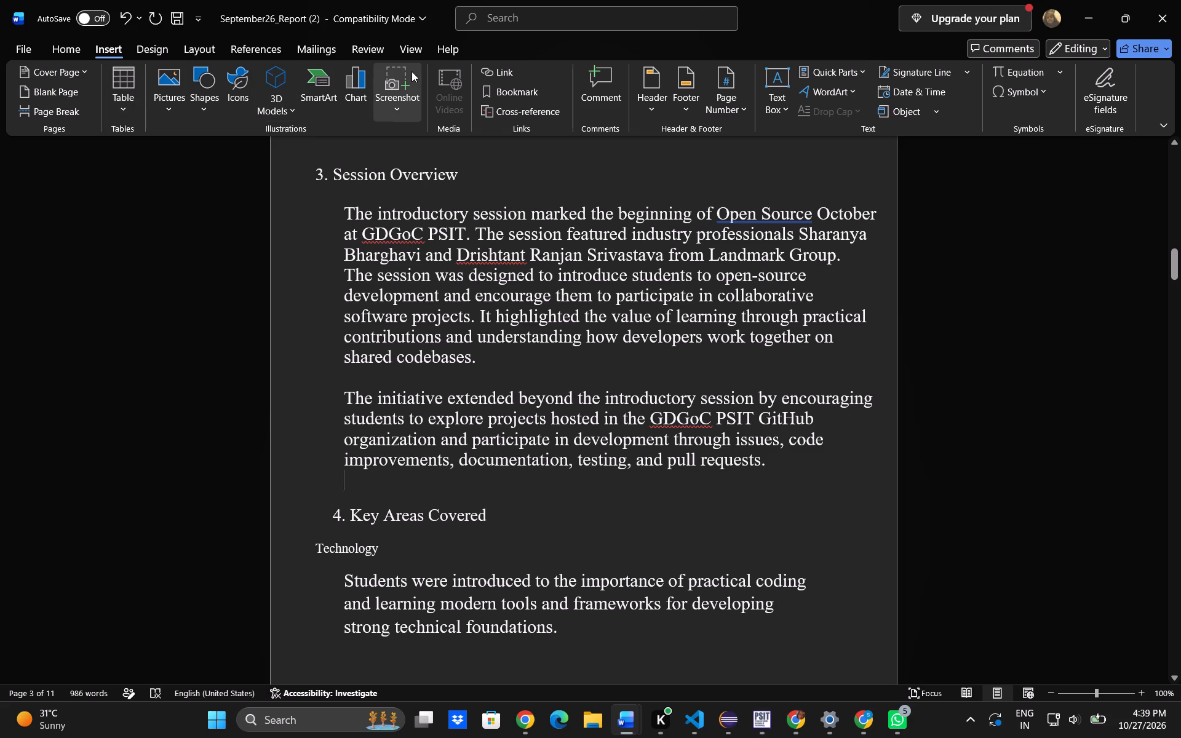
scroll(733, 279, "up", 2)
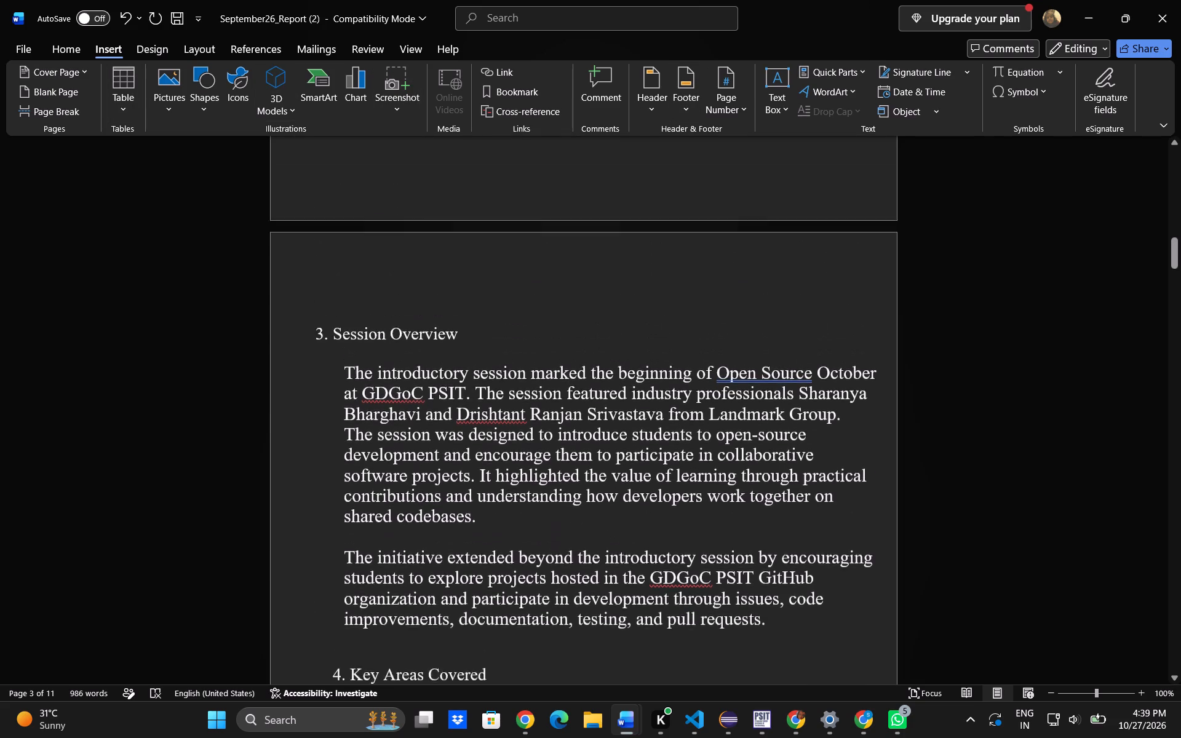
scroll(733, 279, "up", 3)
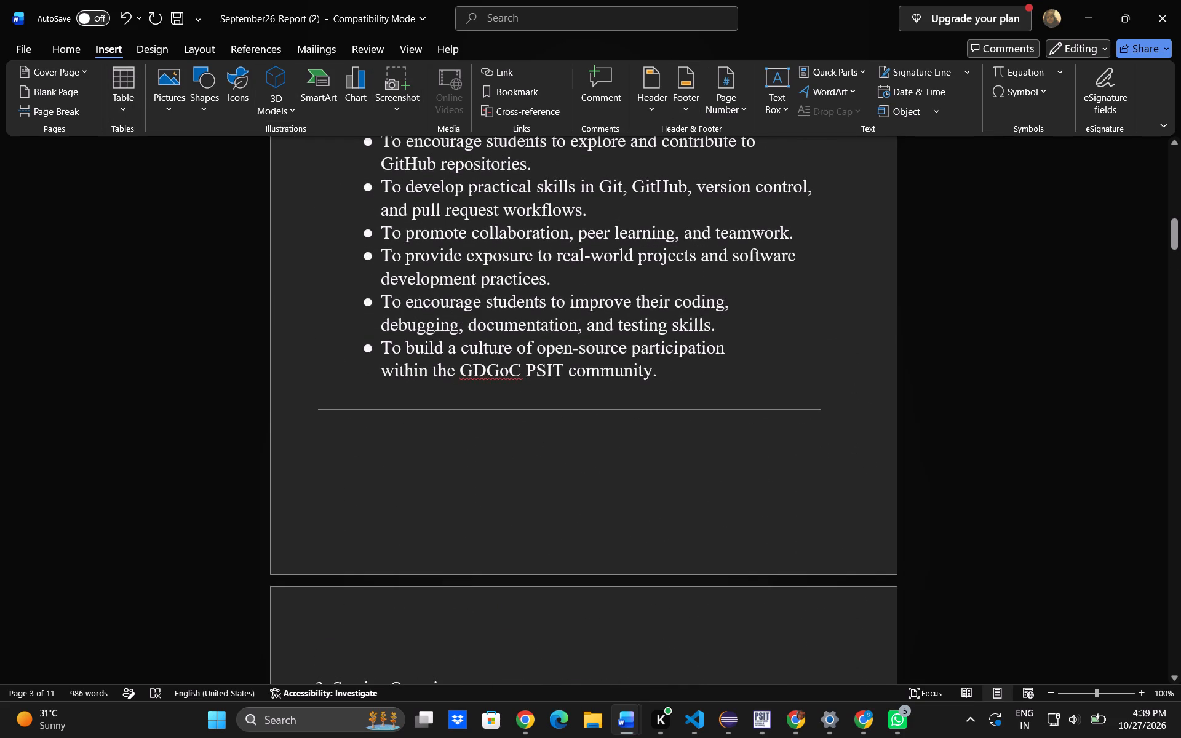
left_click_drag(828, 416, 733, 407)
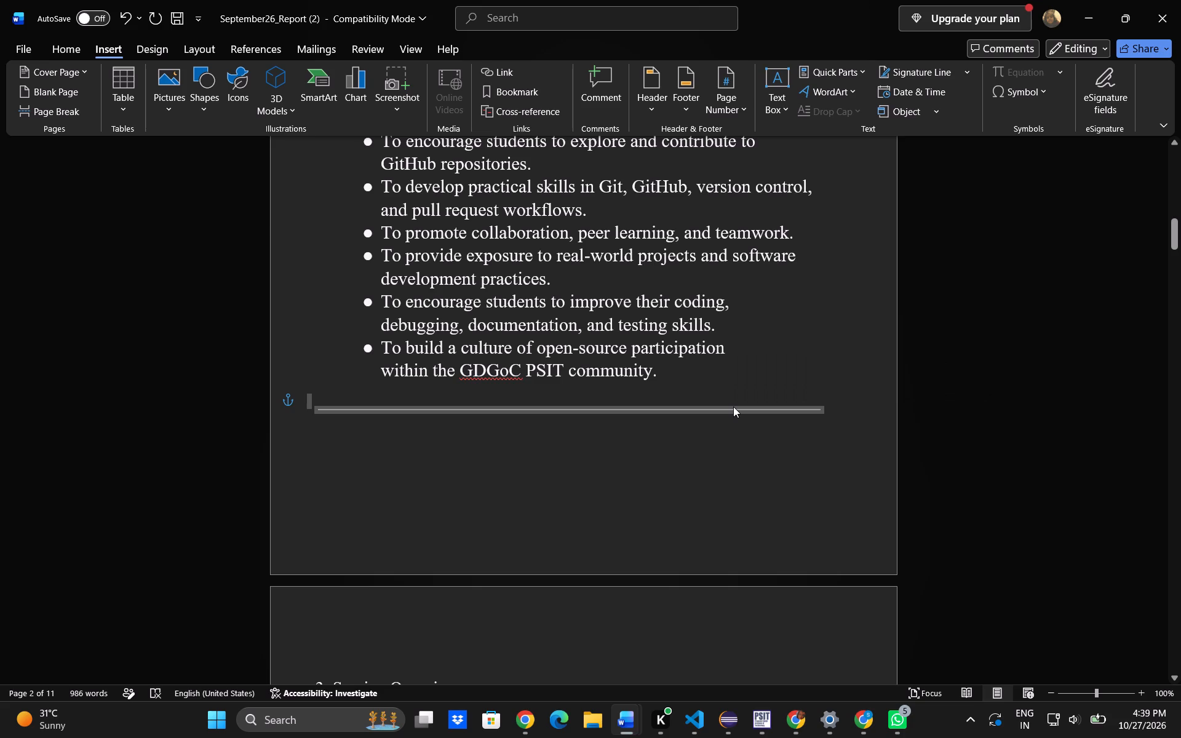
key("ctrl+c")
scroll(733, 407, "down", 6)
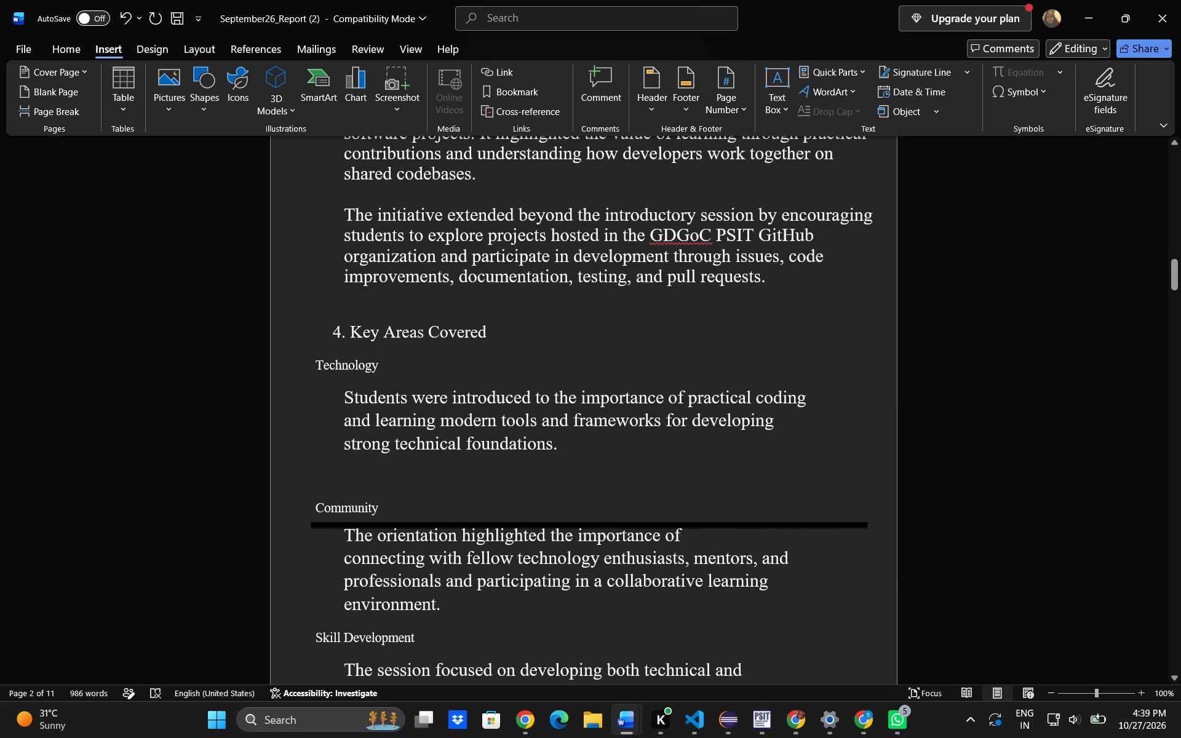
left_click(491, 301)
key("BackSpace")
key("ctrl+v")
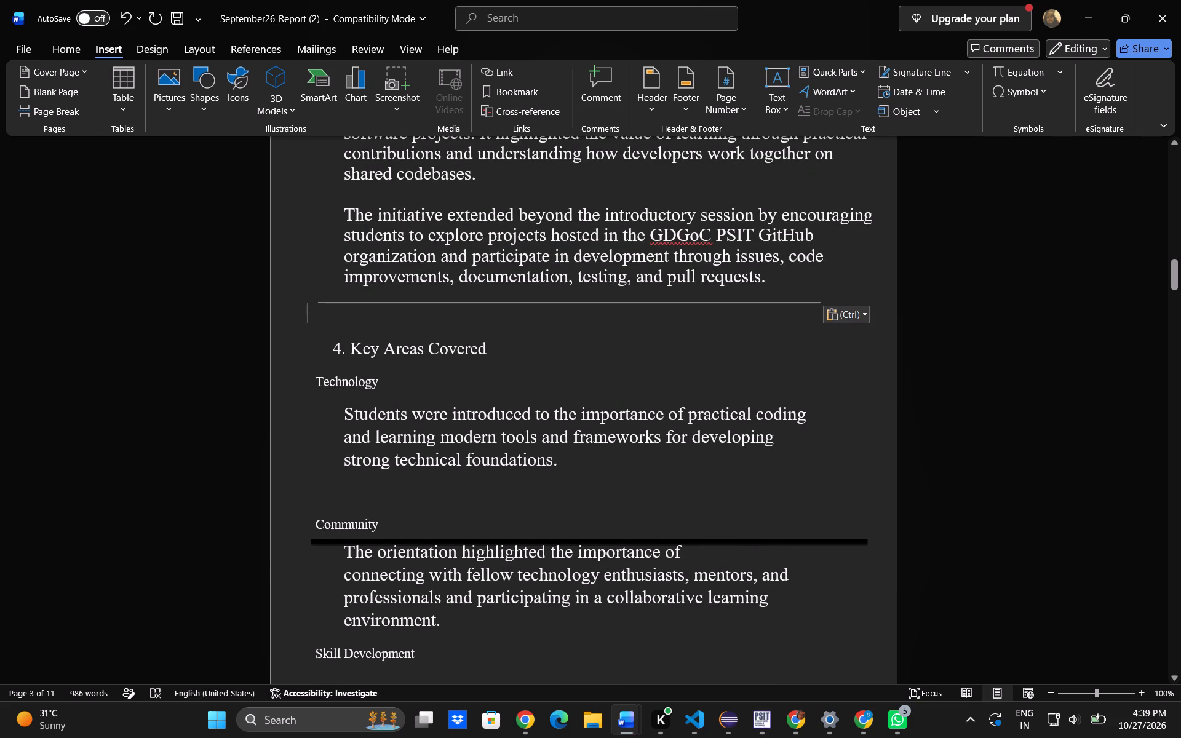
left_click(779, 281)
key("Return")
Delete the duplicate Community paragraph and the Skill Development and Innovation text above the "4. Opportunities Highlighted" section.
scroll(779, 281, "down", 4)
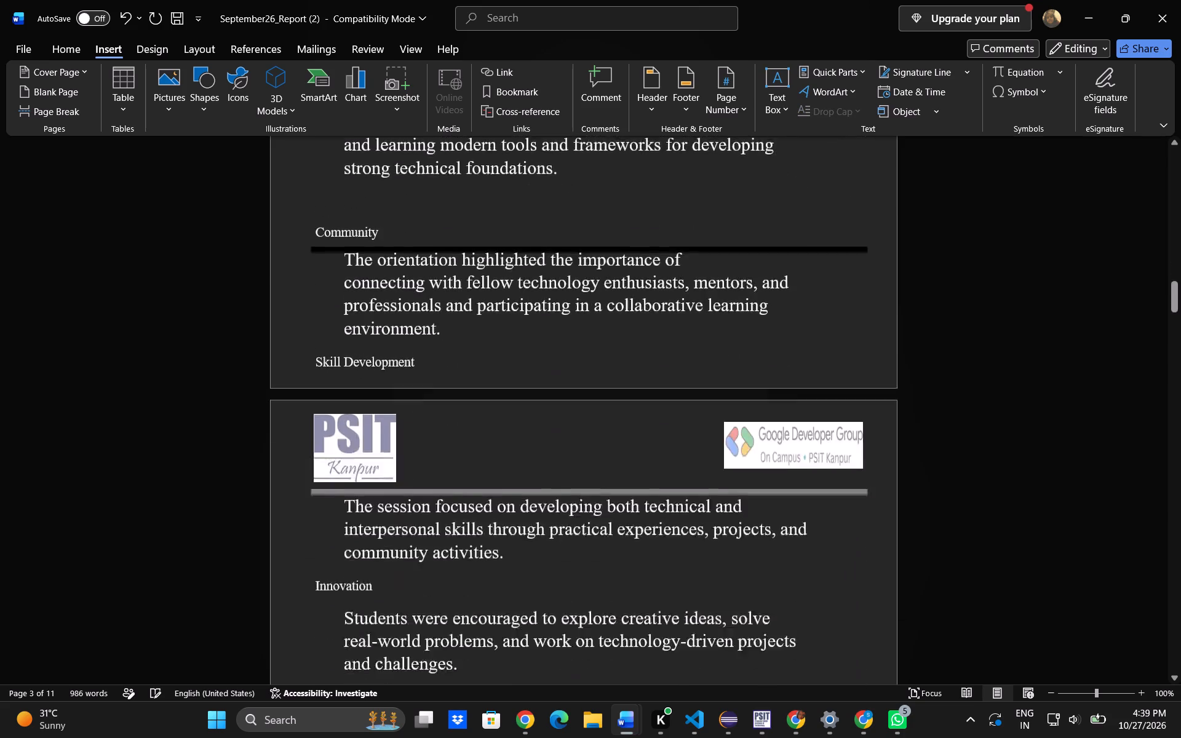
scroll(779, 281, "down", 8)
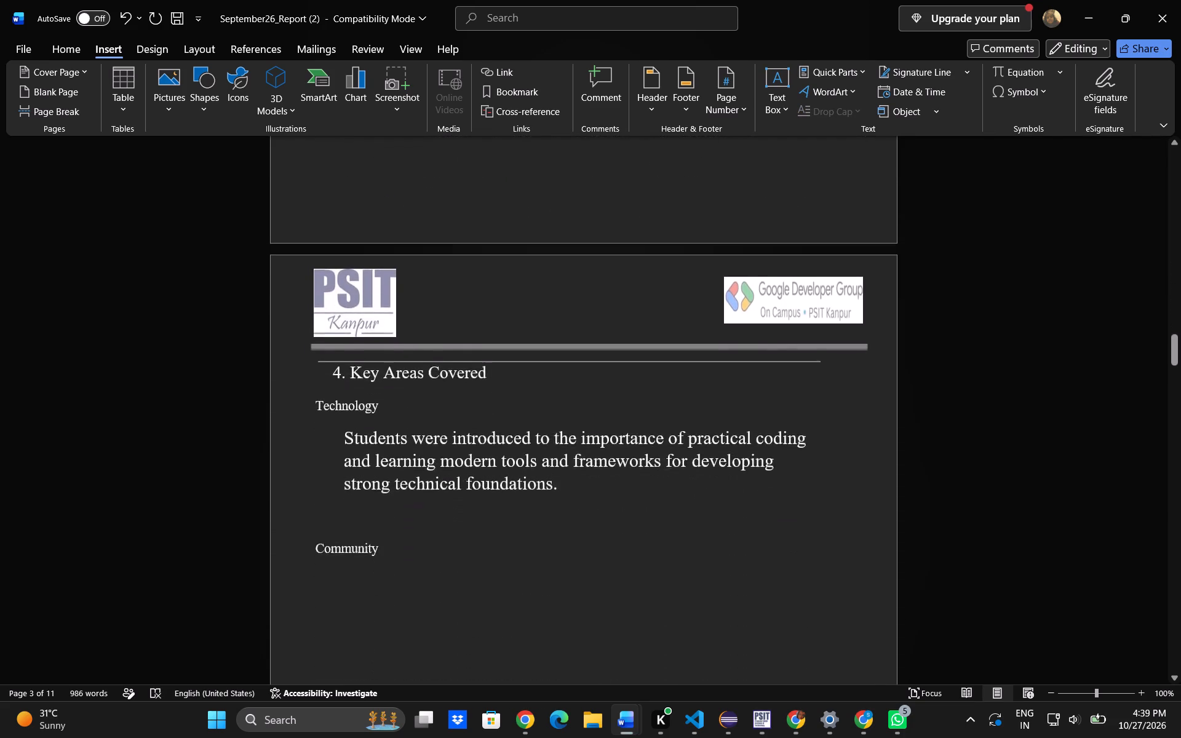
scroll(779, 281, "down", 6)
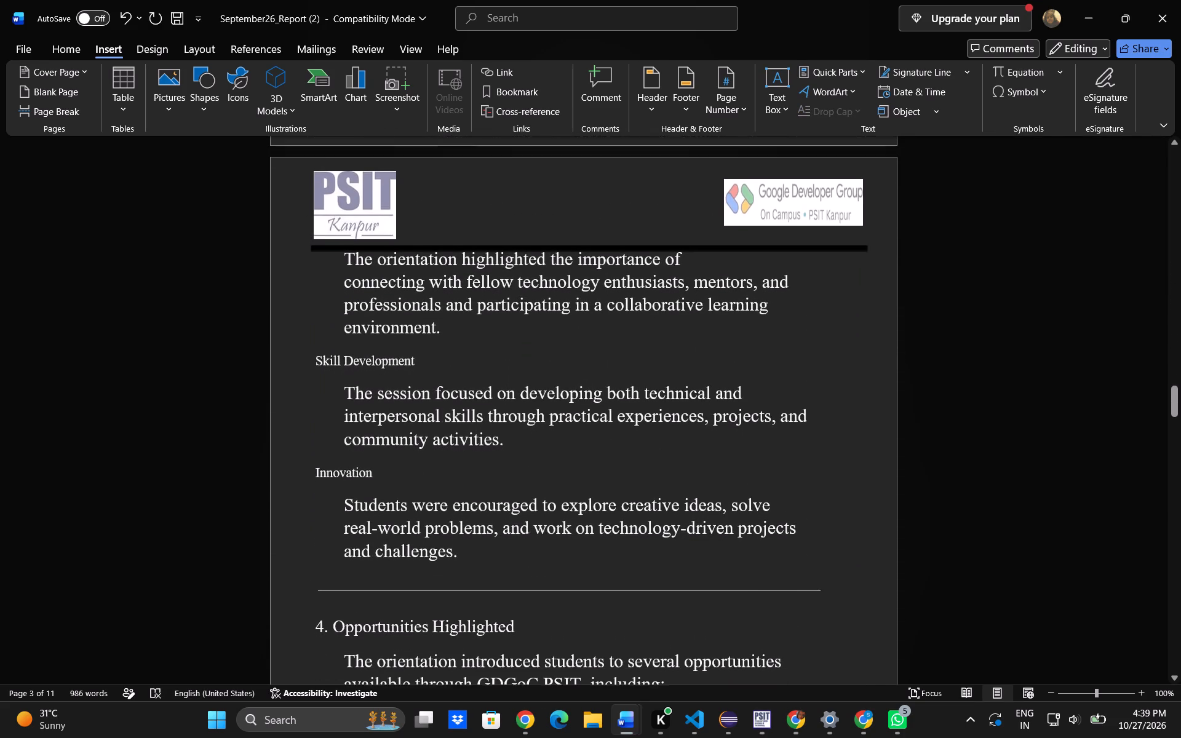
left_click(490, 548)
key("ctrl+BackSpace")
key("ctrl+BackSpace")
key("ctrl+BackSpace")
key("ctrl+BackSpace")
key("ctrl+BackSpace")
key("ctrl+BackSpace")
key("ctrl+BackSpace")
key("ctrl+BackSpace")
key("ctrl+BackSpace")
key("ctrl+BackSpace")
key("ctrl+BackSpace")
key("ctrl+BackSpace")
key("ctrl+BackSpace")
key("ctrl+BackSpace")
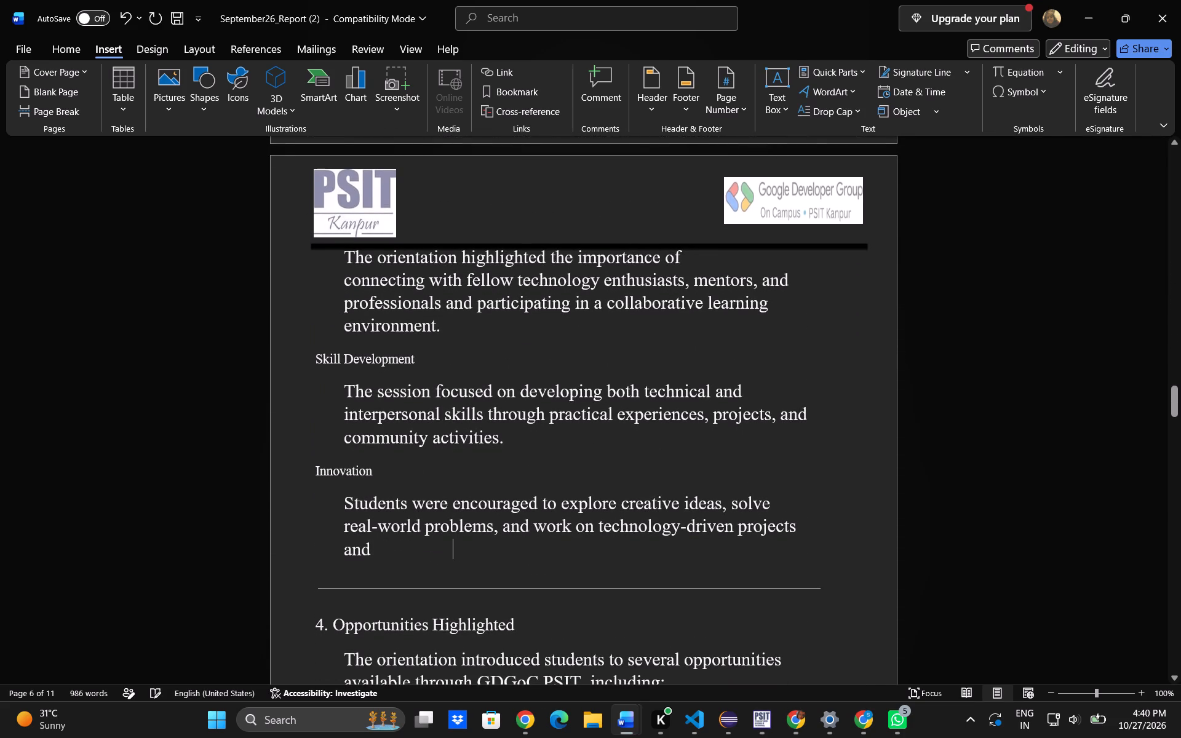
key("ctrl+BackSpace")
key("ctrl+BackSpace")
key("ctrl+BackSpace")
key("ctrl+BackSpace")
key("ctrl+BackSpace")
key("ctrl+BackSpace")
key("ctrl+BackSpace")
key("ctrl+BackSpace")
key("ctrl+BackSpace")
key("ctrl+BackSpace")
key("ctrl+BackSpace")
key("ctrl+BackSpace")
key("ctrl+BackSpace")
key("ctrl+BackSpace")
key("ctrl+BackSpace")
key("ctrl+BackSpace")
key("ctrl+BackSpace")
key("ctrl+BackSpace")
key("ctrl+BackSpace")
key("ctrl+BackSpace")
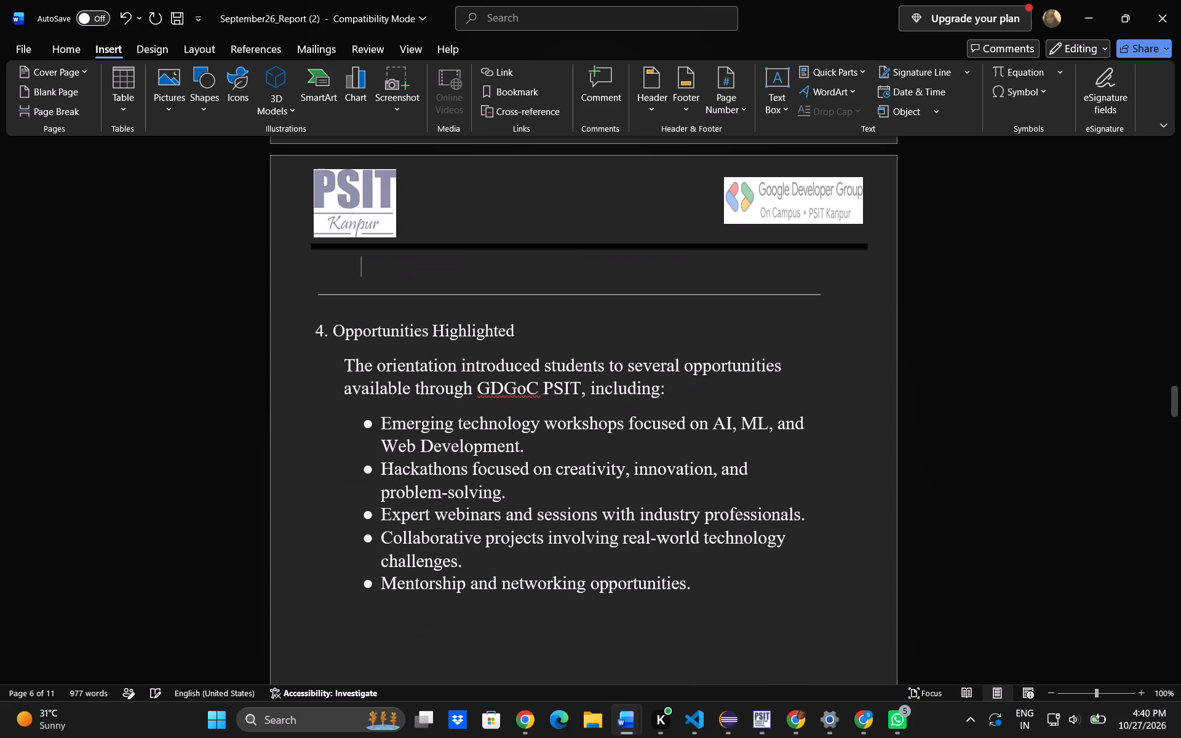
key("ctrl+BackSpace")
key("ctrl+BackSpace")
key("ctrl+BackSpace")
Delete the duplicate "4. Key Areas Covered" heading, its Technology text and the Community heading beneath the second divider.
scroll(490, 548, "up", 2)
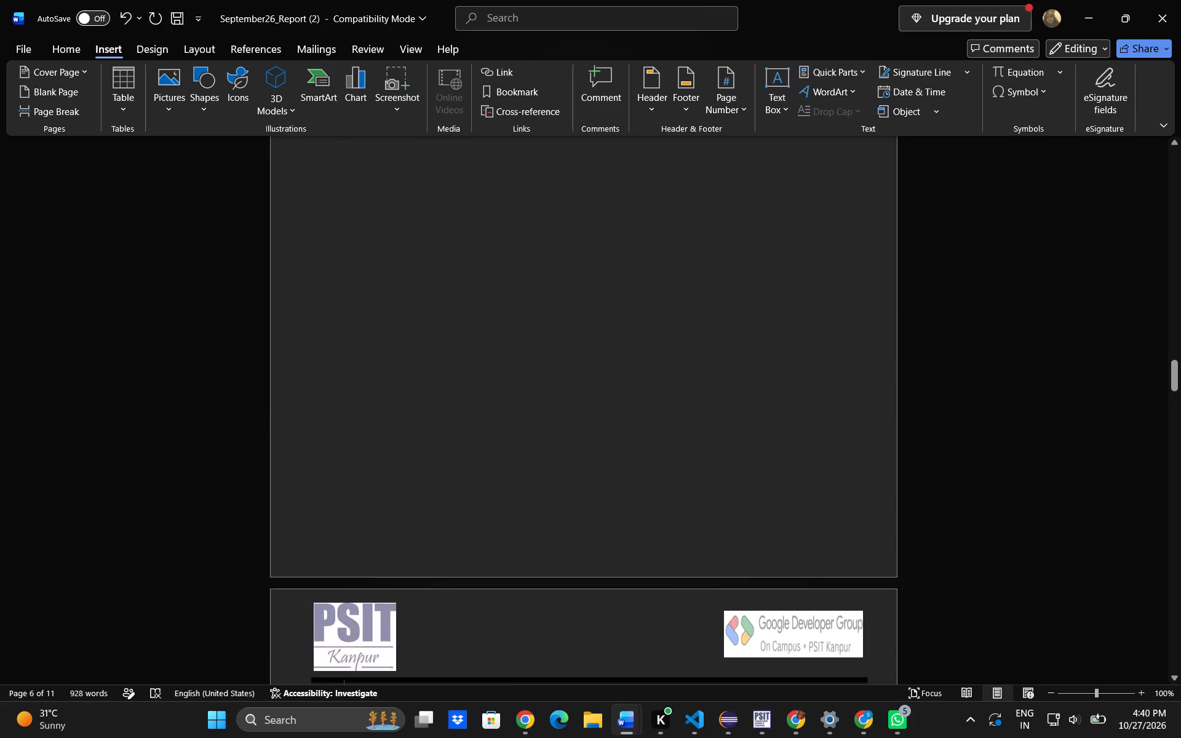
scroll(490, 548, "up", 4)
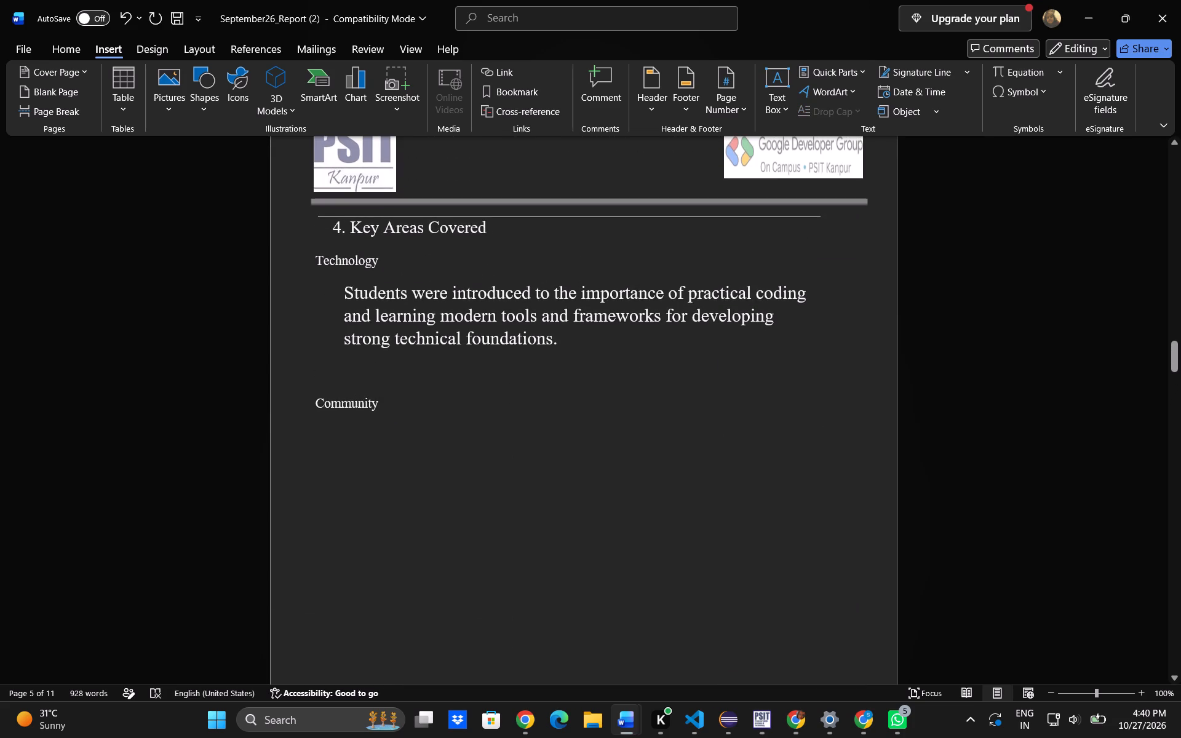
left_click(395, 401)
key("ctrl+BackSpace")
key("ctrl+BackSpace")
key("ctrl+BackSpace")
key("ctrl+BackSpace")
key("ctrl+BackSpace")
key("ctrl+BackSpace")
key("ctrl+BackSpace")
key("ctrl+BackSpace")
key("ctrl+BackSpace")
key("ctrl+BackSpace")
key("ctrl+BackSpace")
key("ctrl+BackSpace")
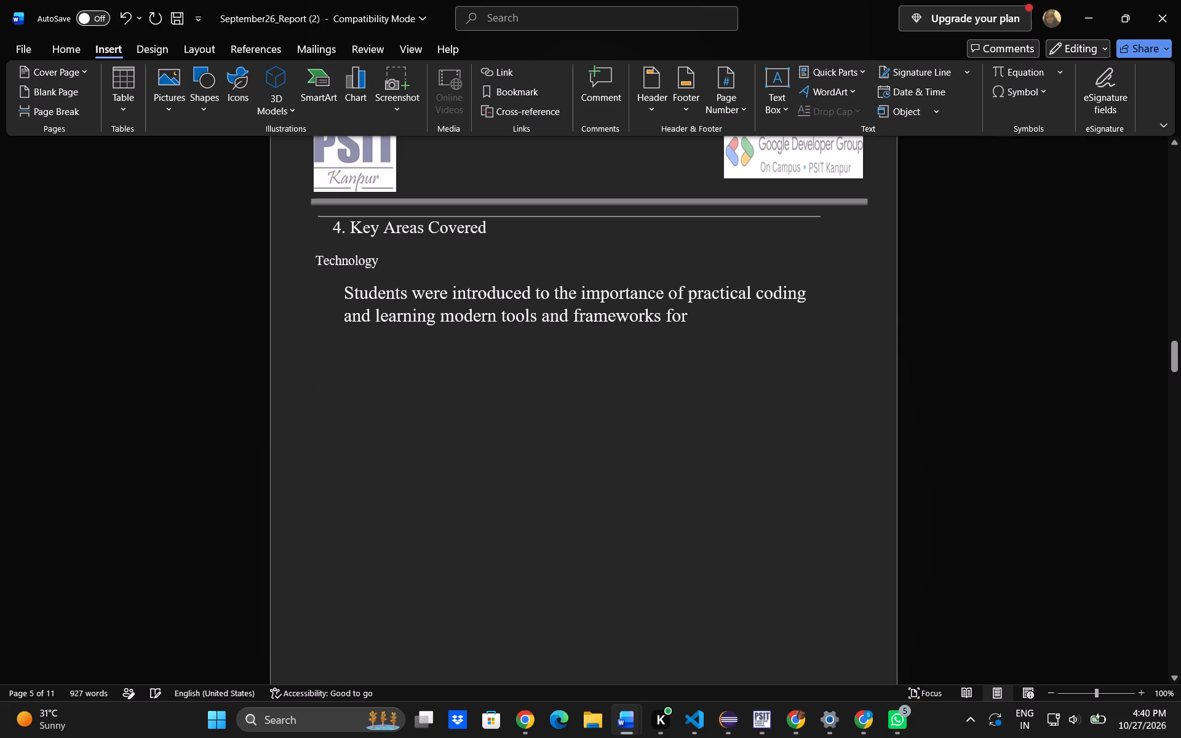
key("ctrl+BackSpace")
key("ctrl+BackSpace")
key("ctrl+BackSpace")
key("ctrl+BackSpace")
key("ctrl+BackSpace")
key("ctrl+BackSpace")
key("ctrl+BackSpace")
key("ctrl+BackSpace")
key("ctrl+BackSpace")
key("ctrl+BackSpace")
key("ctrl+BackSpace")
key("ctrl+BackSpace")
key("ctrl+BackSpace")
key("ctrl+BackSpace")
key("ctrl+BackSpace")
key("ctrl+BackSpace")
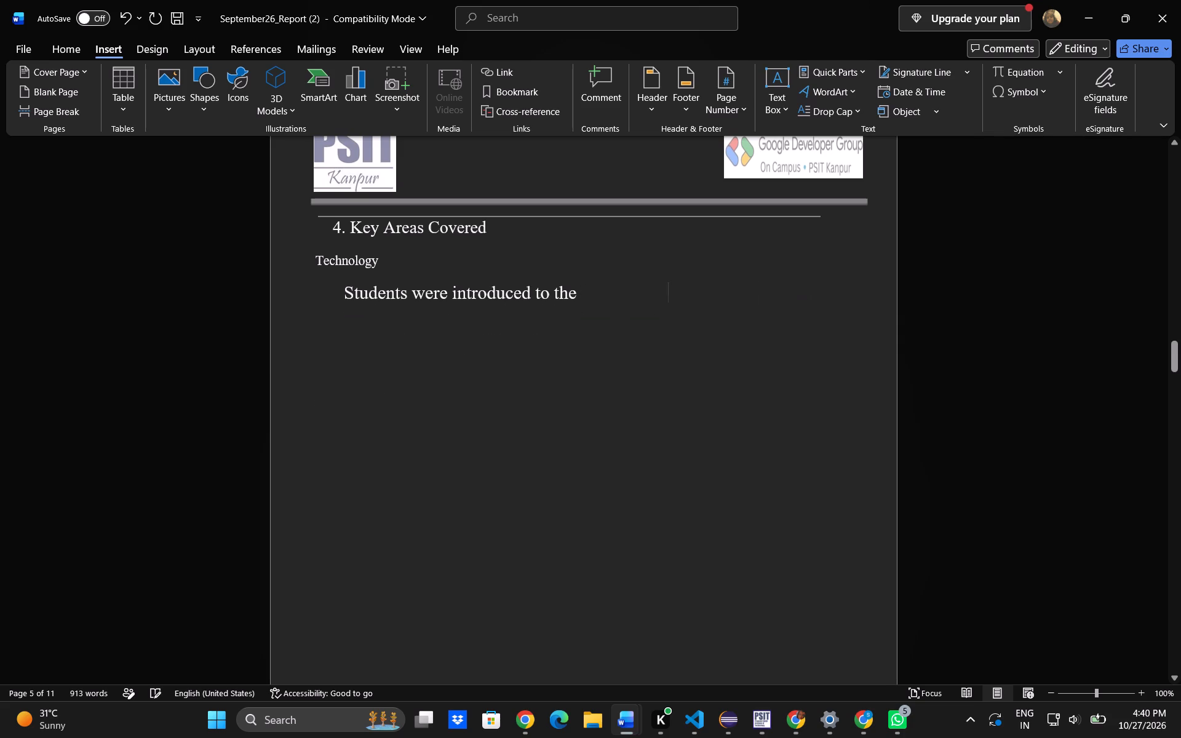
key("ctrl+BackSpace")
key("ctrl+BackSpace")
key("ctrl+BackSpace")
key("ctrl+BackSpace")
key("ctrl+BackSpace")
key("ctrl+BackSpace")
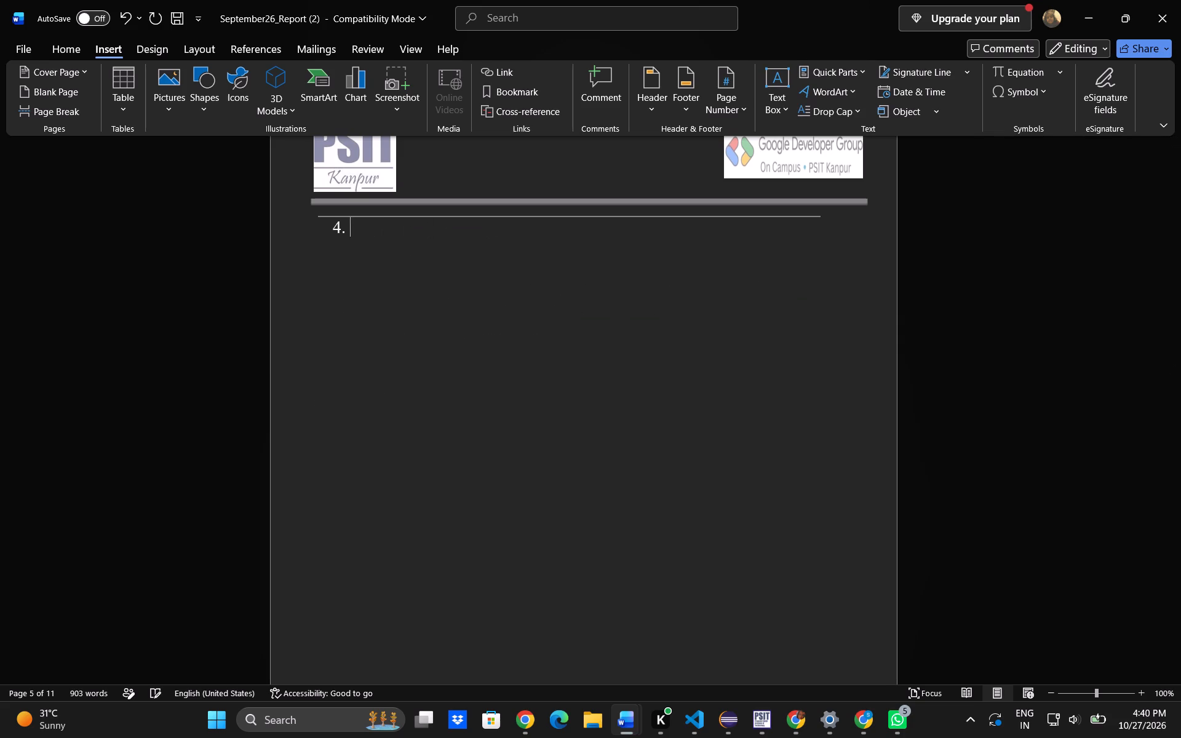
key("ctrl+BackSpace")
key("ctrl+BackSpace")
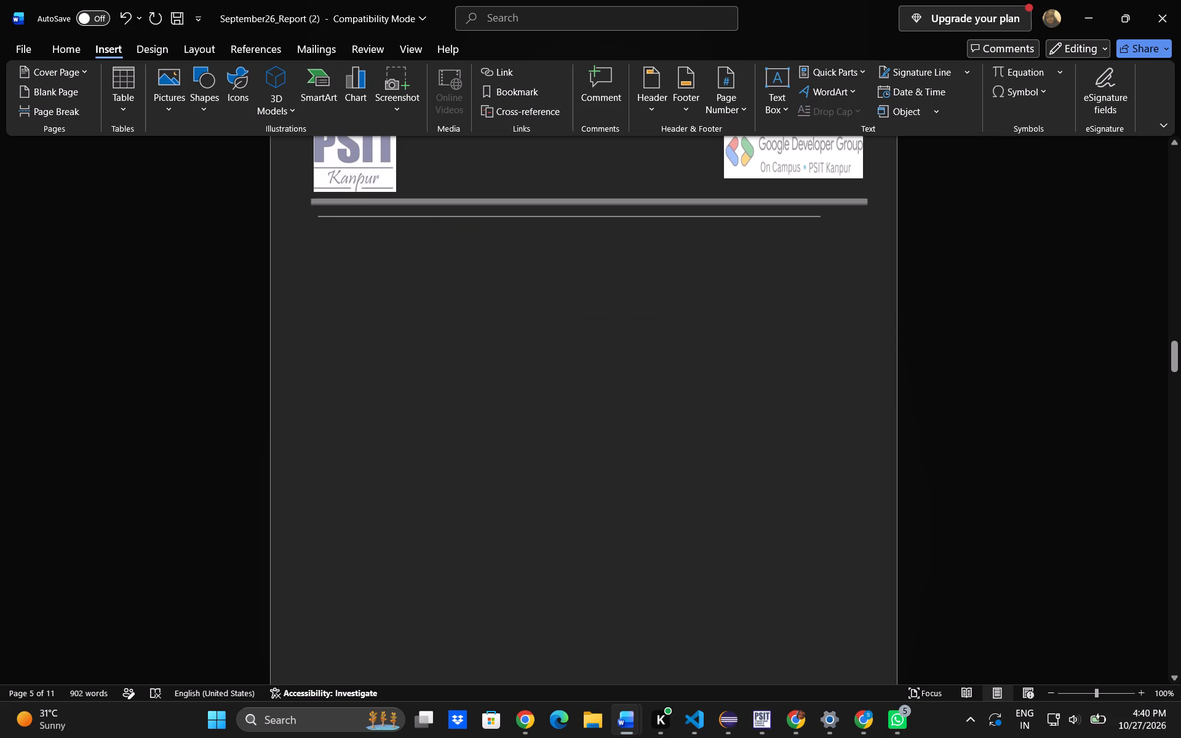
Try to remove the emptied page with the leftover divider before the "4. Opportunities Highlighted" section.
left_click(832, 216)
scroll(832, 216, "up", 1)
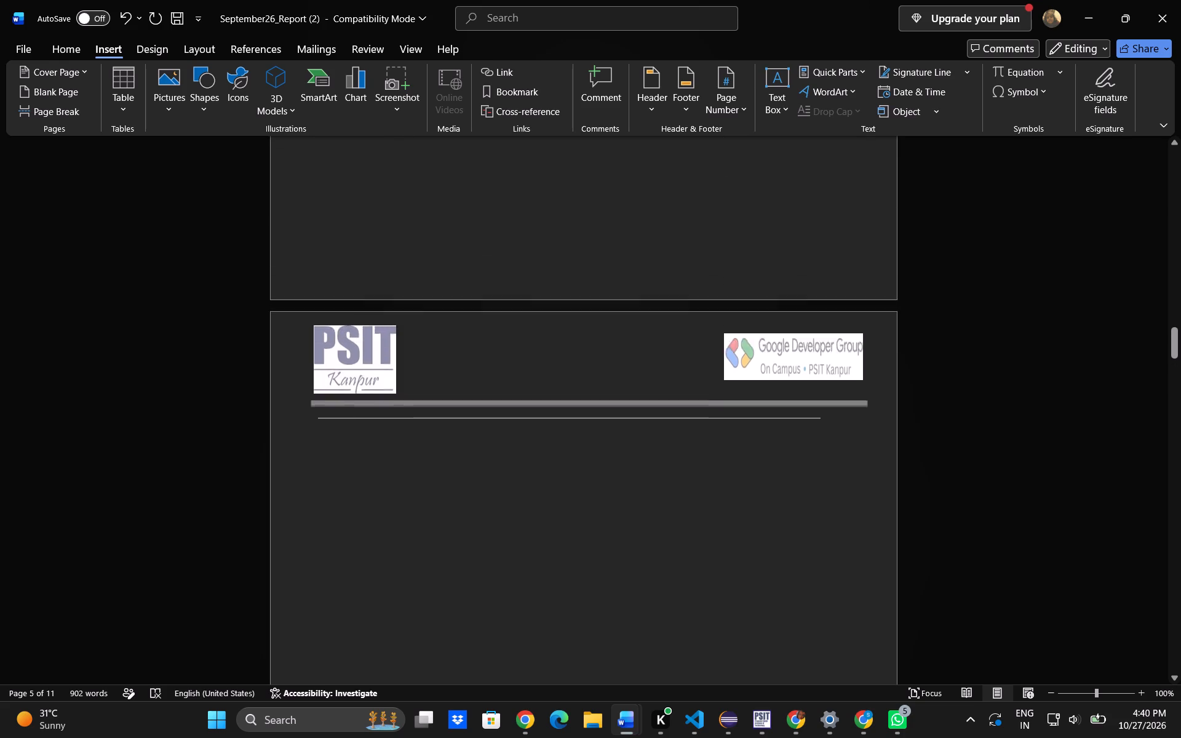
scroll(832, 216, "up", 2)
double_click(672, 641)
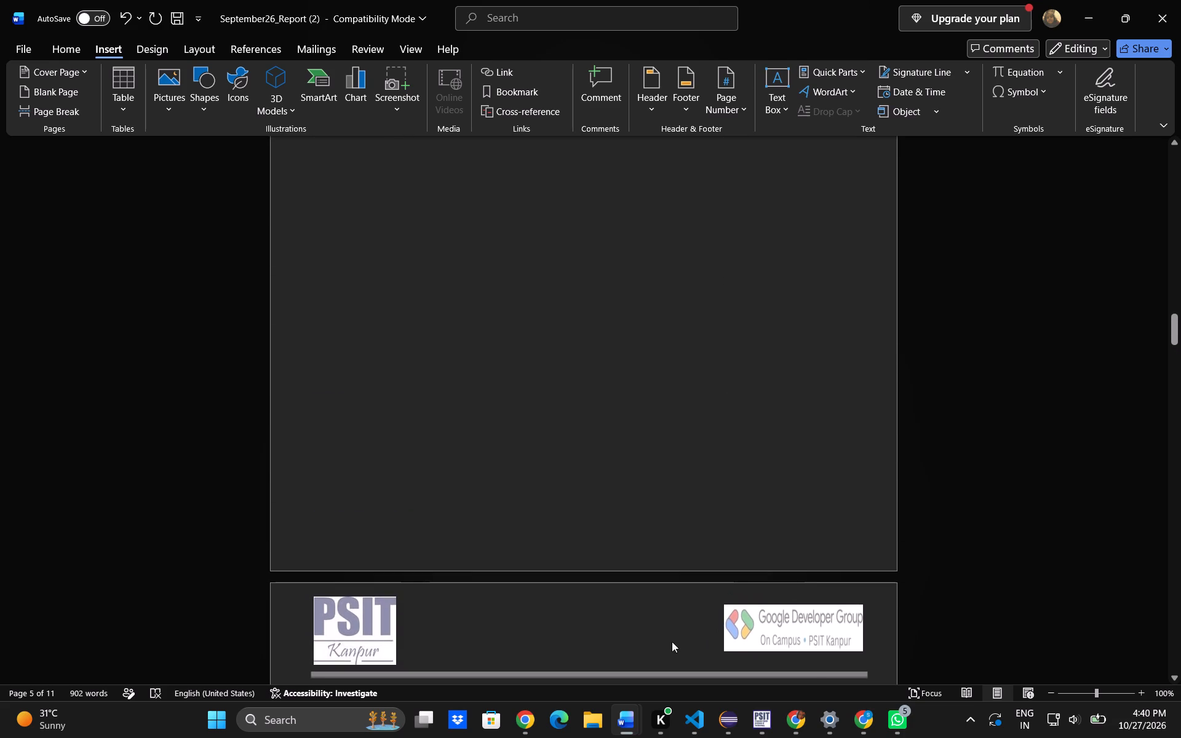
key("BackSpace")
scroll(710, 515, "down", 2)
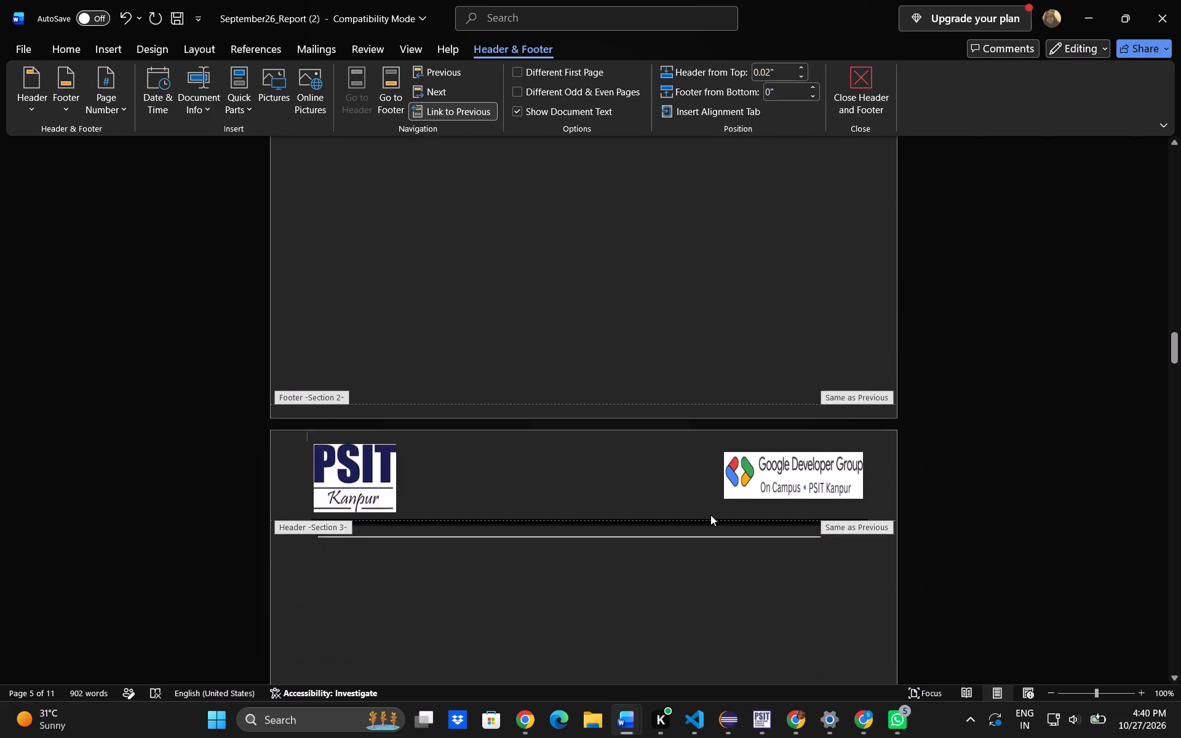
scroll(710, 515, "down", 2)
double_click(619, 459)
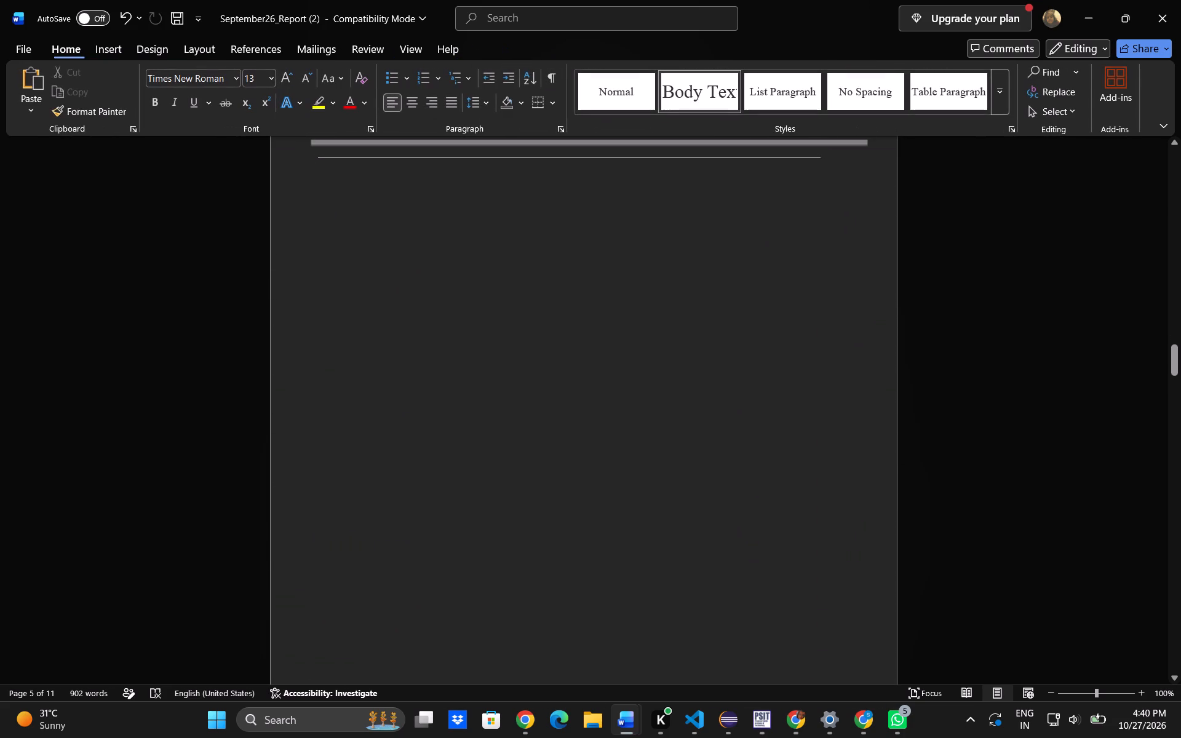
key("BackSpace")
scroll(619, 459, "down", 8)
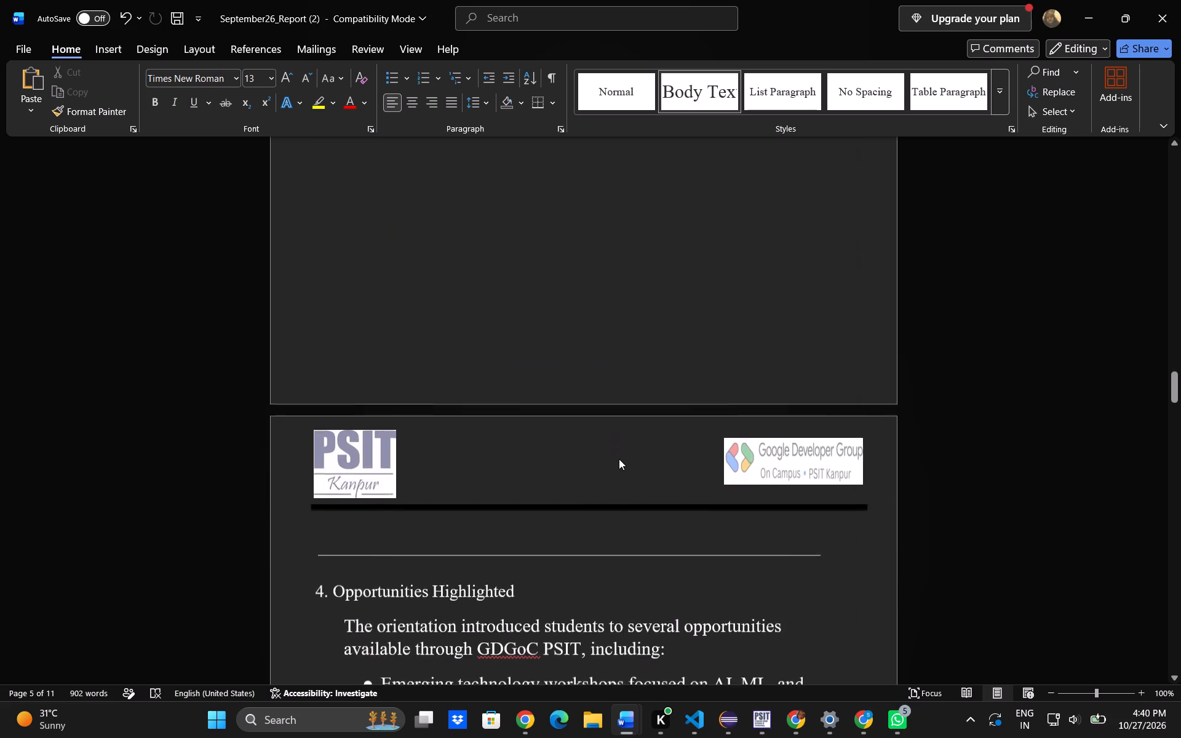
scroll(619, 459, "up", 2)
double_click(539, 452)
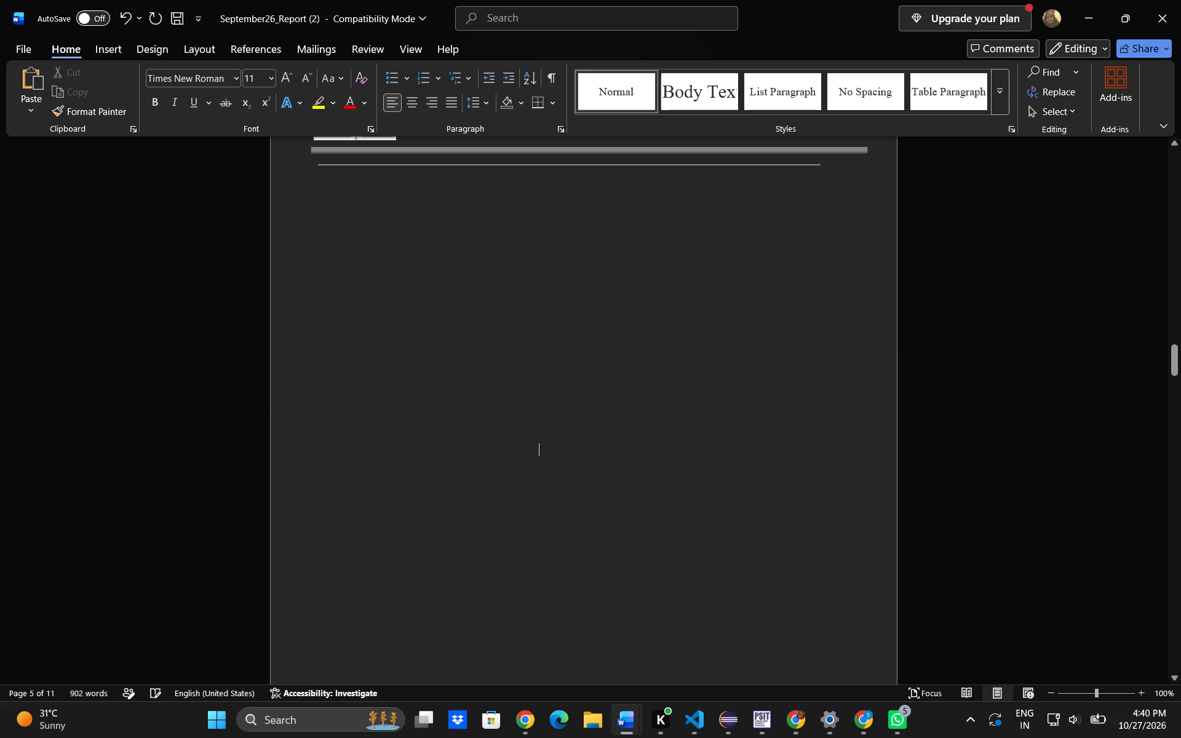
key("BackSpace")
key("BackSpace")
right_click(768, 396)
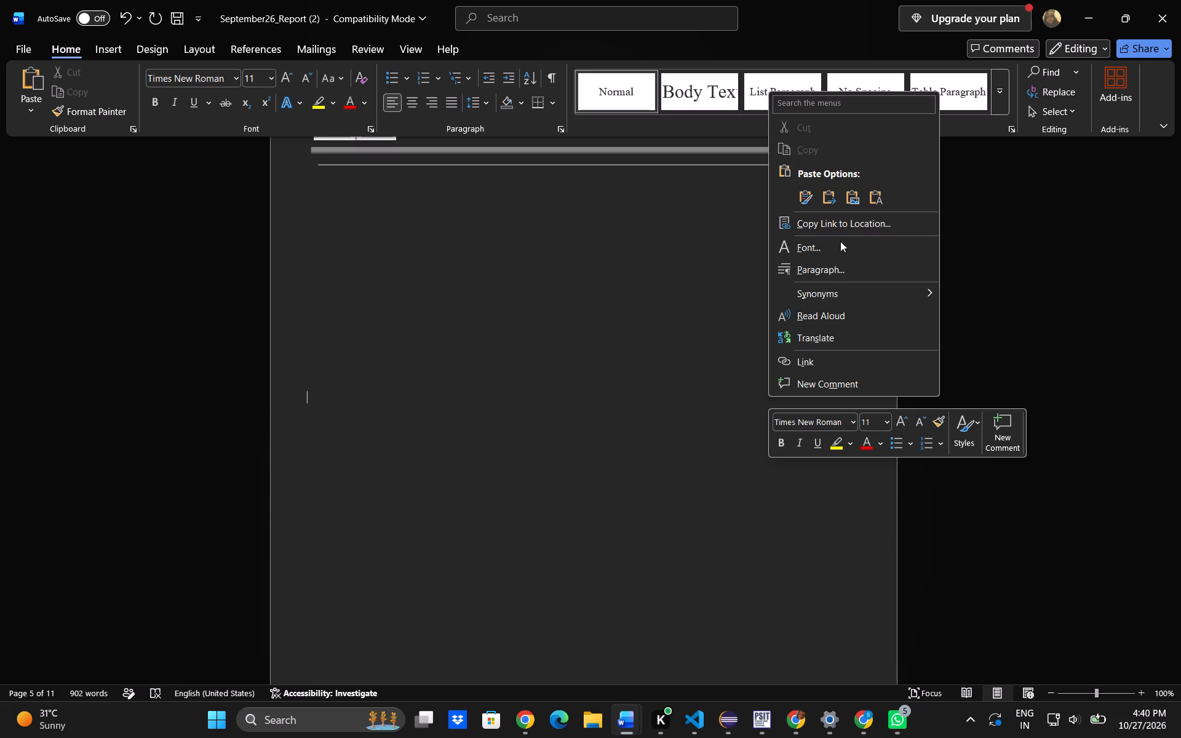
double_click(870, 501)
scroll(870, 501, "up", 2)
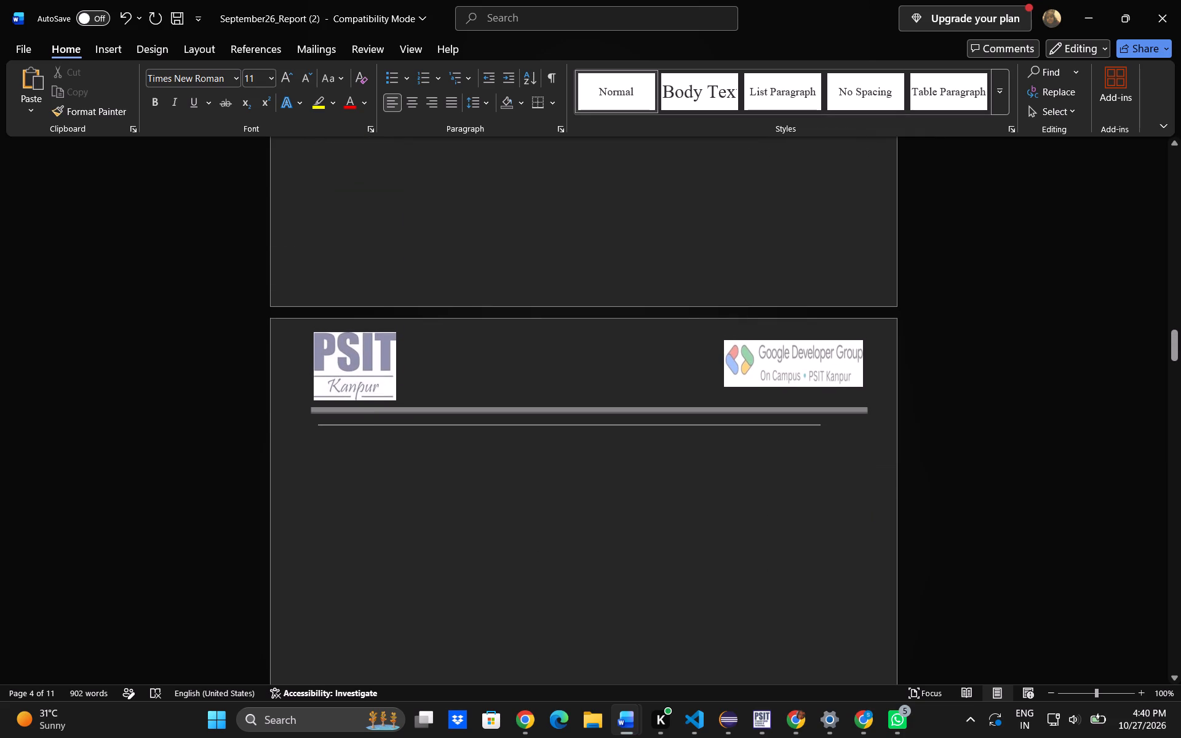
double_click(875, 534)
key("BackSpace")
scroll(281, 319, "up", 3)
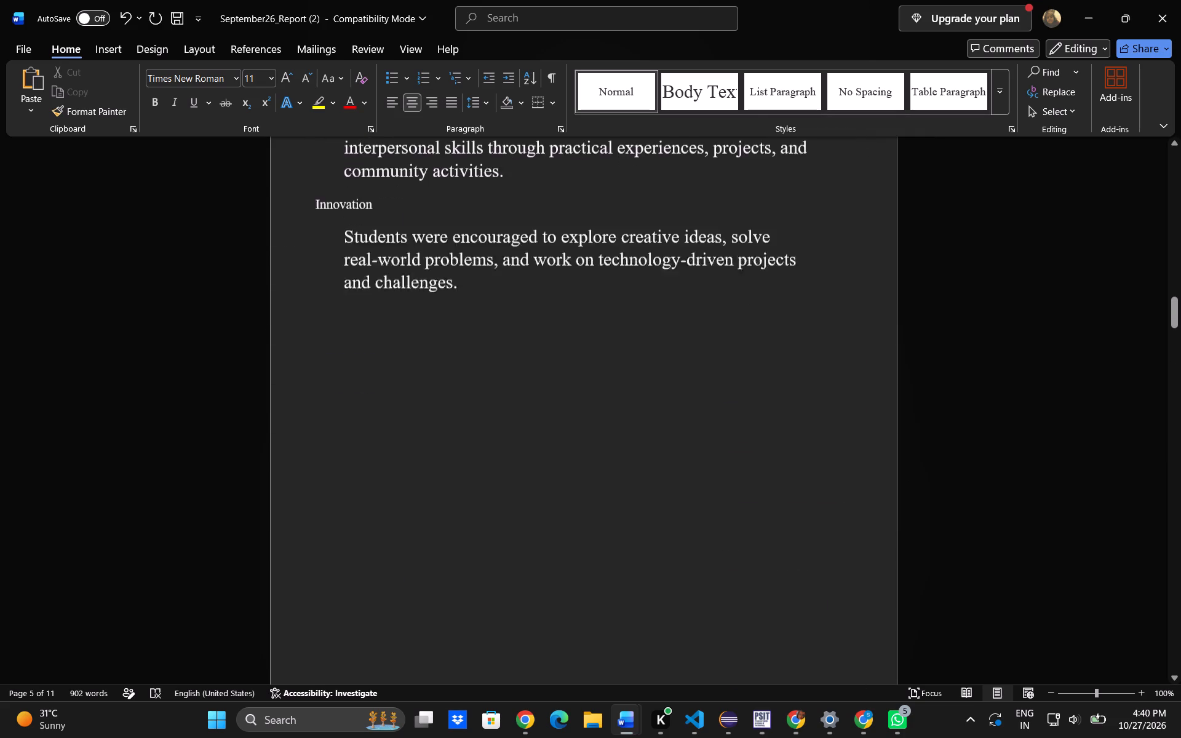
scroll(281, 319, "up", 1)
scroll(456, 349, "up", 1)
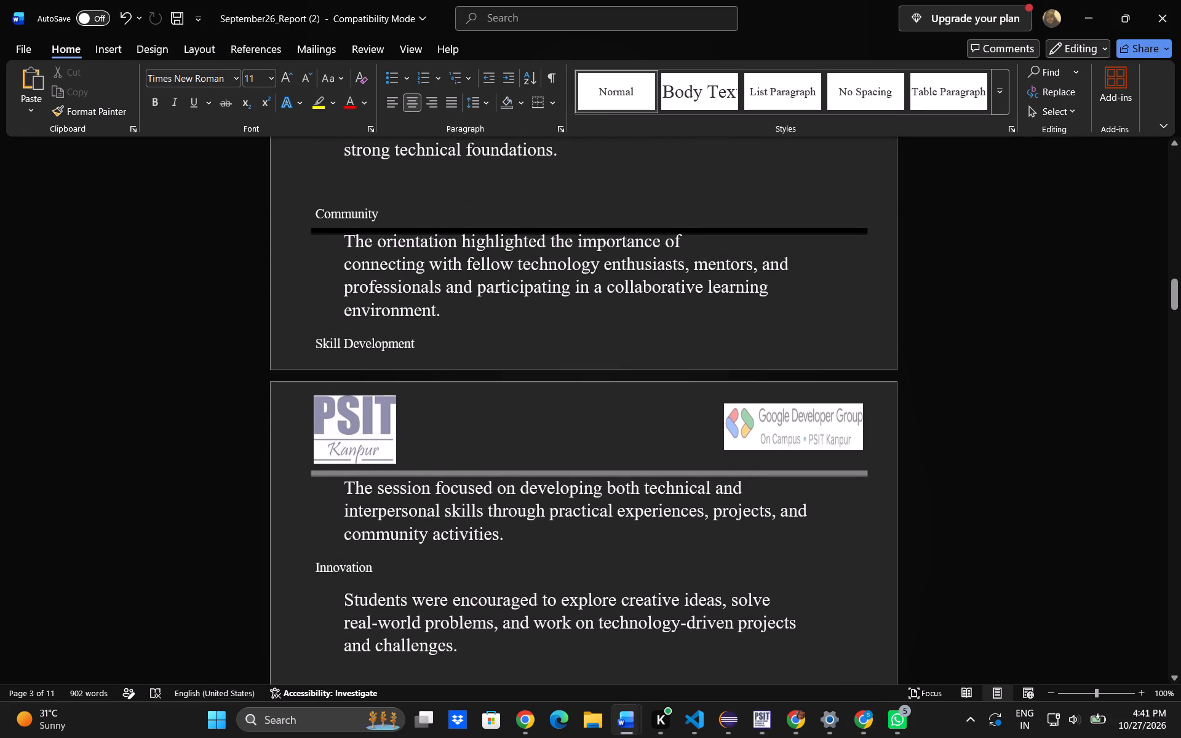
left_click_drag(459, 646, 386, 370)
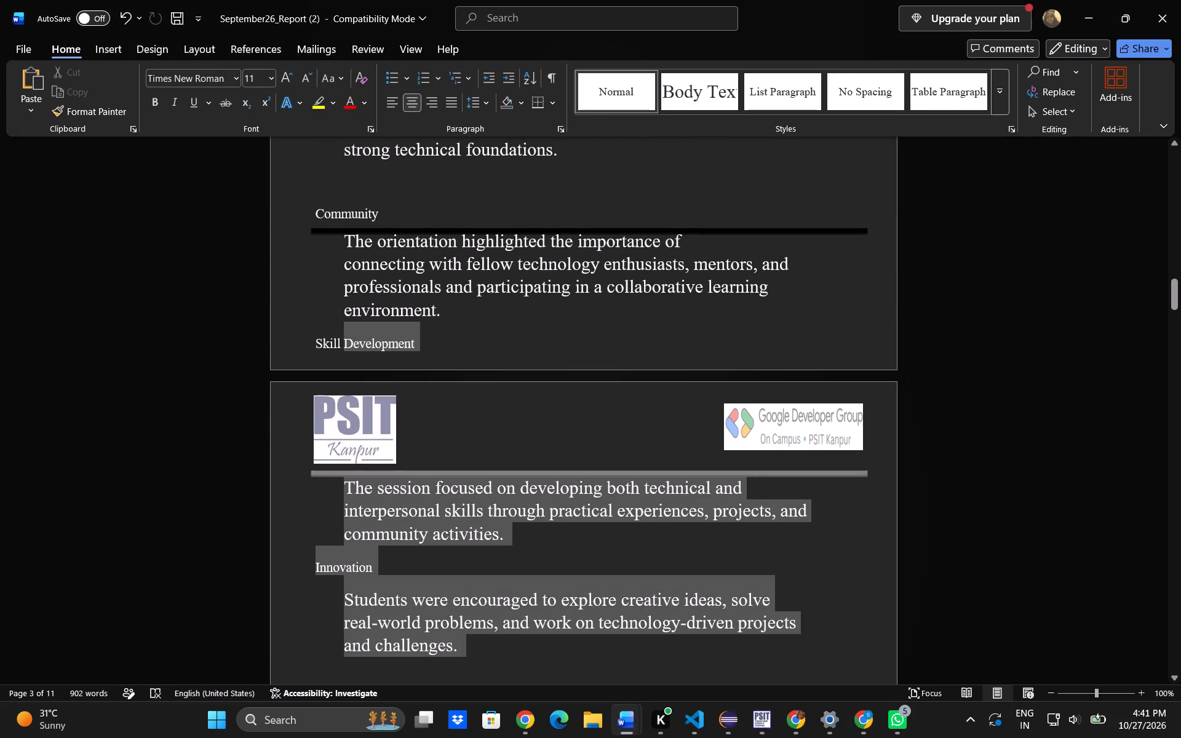
left_click_drag(386, 370, 314, 212)
key("BackSpace")
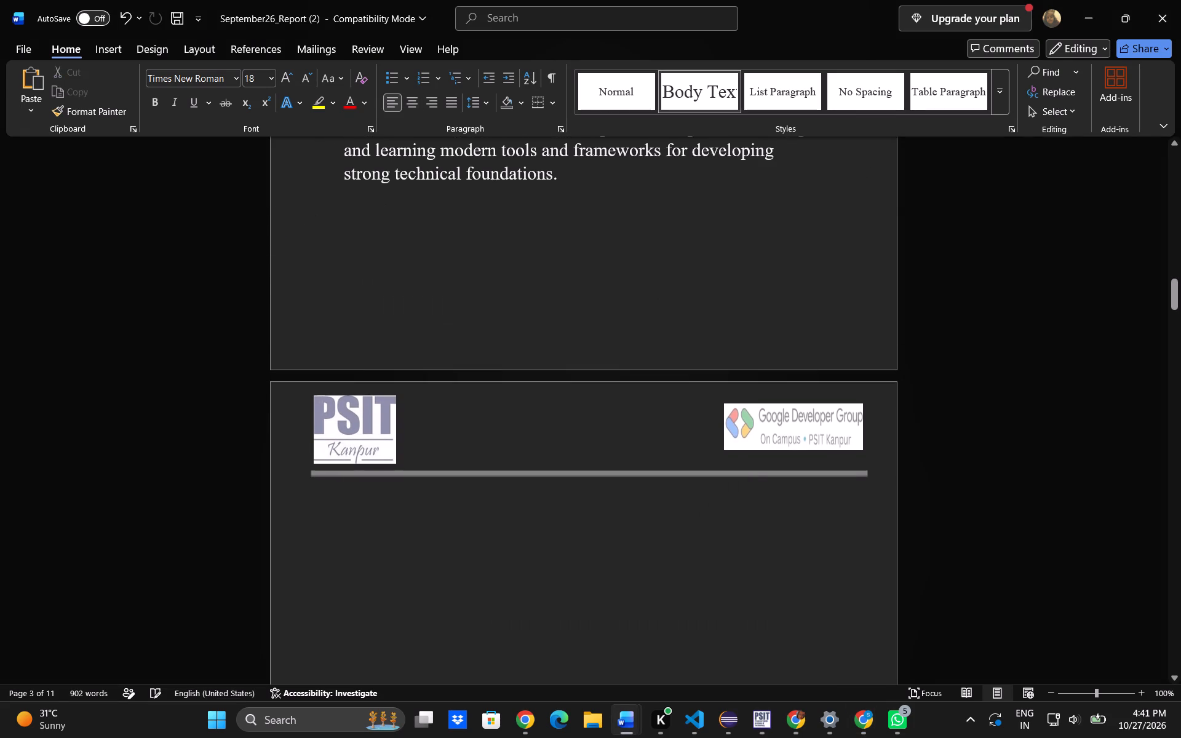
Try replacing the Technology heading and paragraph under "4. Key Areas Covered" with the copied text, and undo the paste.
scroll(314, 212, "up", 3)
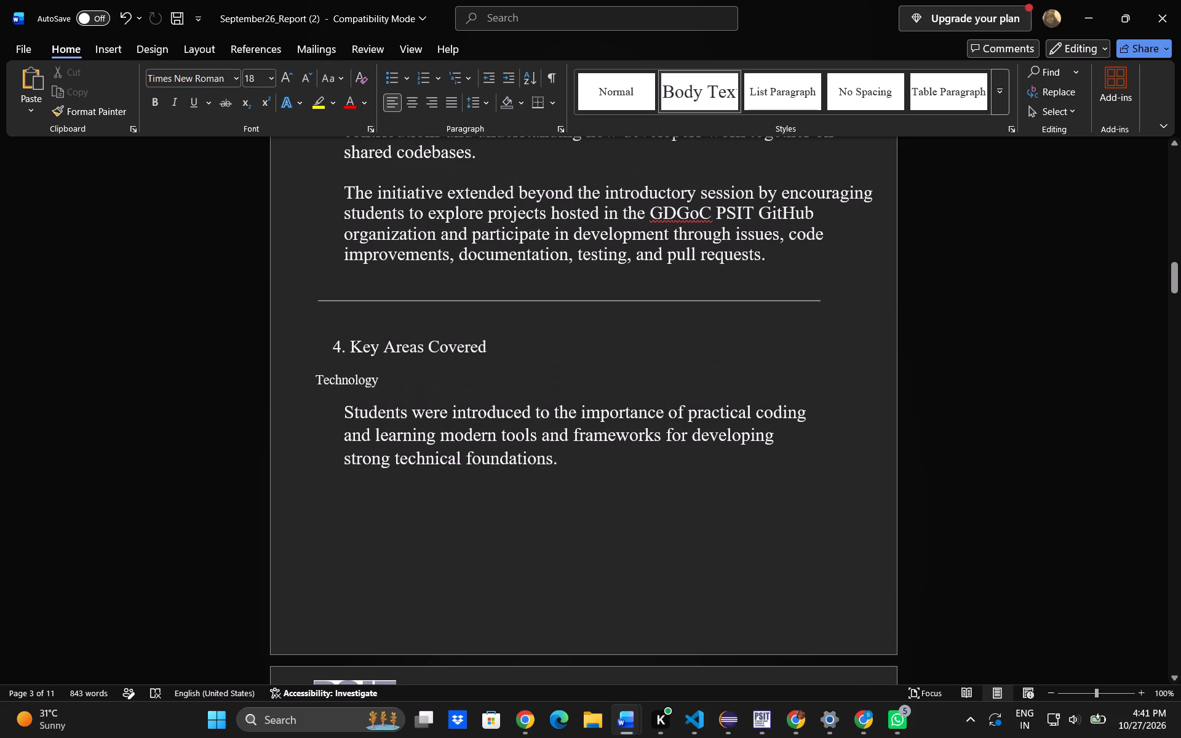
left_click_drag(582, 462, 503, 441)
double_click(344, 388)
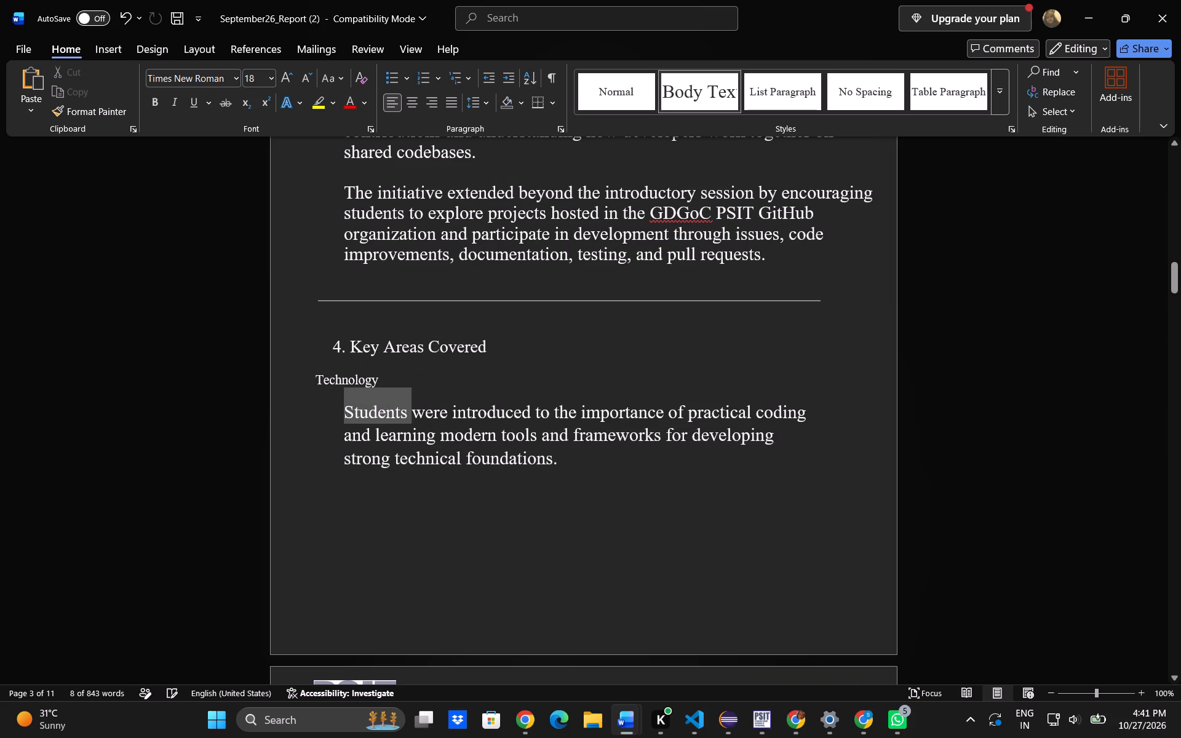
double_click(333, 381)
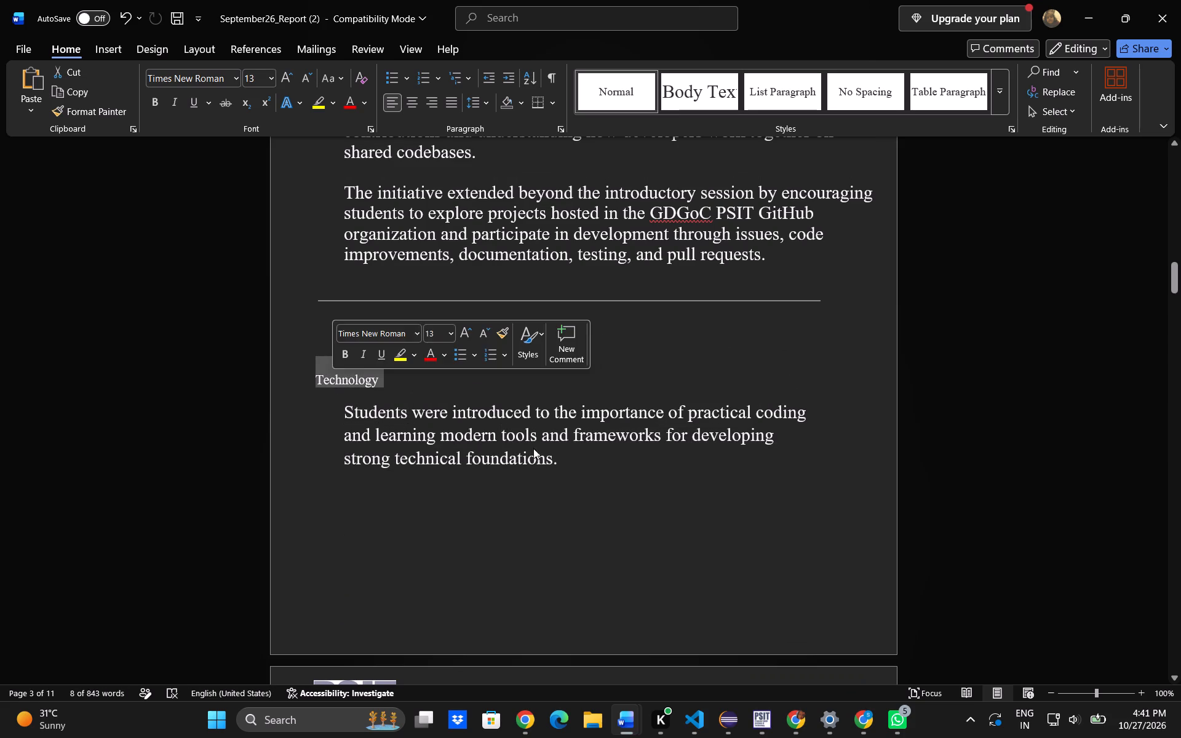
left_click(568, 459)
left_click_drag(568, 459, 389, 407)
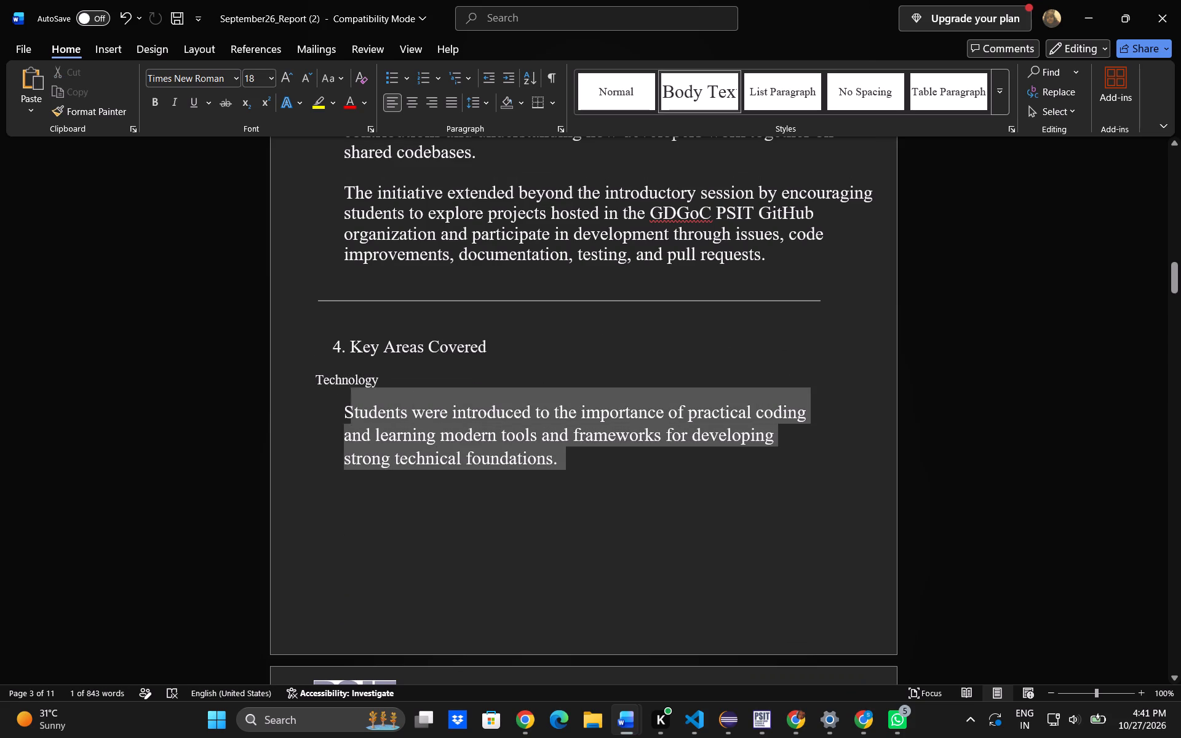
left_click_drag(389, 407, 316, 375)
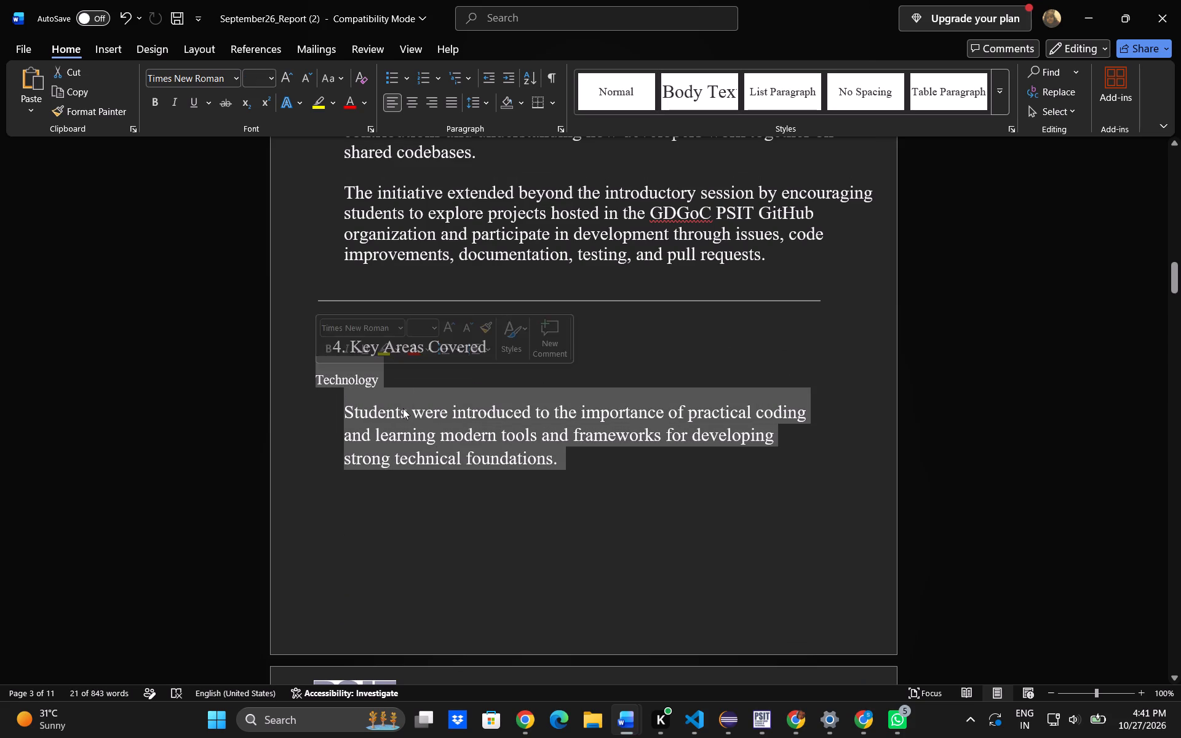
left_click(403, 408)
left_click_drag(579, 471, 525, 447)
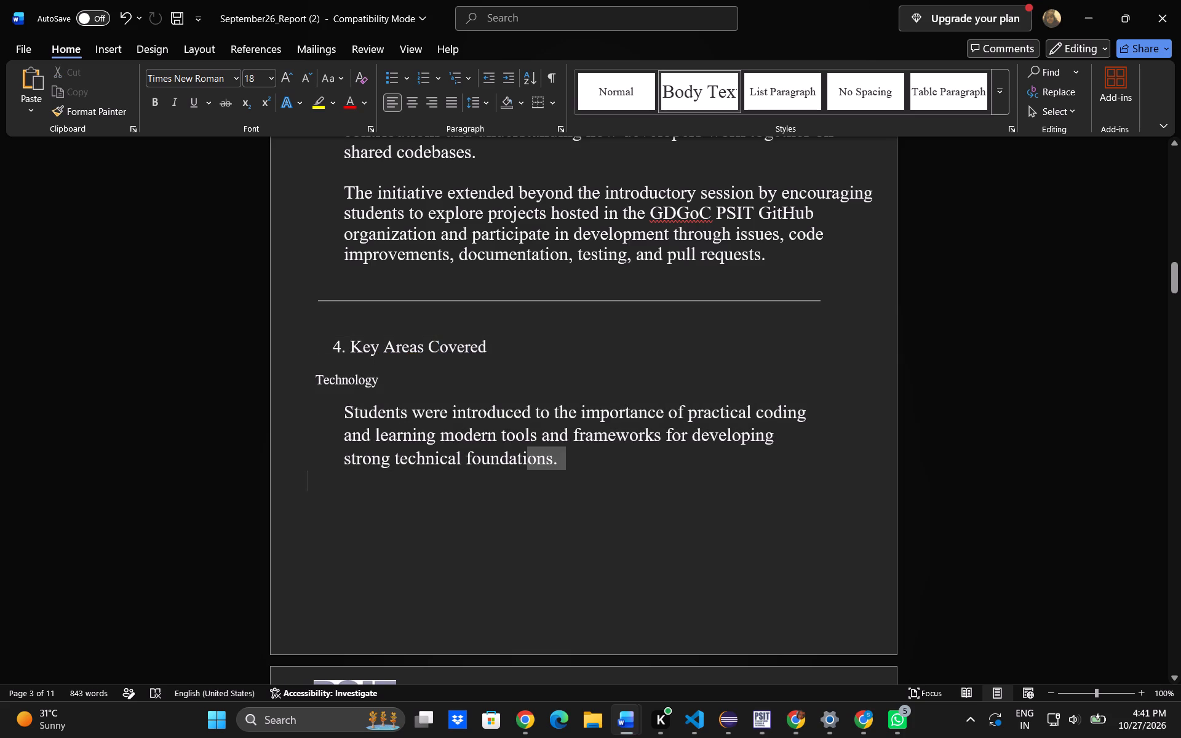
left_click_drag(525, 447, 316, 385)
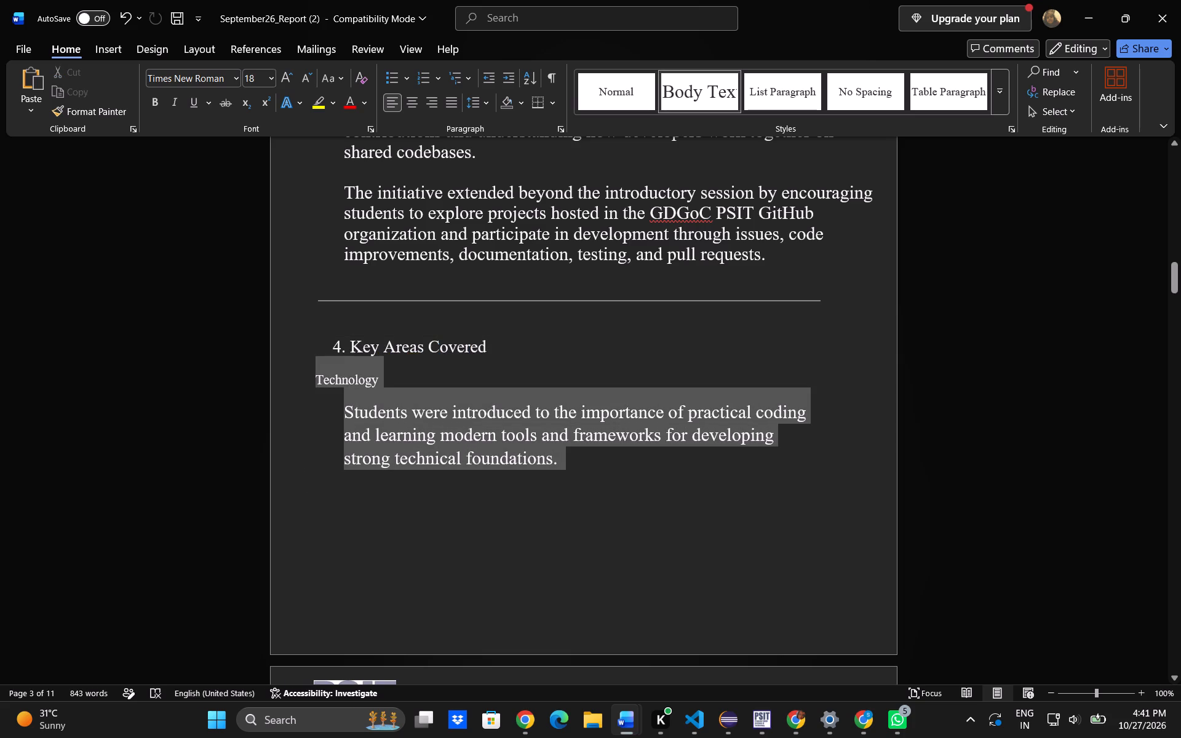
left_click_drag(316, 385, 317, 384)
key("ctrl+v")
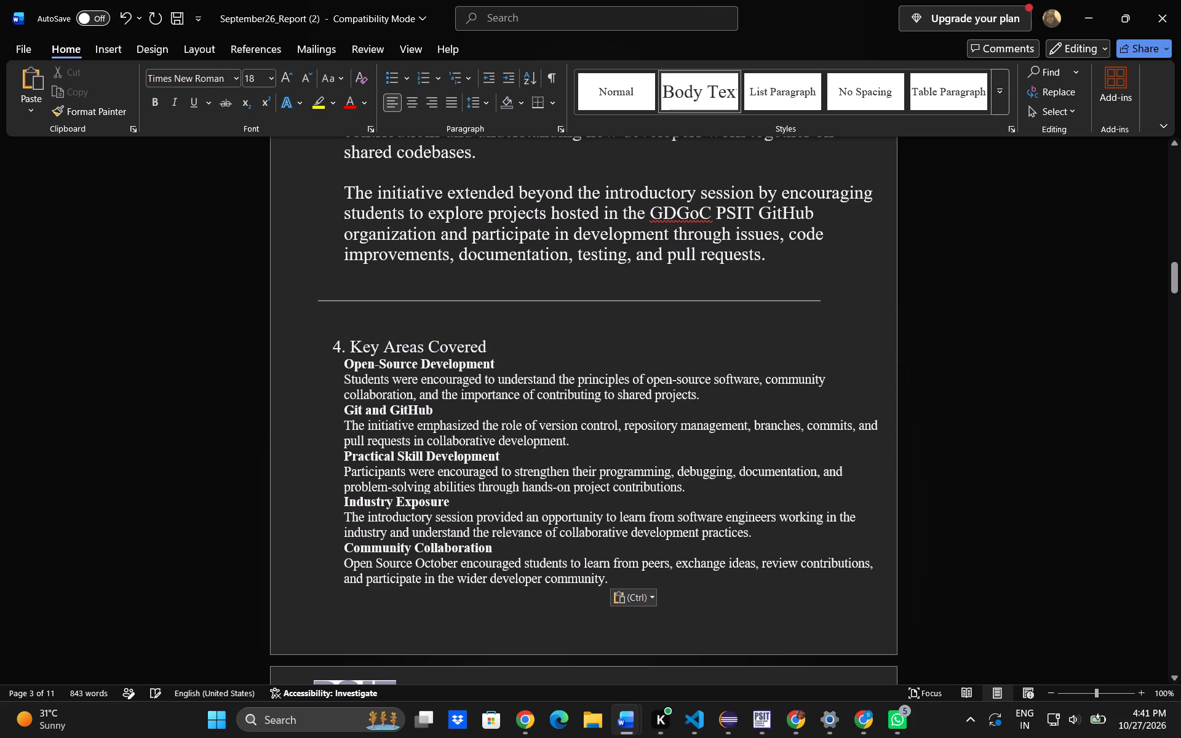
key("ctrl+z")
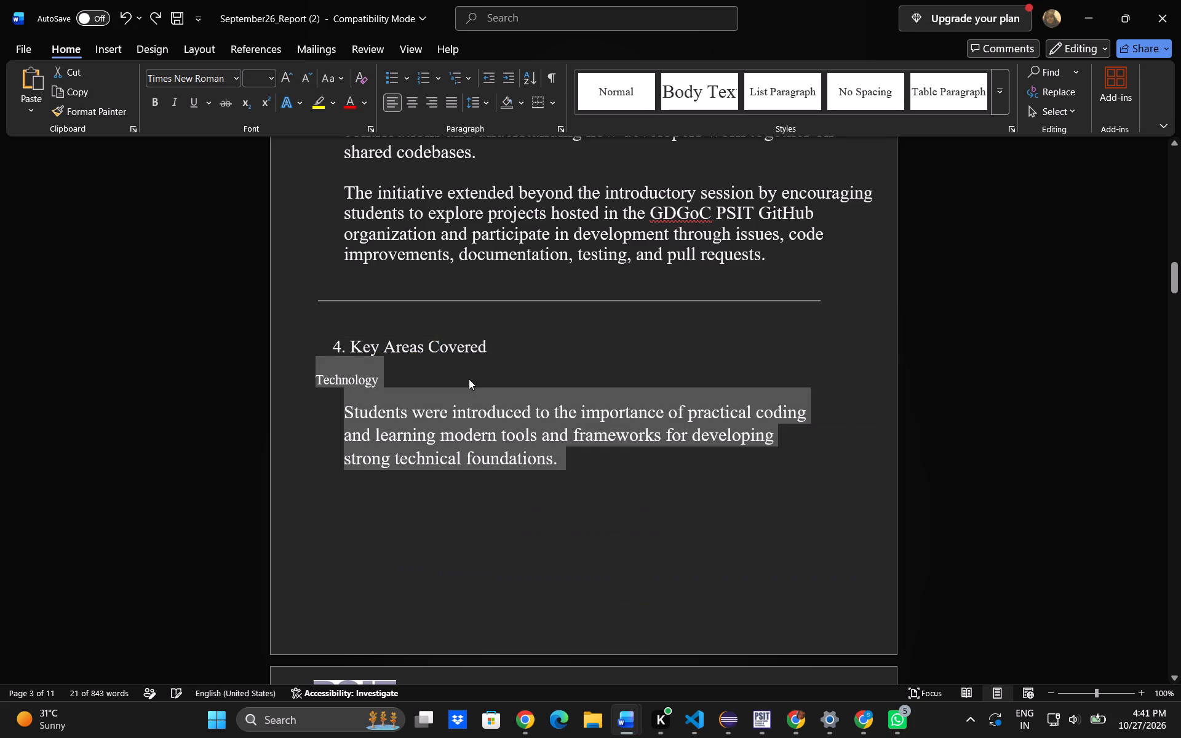
Replace the Technology heading and paragraph with the copied key areas text, and add a blank line below the "4. Key Areas Covered" heading.
left_click(493, 421)
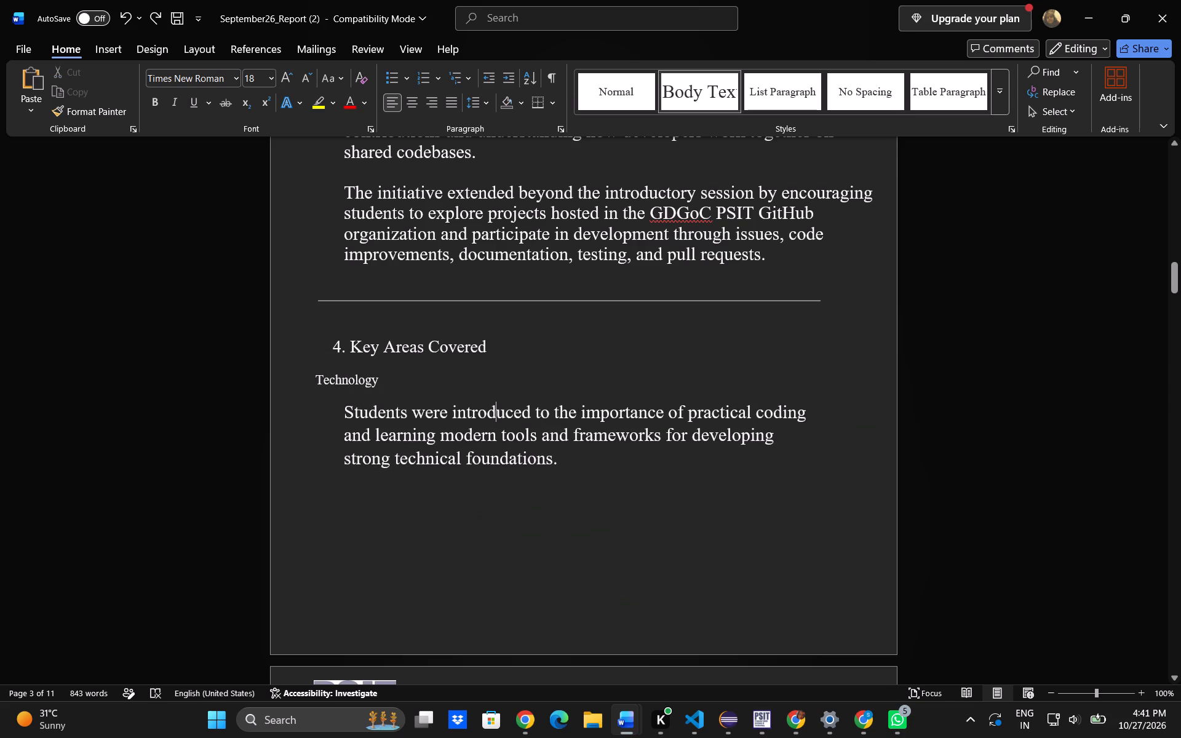
left_click(388, 392)
left_click_drag(581, 467, 317, 378)
key("ctrl+v")
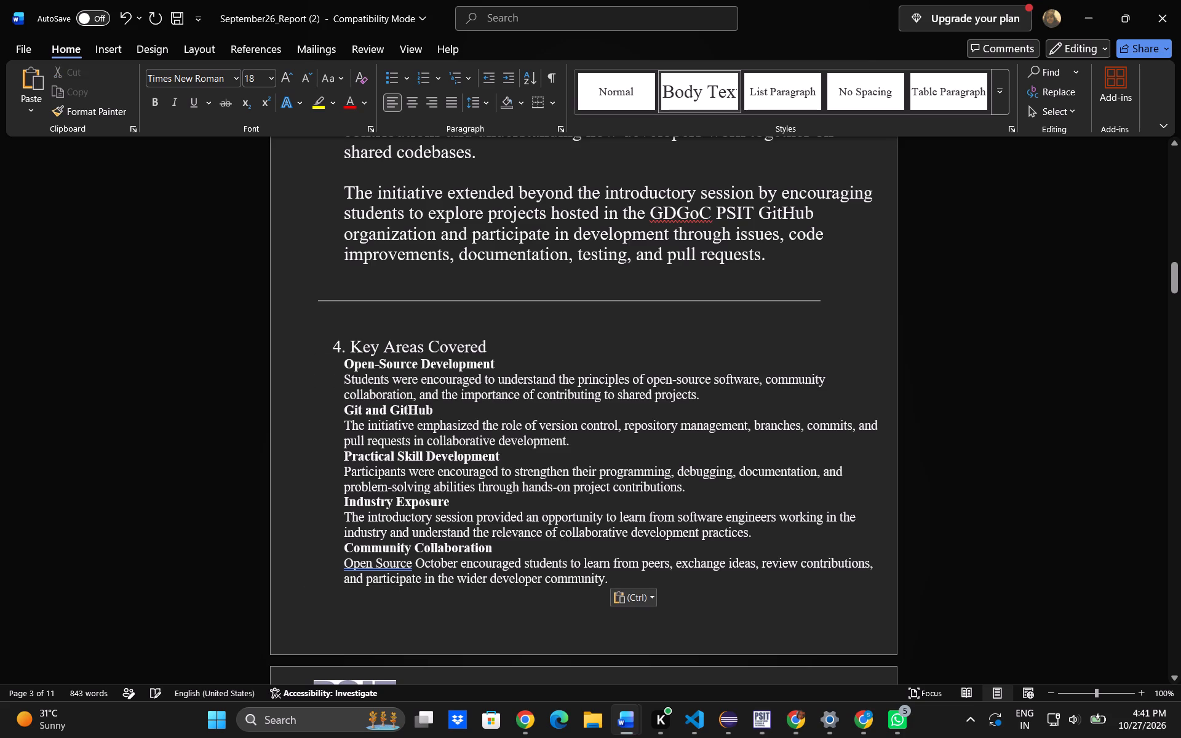
left_click(507, 378)
left_click(493, 354)
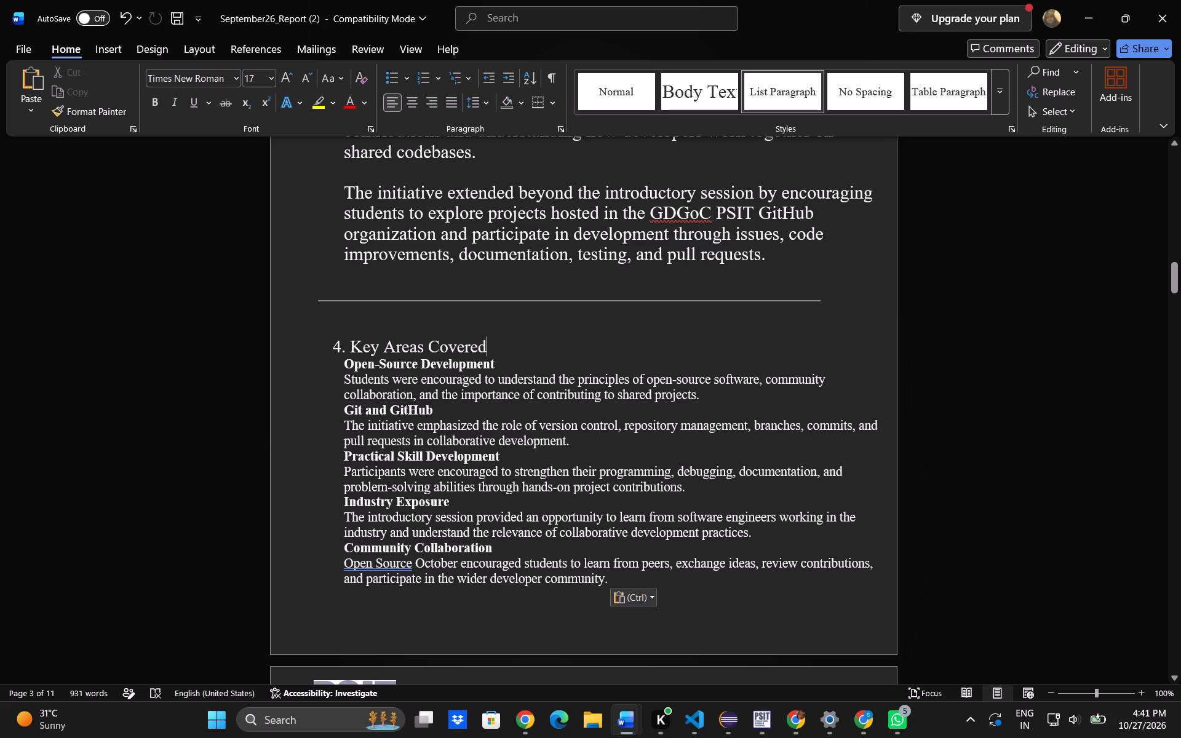
key("Return")
Set the font size of the paragraph under Open-Source Development to 18.
left_click_drag(497, 382, 429, 379)
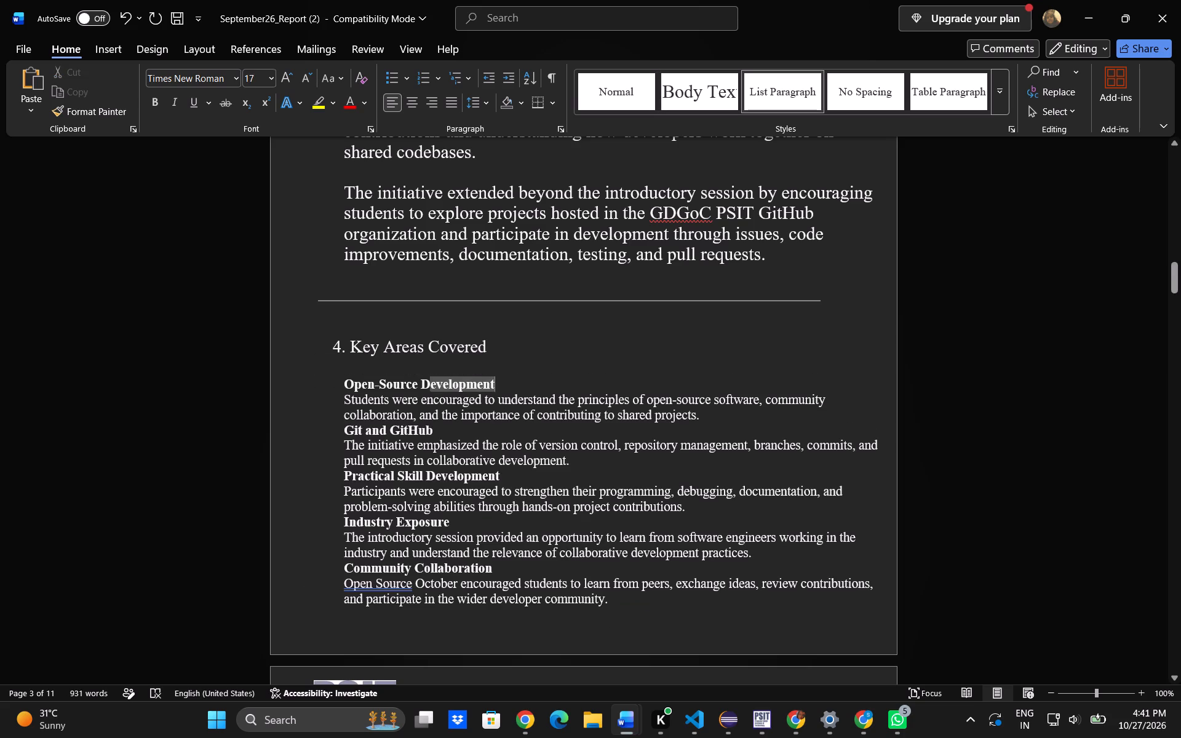
left_click_drag(429, 379, 341, 384)
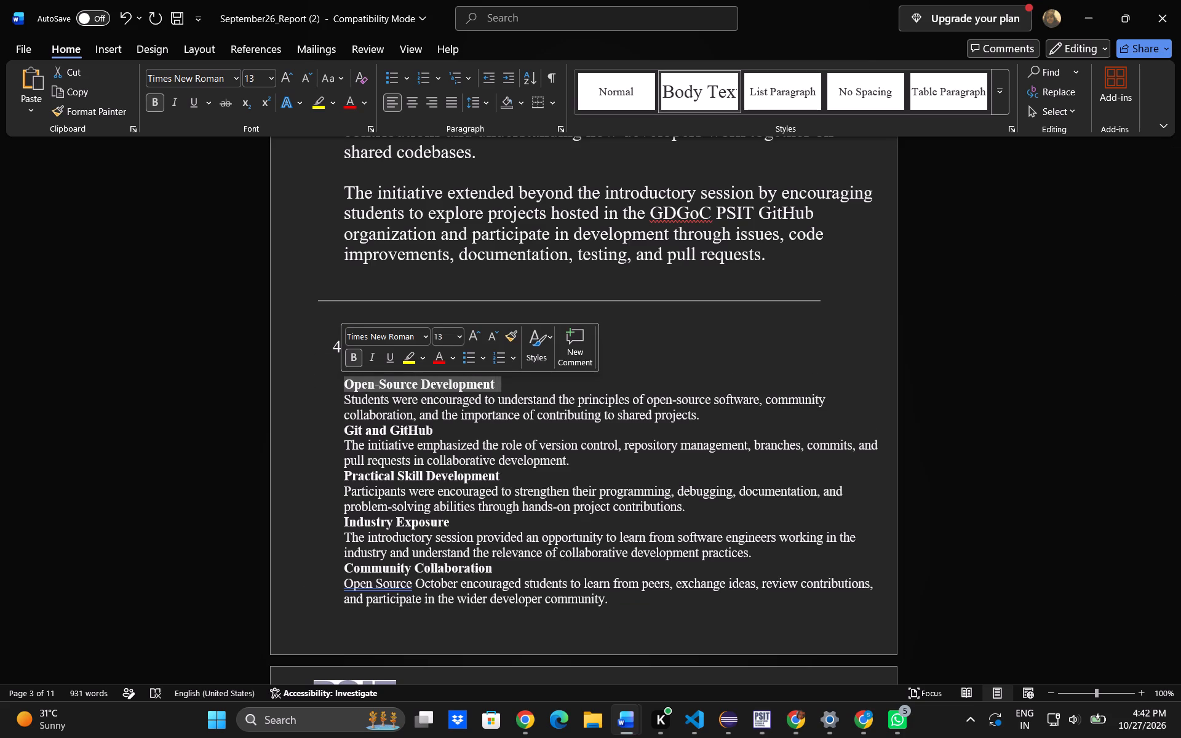
left_click_drag(702, 421, 670, 416)
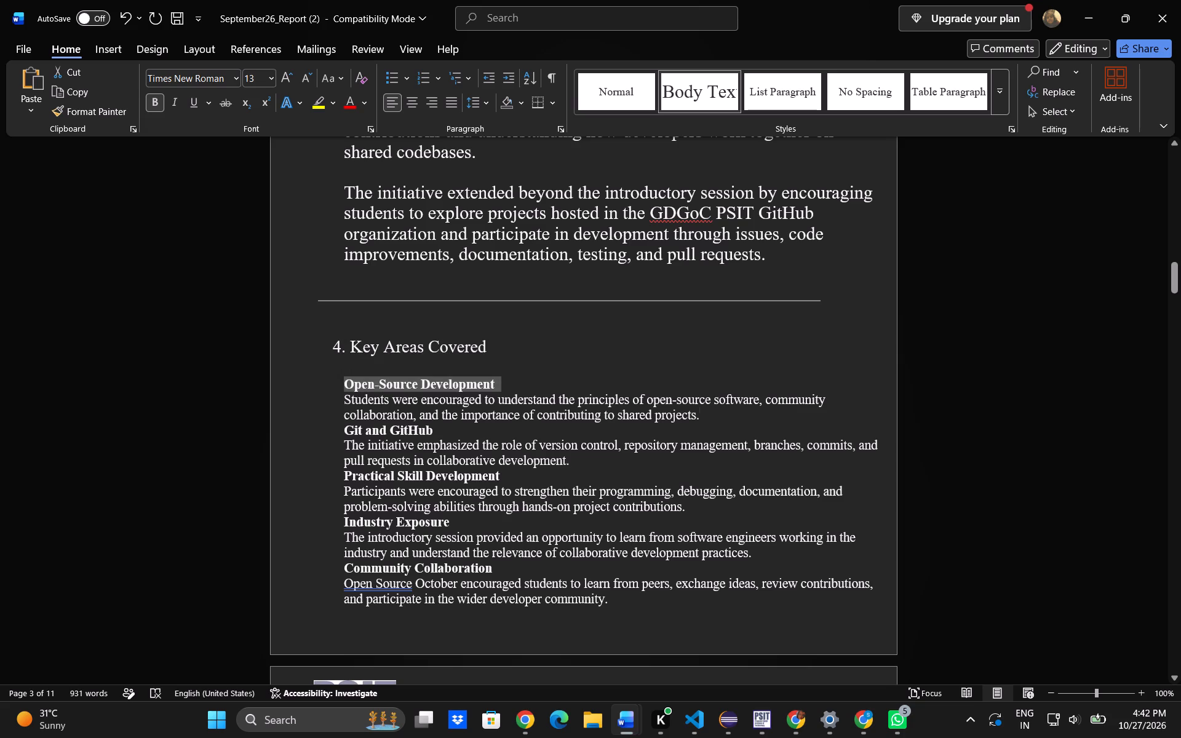
left_click_drag(670, 416, 349, 401)
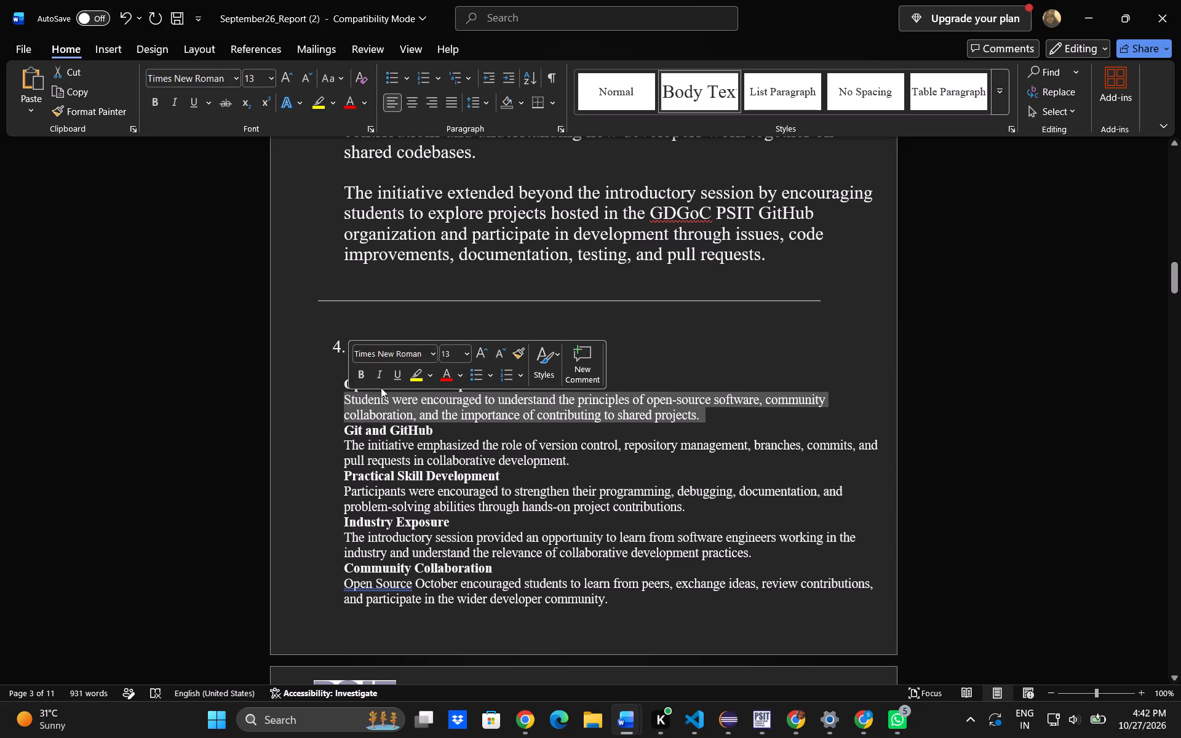
left_click(447, 352)
key("BackSpace")
type("18")
key("Return")
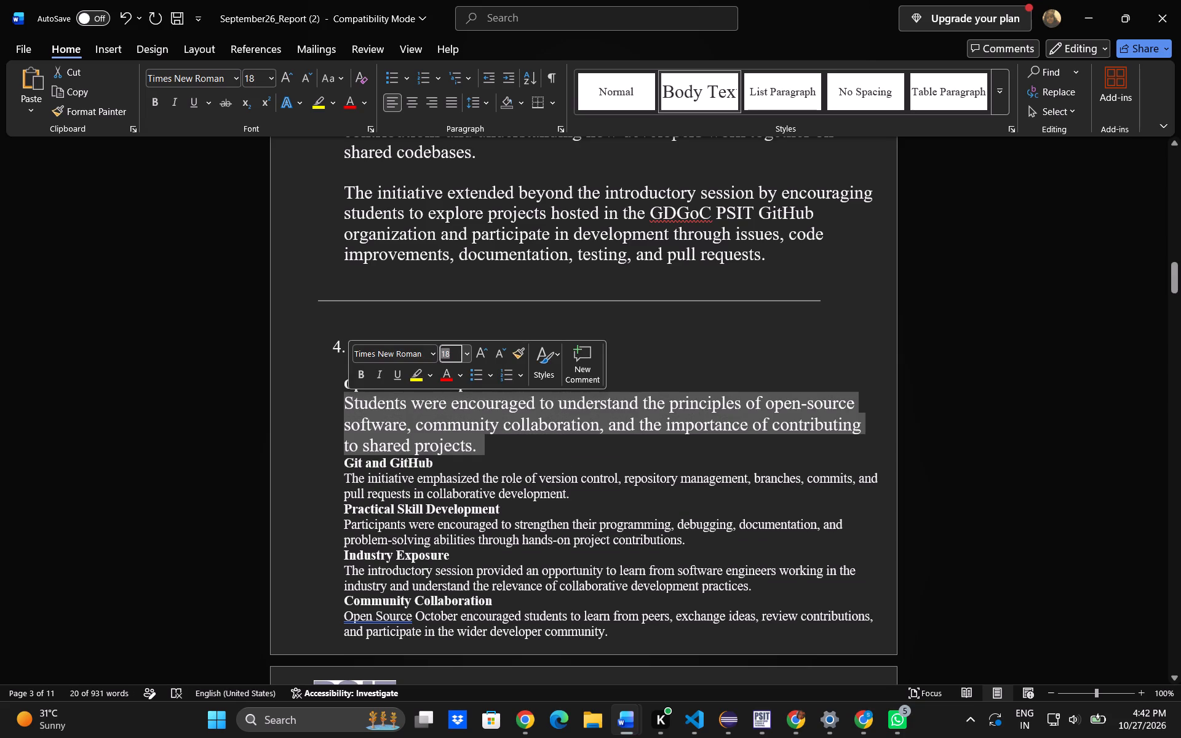
Set the font size of the paragraph under Git and GitHub to 18.
left_click_drag(579, 498, 350, 479)
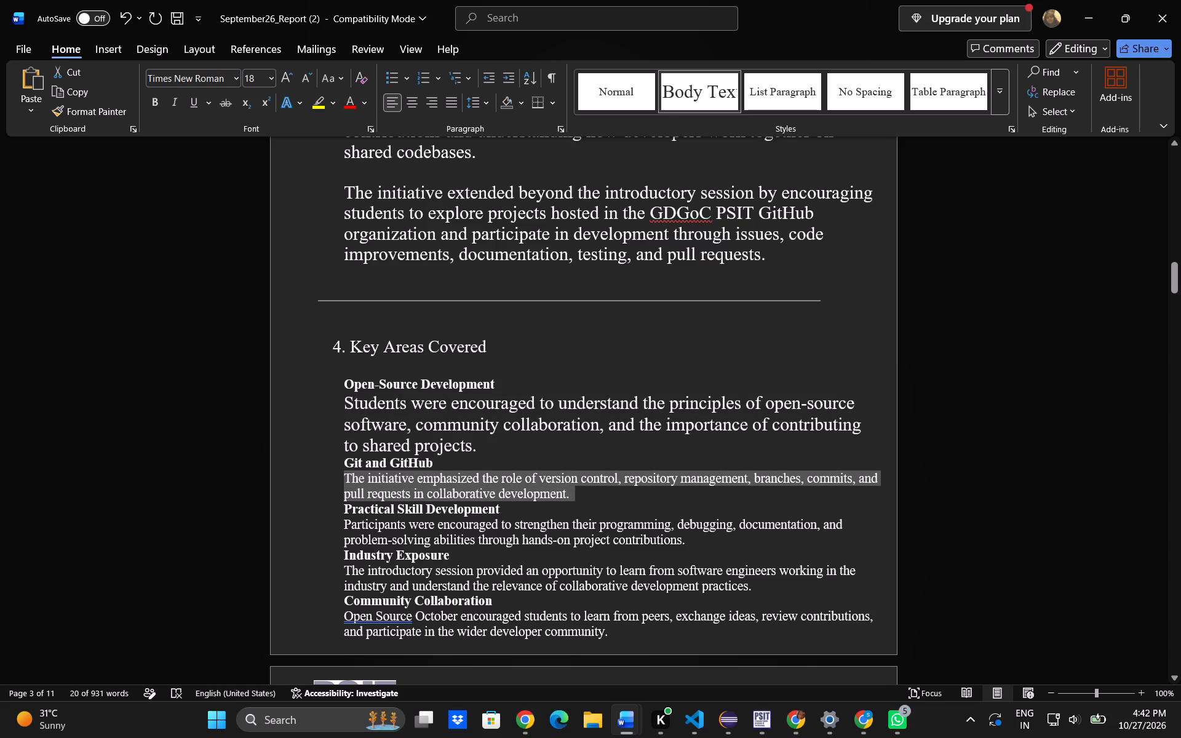
left_click_drag(350, 479, 348, 479)
left_click(447, 431)
key("BackSpace")
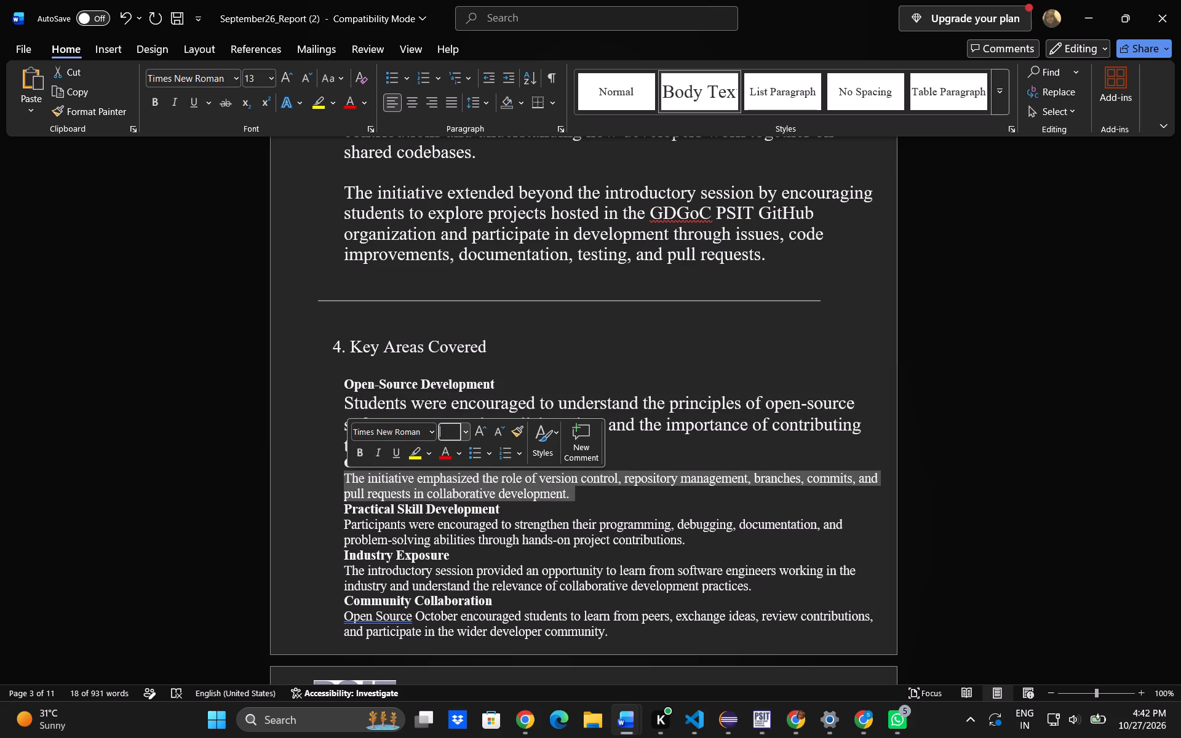
type("18")
key("Return")
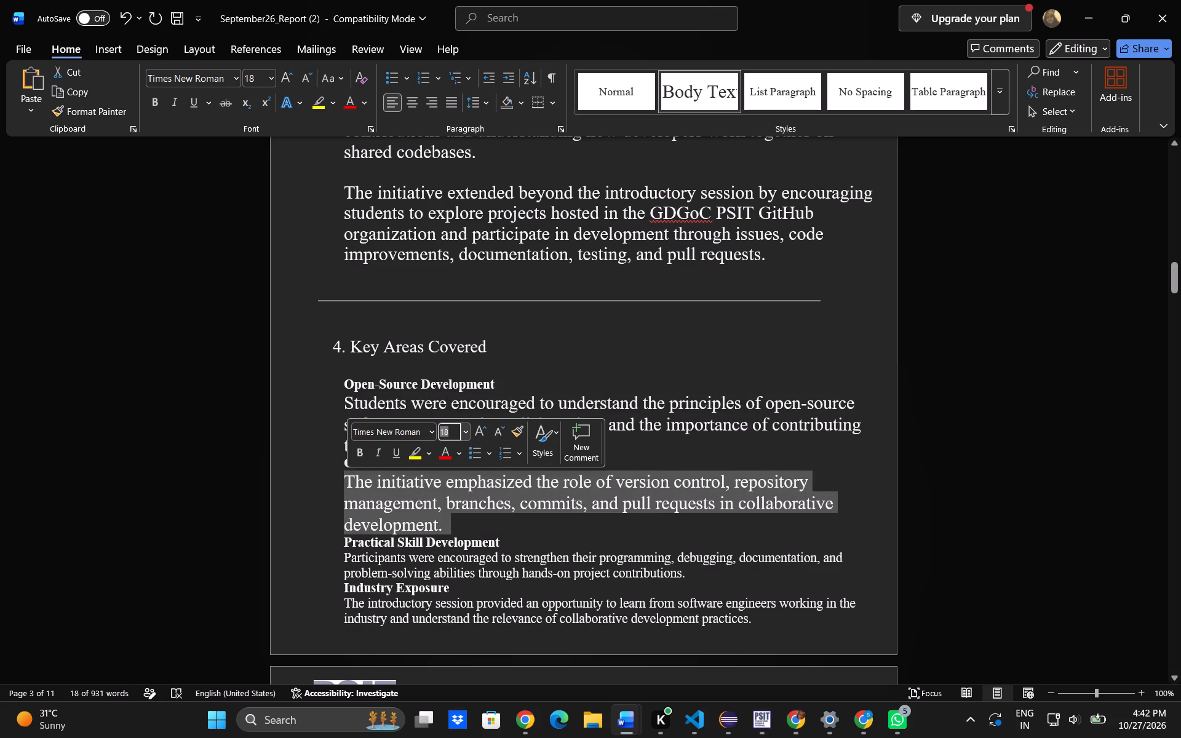
Set the font size of the paragraph under Practical Skill Development, together with the Industry Exposure heading, to 18.
left_click_drag(688, 583, 511, 553)
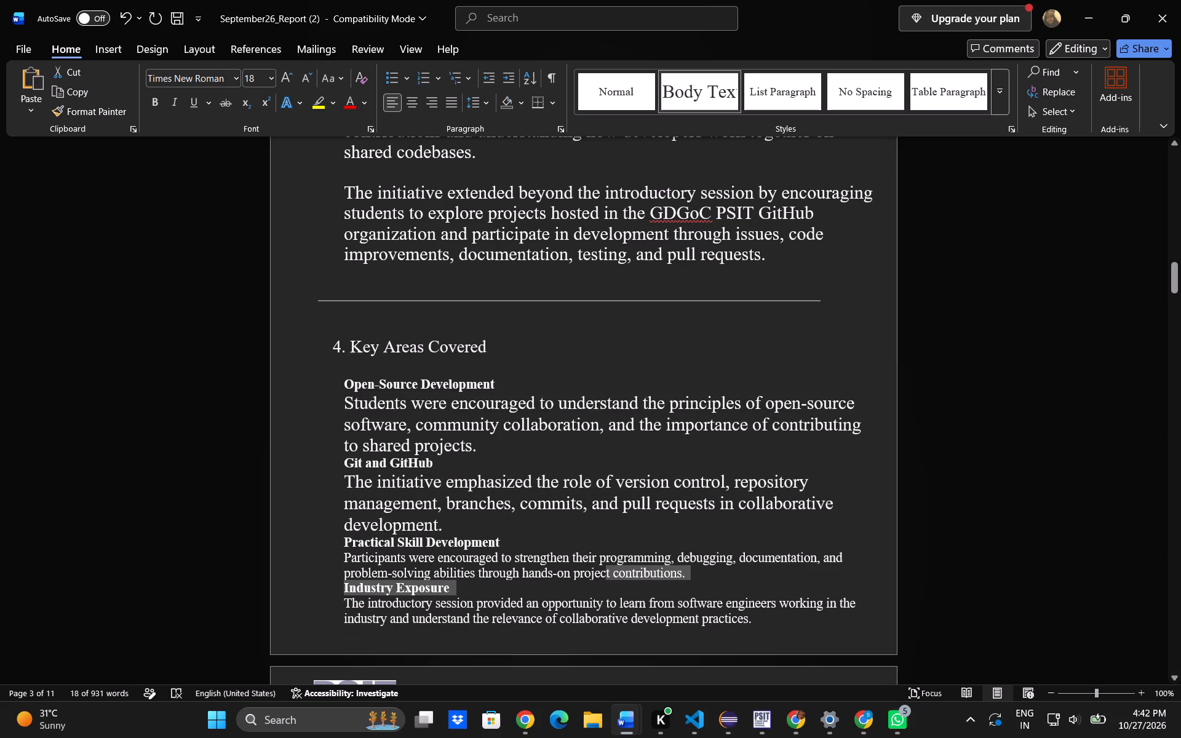
left_click_drag(511, 553, 344, 556)
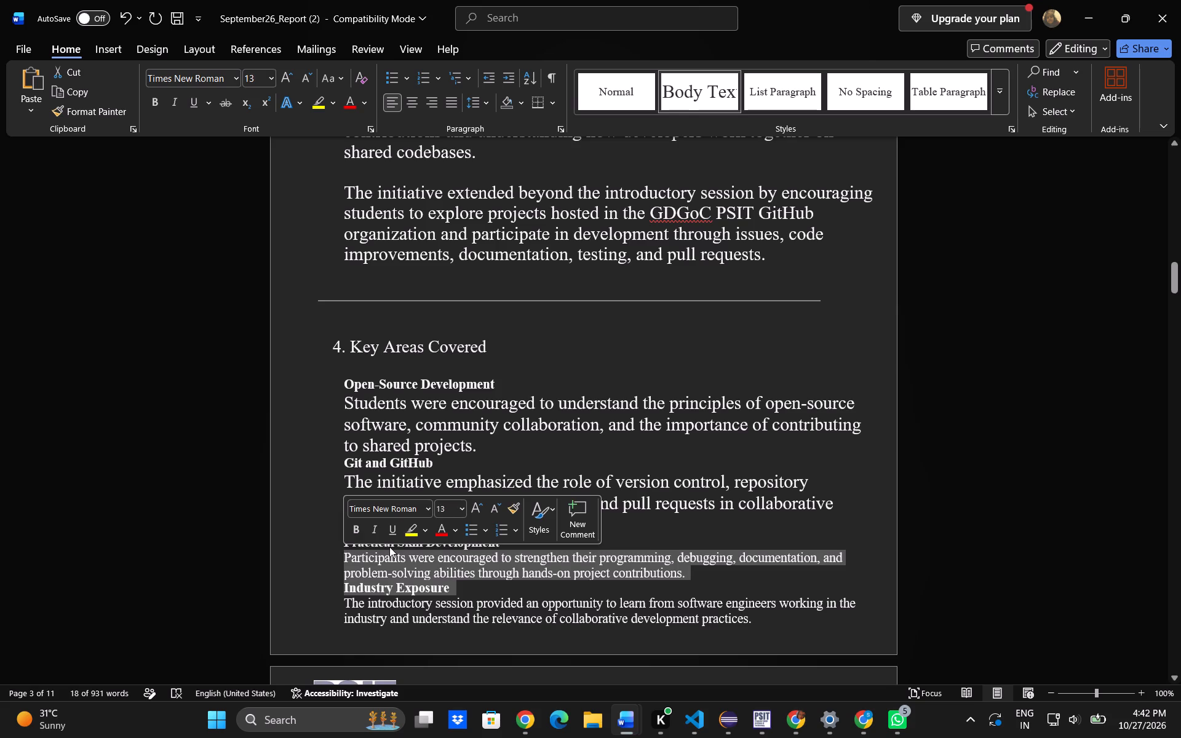
left_click(445, 512)
key("BackSpace")
type("18")
key("Return")
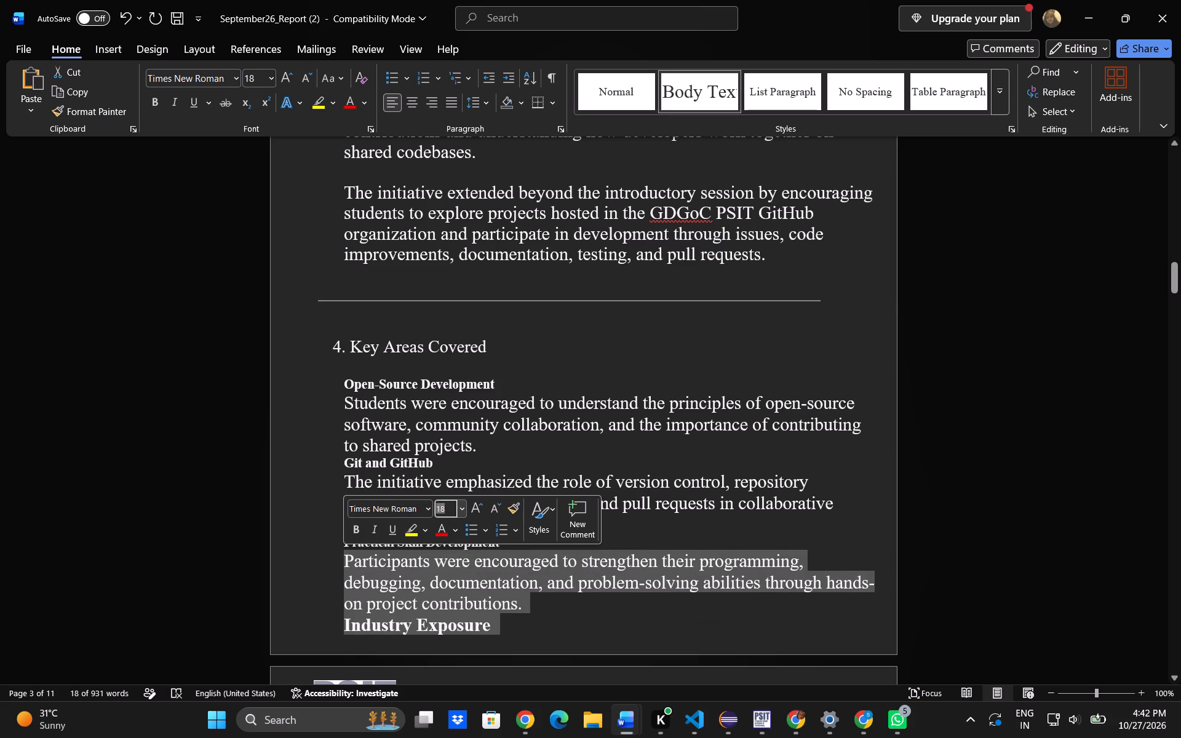
Set the font size of the Industry Exposure heading to 13.
left_click(512, 635)
left_click_drag(498, 629, 374, 629)
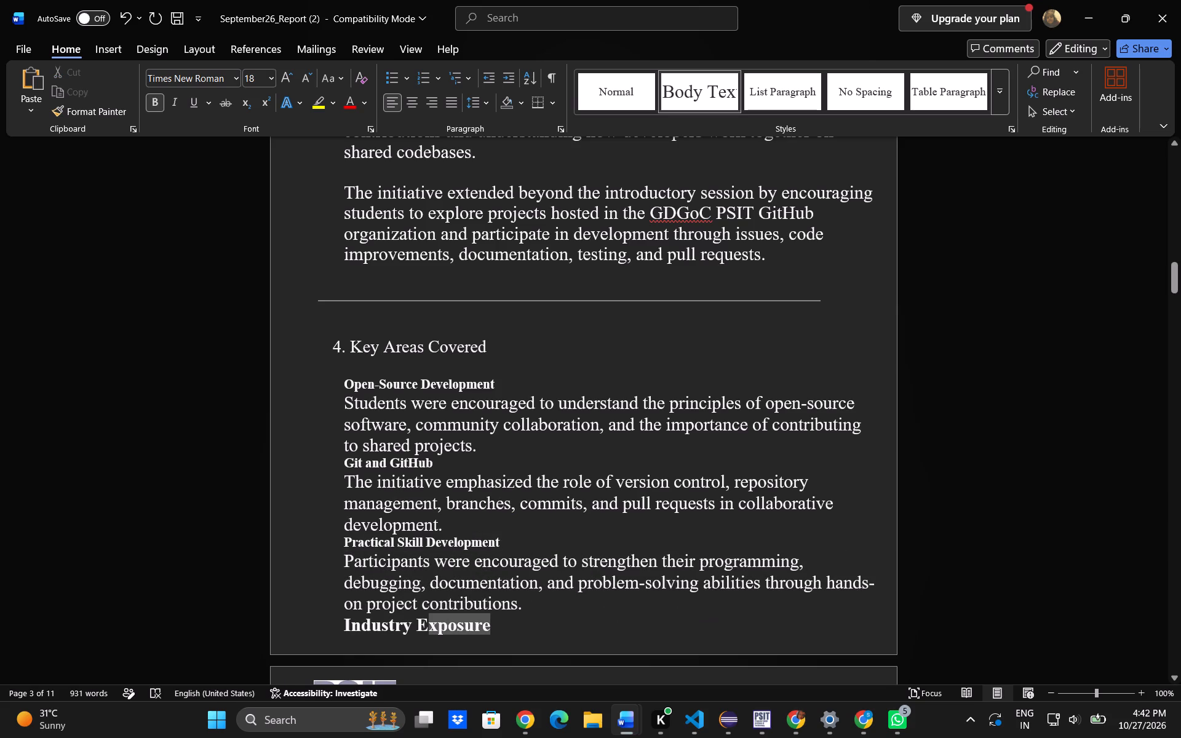
left_click_drag(374, 629, 349, 627)
left_click(505, 629)
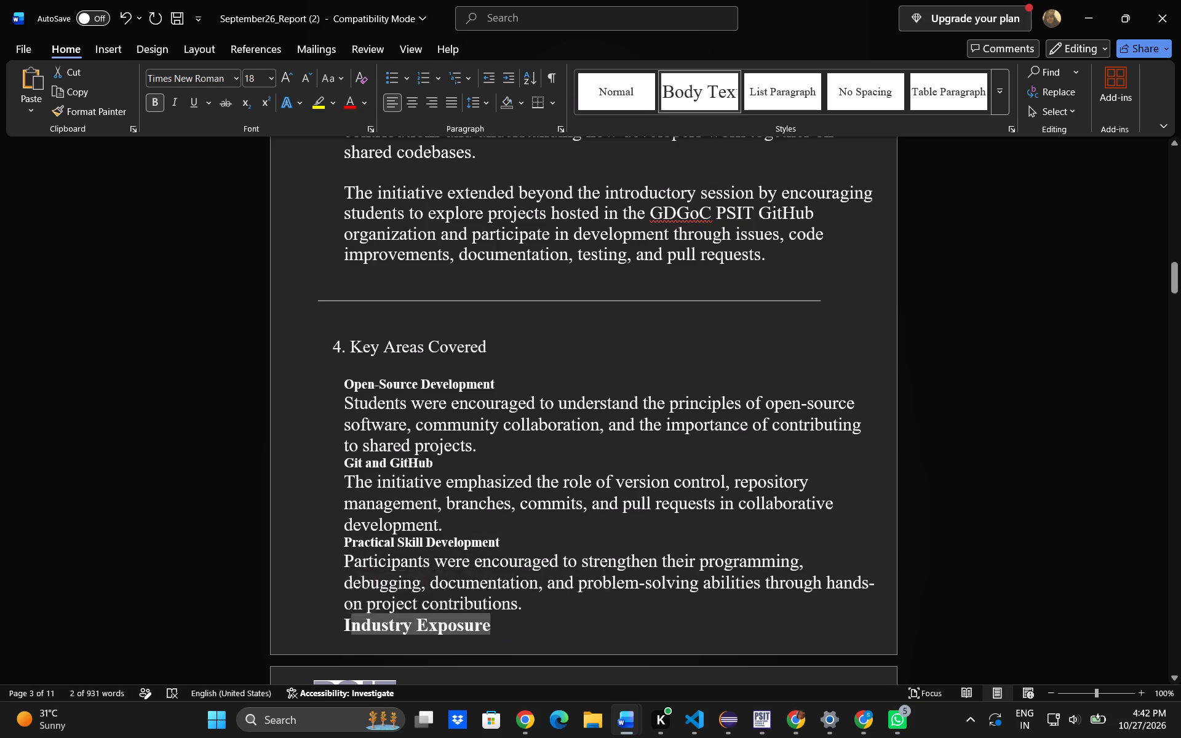
left_click_drag(498, 627, 340, 625)
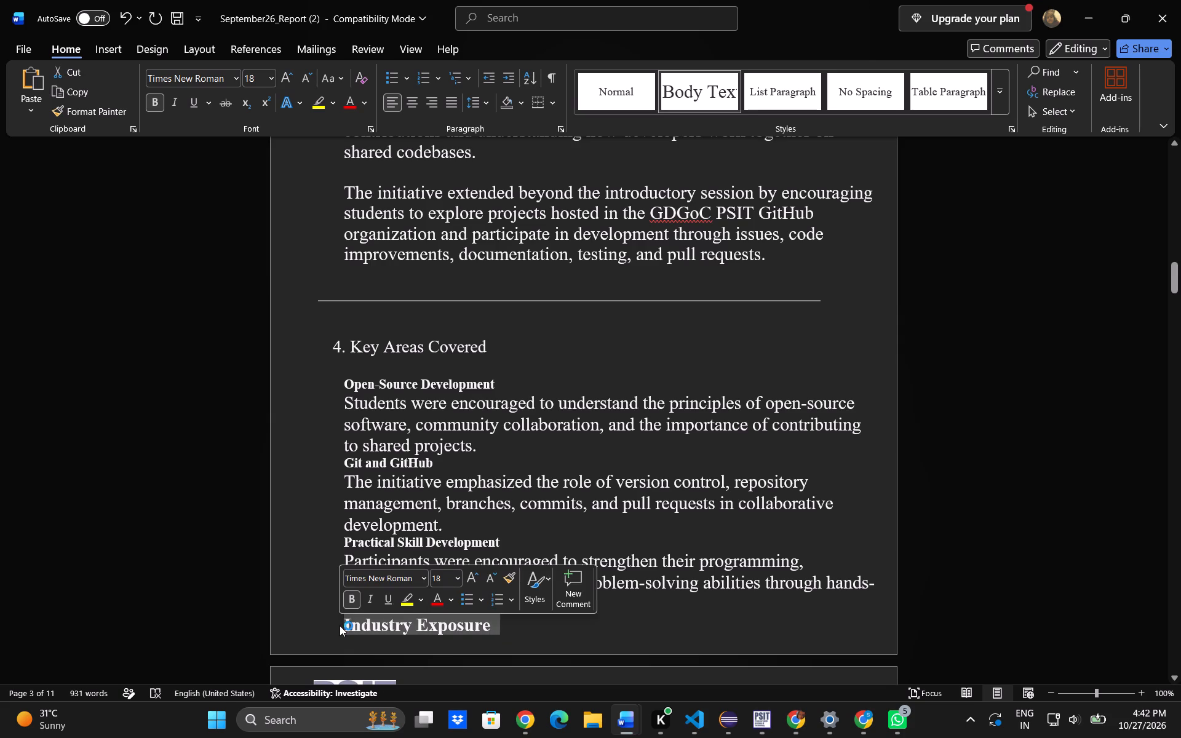
left_click(441, 573)
key("BackSpace")
type("13")
key("Return")
left_click(461, 454)
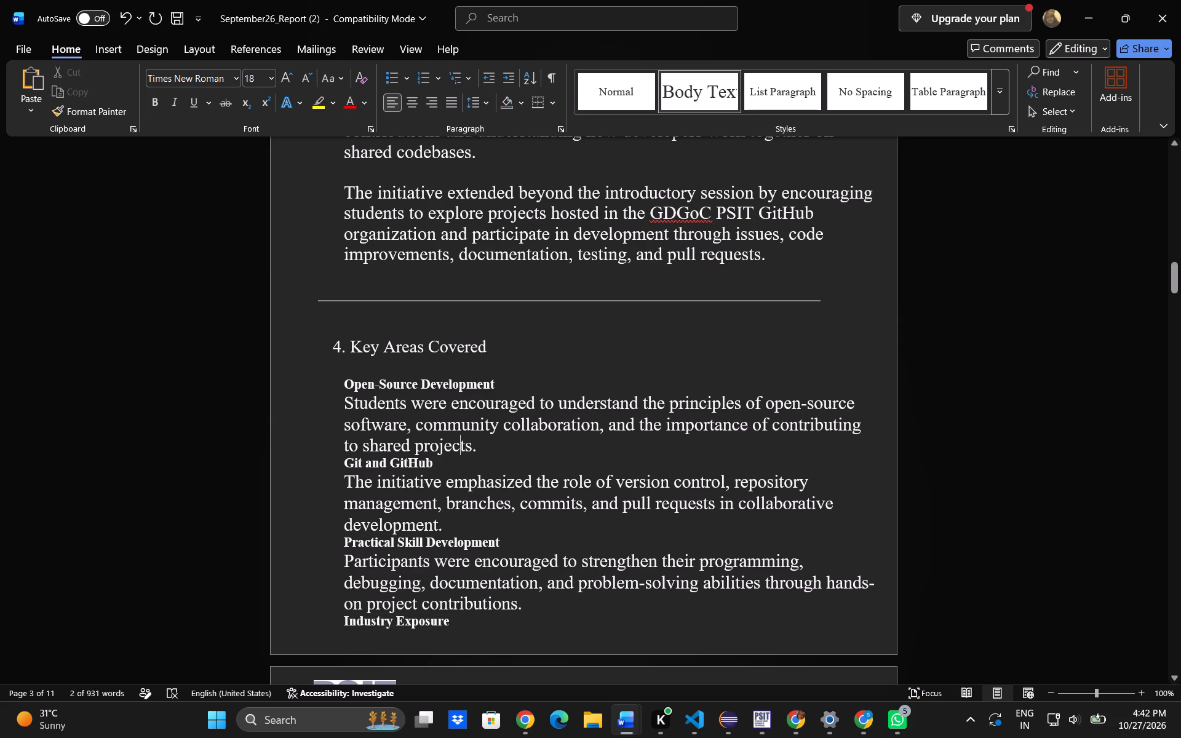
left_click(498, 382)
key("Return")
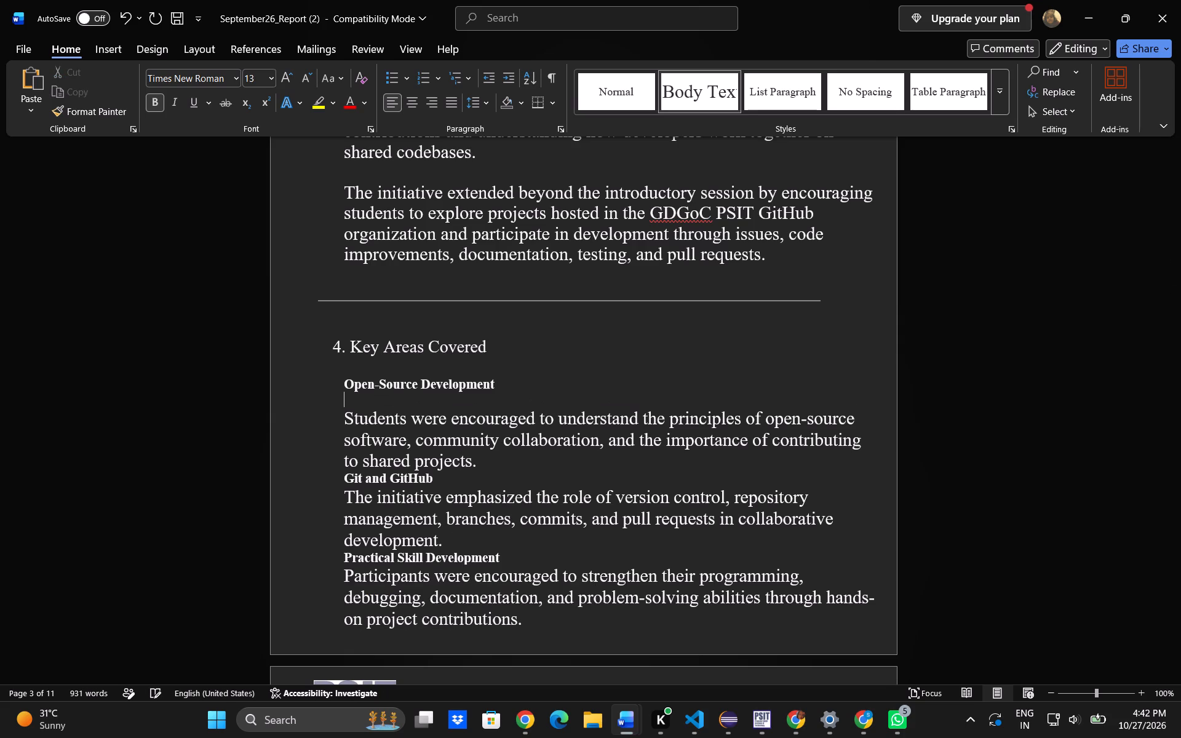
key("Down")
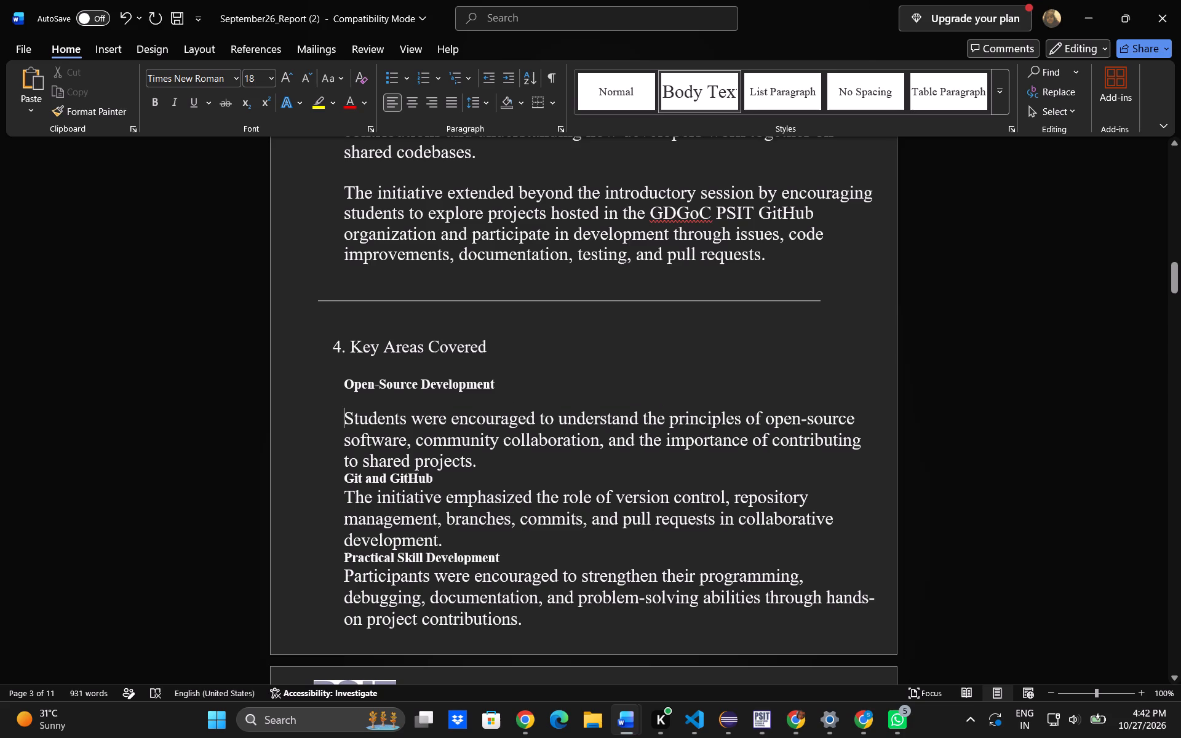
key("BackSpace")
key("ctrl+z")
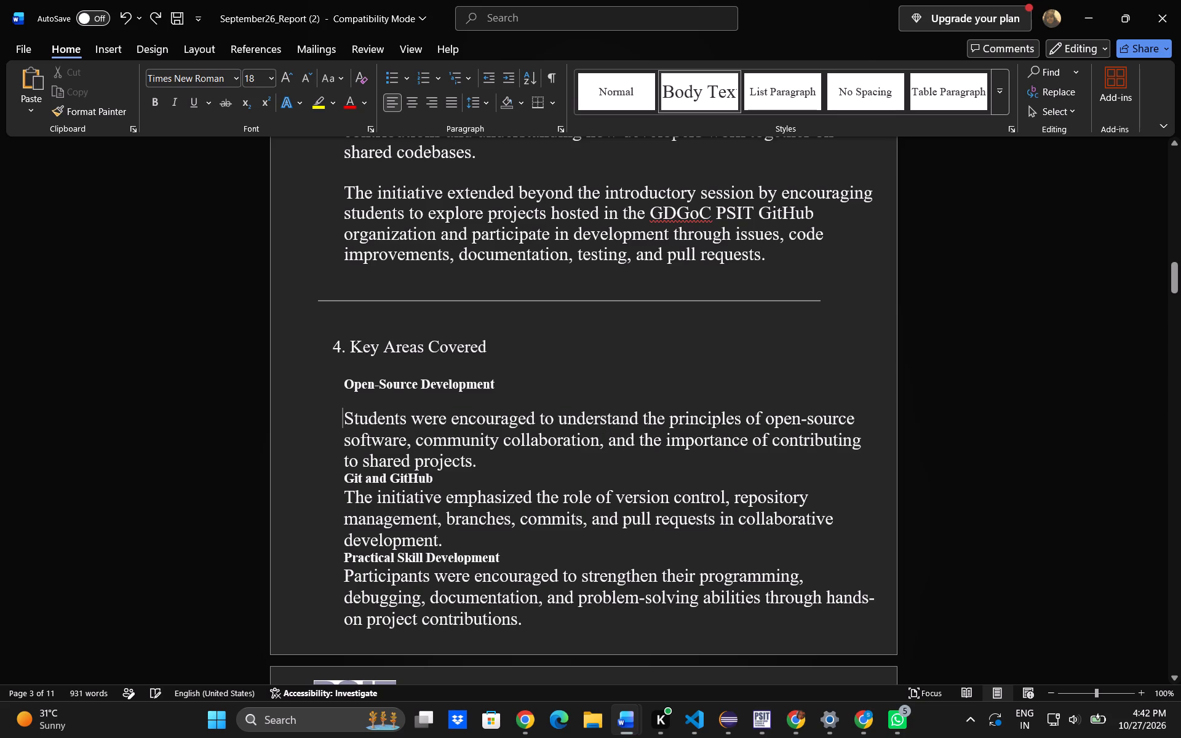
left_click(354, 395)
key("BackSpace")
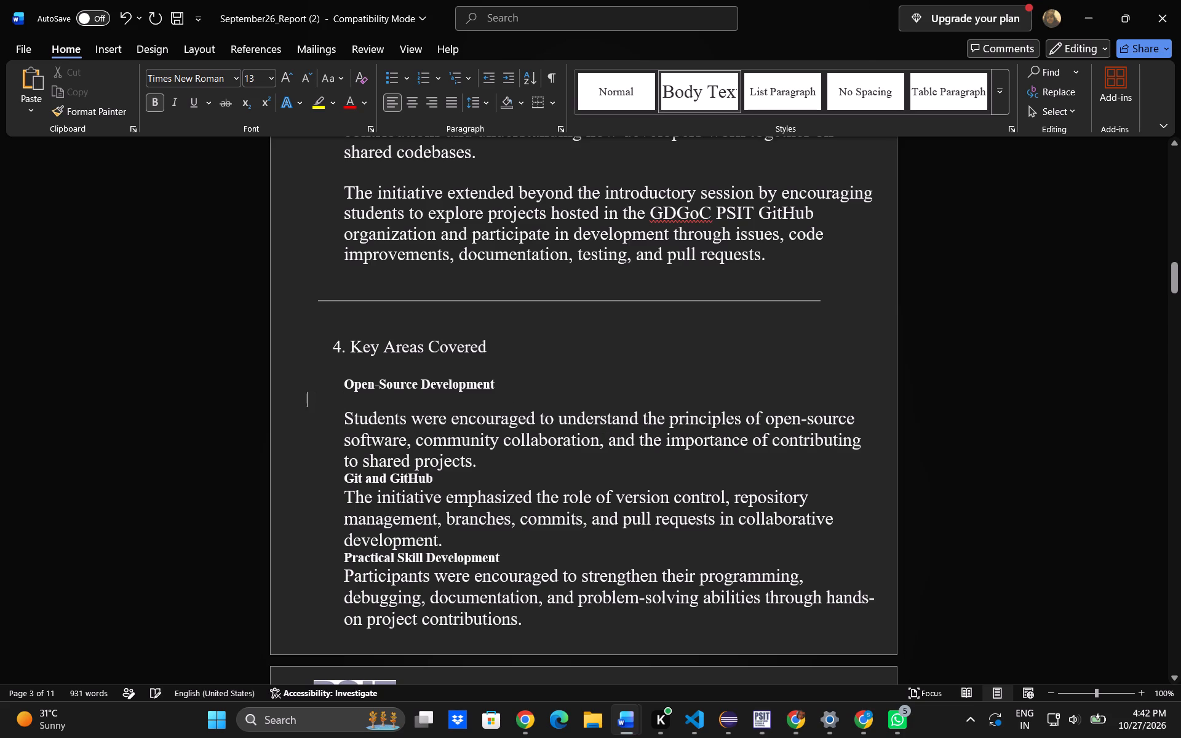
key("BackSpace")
Add a blank line between the Open-Source Development heading and its paragraph, and two blank lines after the paragraph.
left_click(348, 405)
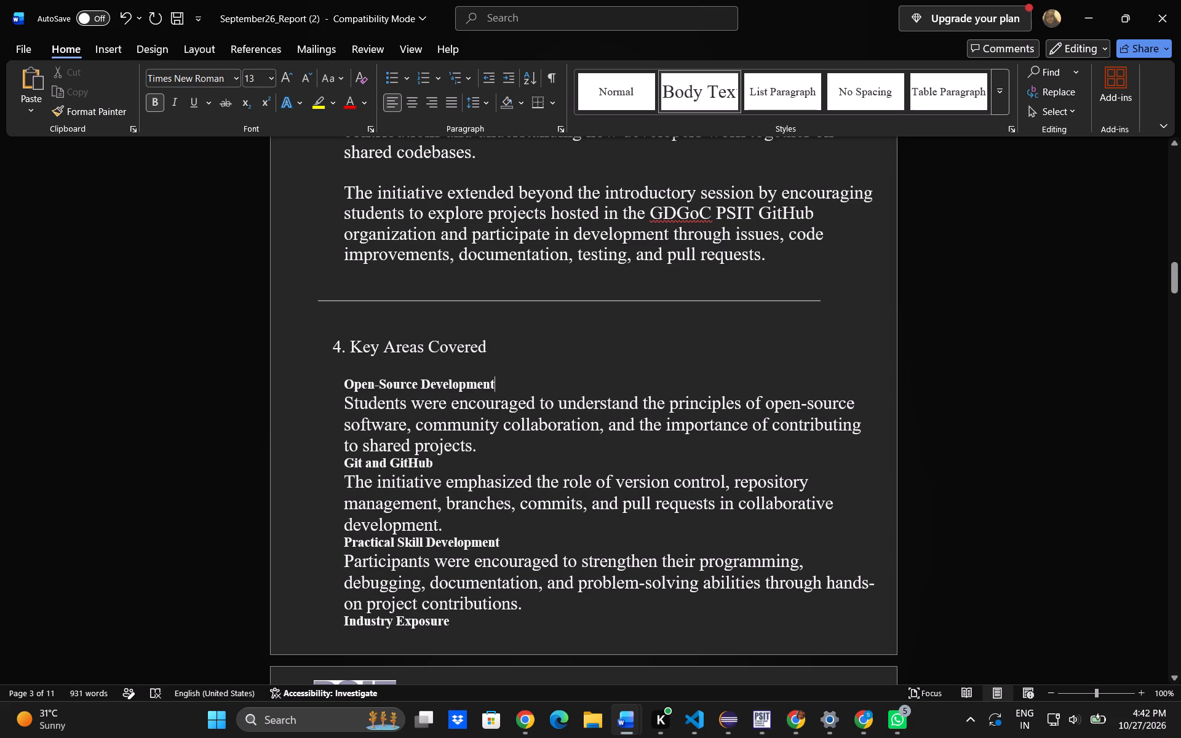
key("Return")
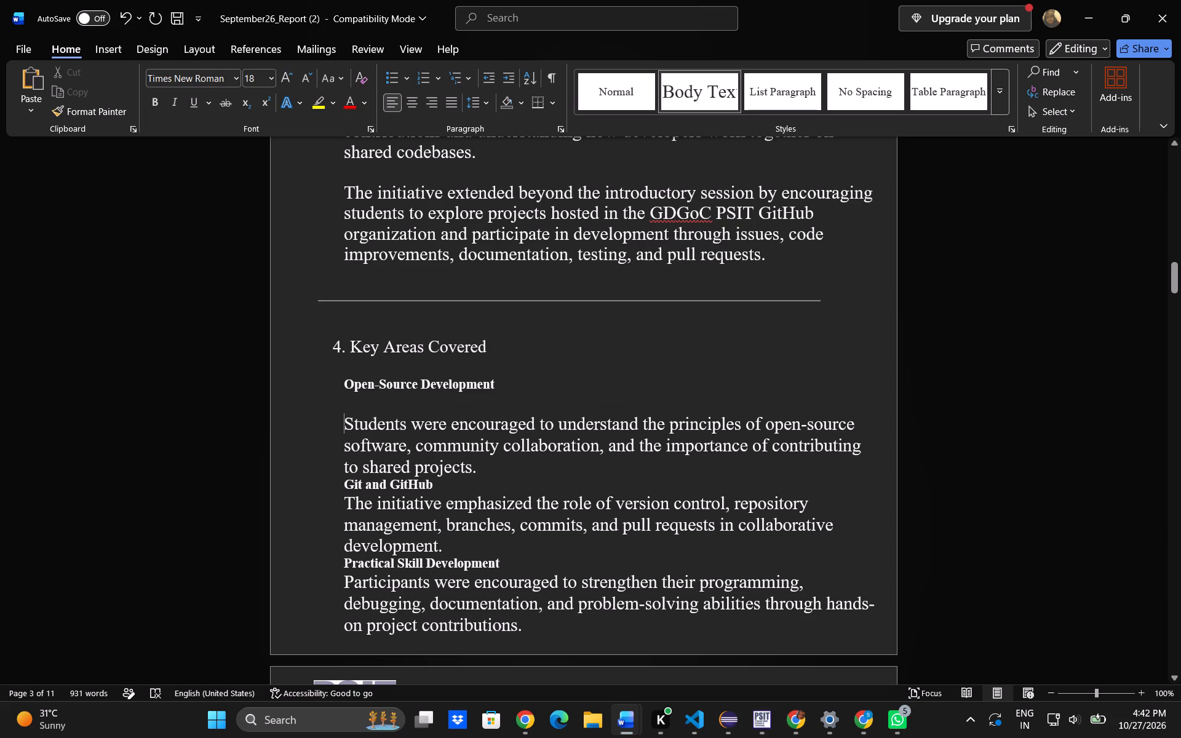
left_click(493, 472)
key("Return")
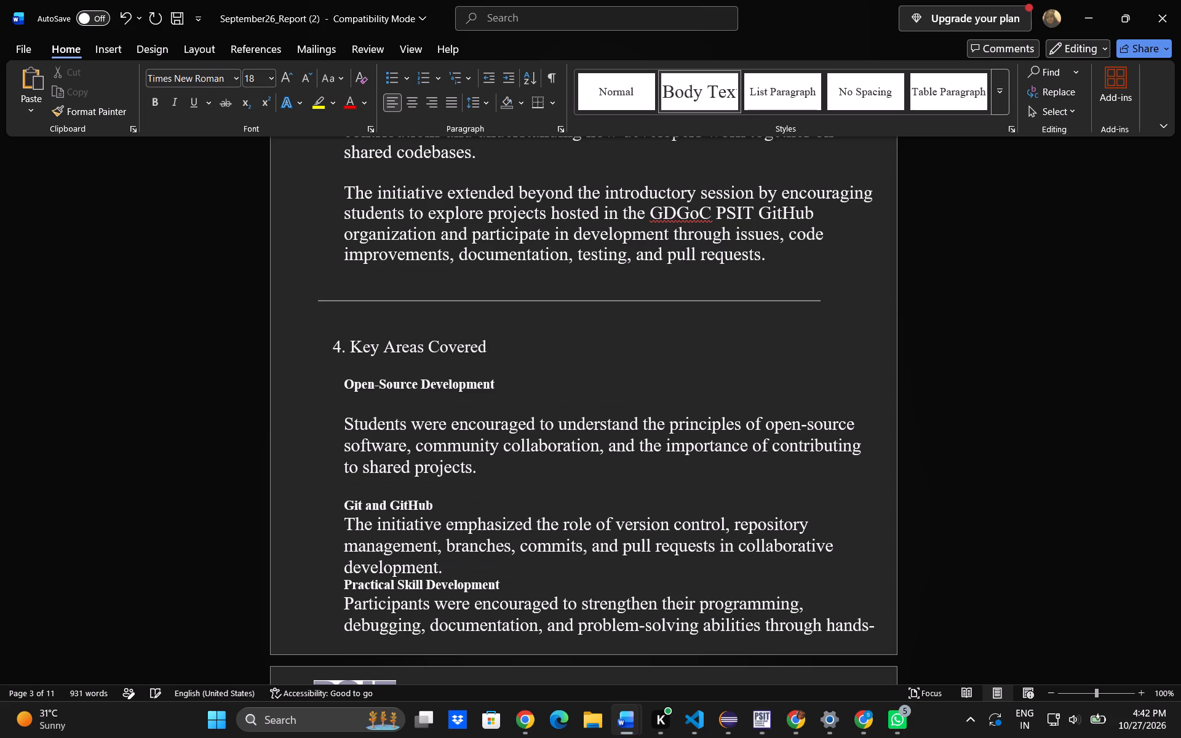
key("Return")
Add a blank line between the Git and GitHub heading and its paragraph, and two blank lines after the paragraph.
left_click(346, 546)
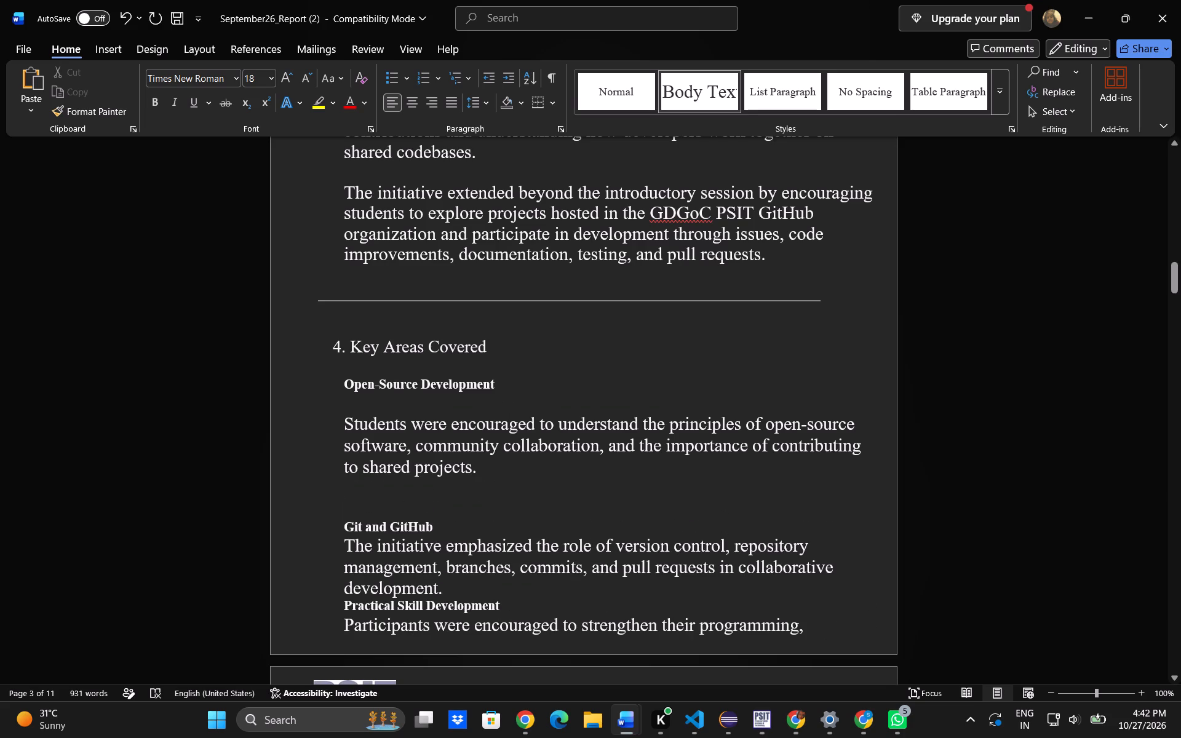
key("Return")
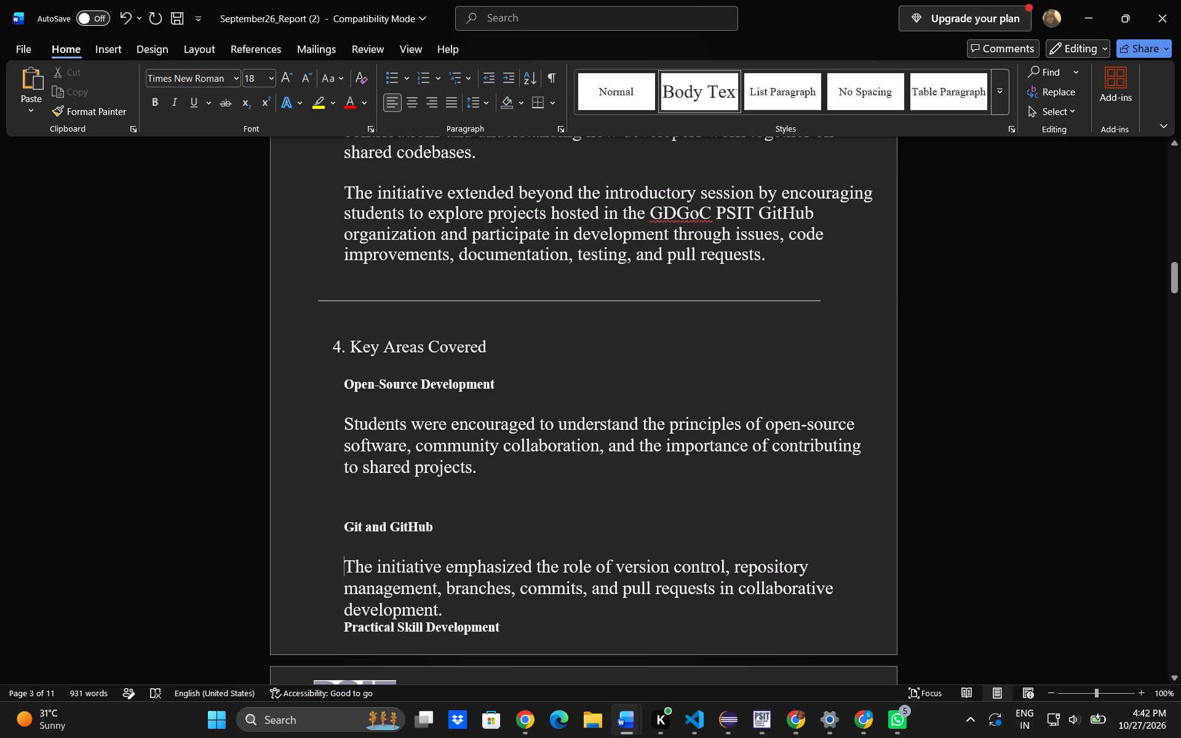
scroll(420, 602, "down", 1)
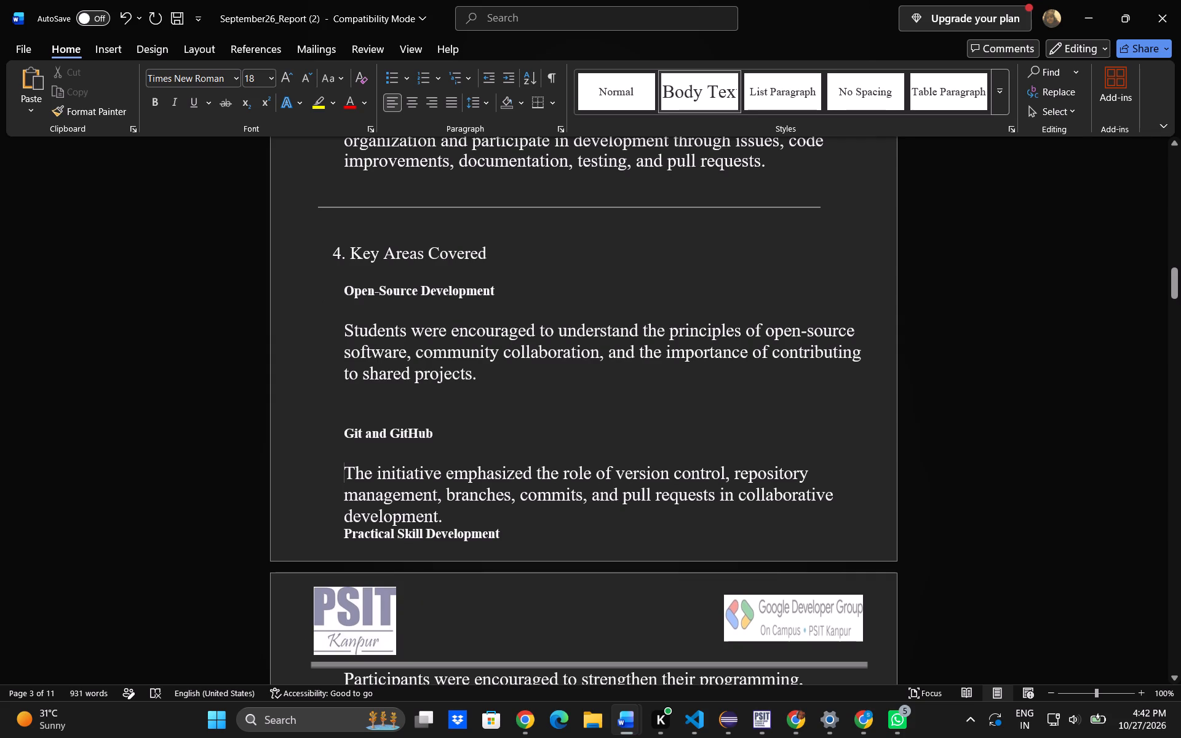
left_click(458, 515)
key("Return")
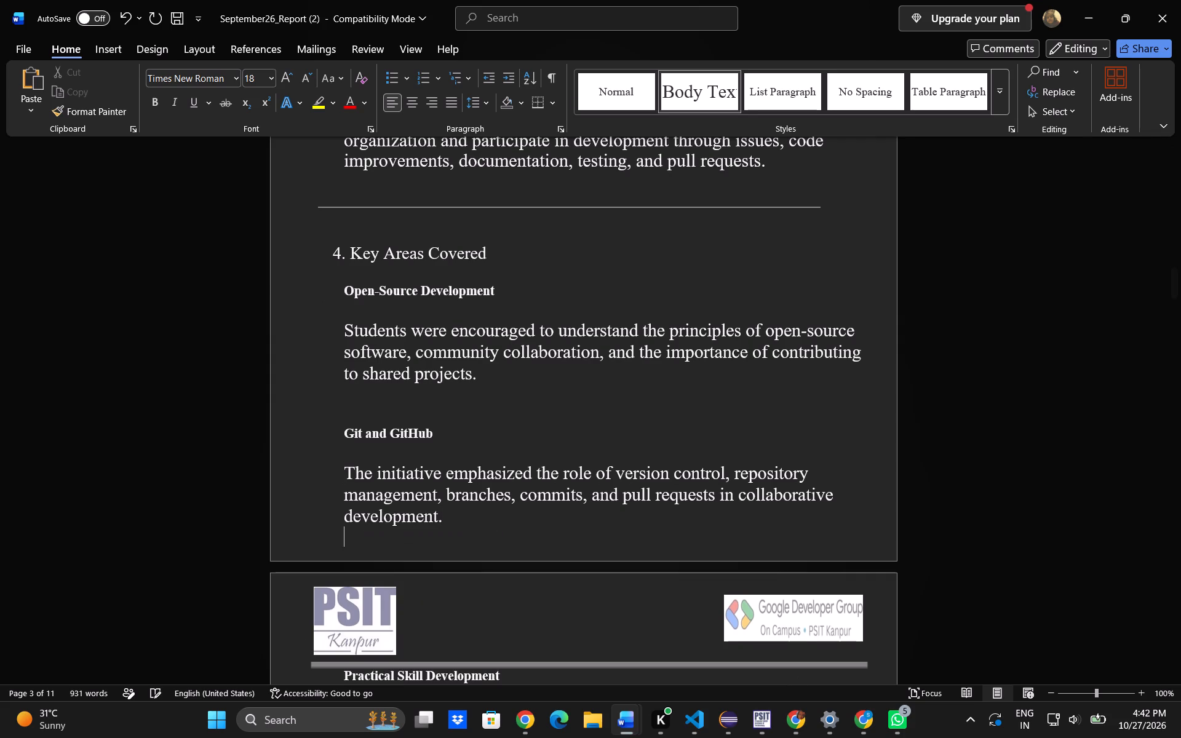
key("Return")
Add a blank line between the Practical Skill Development heading and its paragraph, and another after the paragraph.
scroll(458, 515, "down", 1)
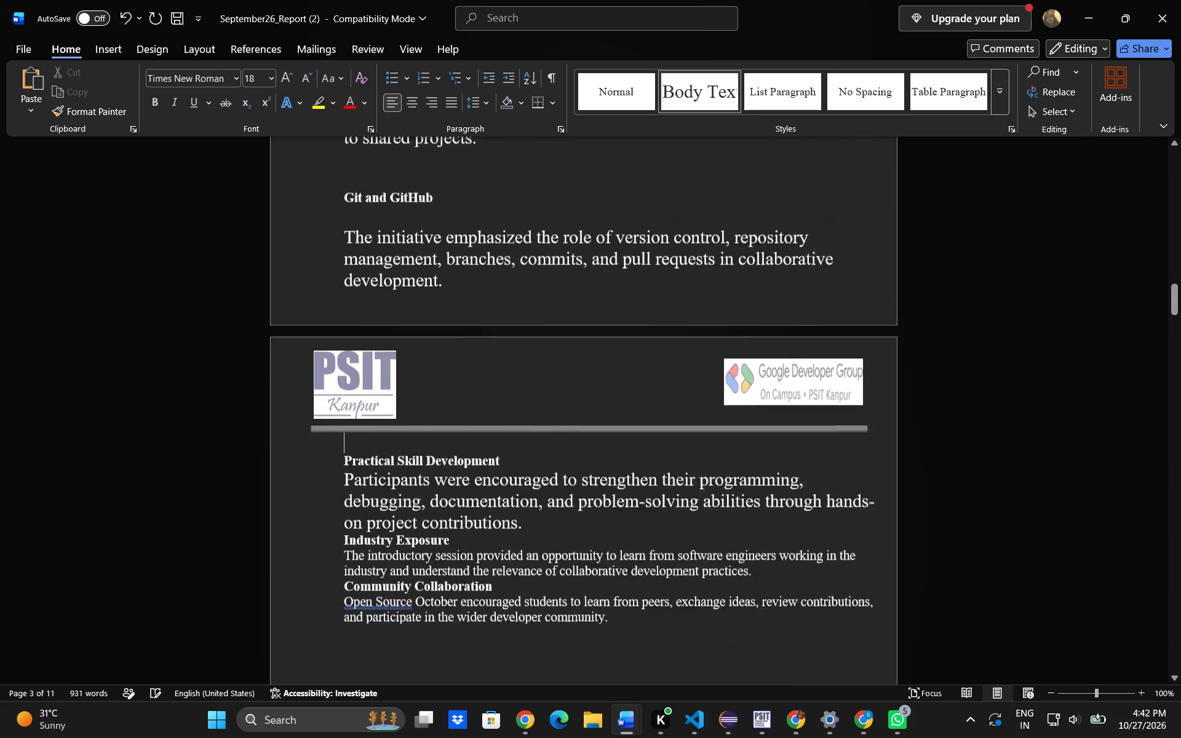
scroll(458, 515, "down", 1)
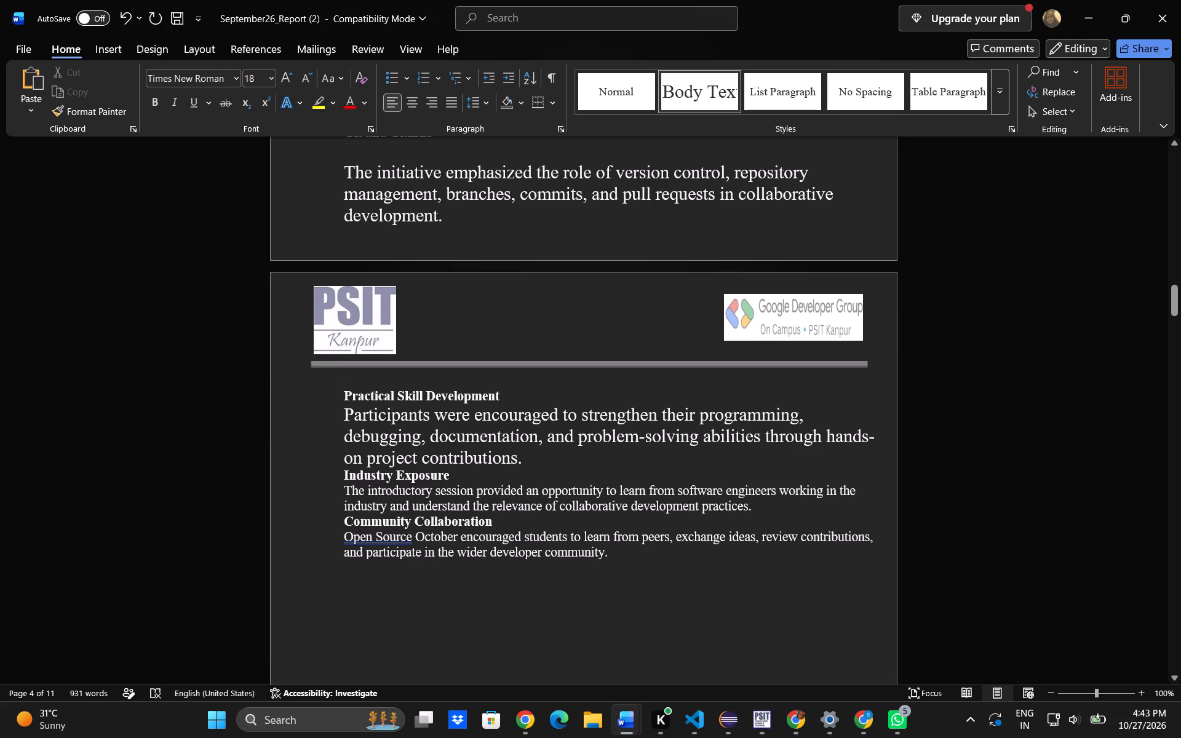
key("Down")
key("Down")
key("Return")
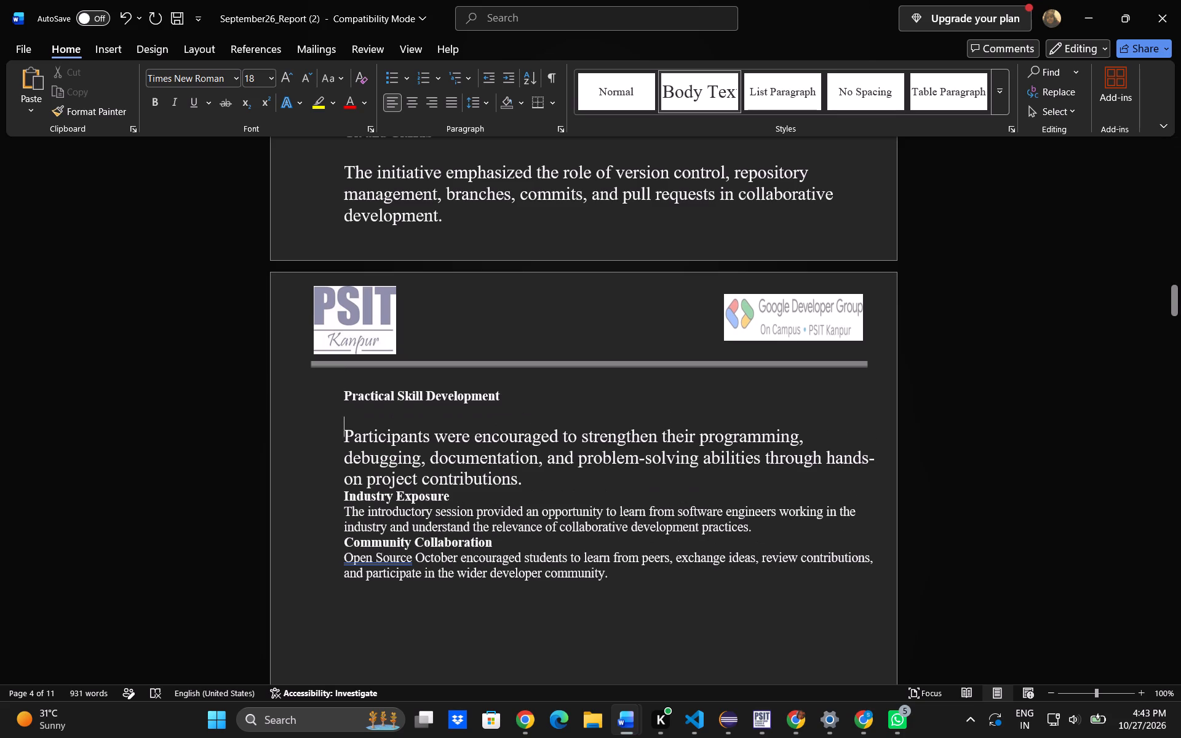
left_click(531, 484)
key("Return")
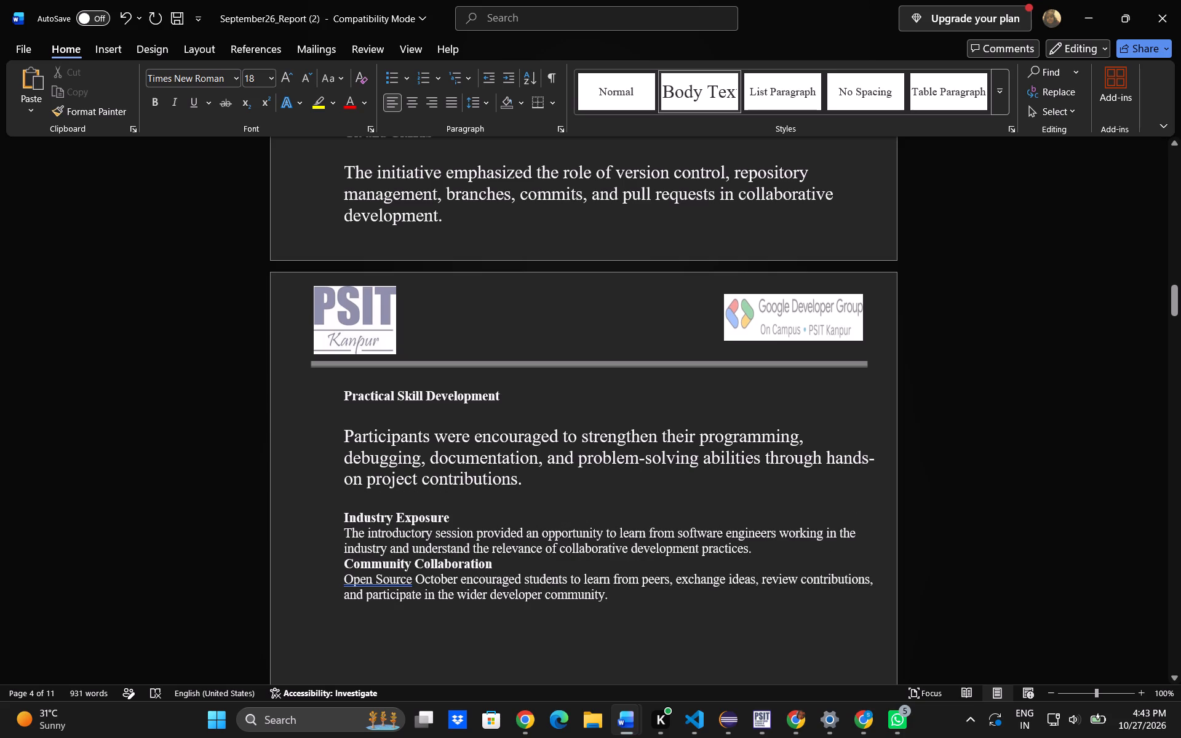
Set the font size of the paragraph under Industry Exposure, together with the Community Collaboration heading, to 18.
left_click_drag(774, 553, 755, 552)
left_click_drag(754, 559, 526, 526)
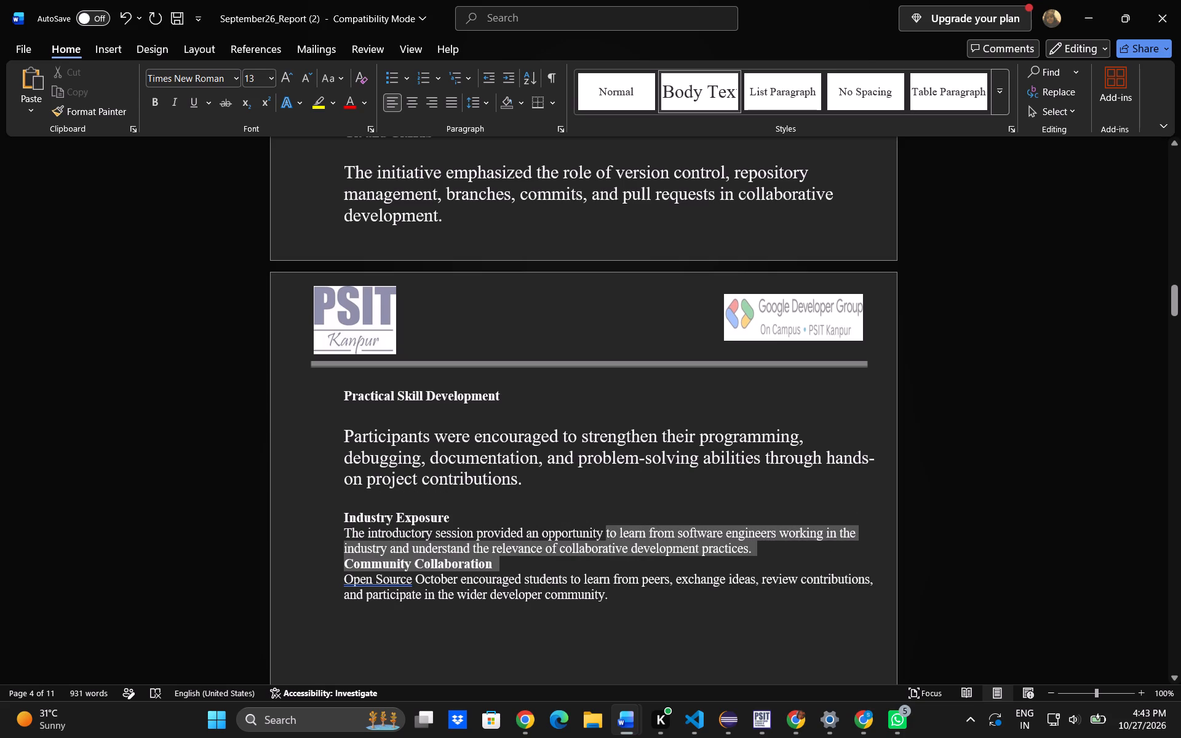
left_click_drag(526, 526, 343, 531)
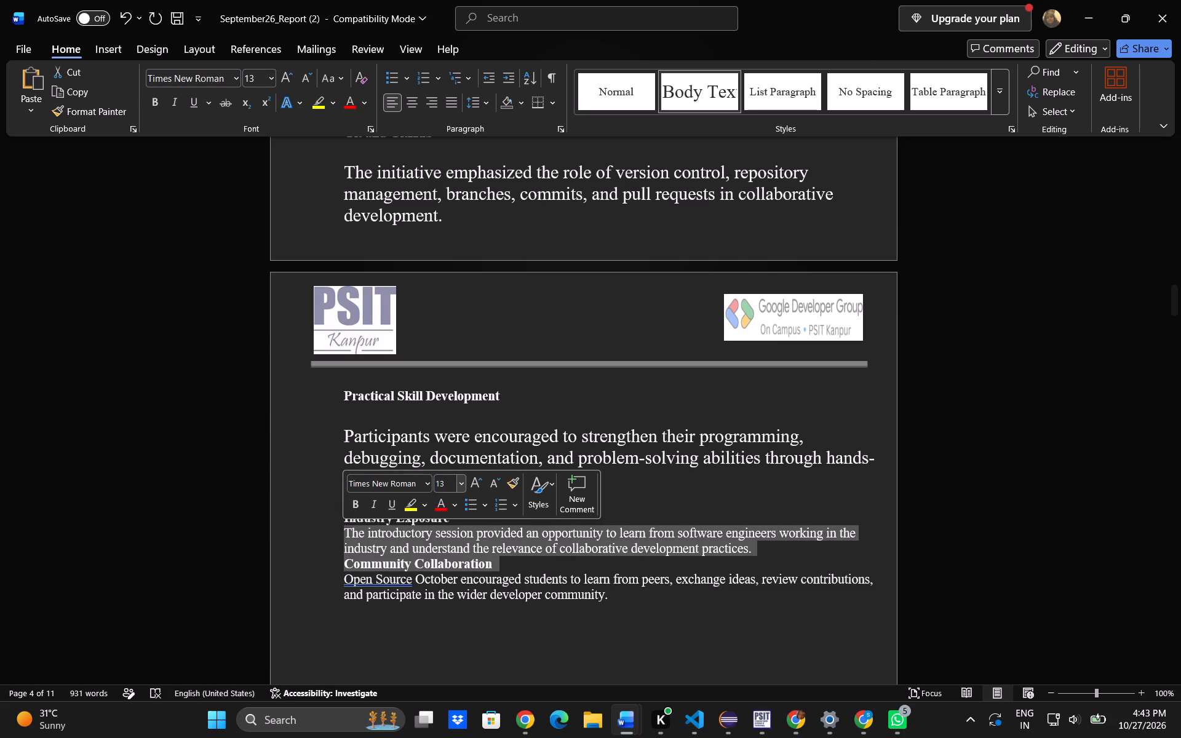
left_click(445, 481)
key("BackSpace")
type("18")
key("Return")
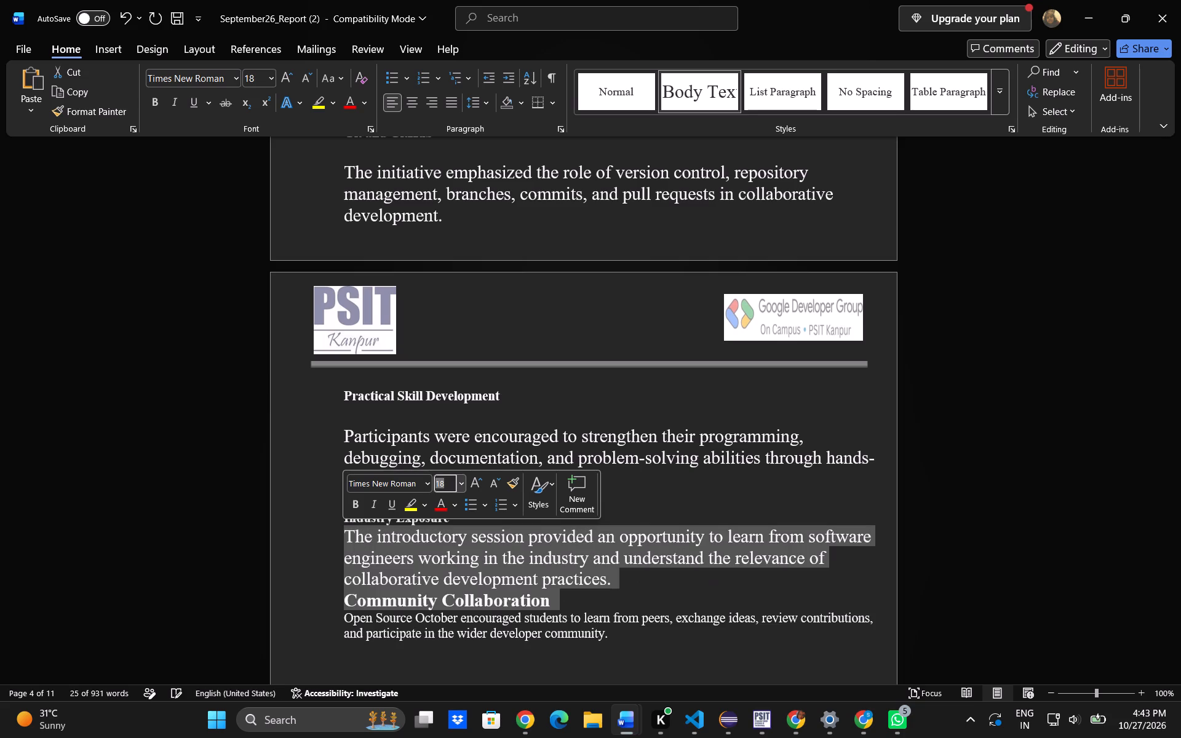
left_click(665, 579)
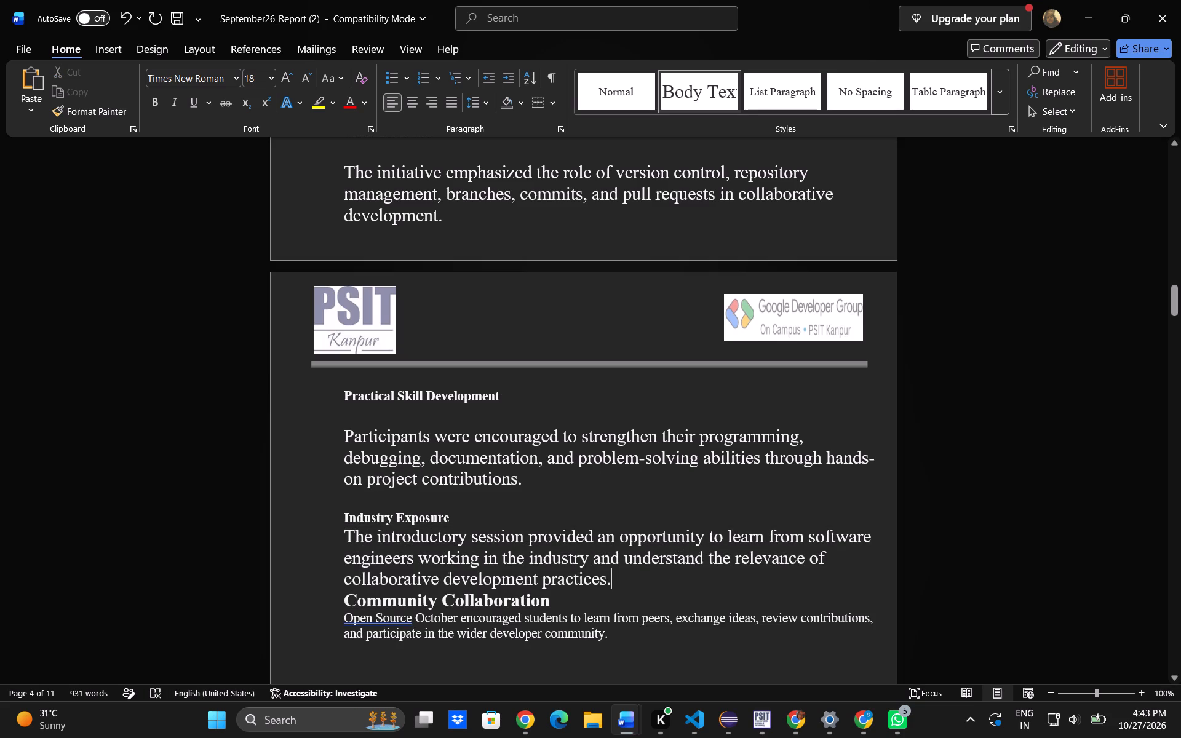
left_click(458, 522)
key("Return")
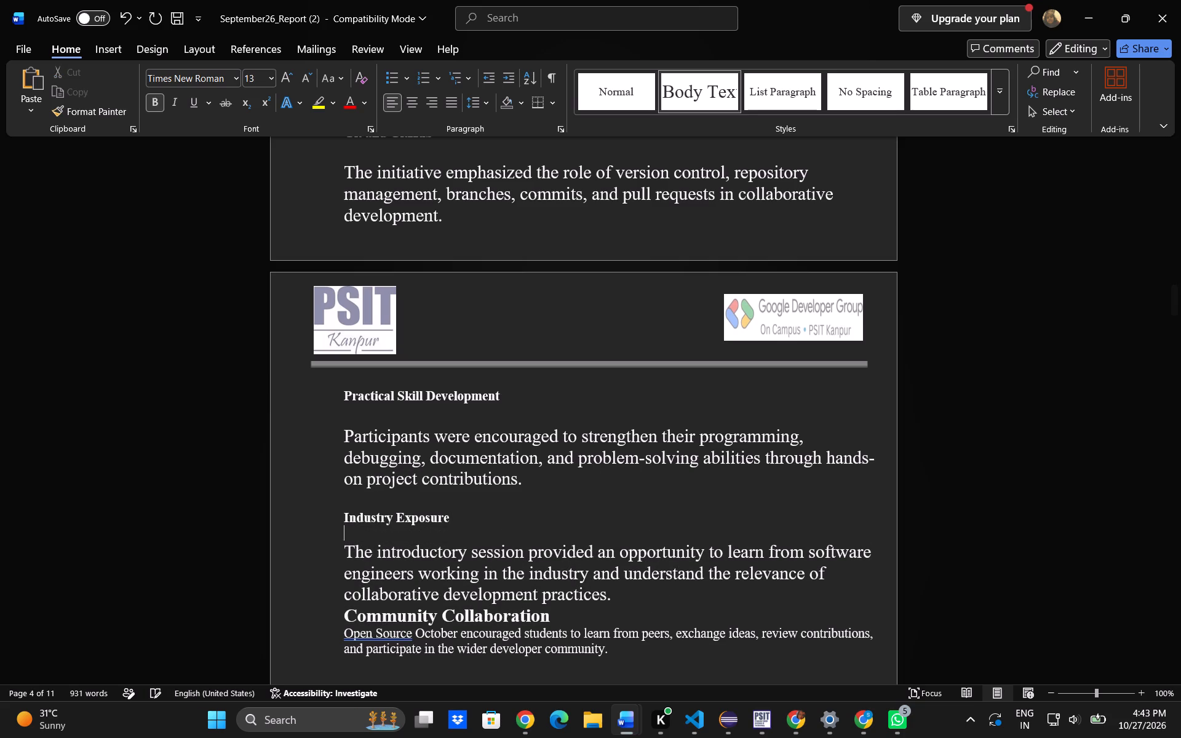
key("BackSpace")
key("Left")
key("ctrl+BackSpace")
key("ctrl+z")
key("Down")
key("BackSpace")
Add a blank line between the Industry Exposure heading and its paragraph.
key("Down")
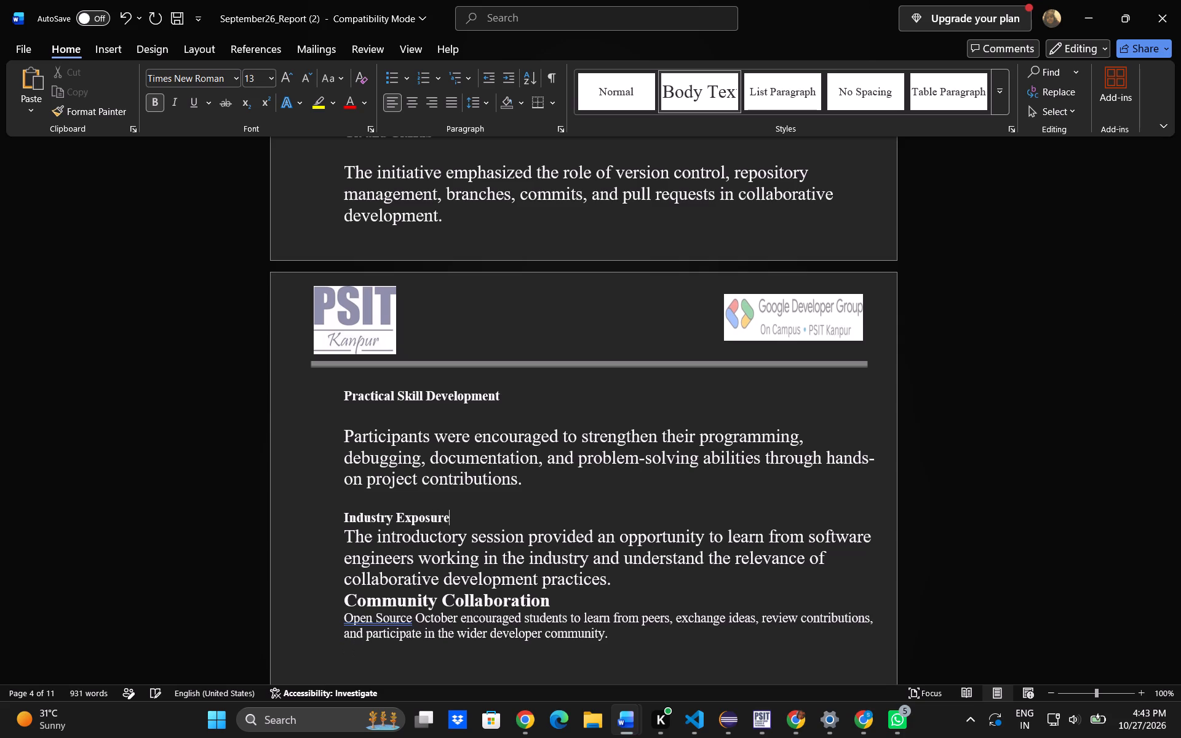
key("ctrl+Left")
key("ctrl+Left")
key("Return")
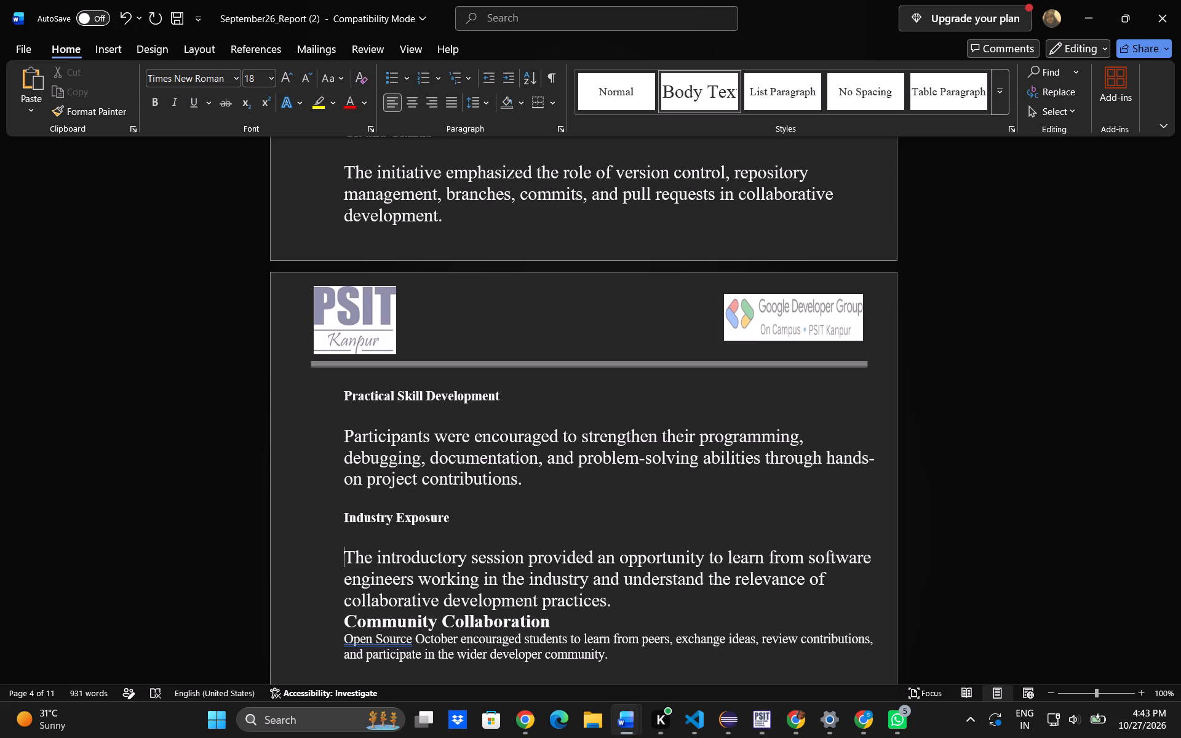
Set the font size of the Community Collaboration heading to 13.
left_click_drag(557, 619, 472, 624)
left_click_drag(472, 624, 328, 621)
left_click(435, 575)
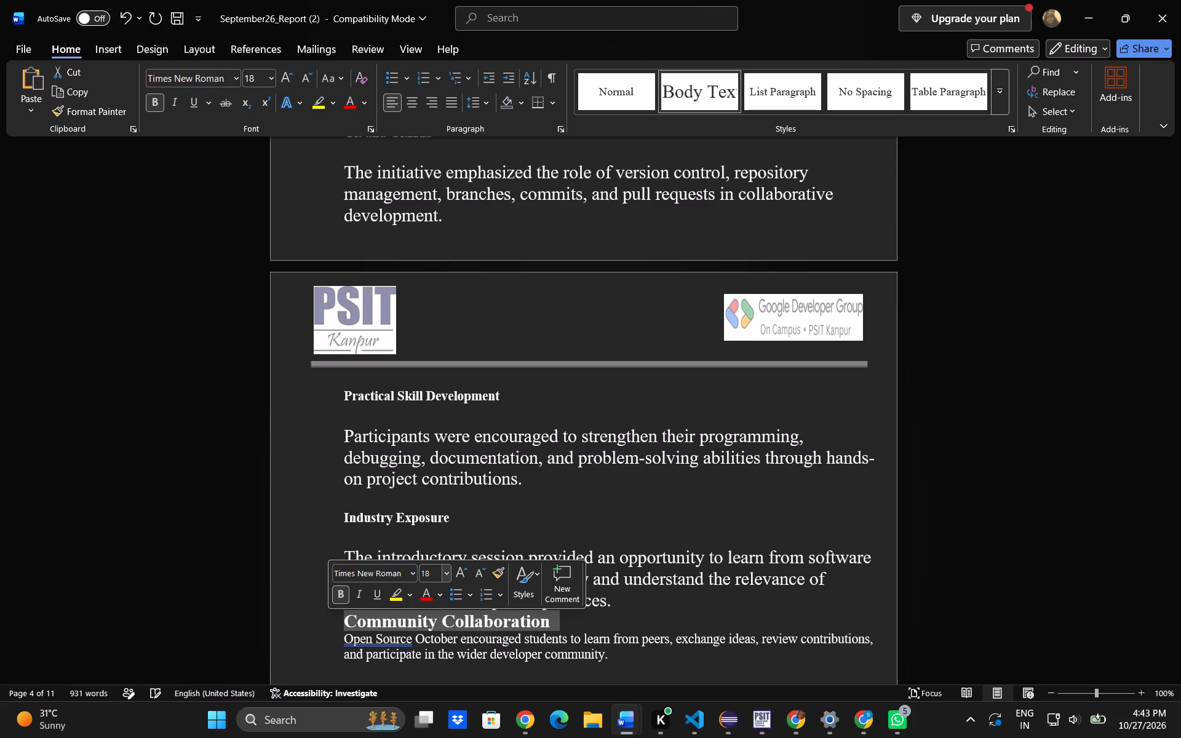
key("BackSpace")
type("13")
key("Return")
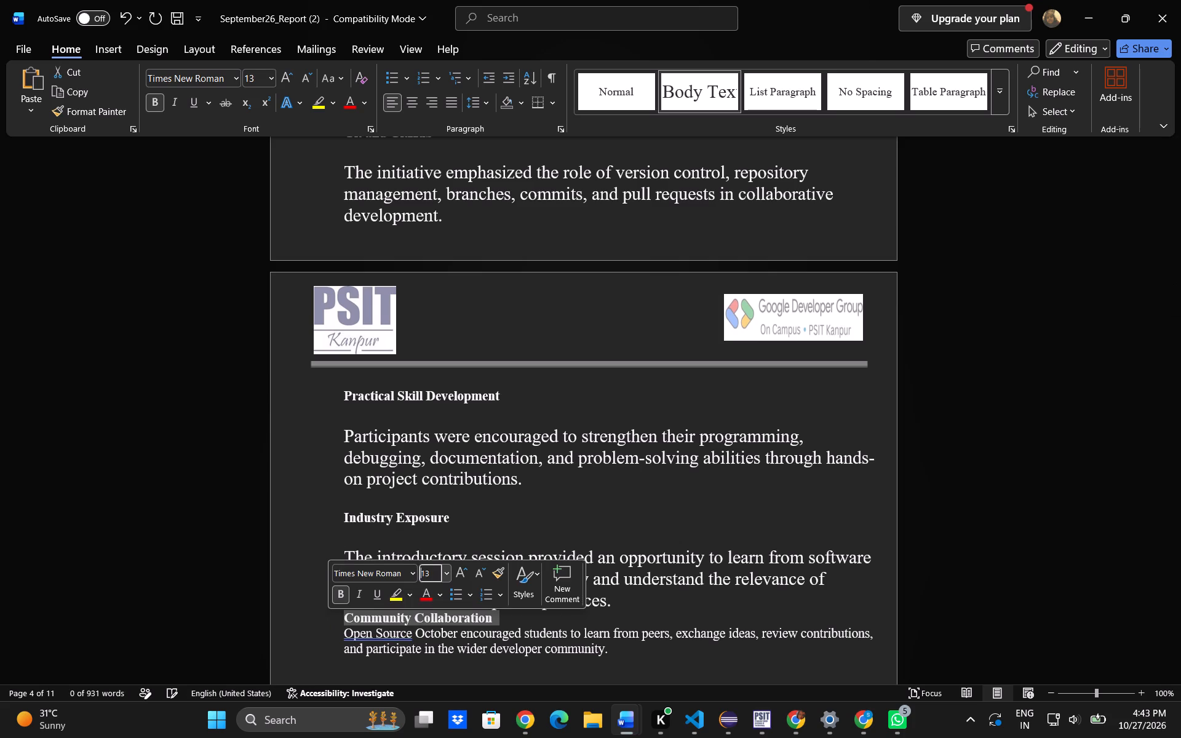
left_click(677, 587)
Add a blank line between the Industry Exposure paragraph and the Community Collaboration heading.
left_click(632, 600)
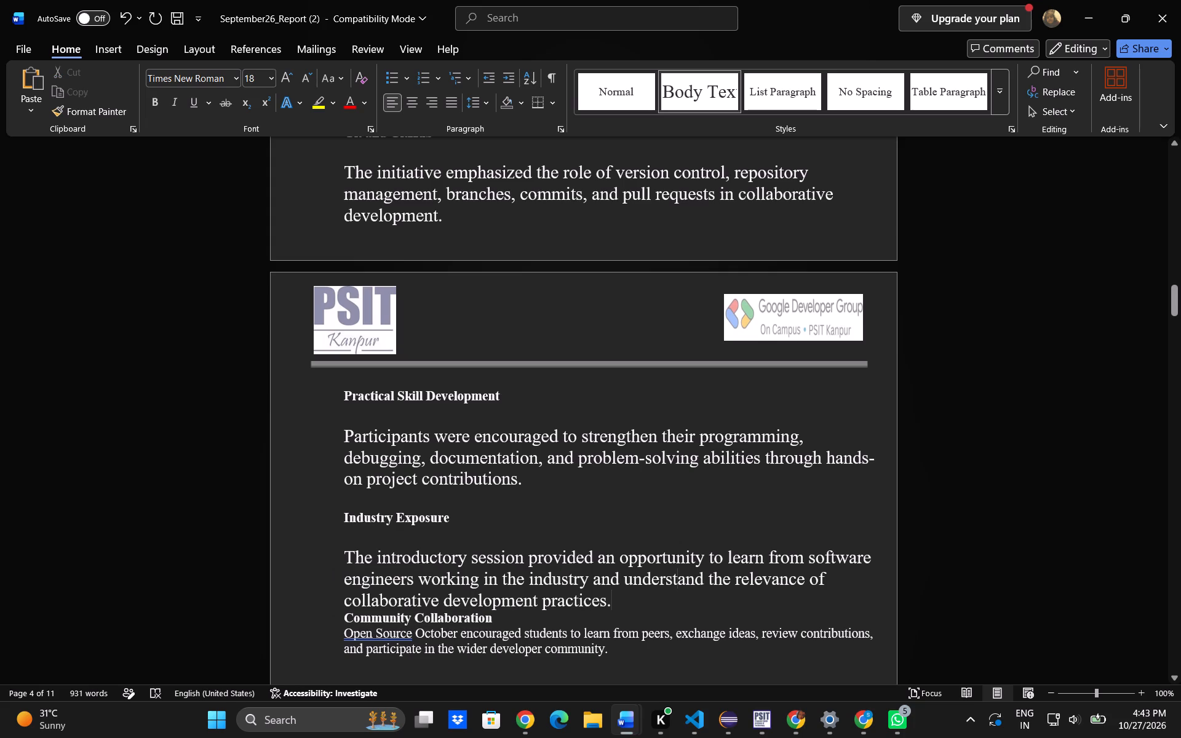
key("Return")
Set the font size of the paragraph under Community Collaboration to 18.
left_click_drag(626, 675, 496, 652)
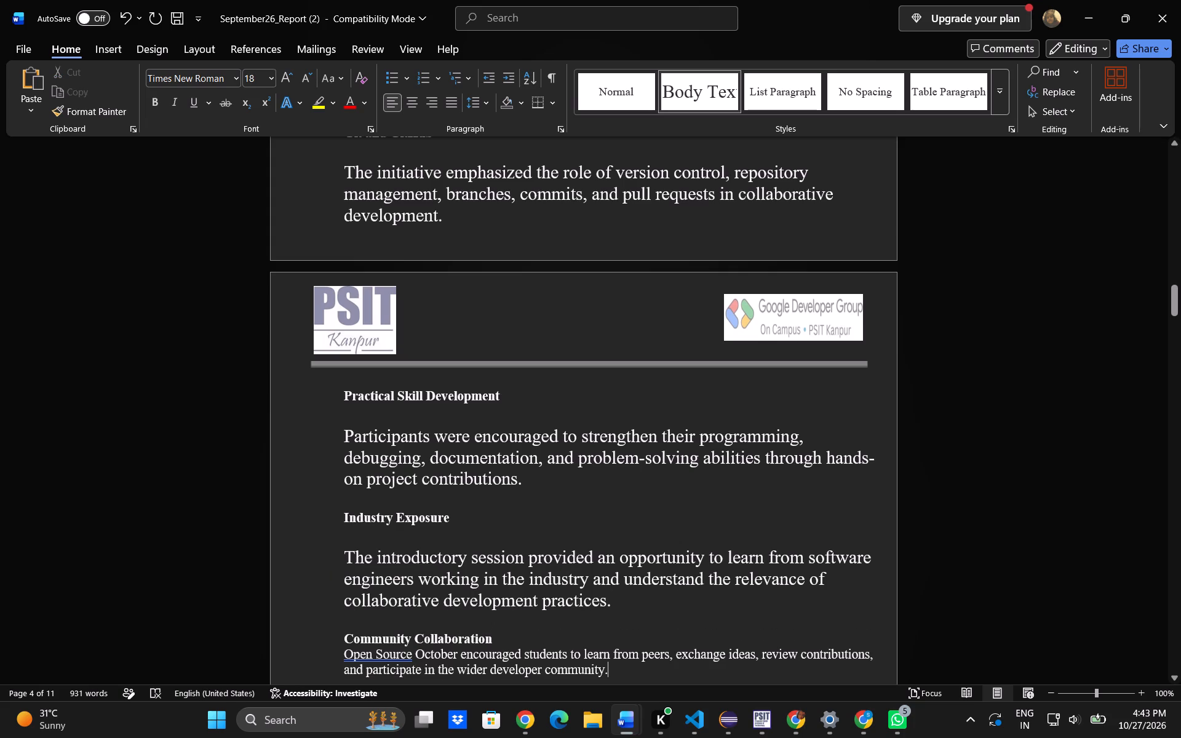
left_click_drag(496, 652, 347, 656)
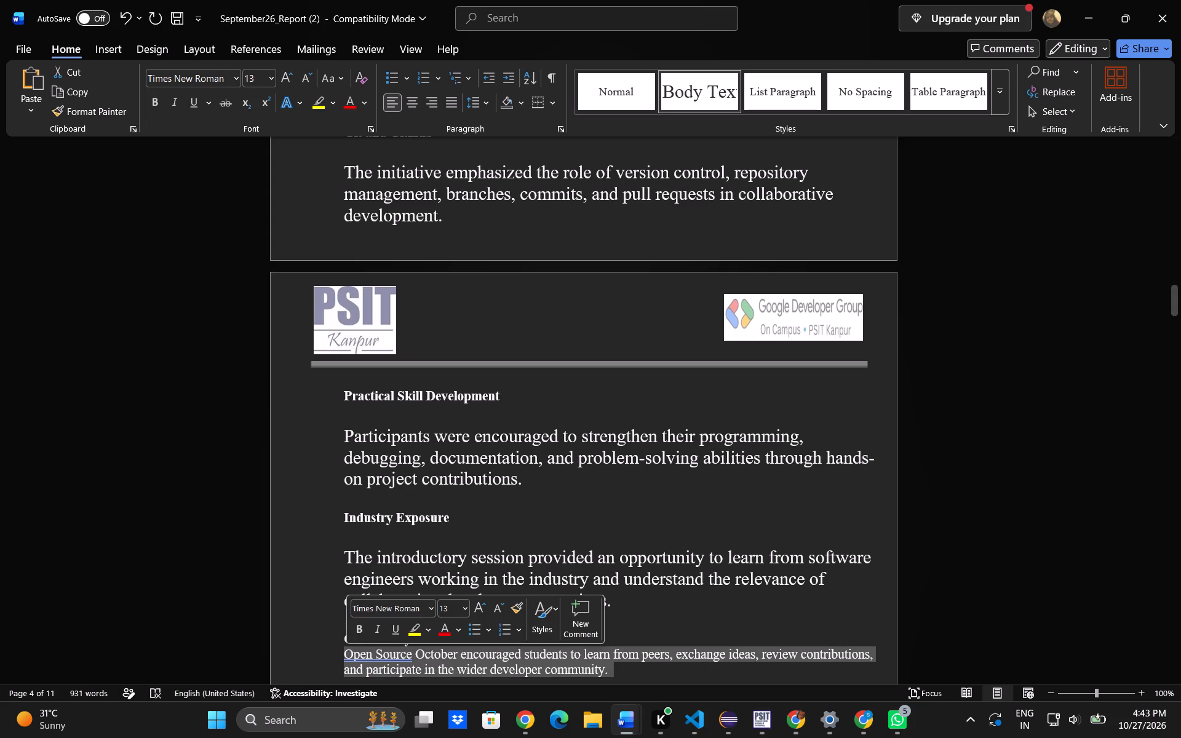
left_click(453, 598)
left_click(453, 603)
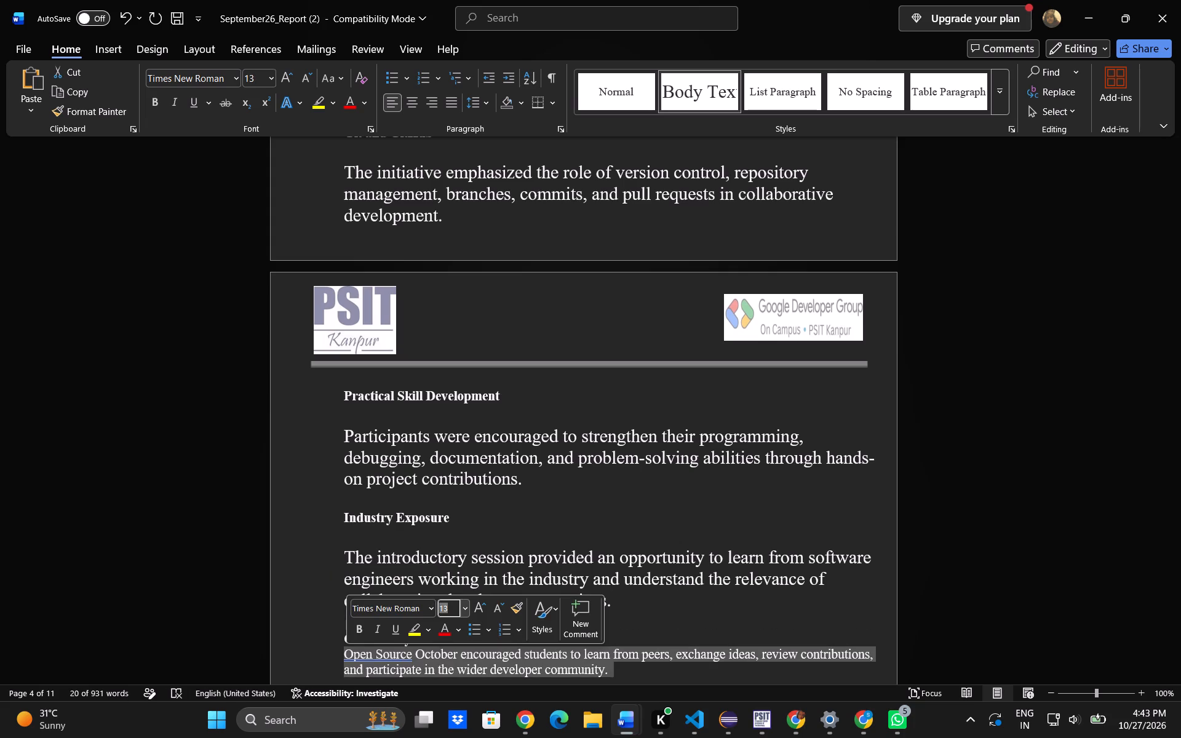
key("BackSpace")
type("18")
key("Return")
Add a blank line between the Community Collaboration heading and its paragraph.
scroll(453, 603, "down", 1)
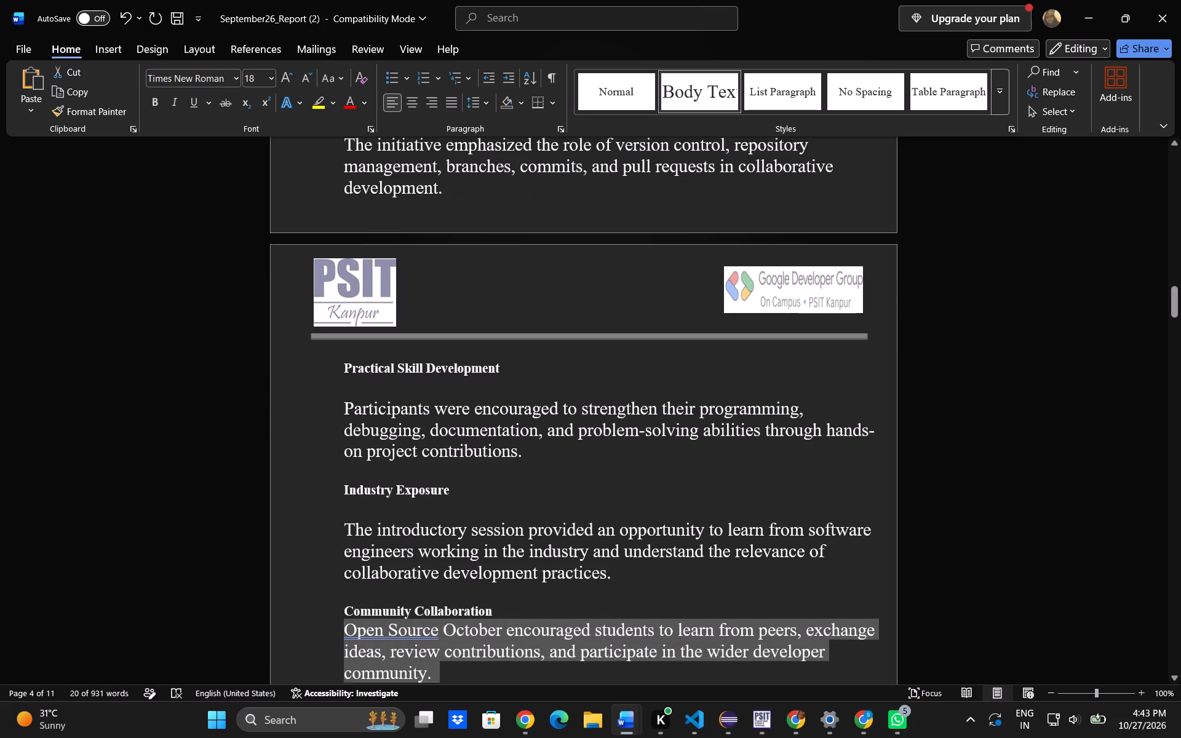
scroll(453, 603, "down", 1)
left_click(490, 602)
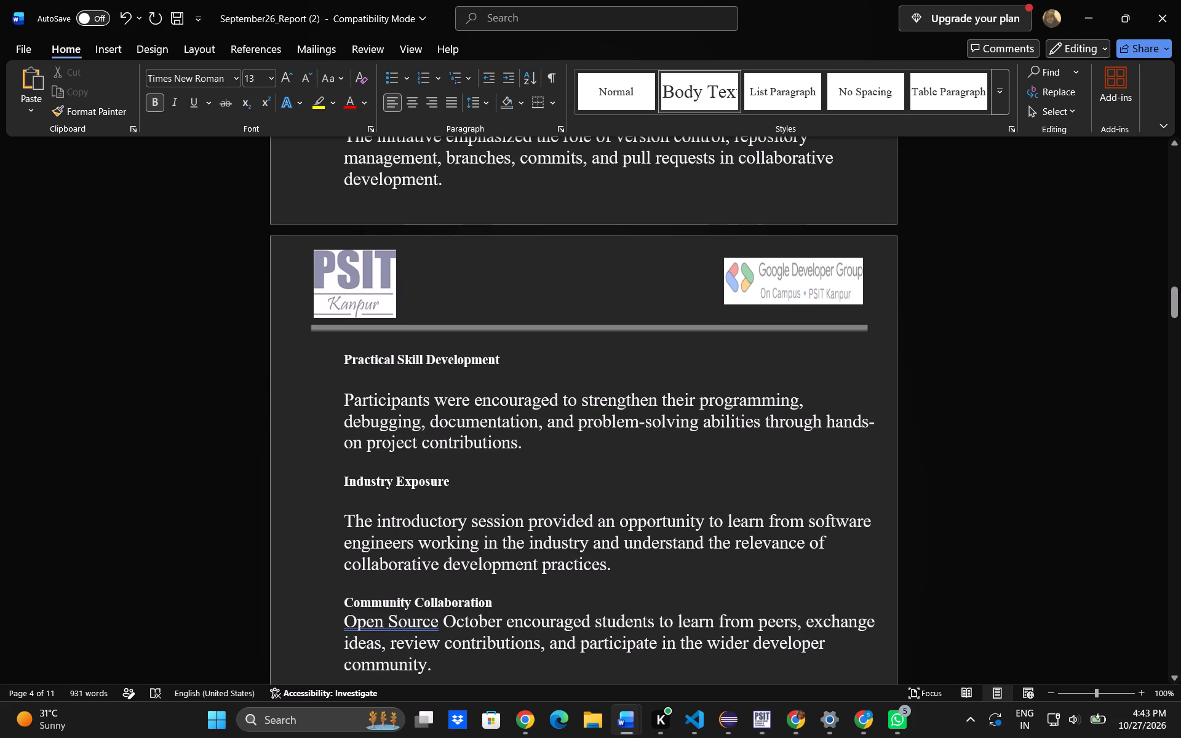
left_click(353, 620)
key("Left")
key("Return")
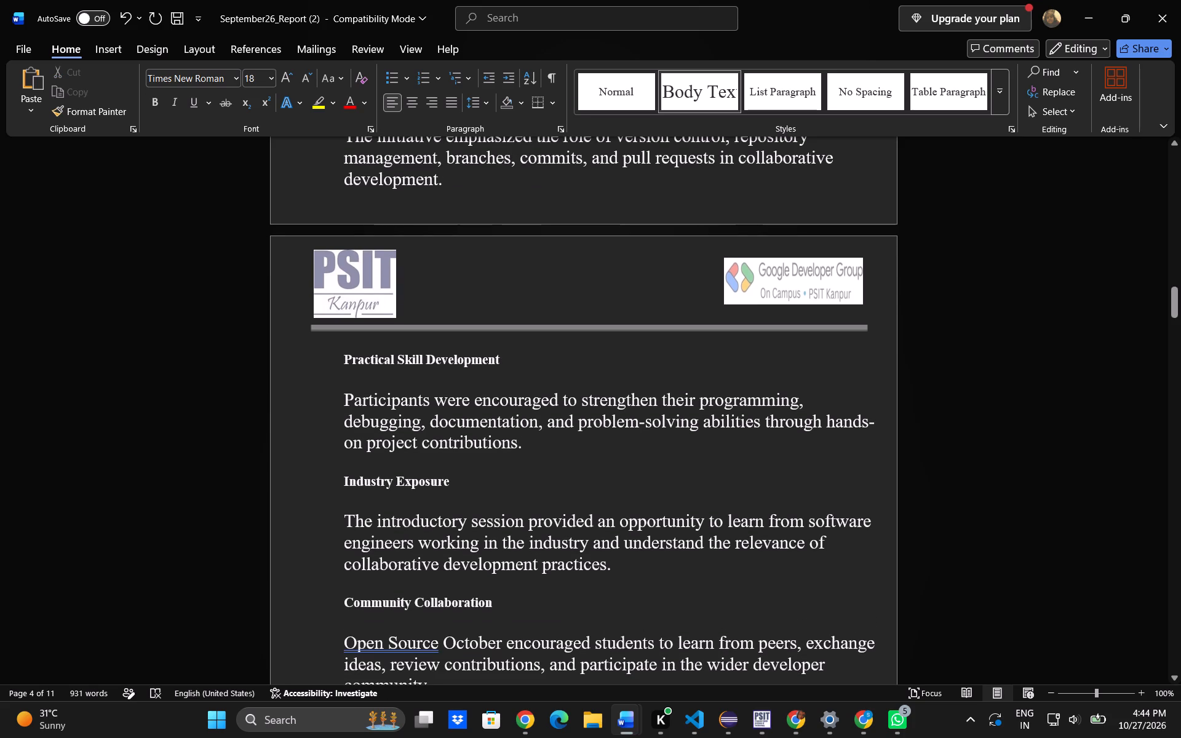
Examine the pages between the Community Collaboration paragraph and the Opportunities Highlighted section.
left_click(434, 540)
triple_click(434, 540)
scroll(434, 540, "down", 3)
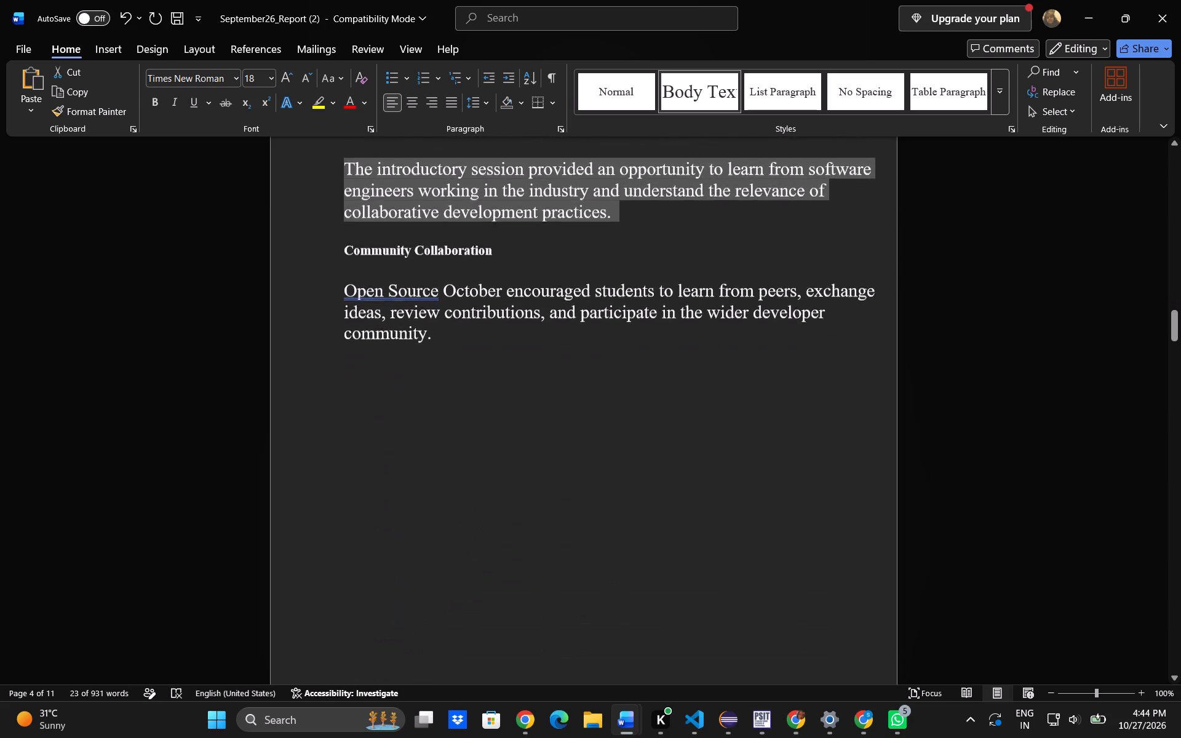
scroll(434, 540, "down", 6)
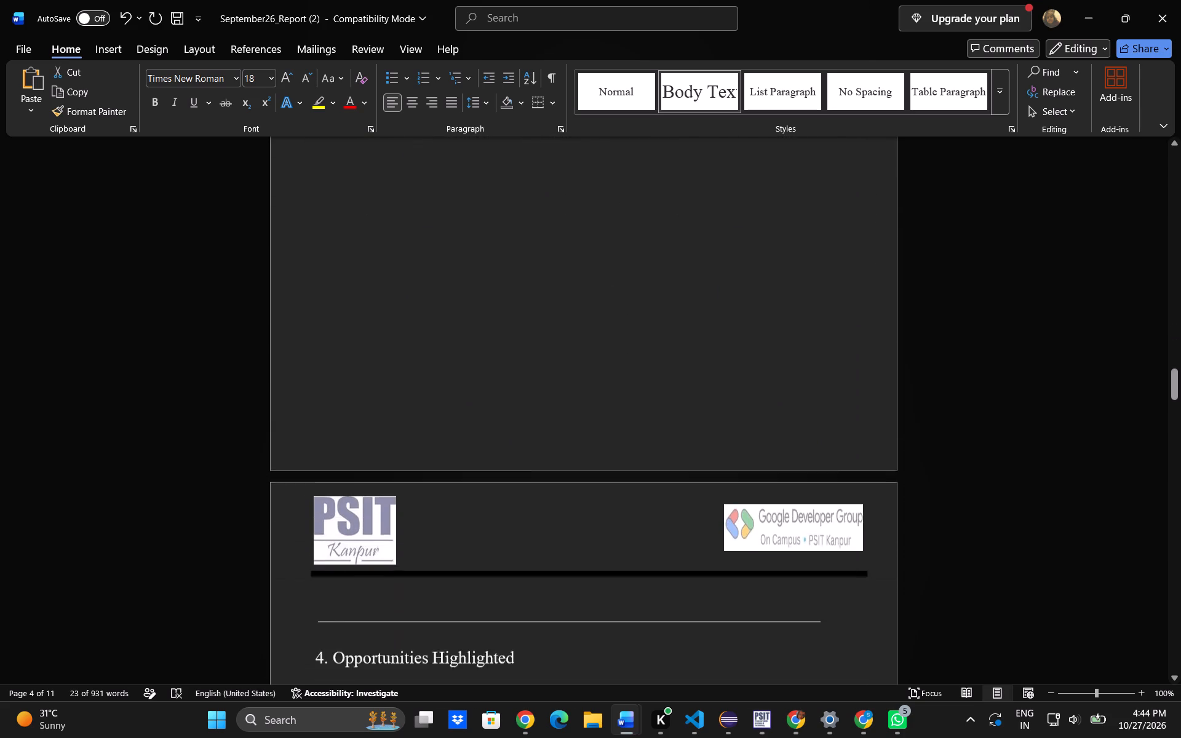
scroll(434, 540, "down", 1)
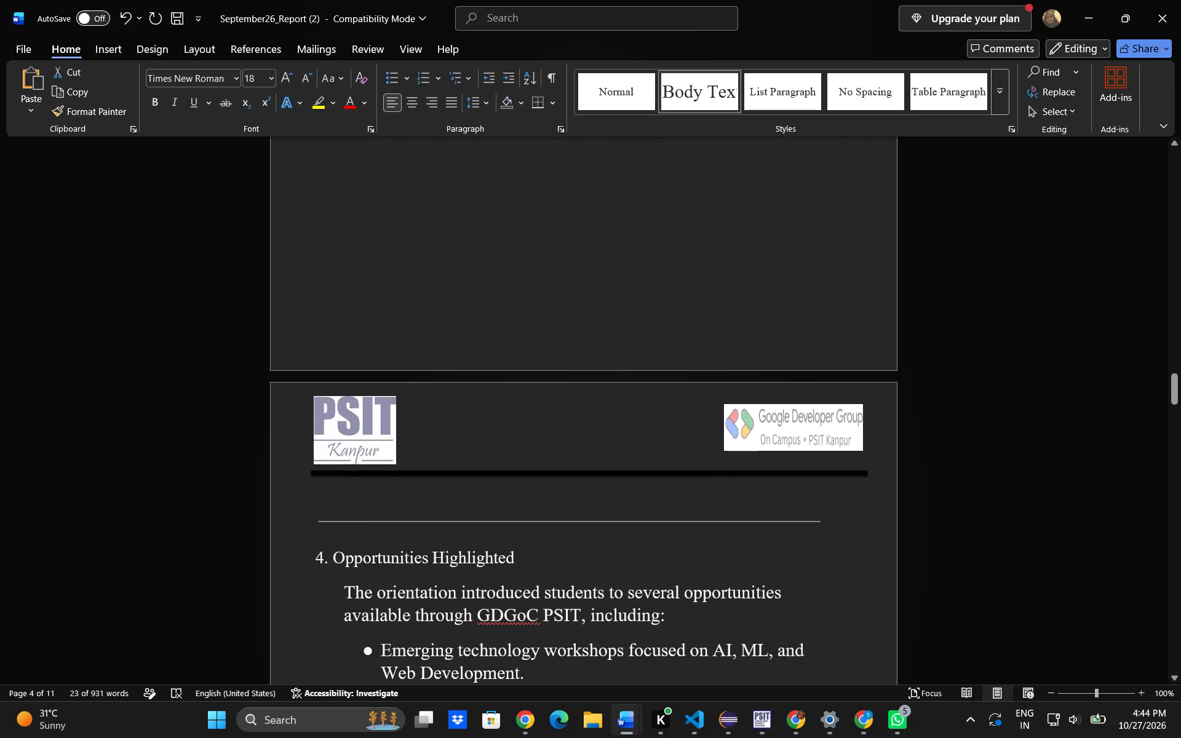
left_click(315, 555)
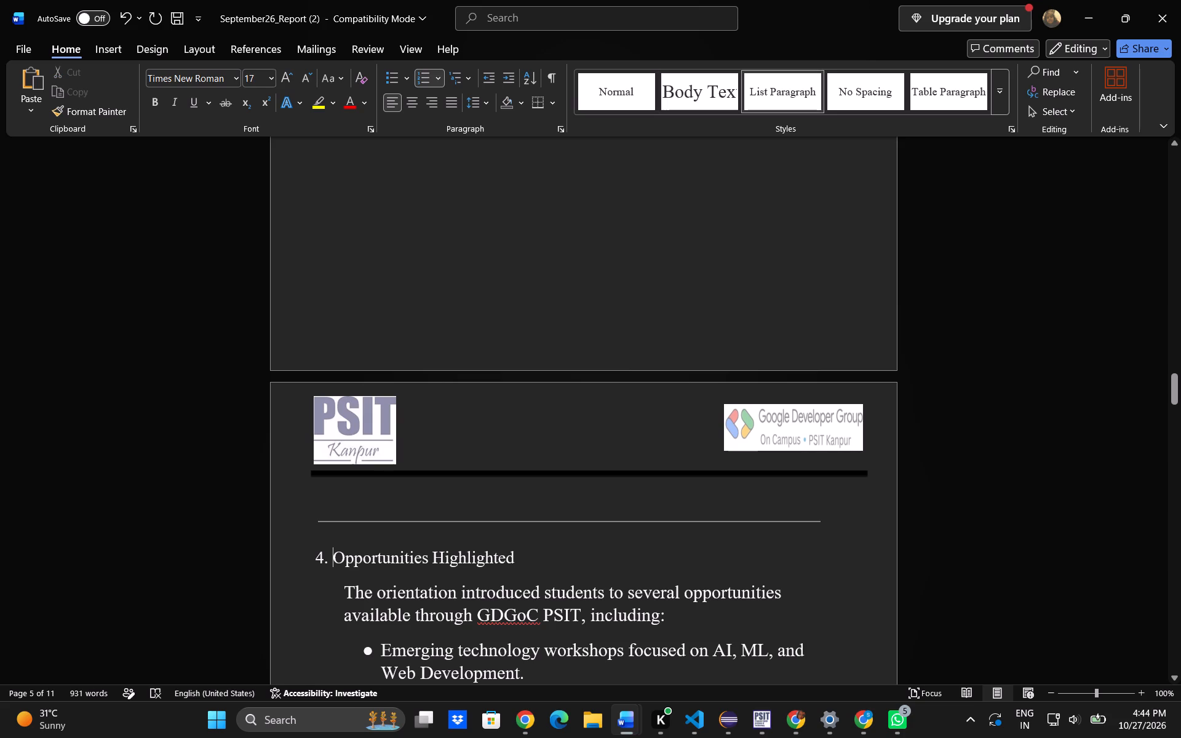
scroll(539, 246, "up", 8)
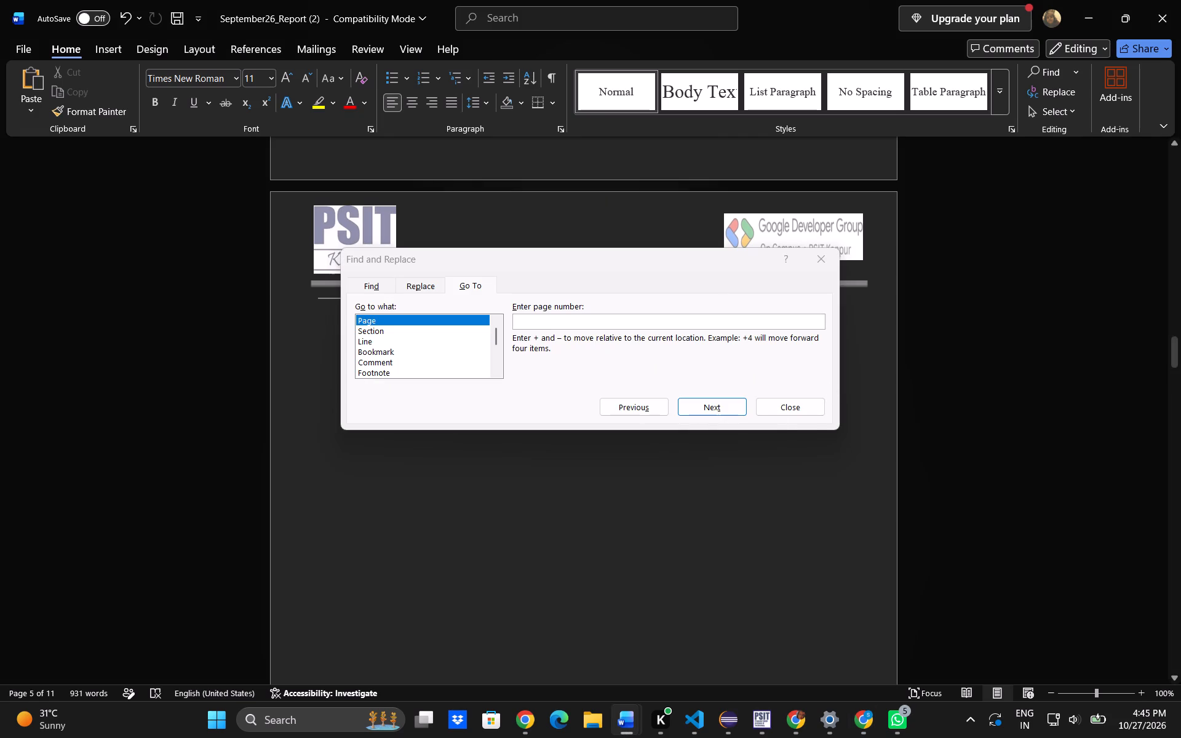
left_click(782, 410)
Examine the report from the Event Details through the blank page after the Community Collaboration paragraph.
scroll(782, 410, "up", 13)
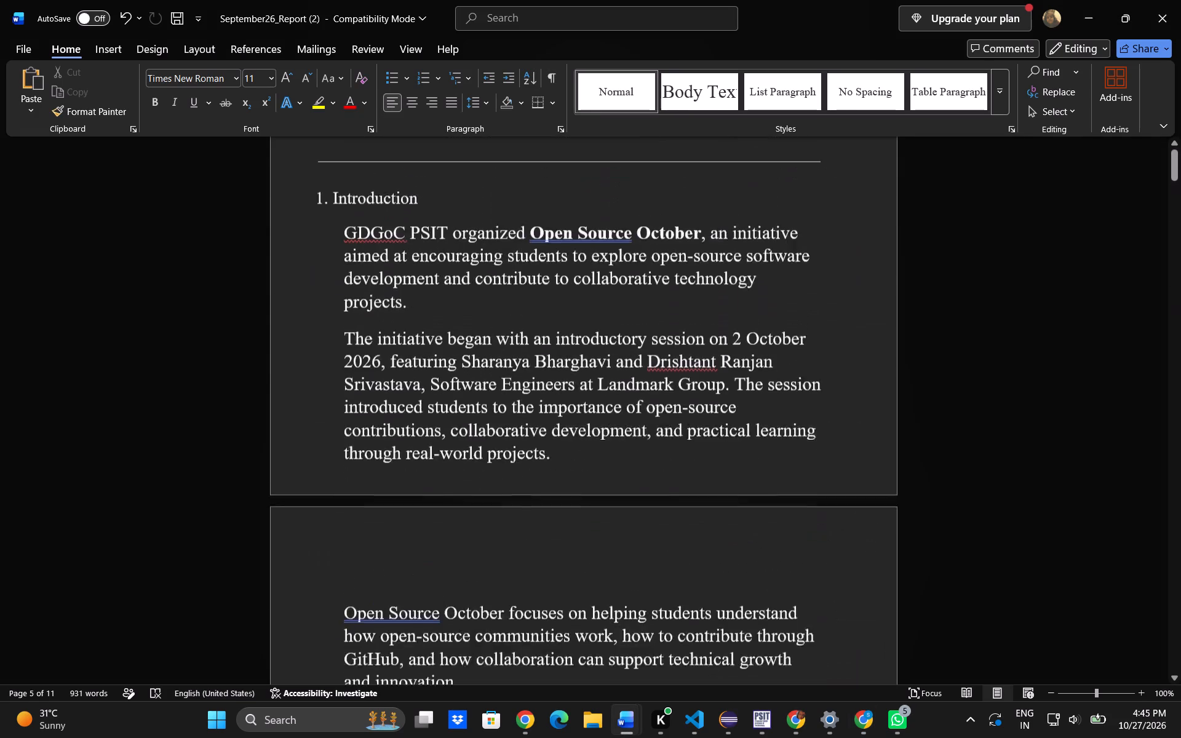
scroll(782, 410, "up", 1)
scroll(782, 410, "down", 4)
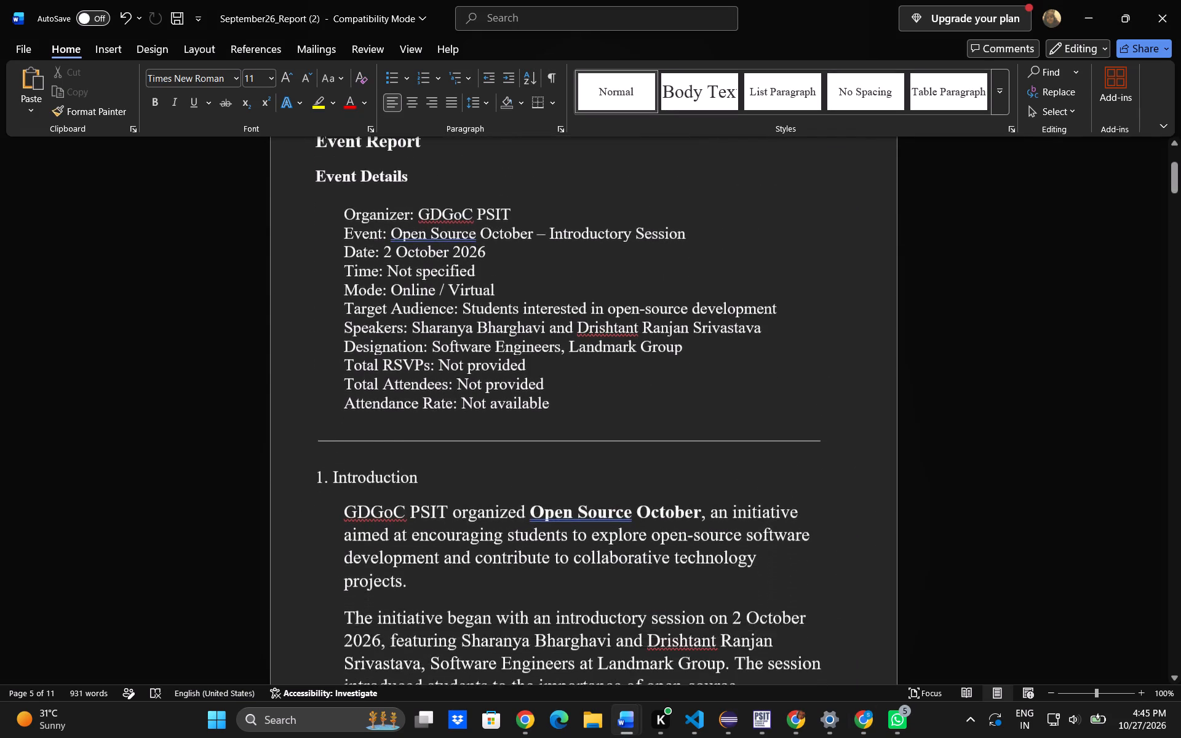
scroll(782, 410, "down", 8)
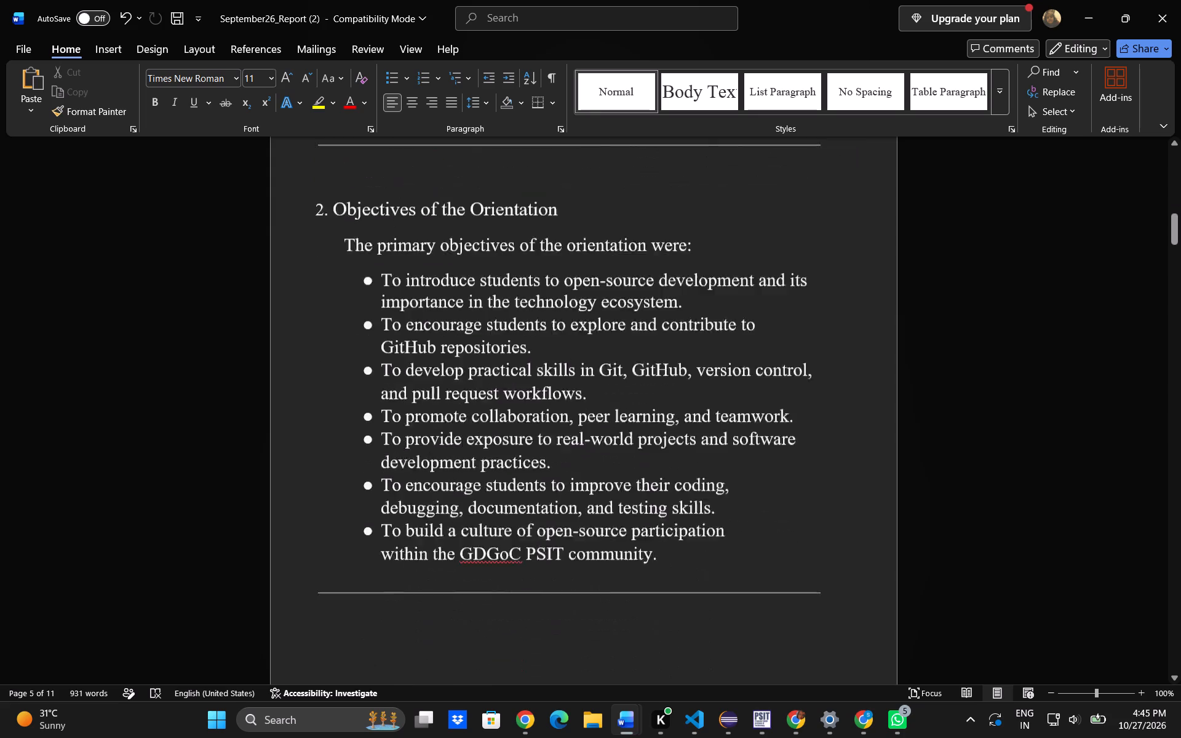
scroll(782, 410, "down", 7)
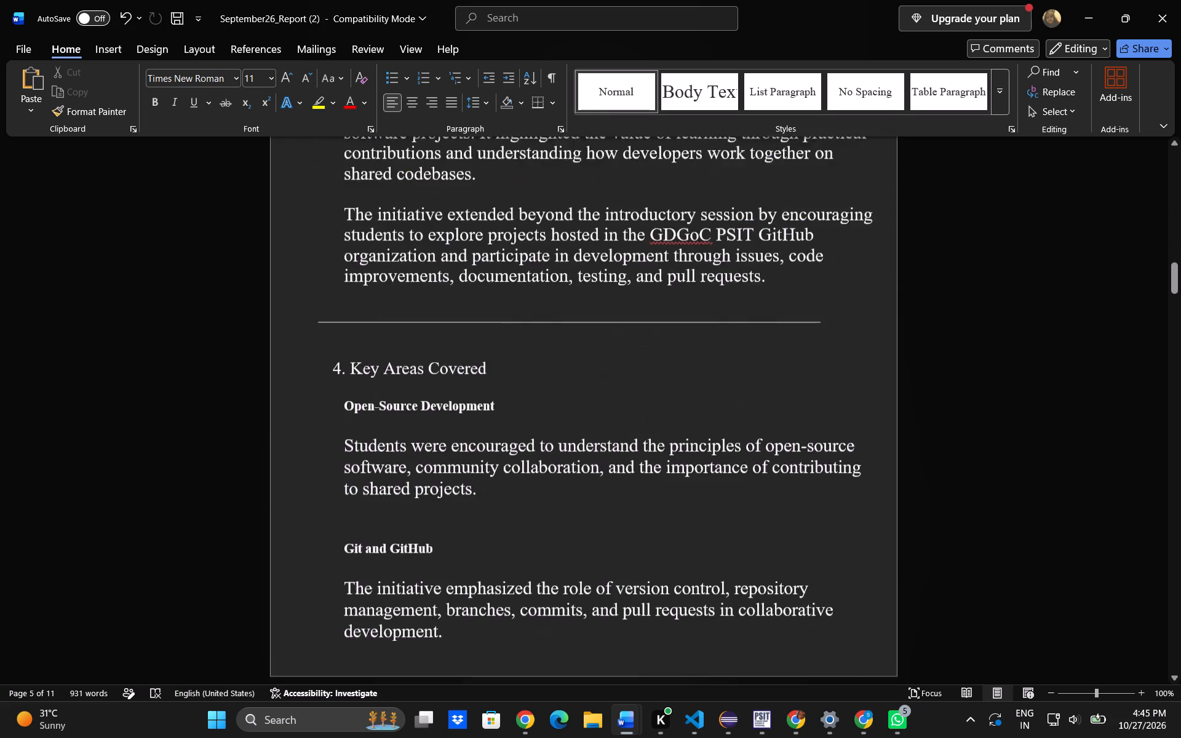
scroll(782, 410, "down", 5)
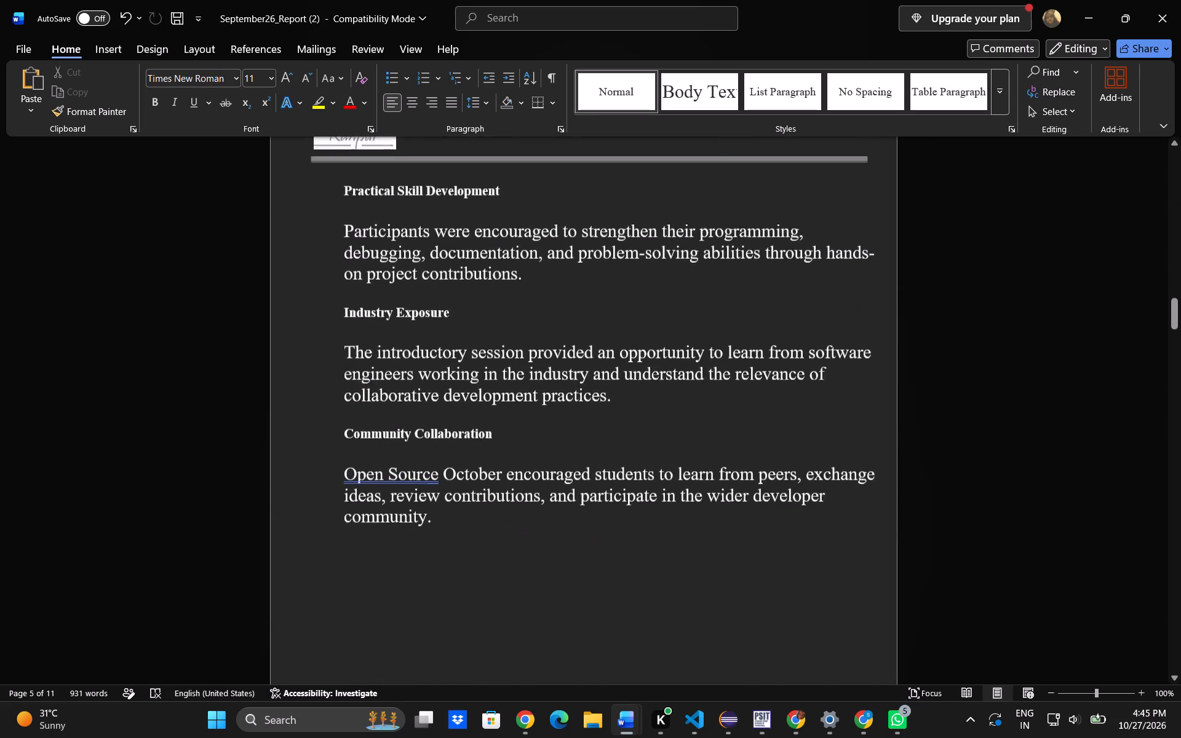
scroll(782, 410, "down", 4)
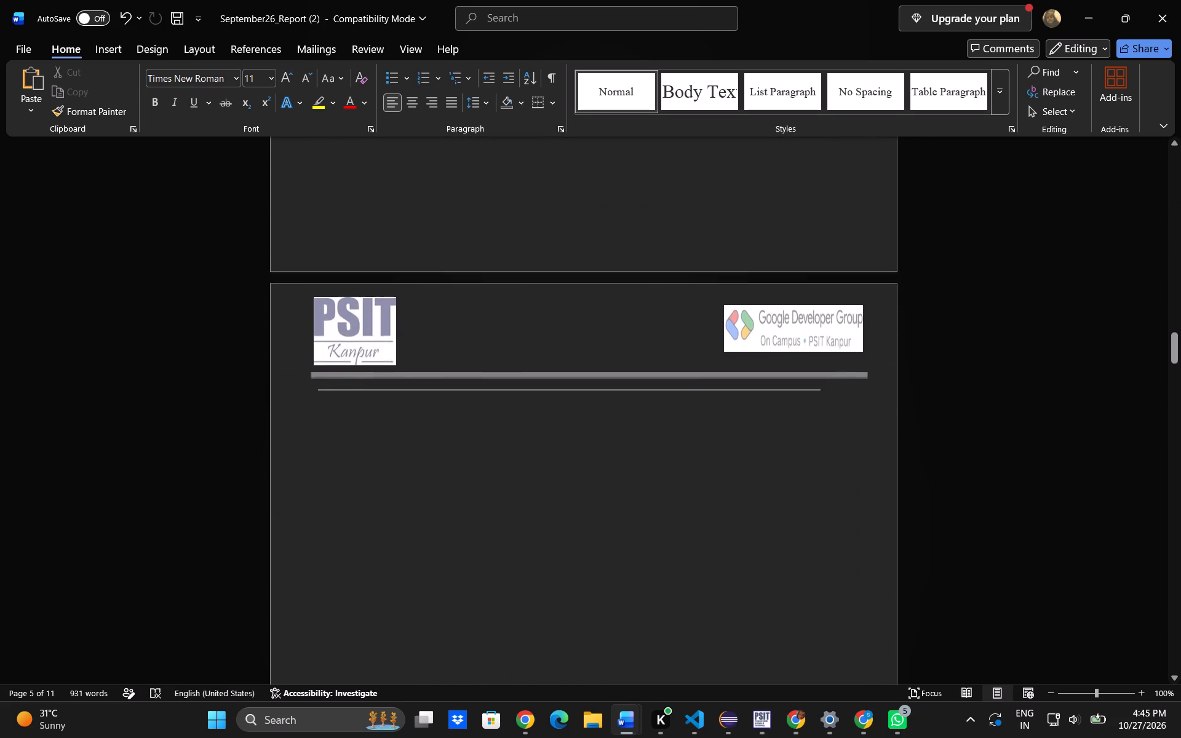
scroll(782, 410, "down", 1)
Go to page 5, the blank page, and delete the break separating it from the Opportunities Highlighted page.
left_click(686, 344)
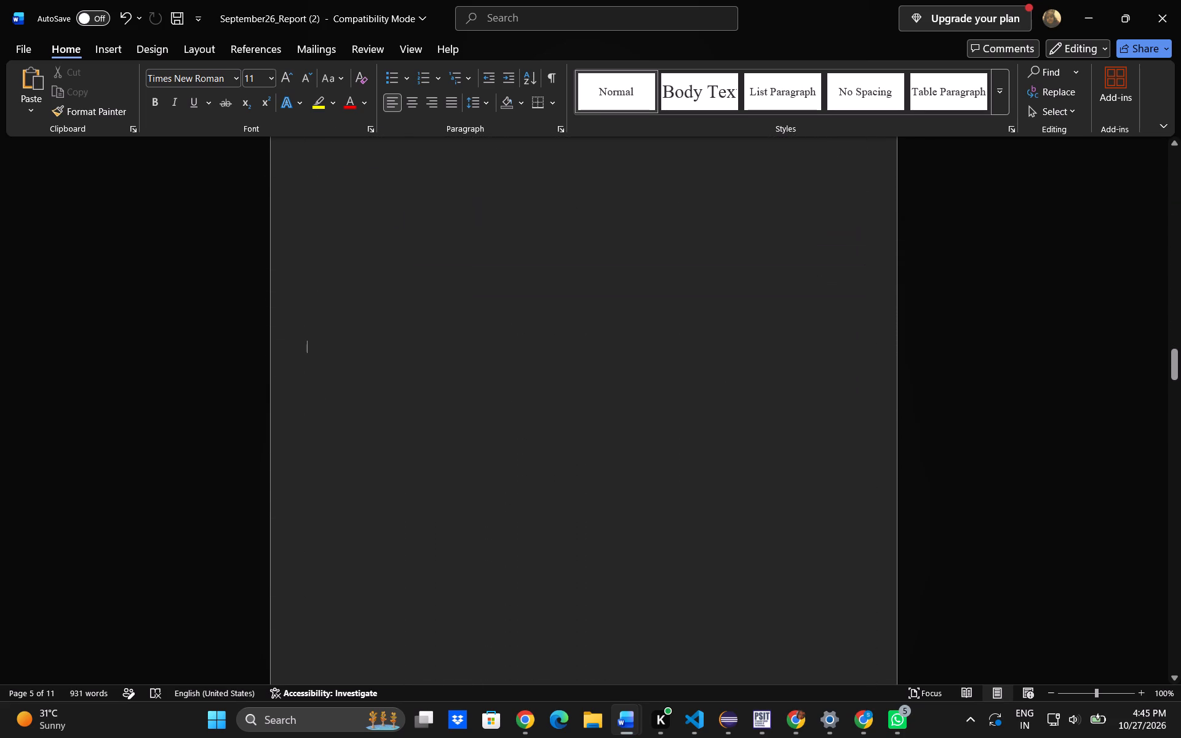
key("ctrl+g")
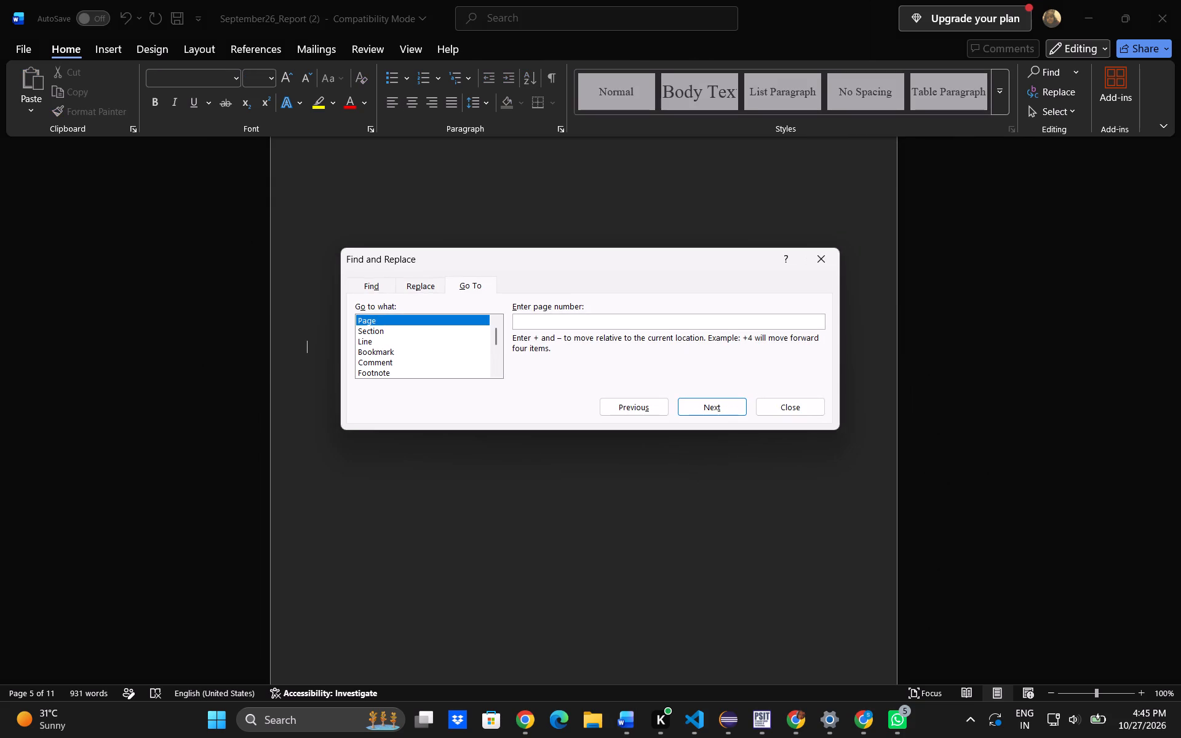
key("5")
key("alt+Tab")
key("alt+Tab")
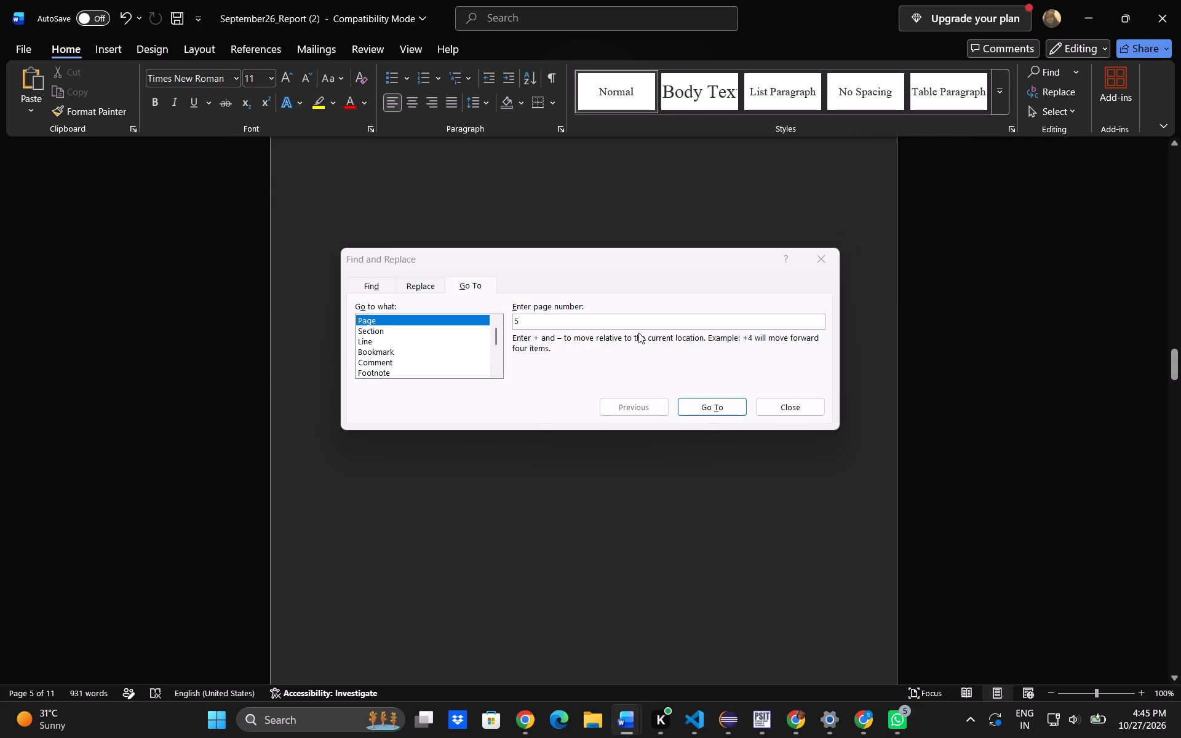
key("alt+Tab")
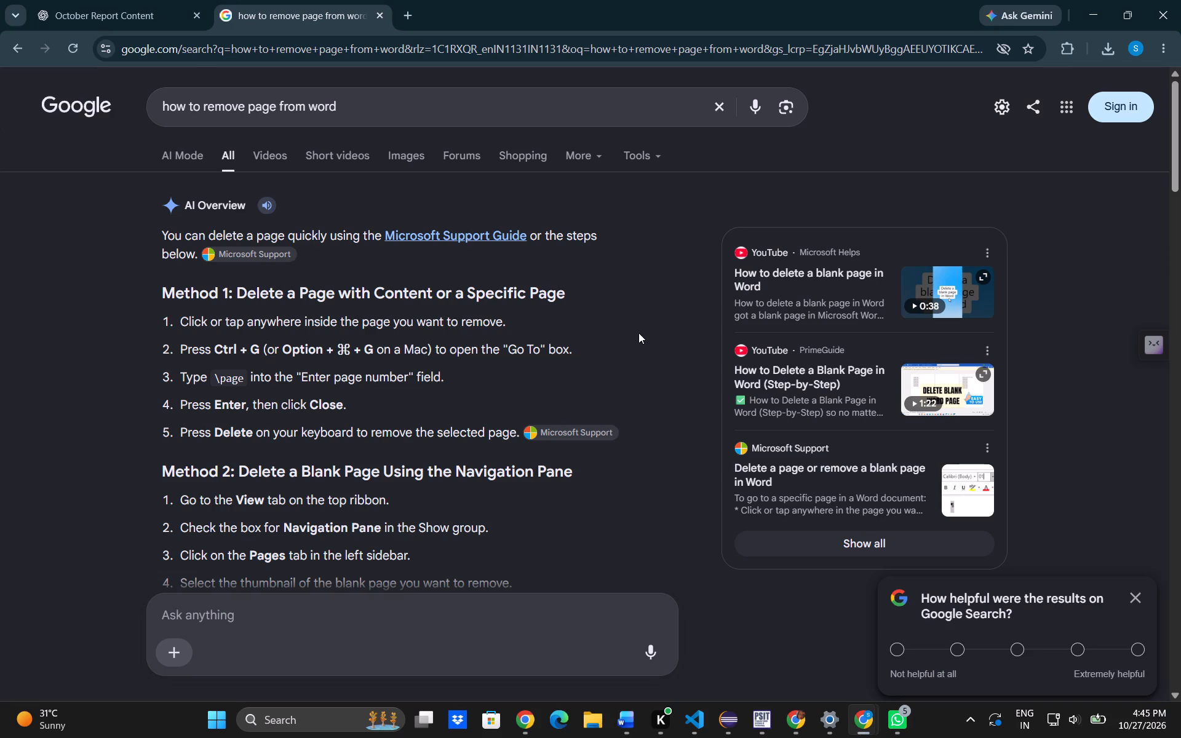
key("alt+Tab")
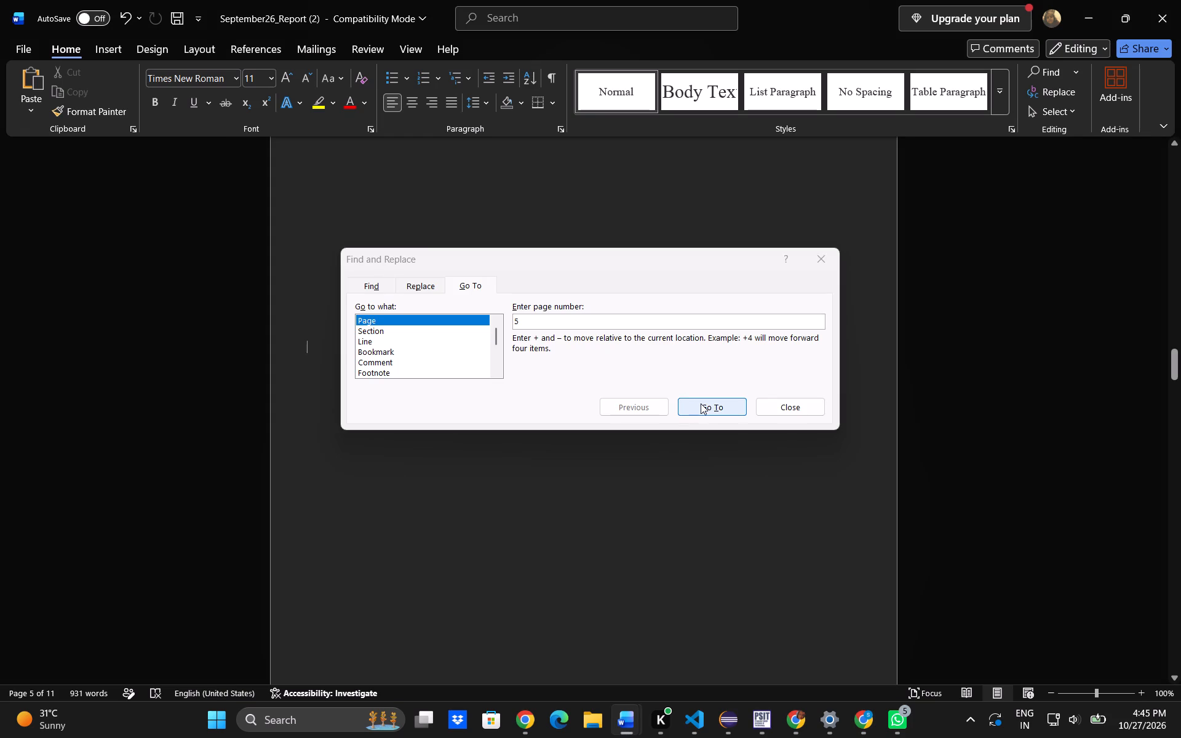
left_click(711, 409)
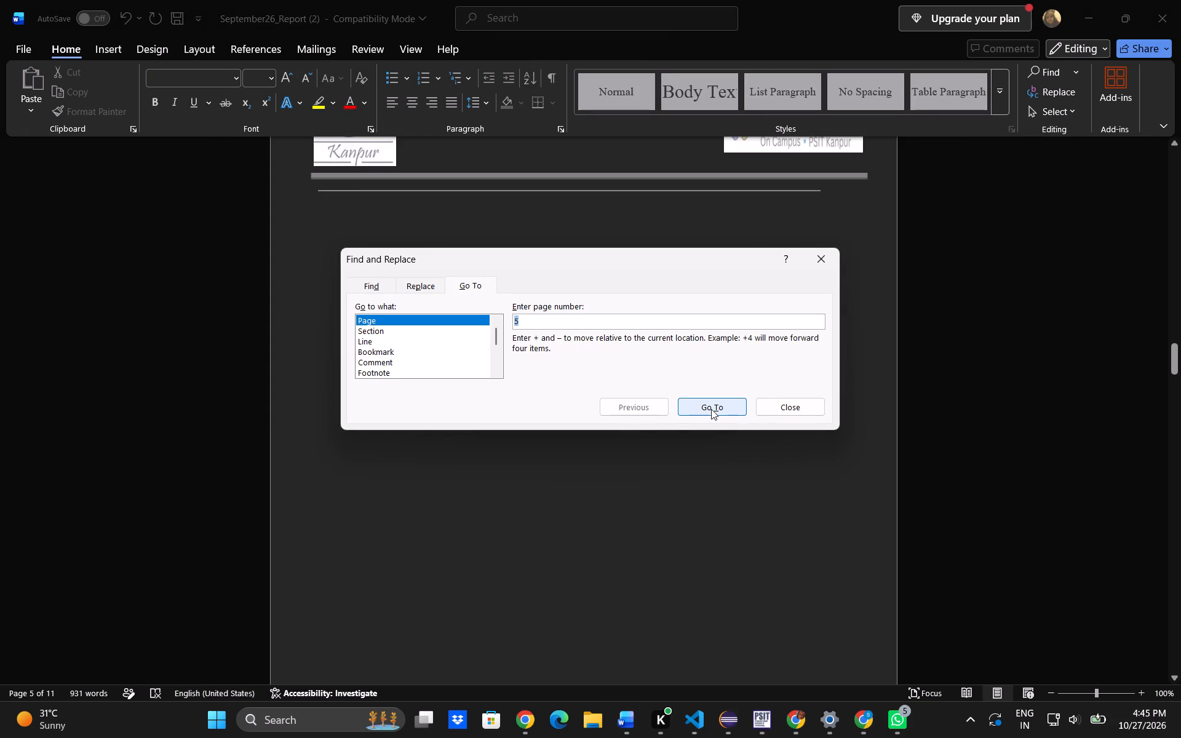
key("Delete")
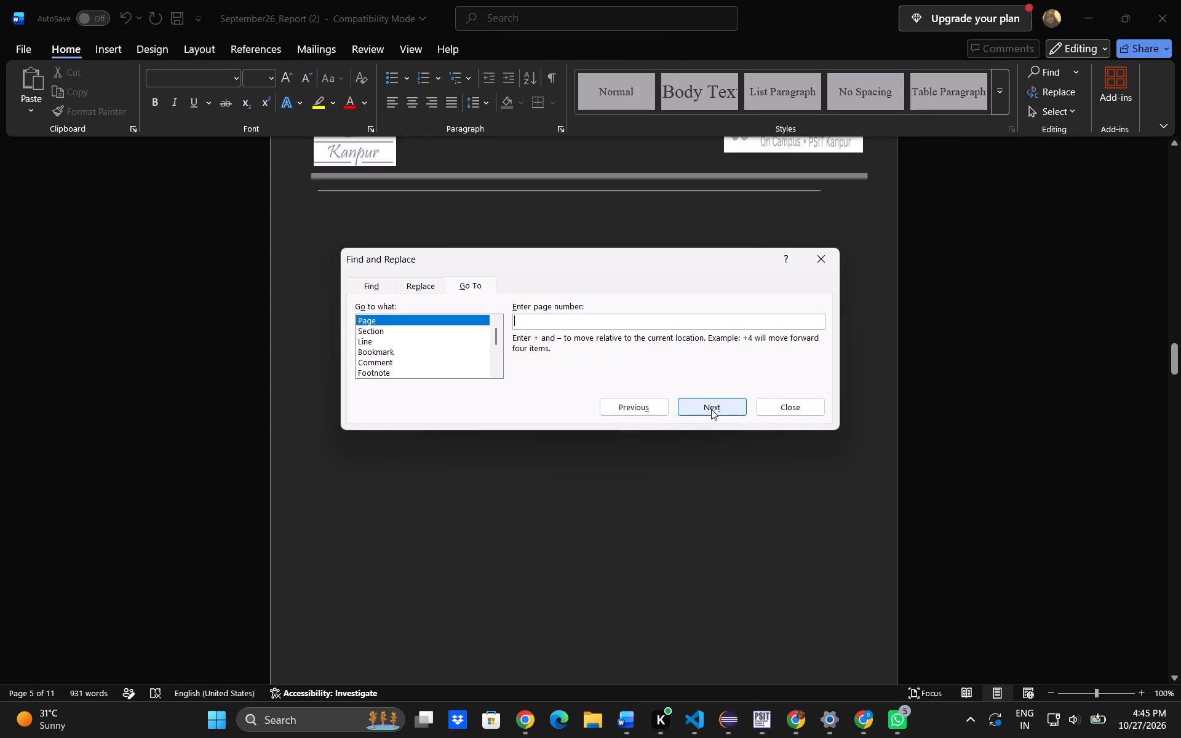
left_click(711, 409)
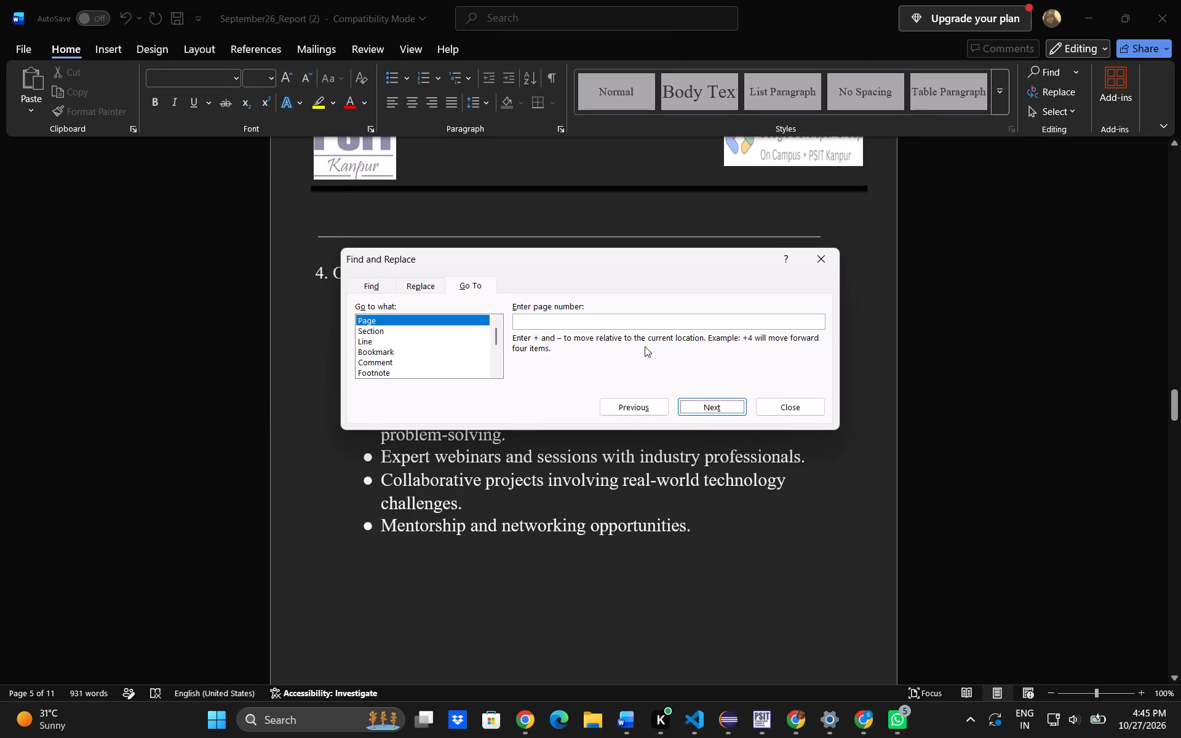
left_click(569, 321)
key("5")
left_click(709, 408)
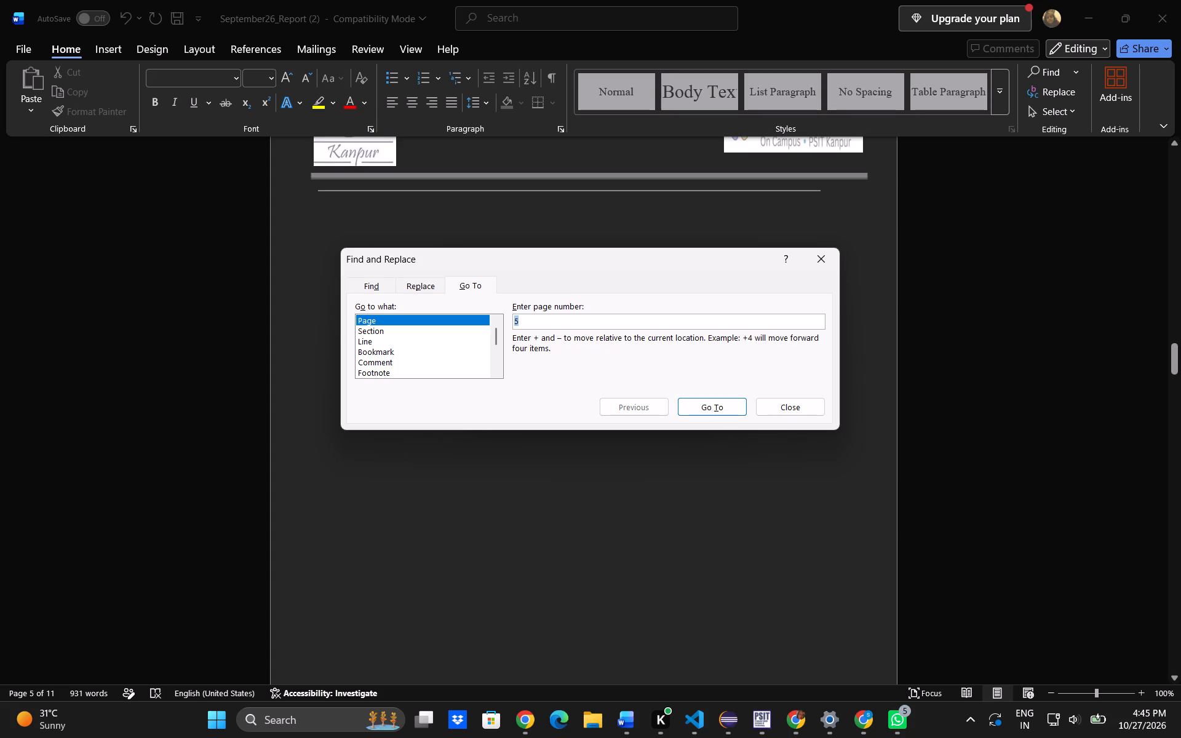
left_click(822, 474)
left_click(830, 511)
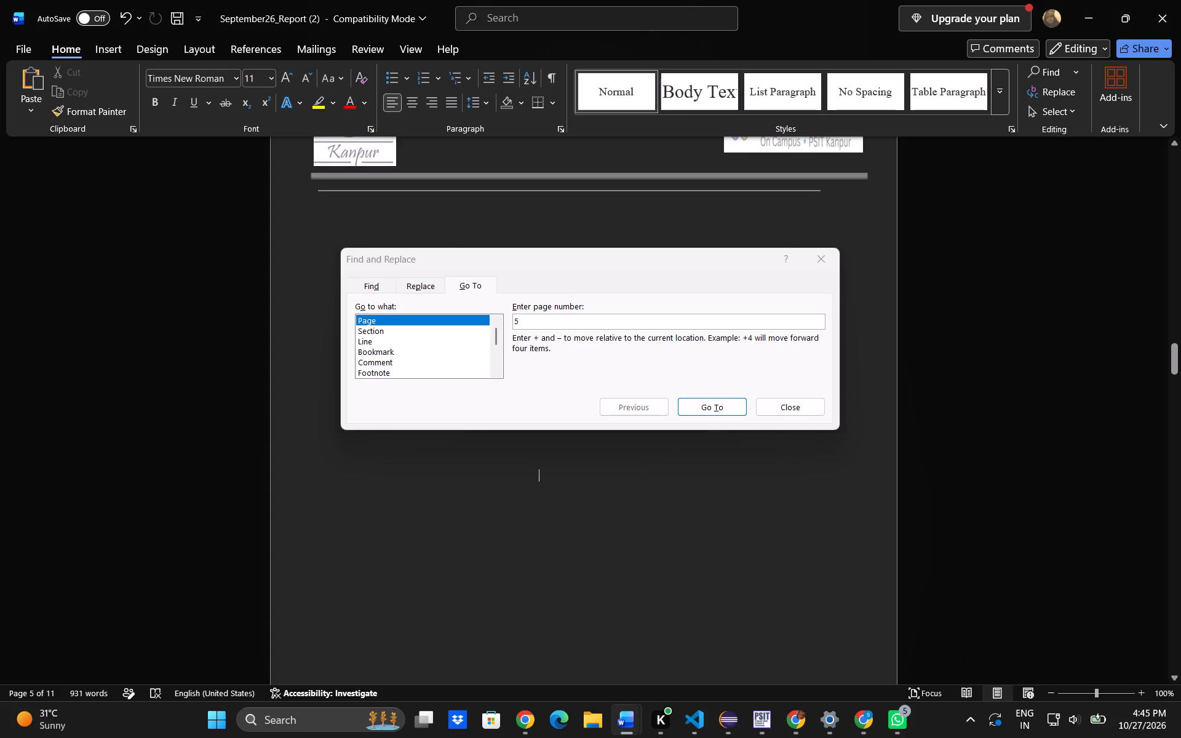
key("BackSpace")
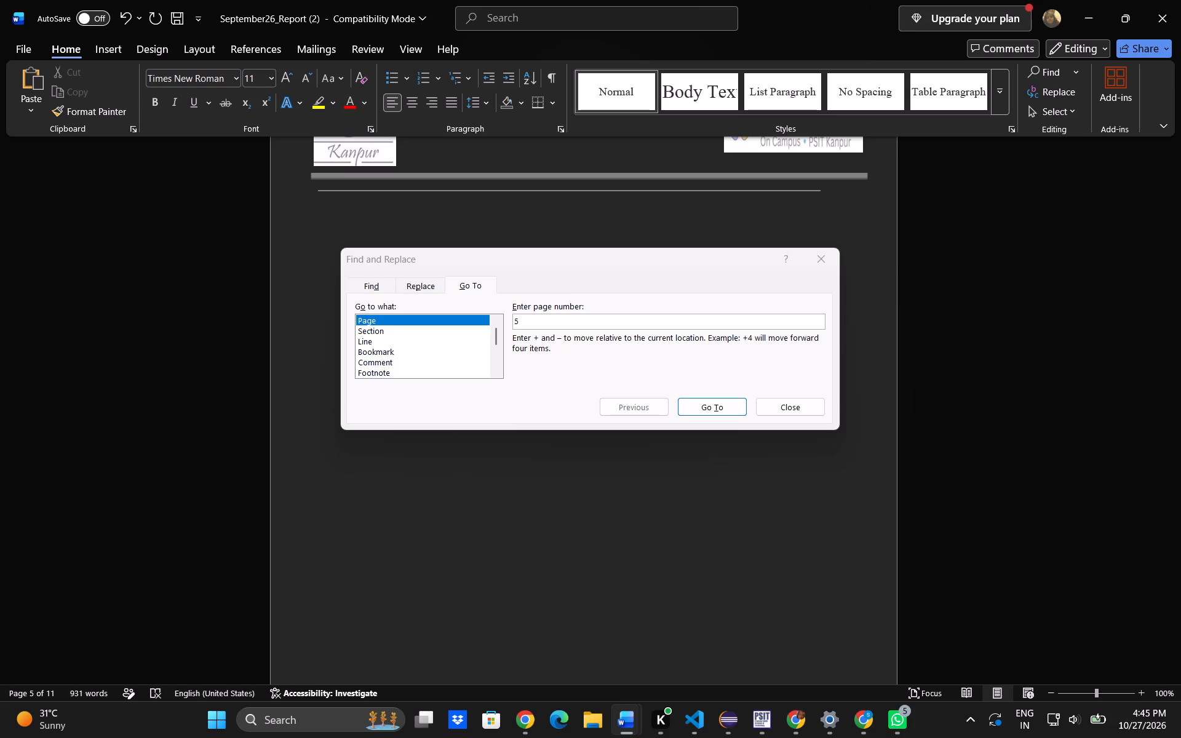
key("Delete")
Examine the layout between the Community Collaboration paragraph and the Opportunities Highlighted section, and close Find and Replace.
scroll(830, 511, "up", 1)
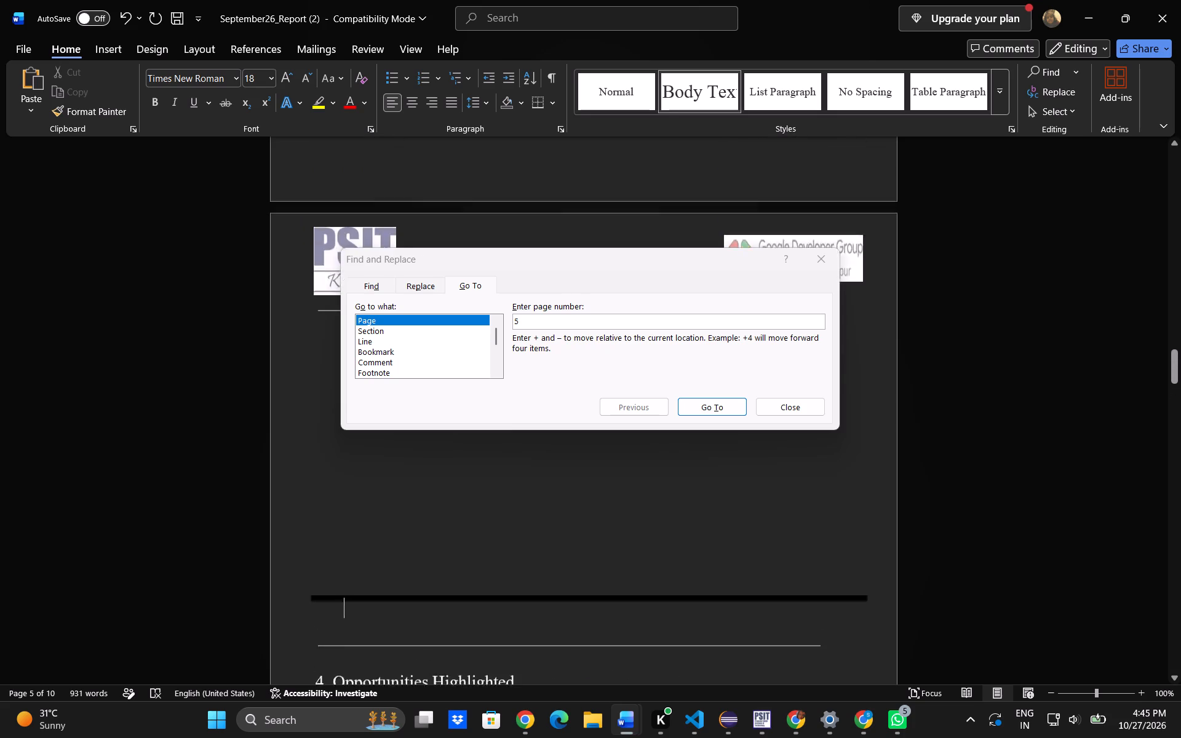
scroll(830, 511, "up", 2)
scroll(830, 511, "down", 3)
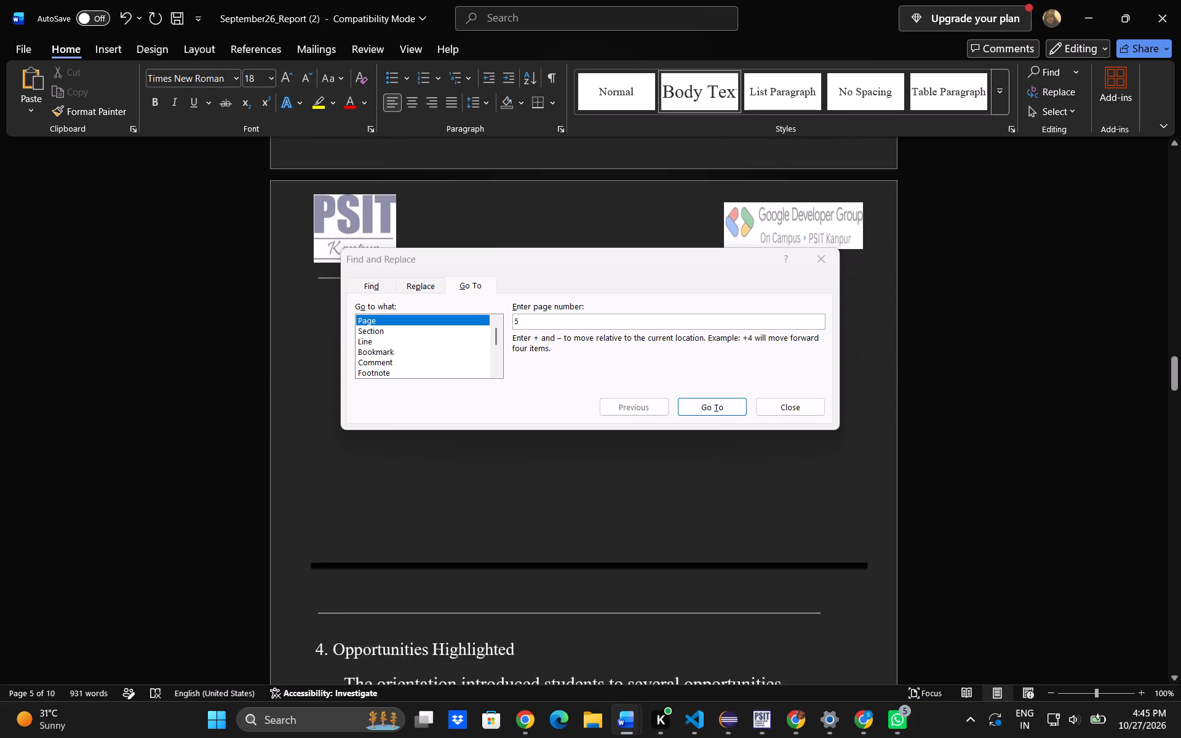
scroll(830, 511, "down", 2)
scroll(830, 511, "up", 3)
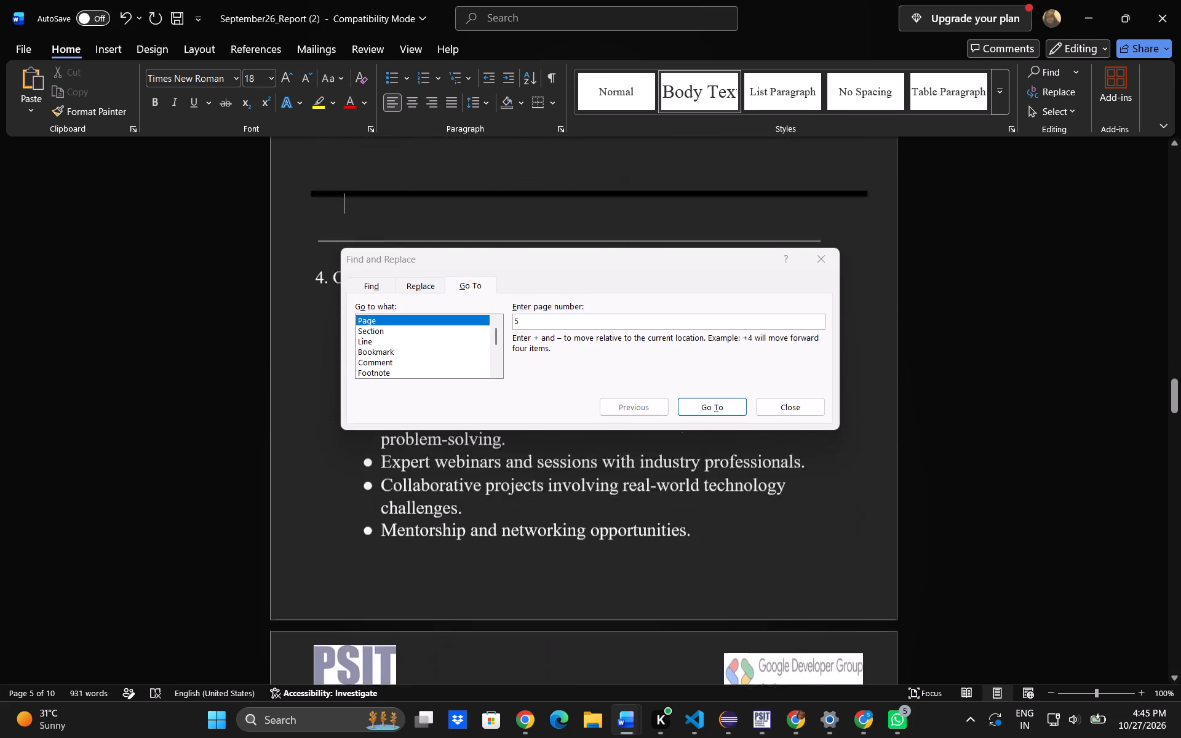
scroll(830, 511, "up", 3)
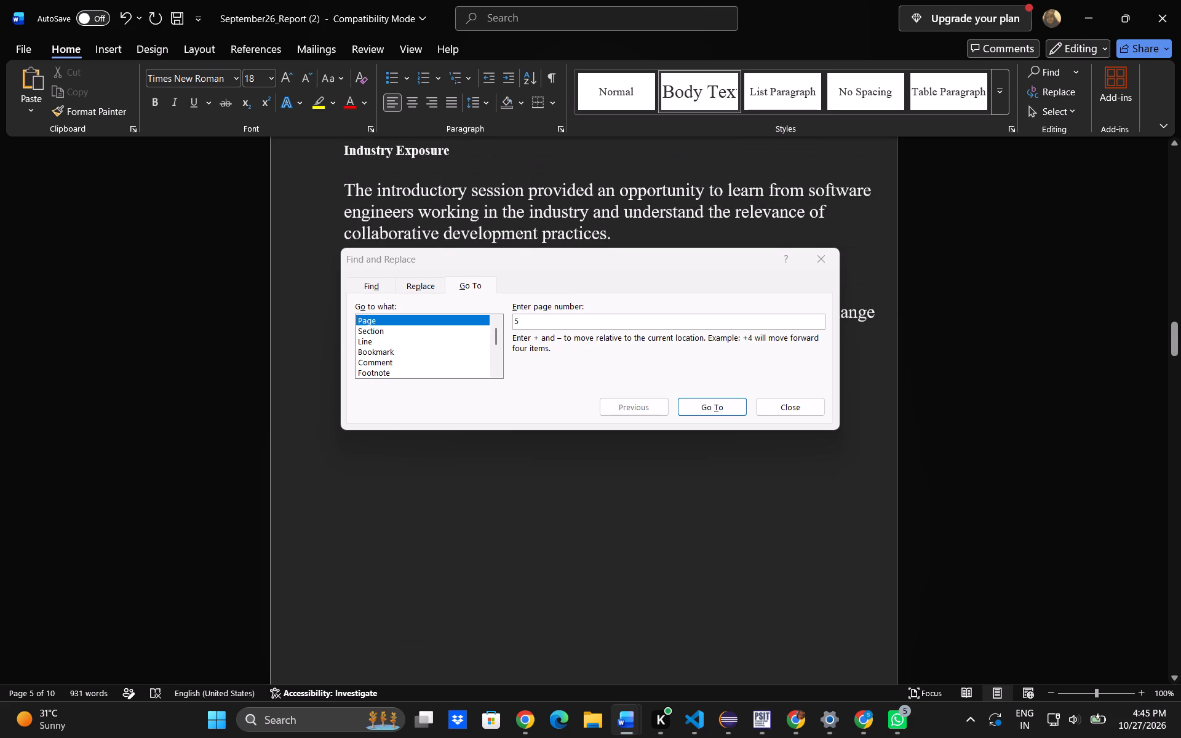
scroll(830, 511, "up", 1)
left_click(819, 258)
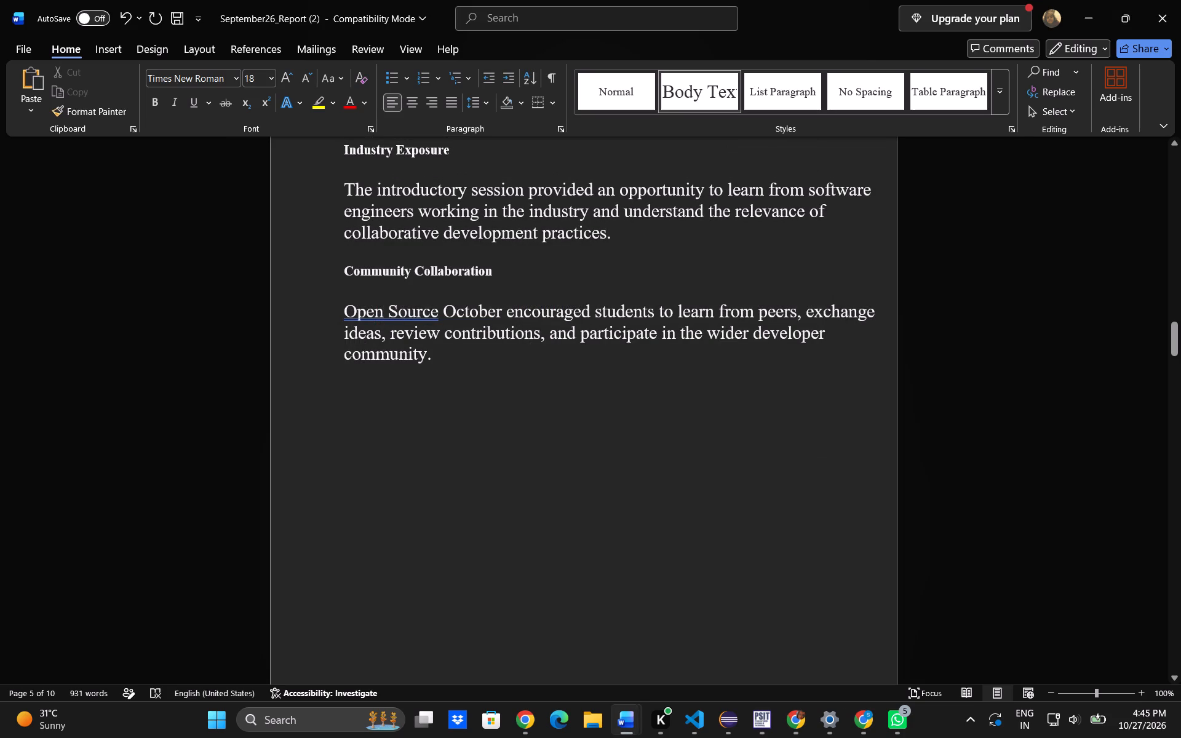
Delete the empty lines above the Opportunities Highlighted section, bringing the thick divider up directly beneath the page's logos.
scroll(445, 546, "down", 3)
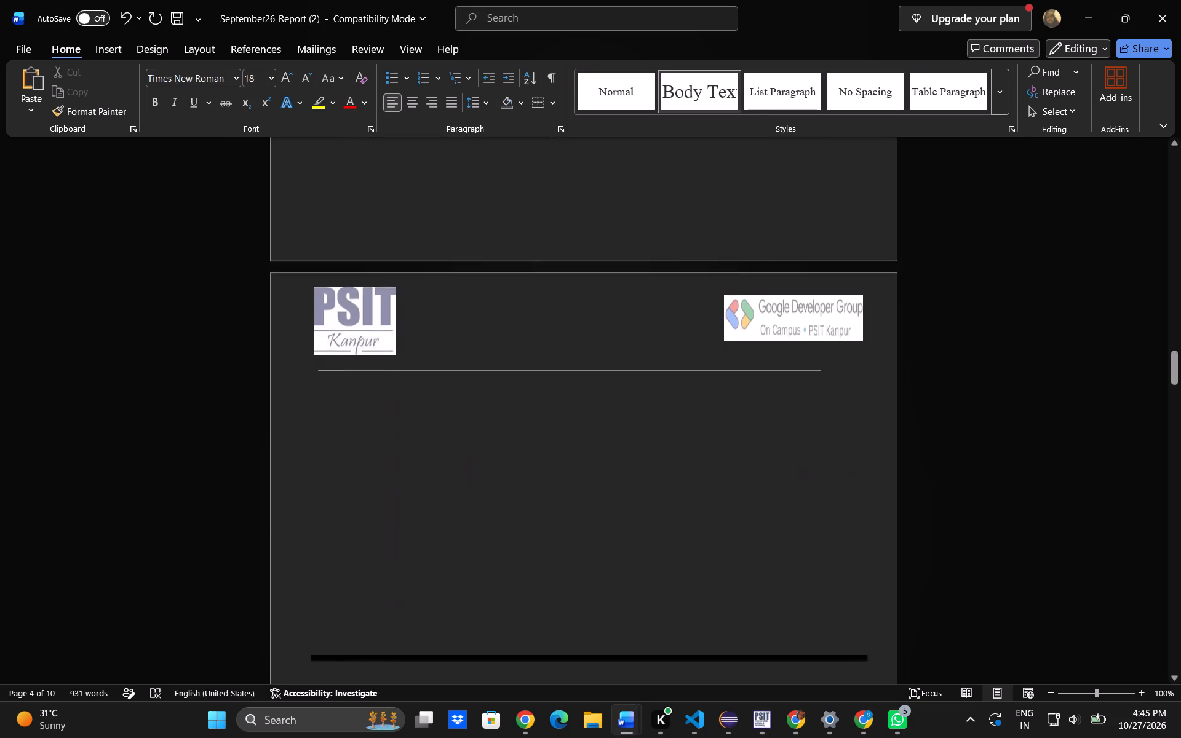
scroll(445, 546, "down", 2)
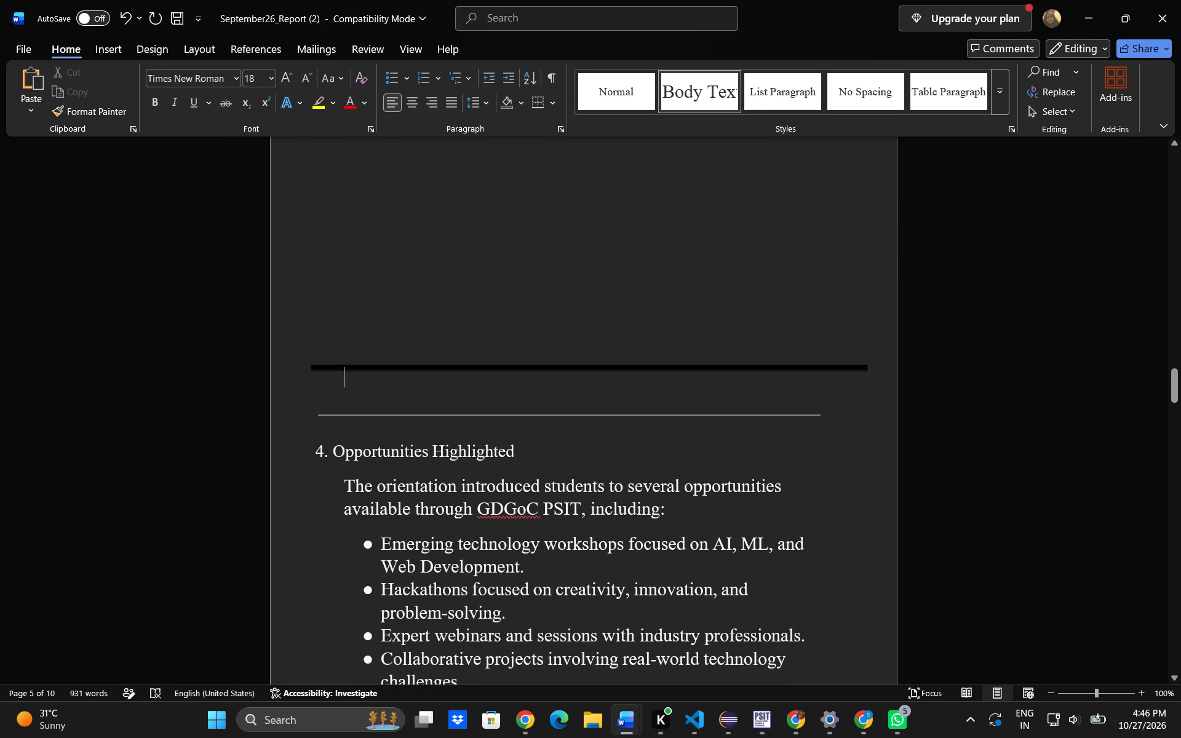
left_click(873, 370)
left_click_drag(873, 370, 746, 362)
key("BackSpace")
key("BackSpace")
key("BackSpace")
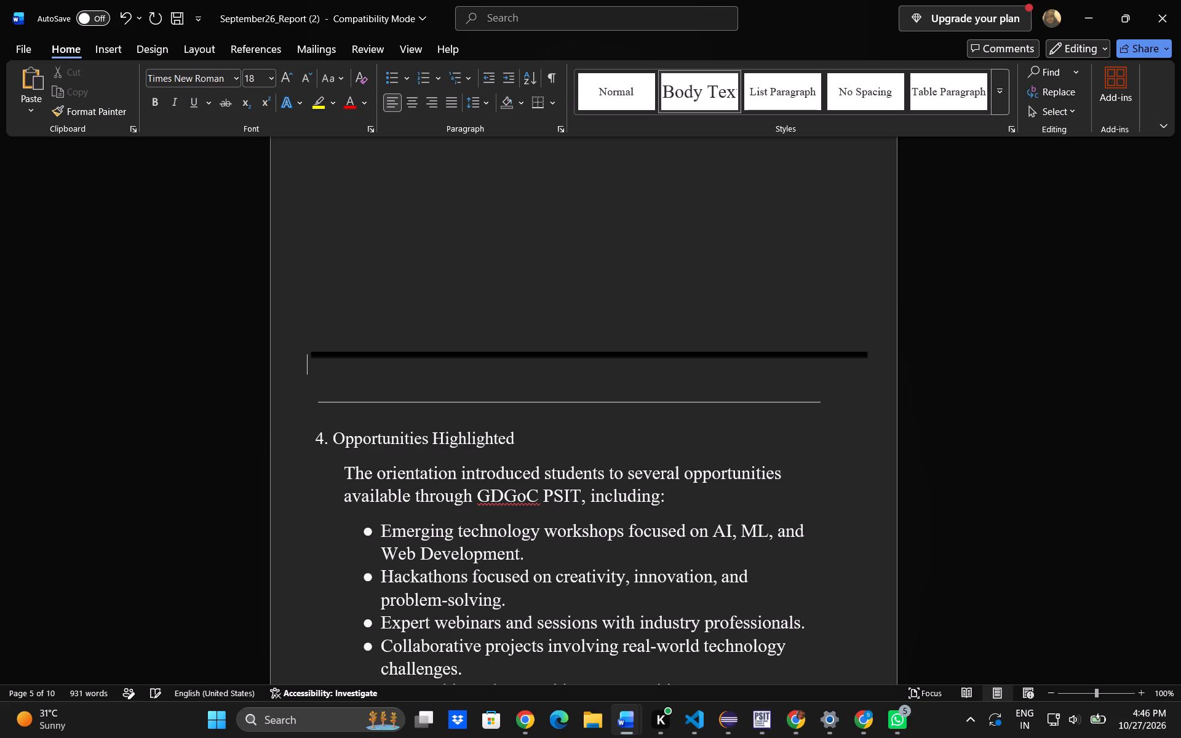
key("BackSpace")
key("BackSpace")
key("BackSpace")
key("BackSpace")
key("BackSpace")
key("BackSpace")
key("BackSpace")
key("BackSpace")
key("BackSpace")
key("BackSpace")
key("BackSpace")
key("BackSpace")
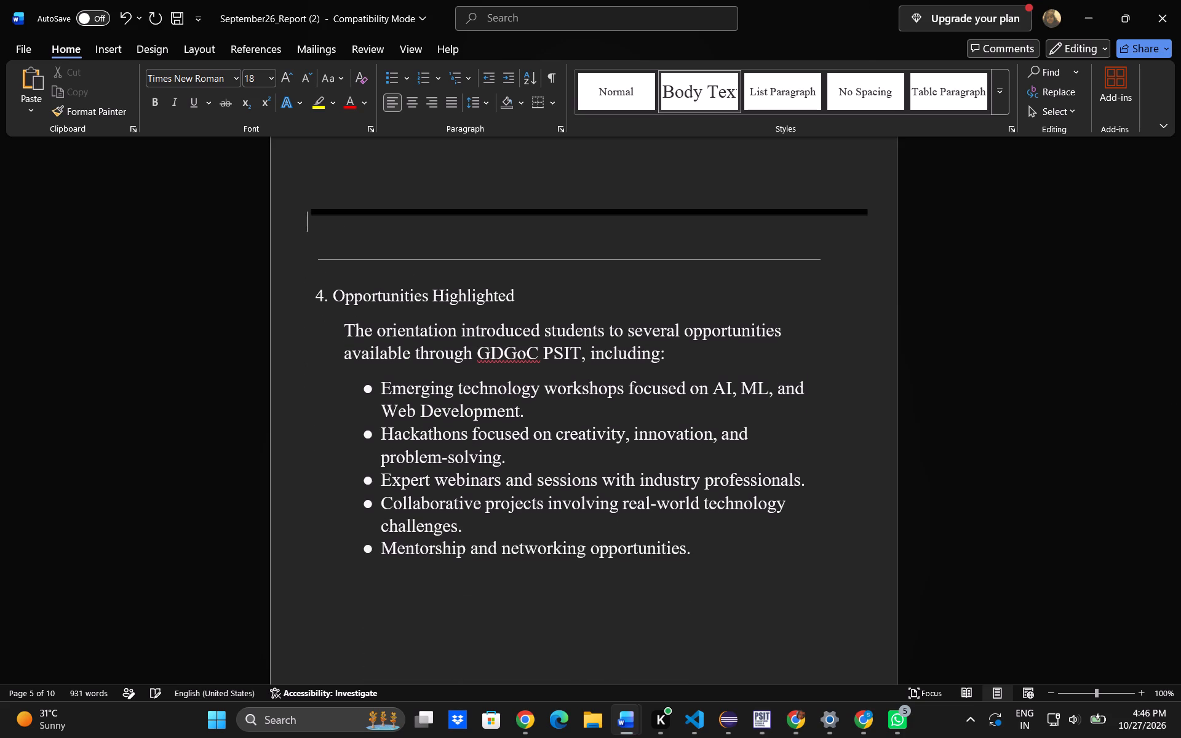
key("BackSpace")
scroll(746, 362, "up", 2)
key("BackSpace")
key("BackSpace")
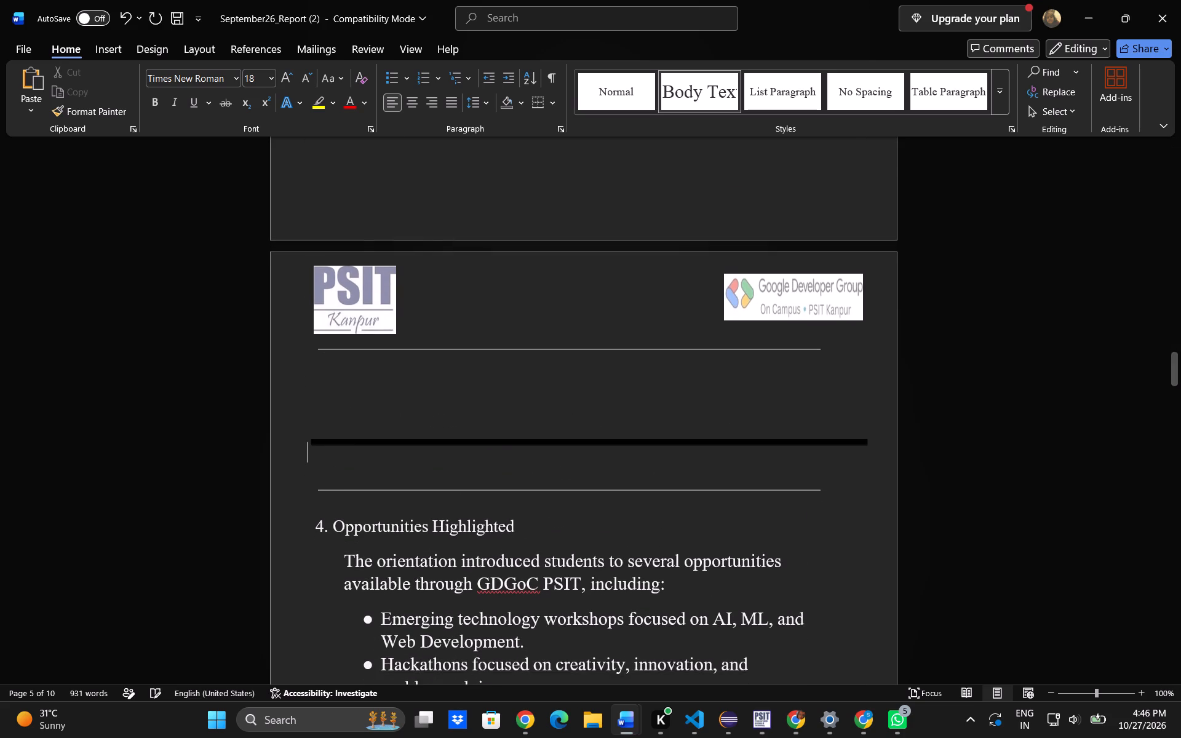
key("BackSpace")
key("BackSpace")
key("BackSpace")
key("BackSpace")
key("BackSpace")
key("BackSpace")
key("BackSpace")
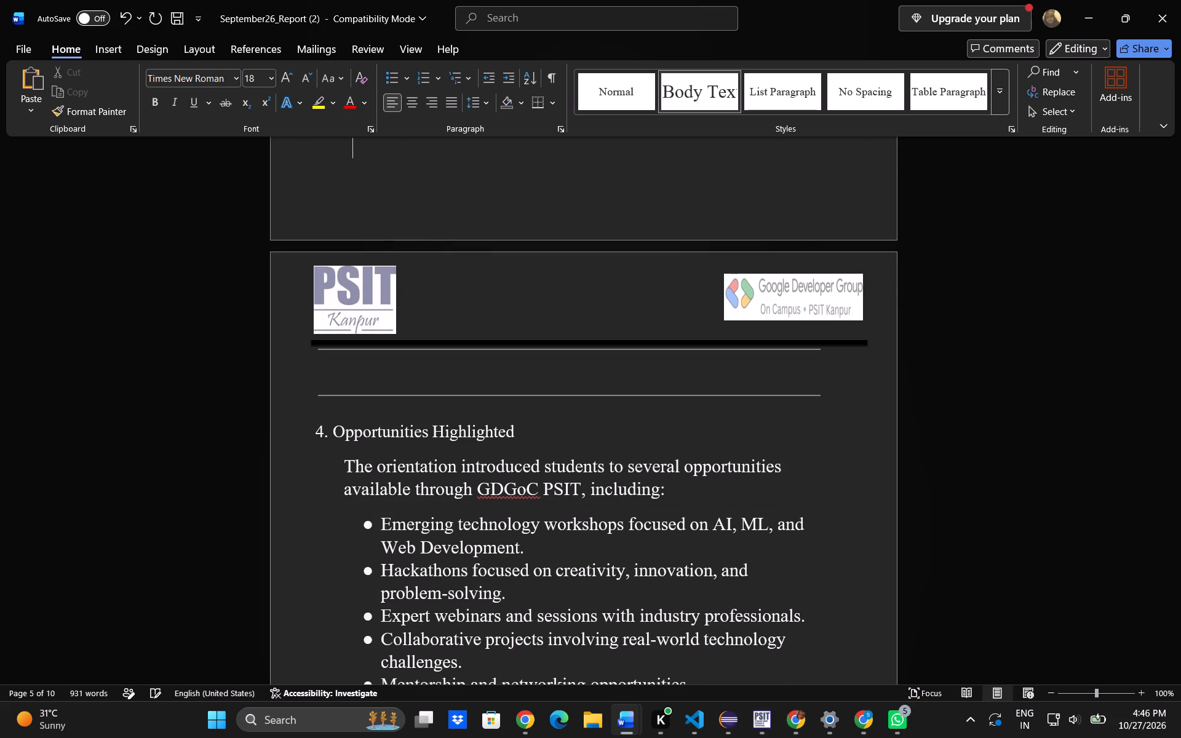
key("BackSpace")
Examine the remaining blank space from the Community Collaboration paragraph to the dividers above Opportunities Highlighted.
scroll(746, 362, "up", 1)
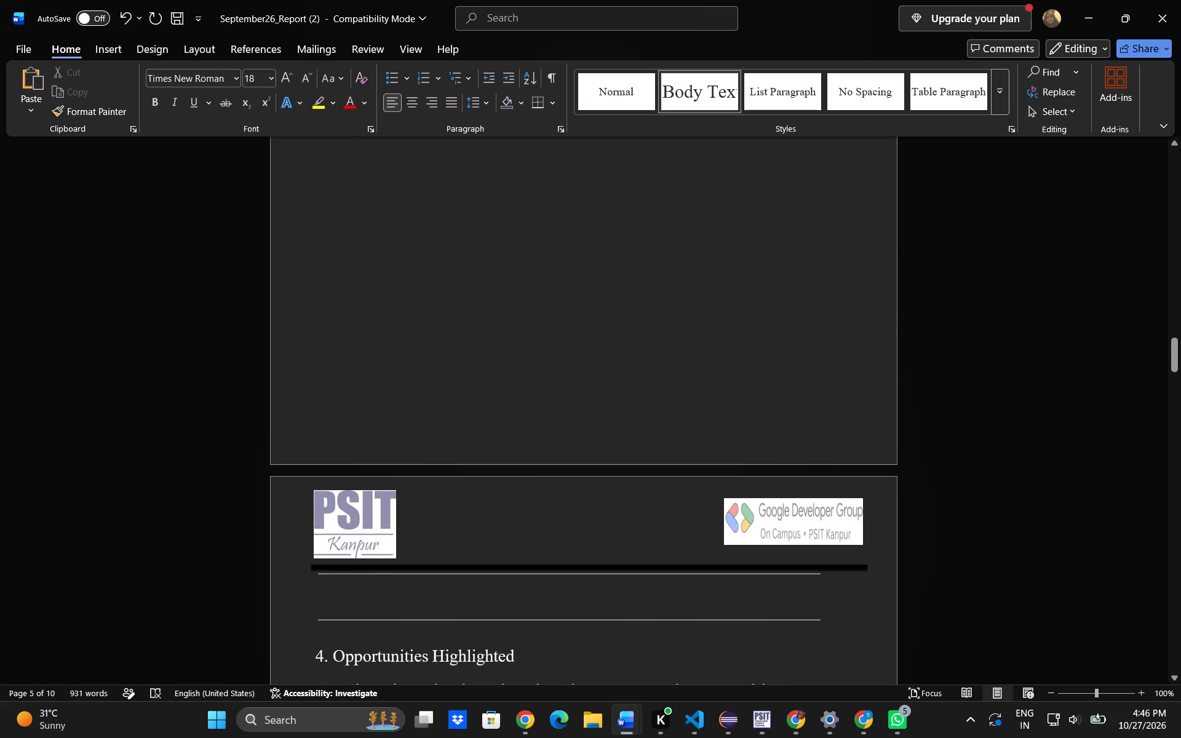
scroll(704, 505, "up", 1)
scroll(718, 589, "up", 3)
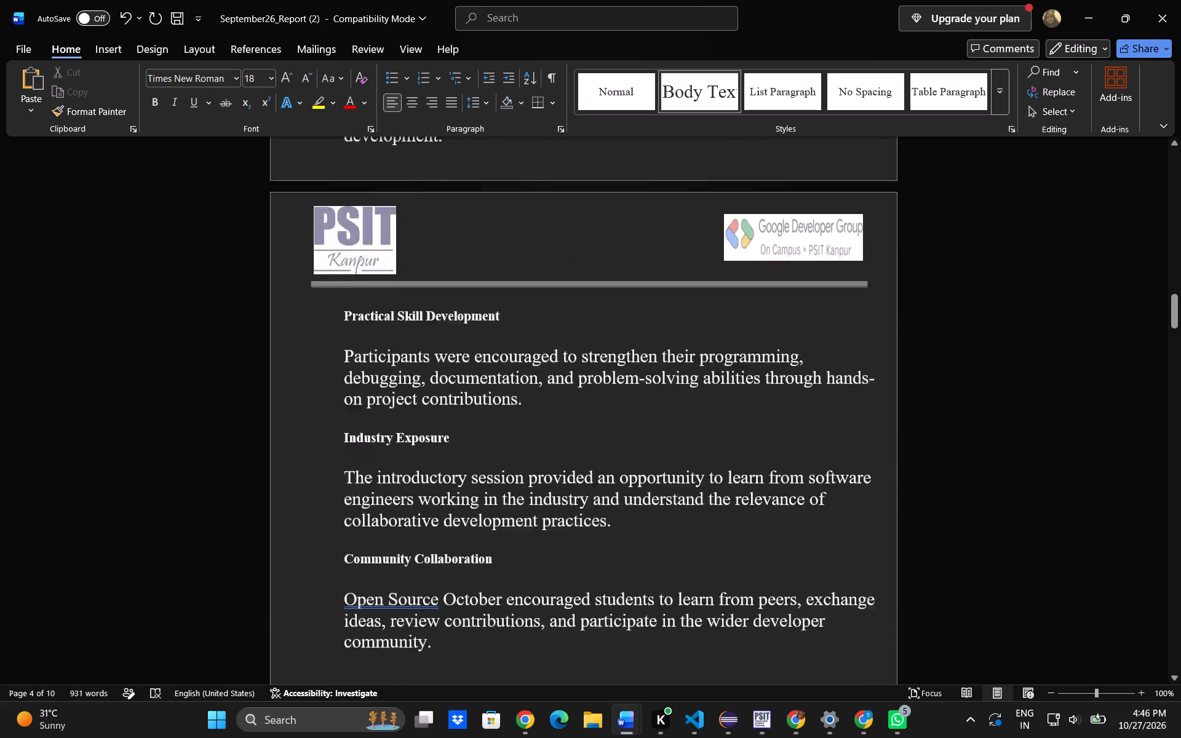
scroll(718, 589, "left", 1)
scroll(718, 589, "down", 5)
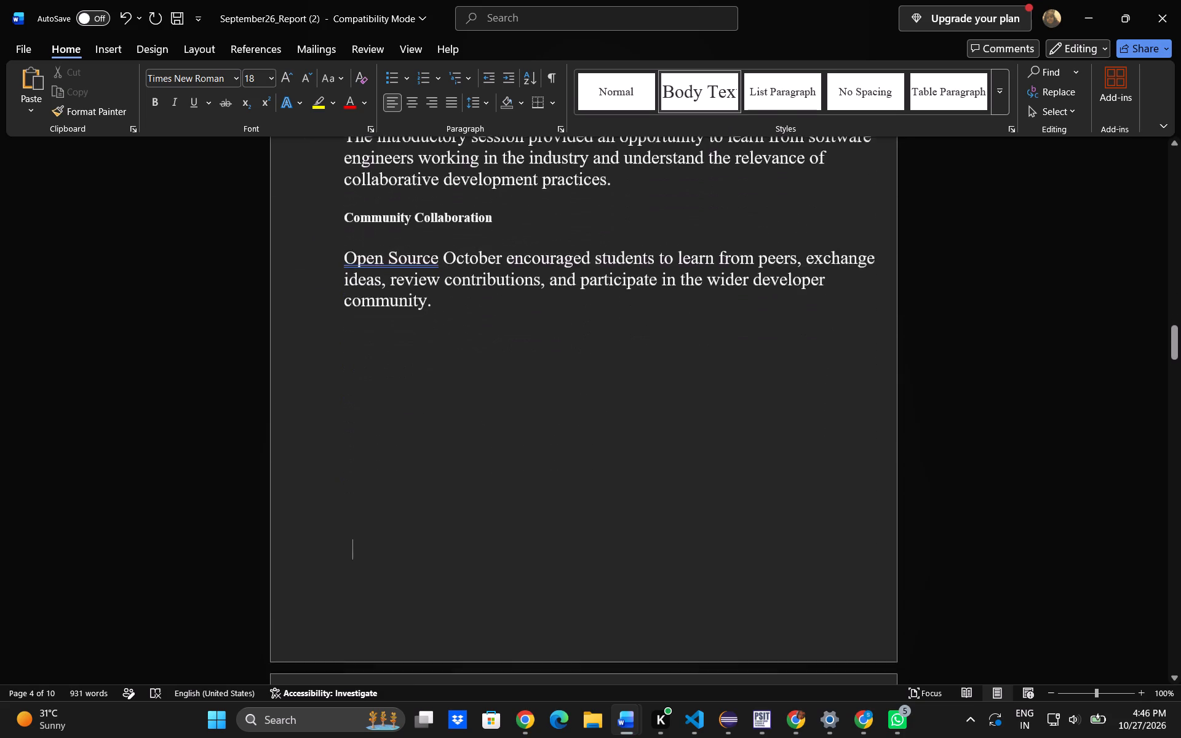
scroll(718, 589, "down", 1)
left_click(654, 578)
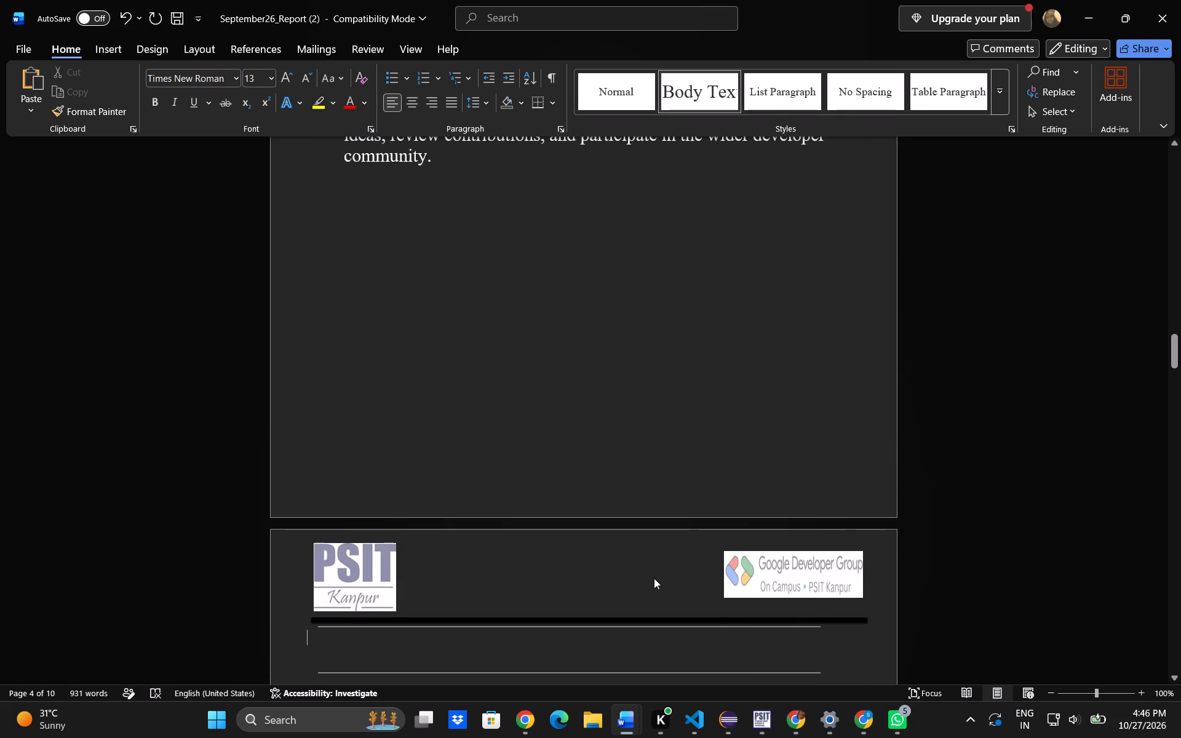
left_click(834, 550)
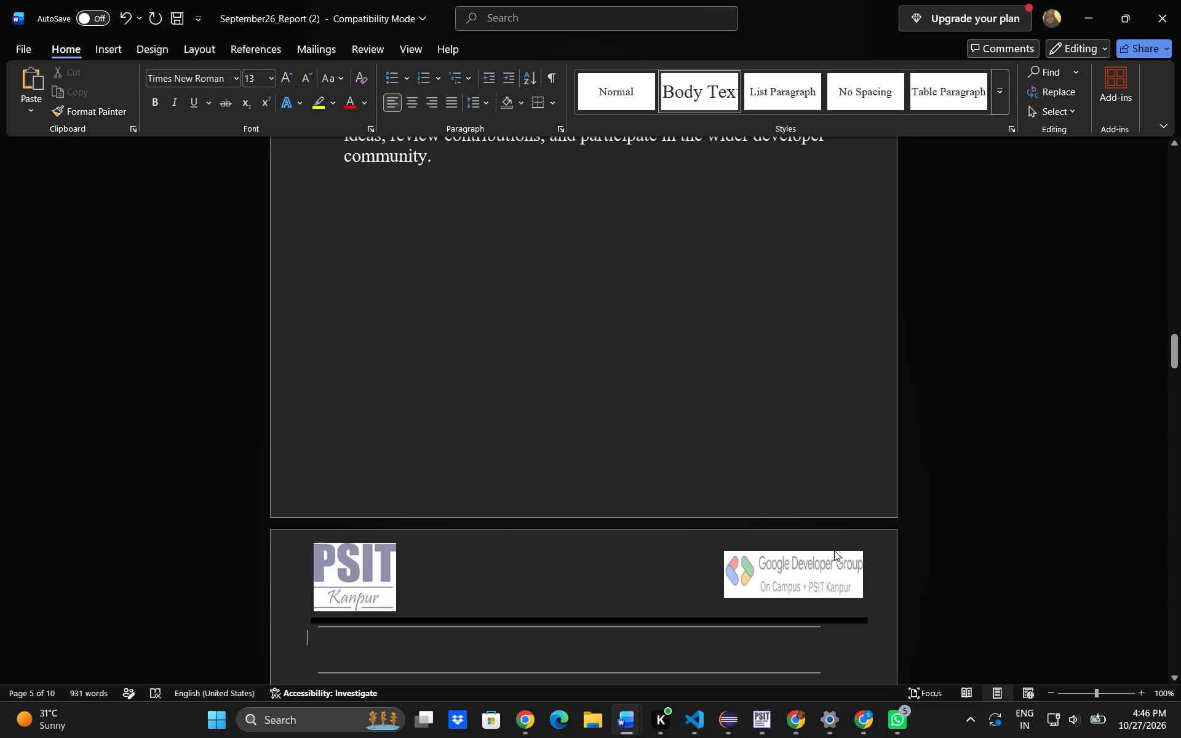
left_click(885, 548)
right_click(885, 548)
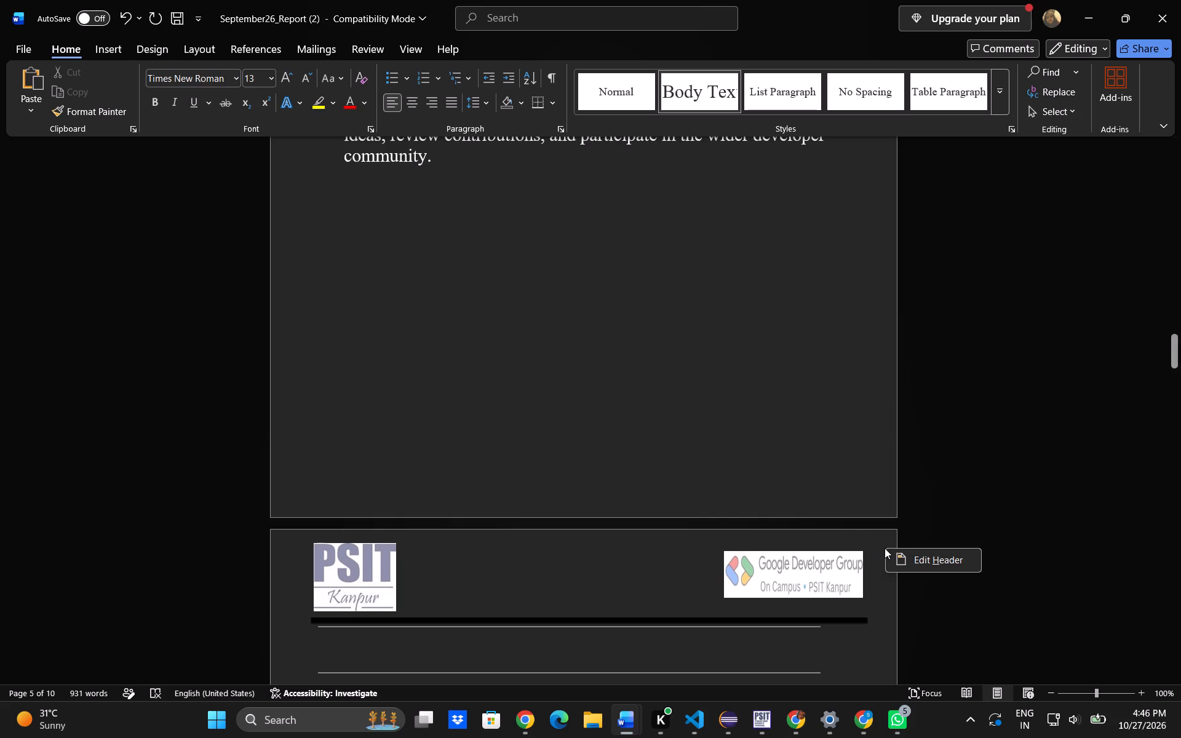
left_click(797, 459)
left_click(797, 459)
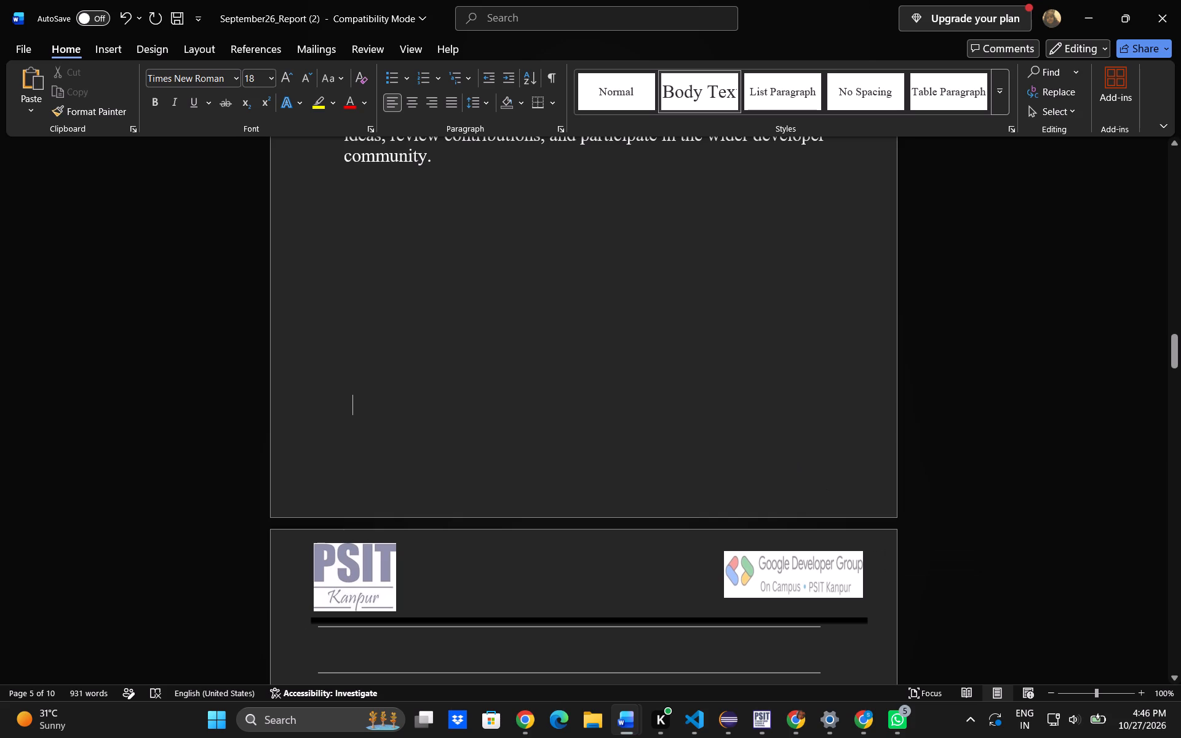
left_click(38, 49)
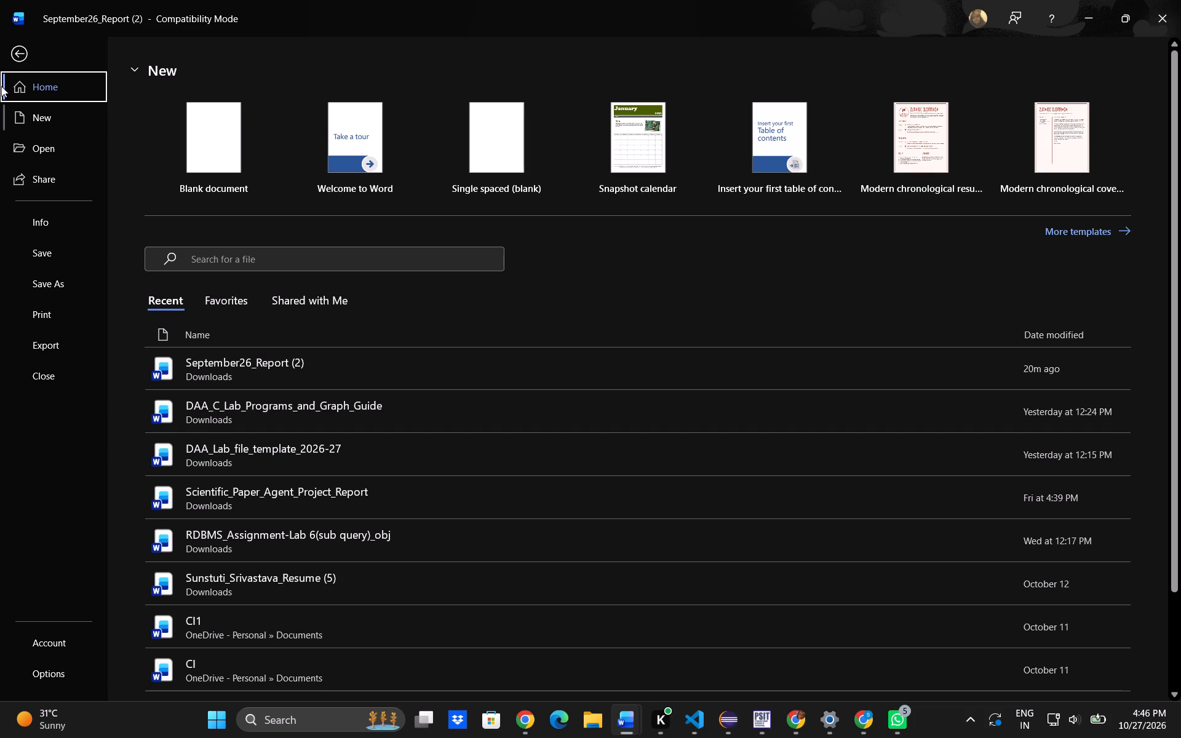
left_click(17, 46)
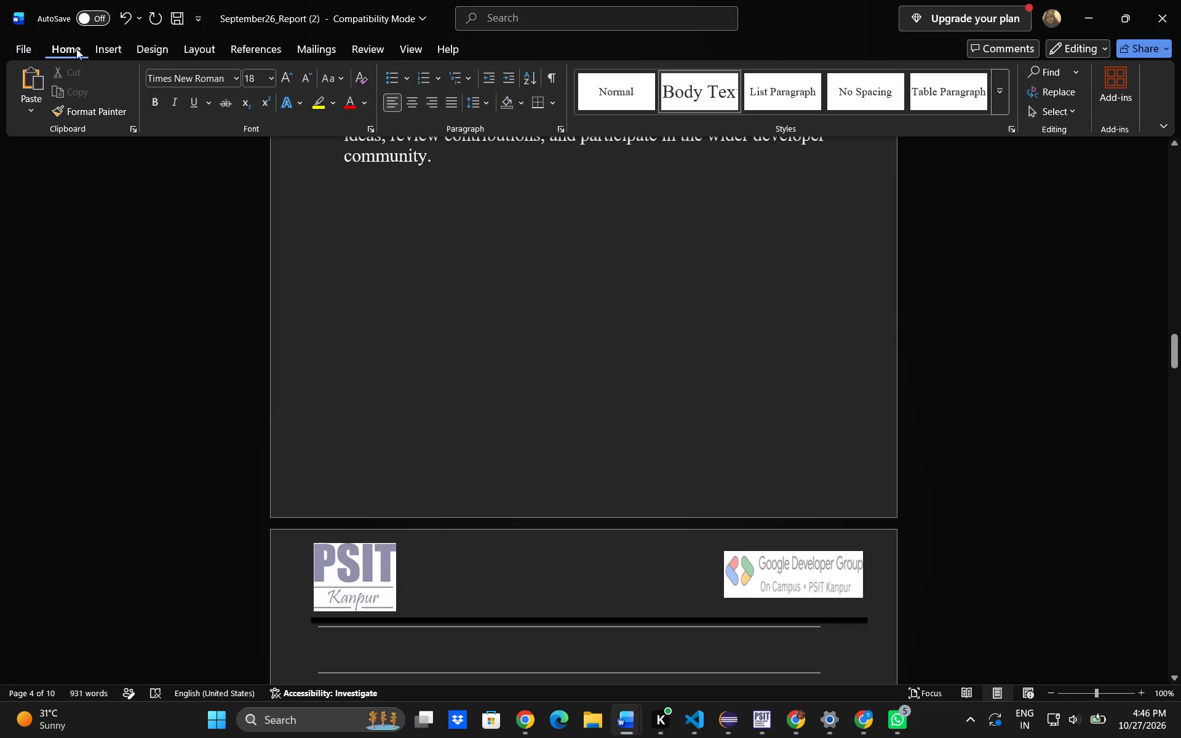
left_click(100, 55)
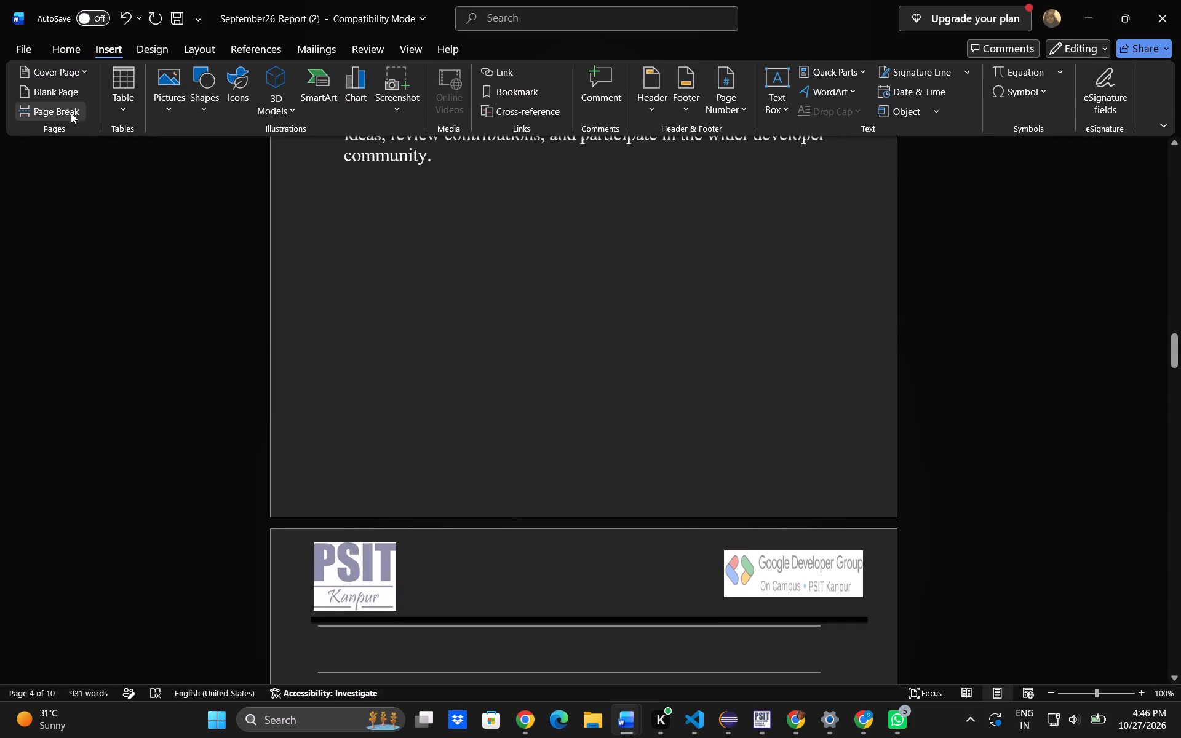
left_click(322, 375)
Examine the report's remaining layout and content from Session Overview through Participation & Attendance, including the gap after Community Collaboration.
scroll(322, 375, "up", 3)
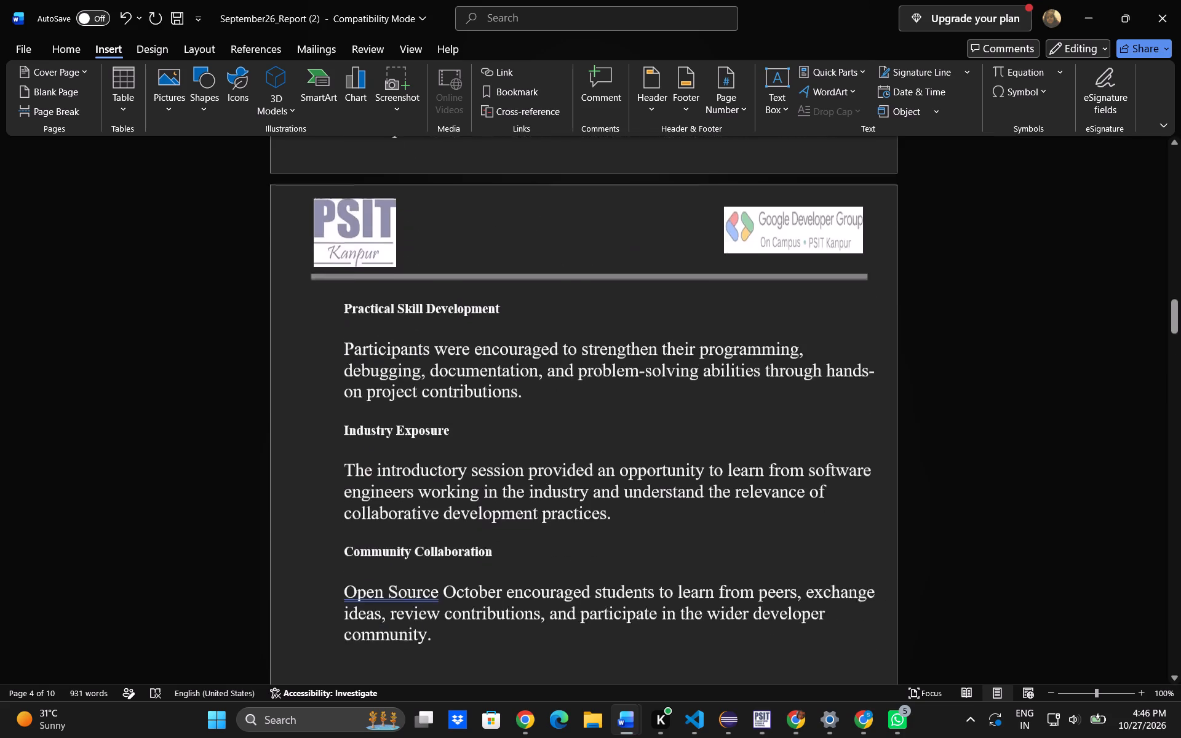
scroll(322, 375, "up", 11)
scroll(322, 375, "down", 1)
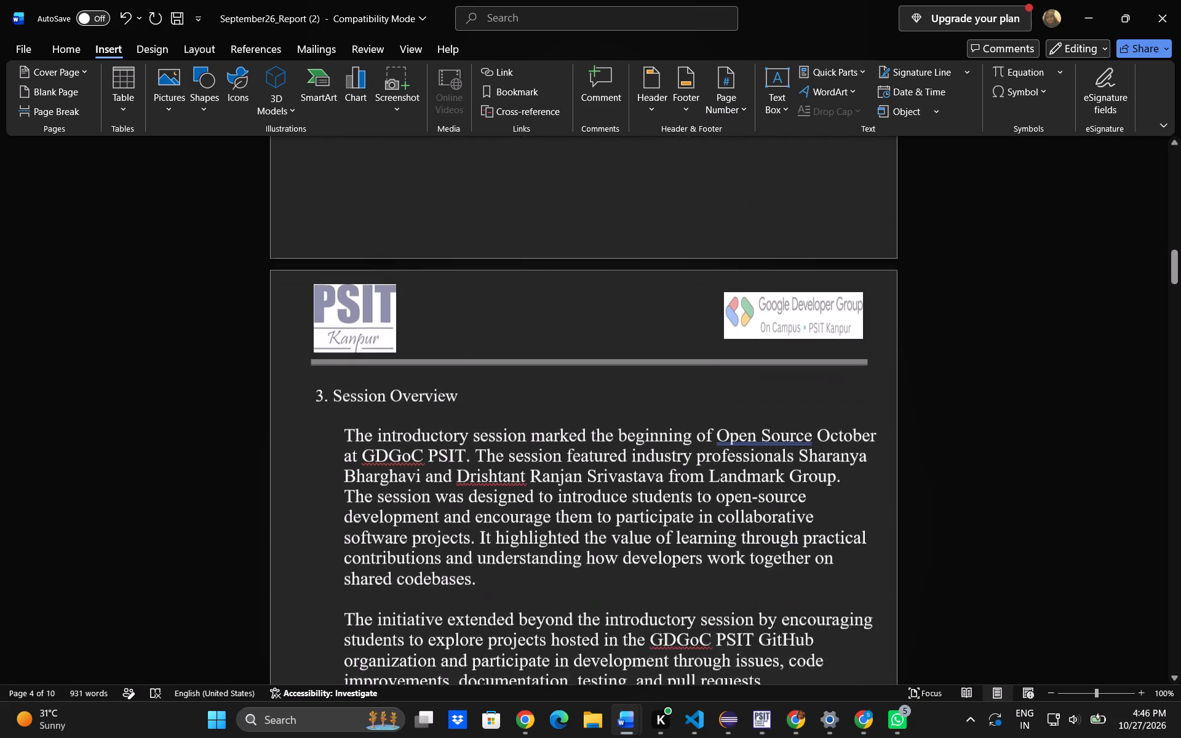
scroll(322, 375, "down", 6)
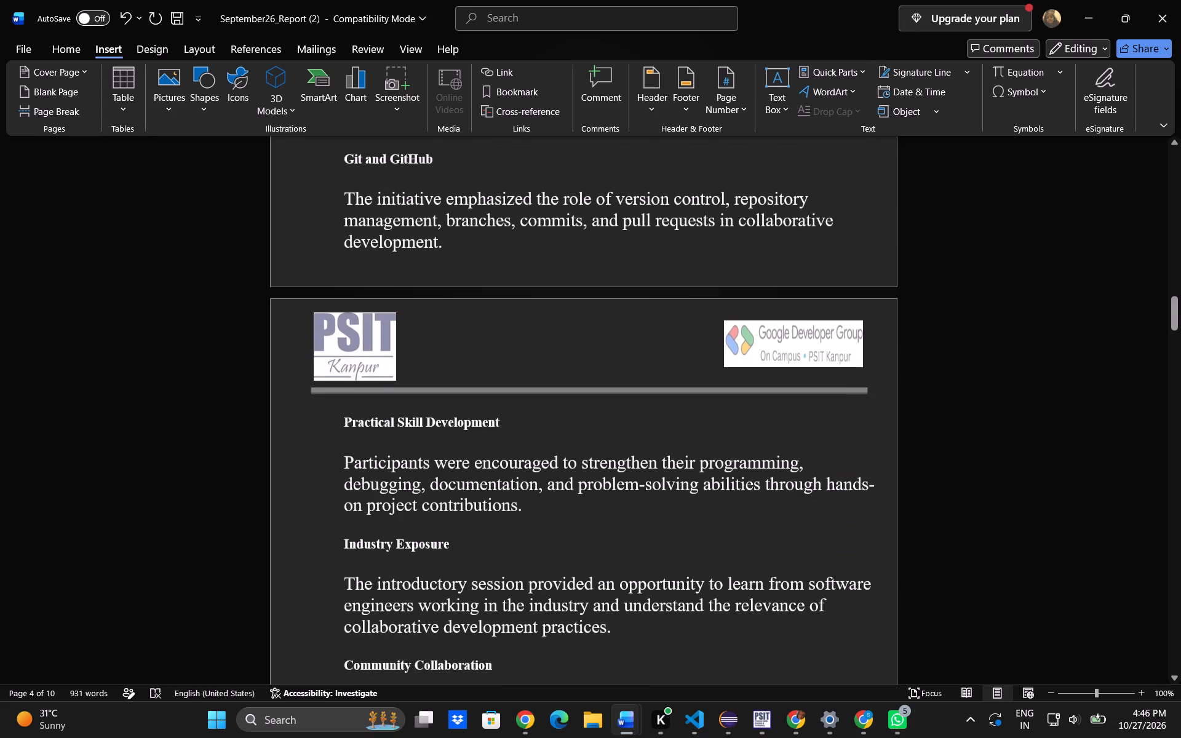
scroll(322, 375, "down", 5)
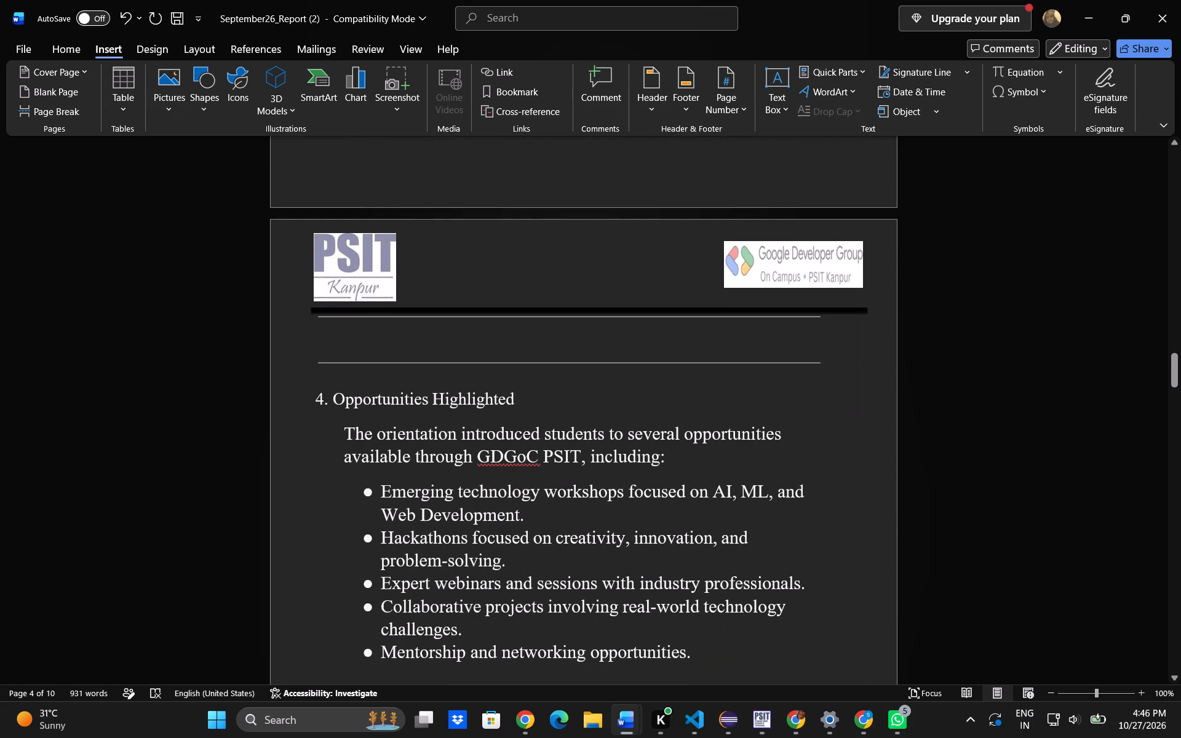
scroll(751, 310, "up", 1)
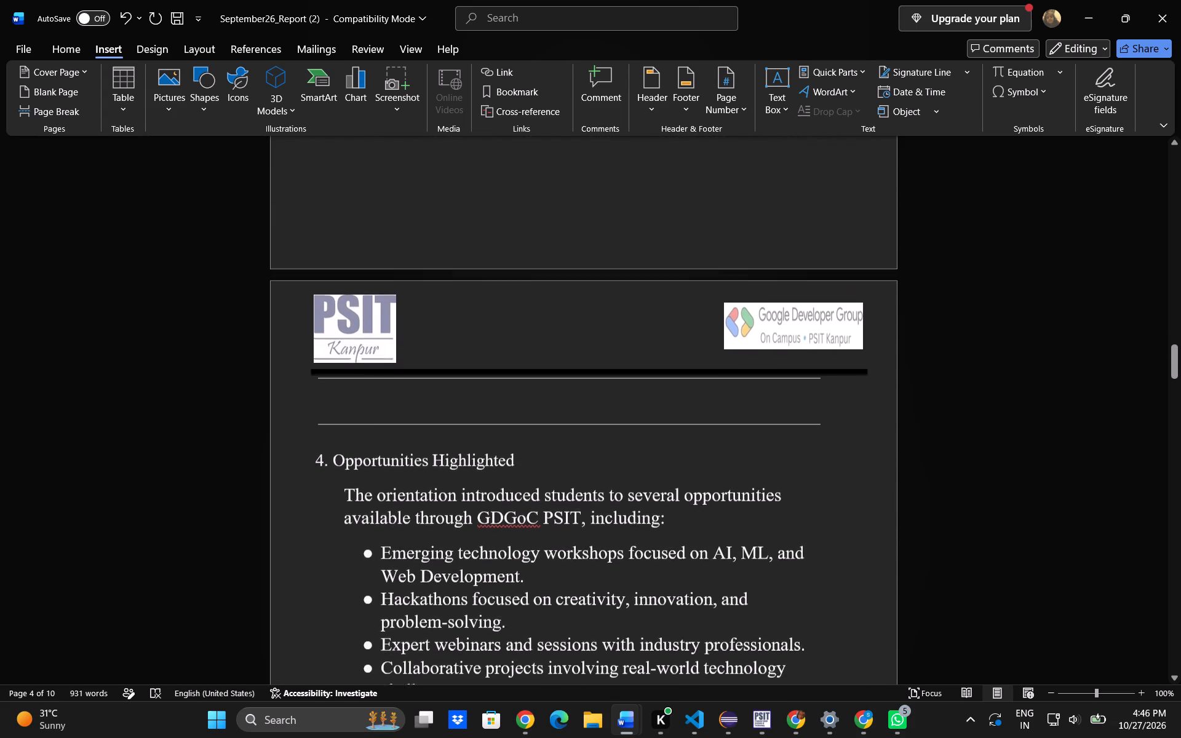
scroll(751, 310, "up", 3)
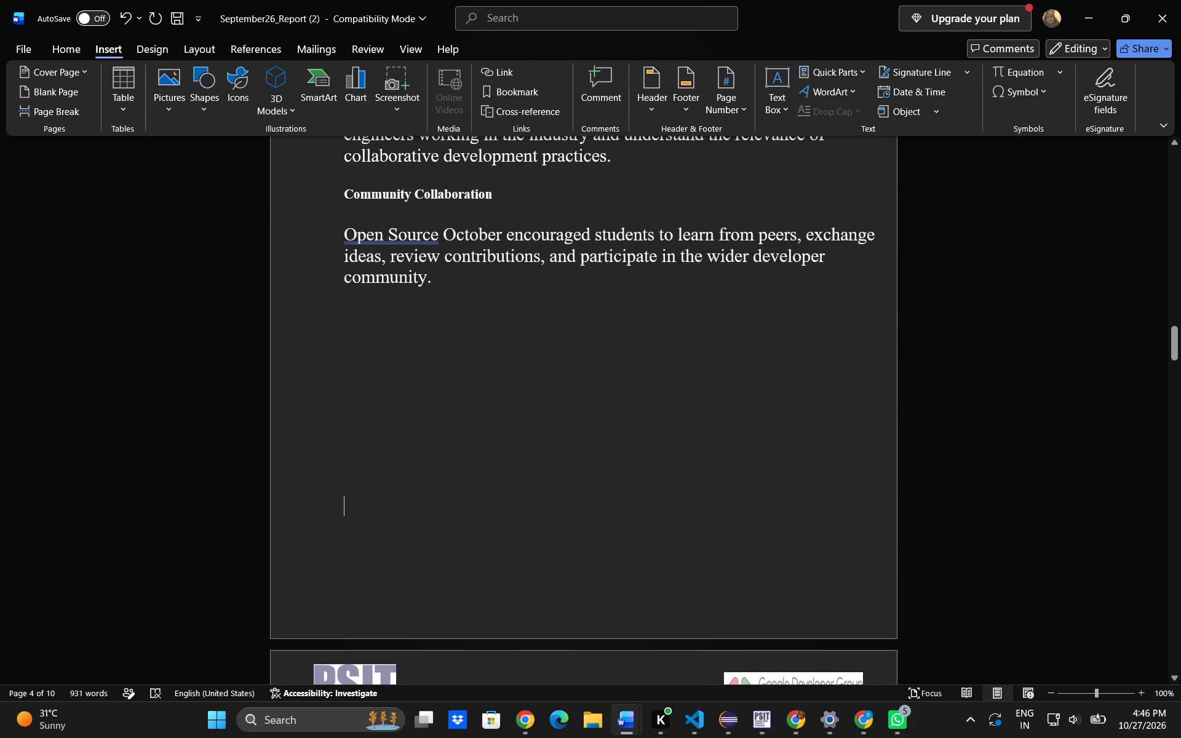
left_click(437, 281)
key("alt+Tab")
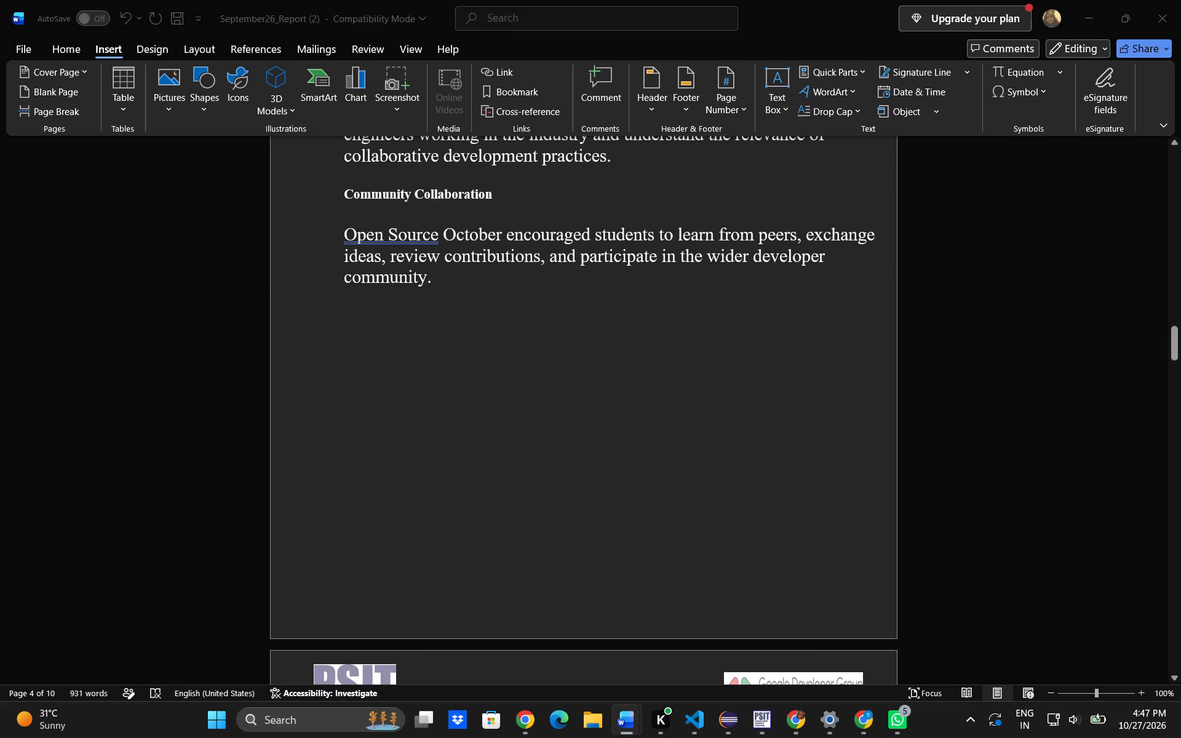
key("alt+Tab")
scroll(437, 281, "down", 2)
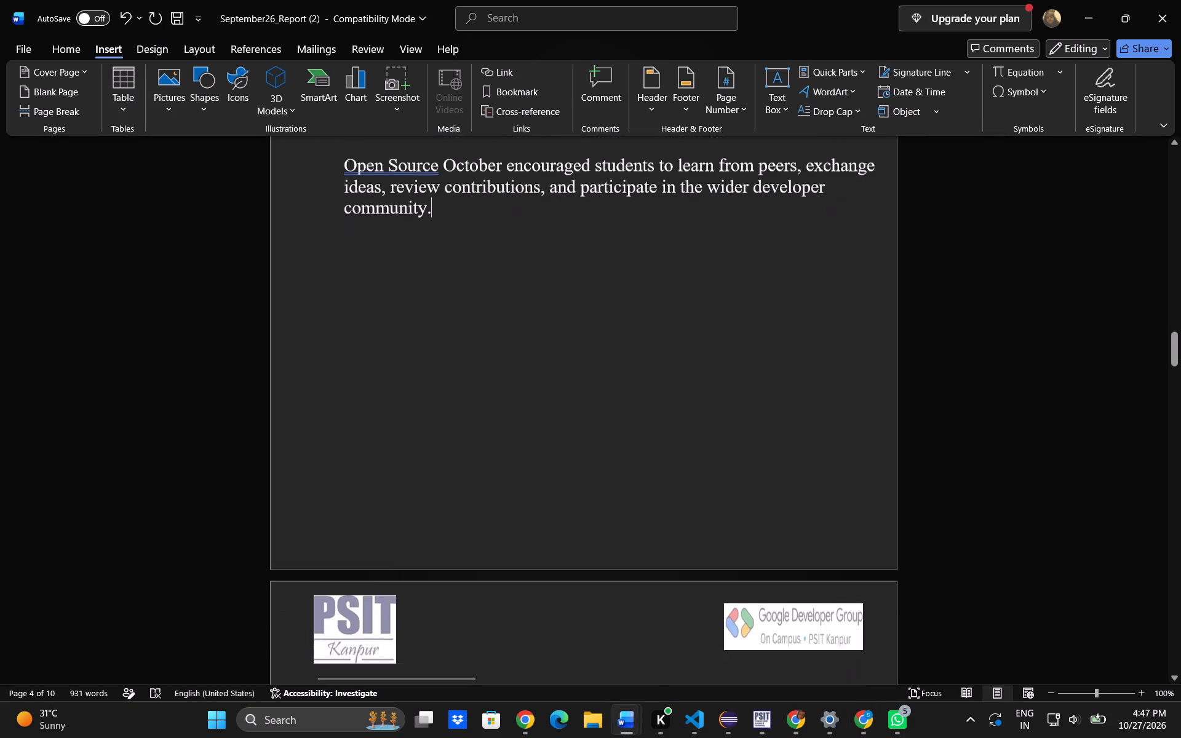
scroll(437, 281, "down", 6)
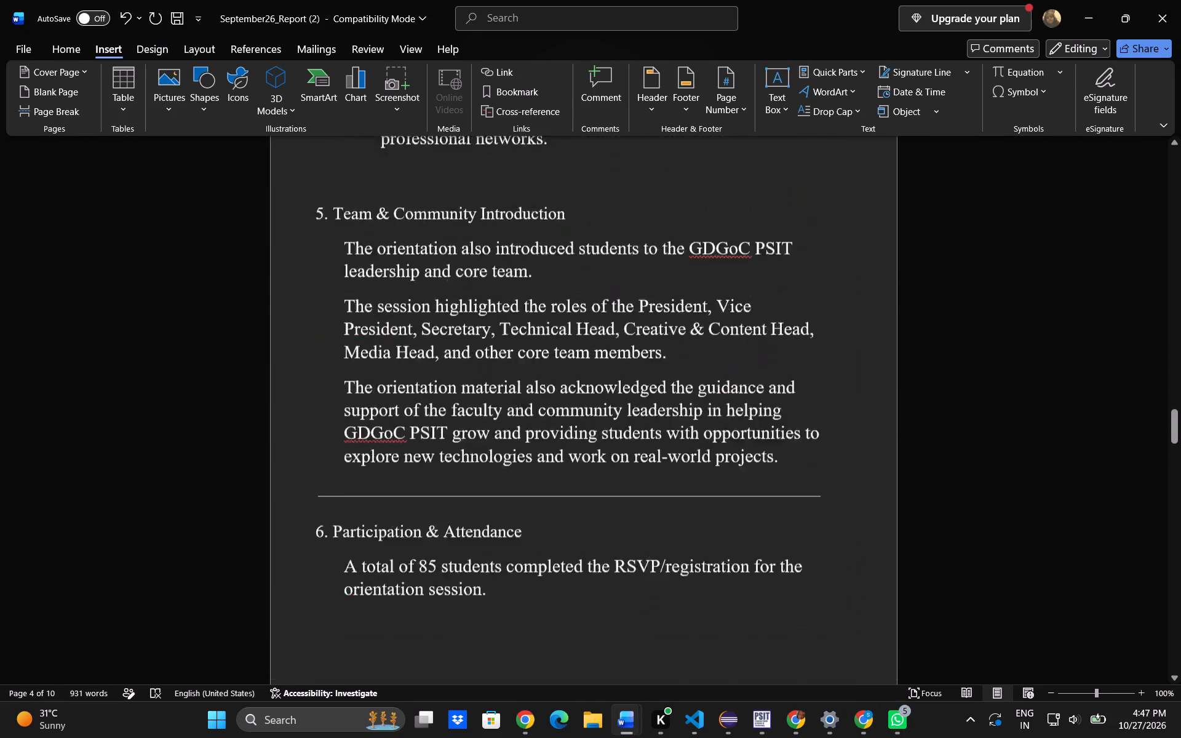
scroll(437, 281, "down", 1)
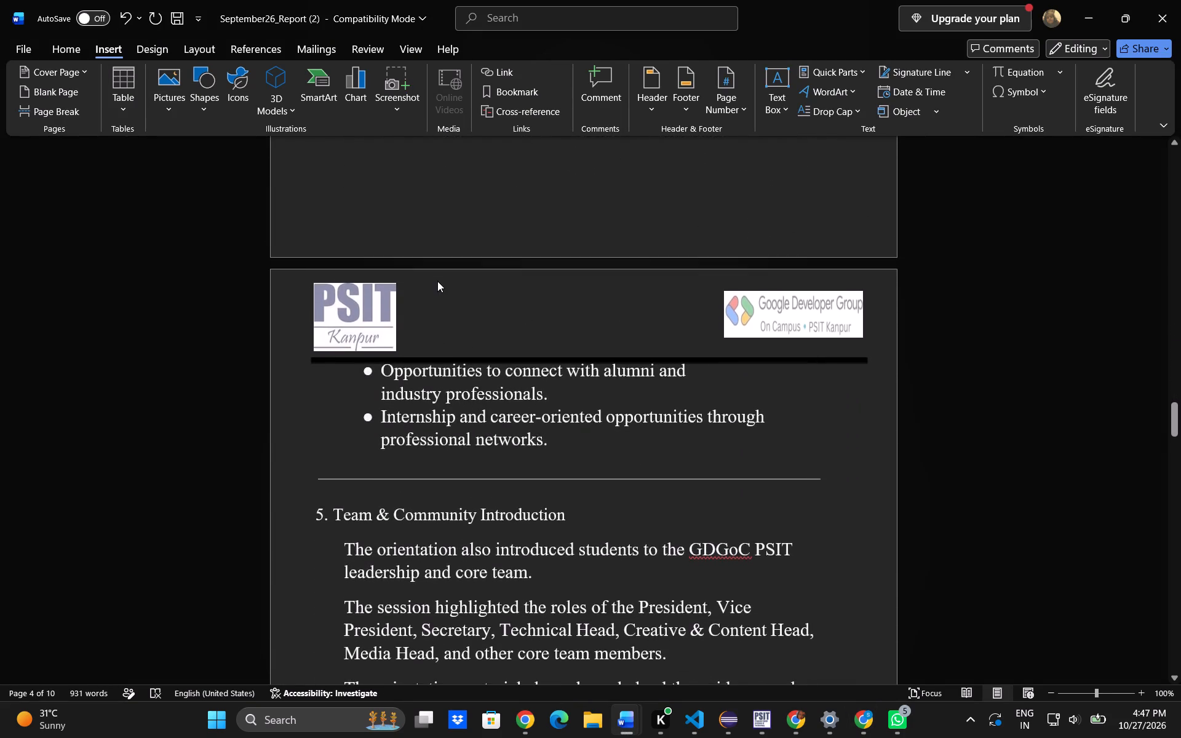
scroll(437, 281, "down", 1)
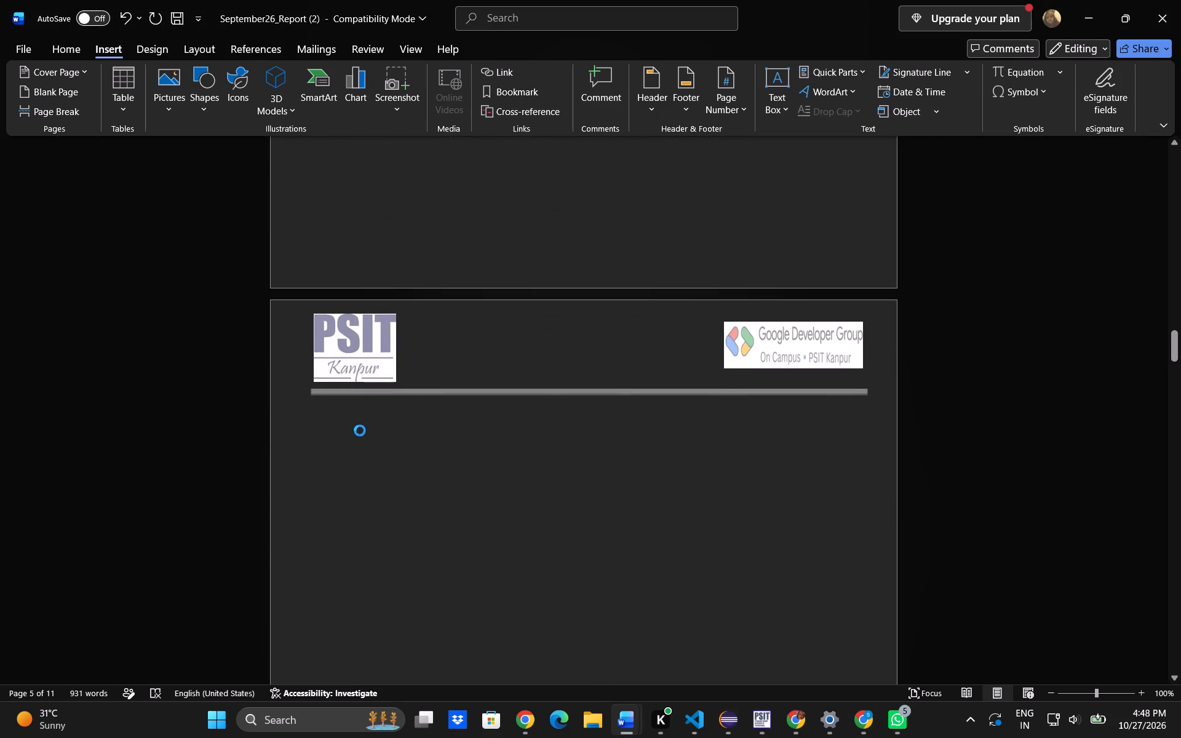
Renumber the Event Highlights heading as 5 and remove its indent so it starts at the page margin.
left_click(358, 430)
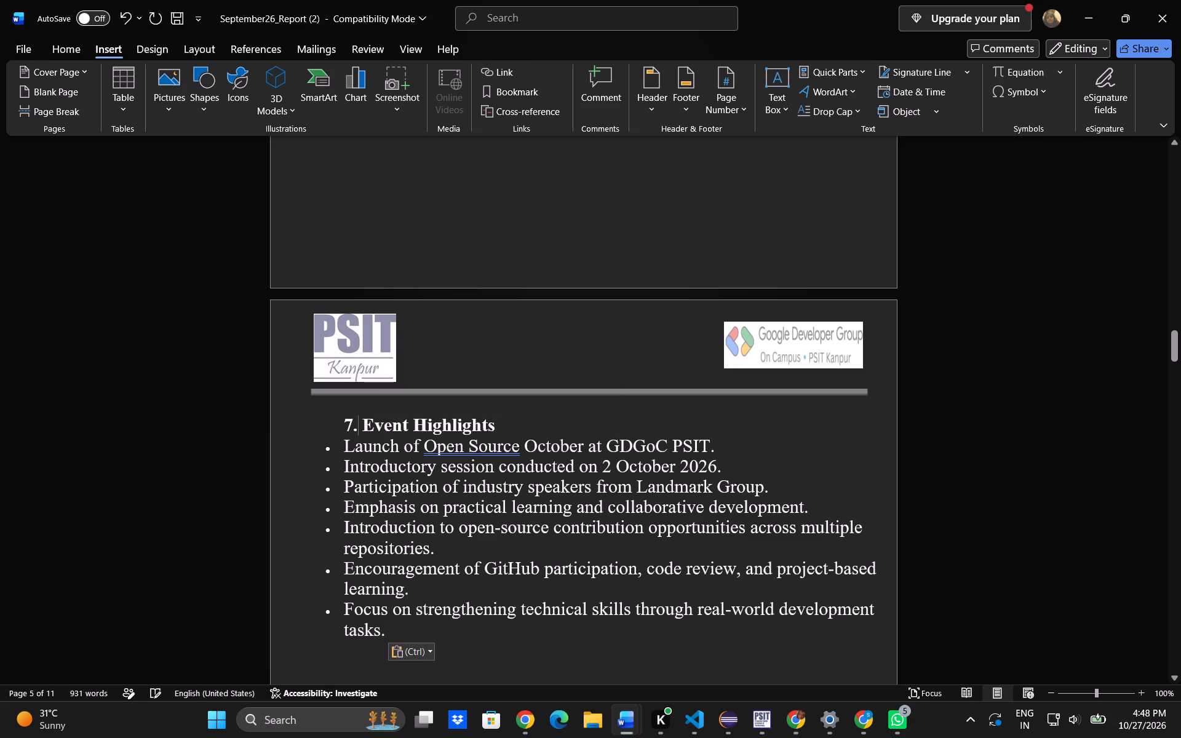
key("Left")
key("BackSpace")
key("5")
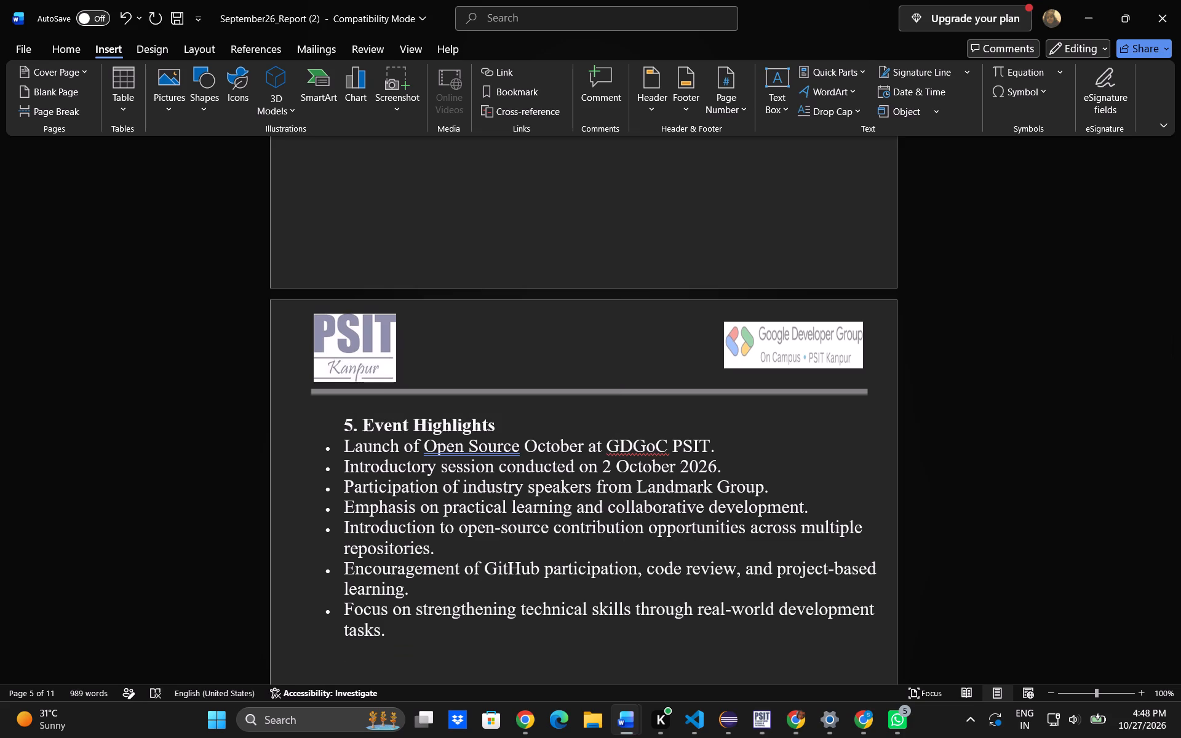
key("BackSpace")
key("BackSpace")
key("5")
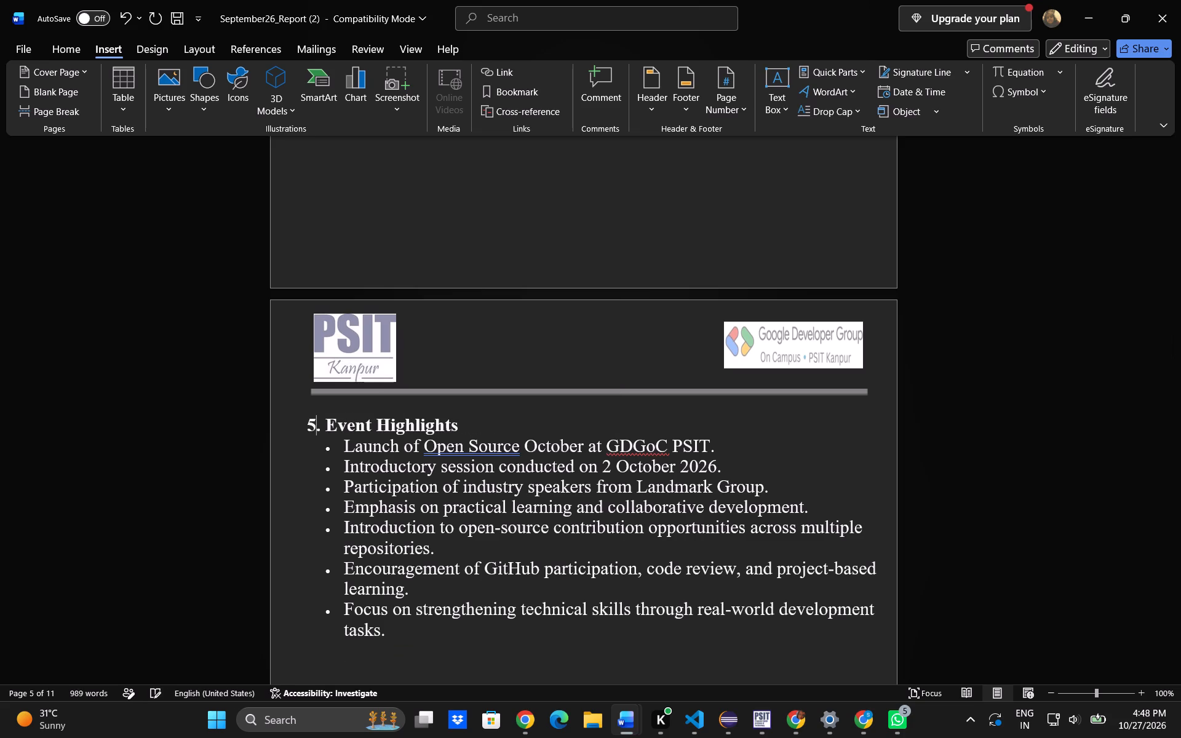
Check the number and indentation of the "4. Key Areas Covered" heading for comparison with the Event Highlights heading.
scroll(358, 430, "up", 5)
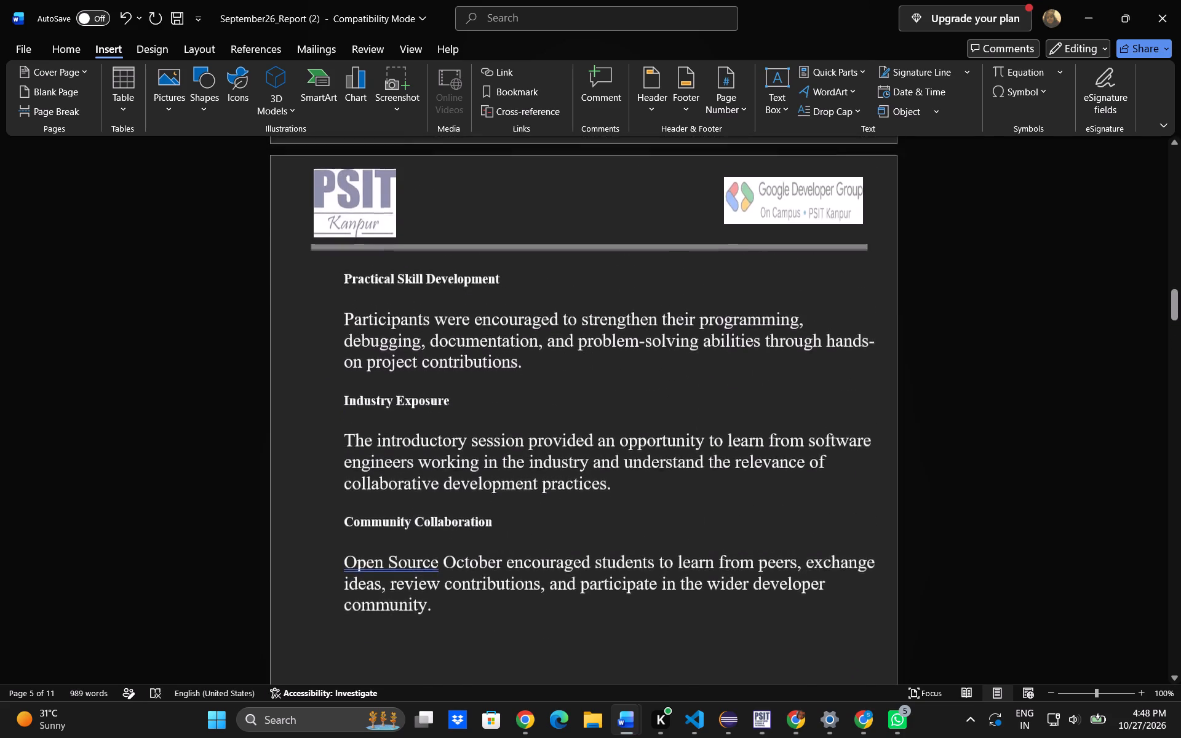
scroll(358, 430, "up", 6)
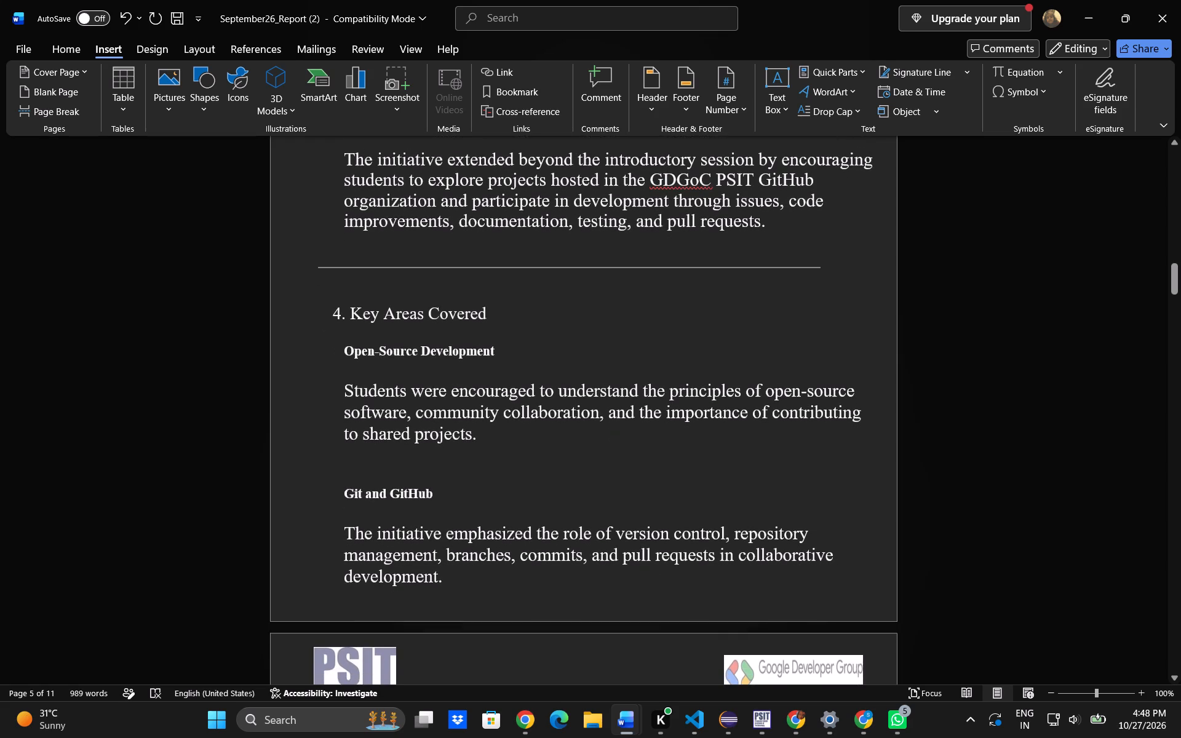
left_click_drag(333, 311, 357, 318)
left_click(340, 314)
key("Left")
scroll(340, 314, "down", 5)
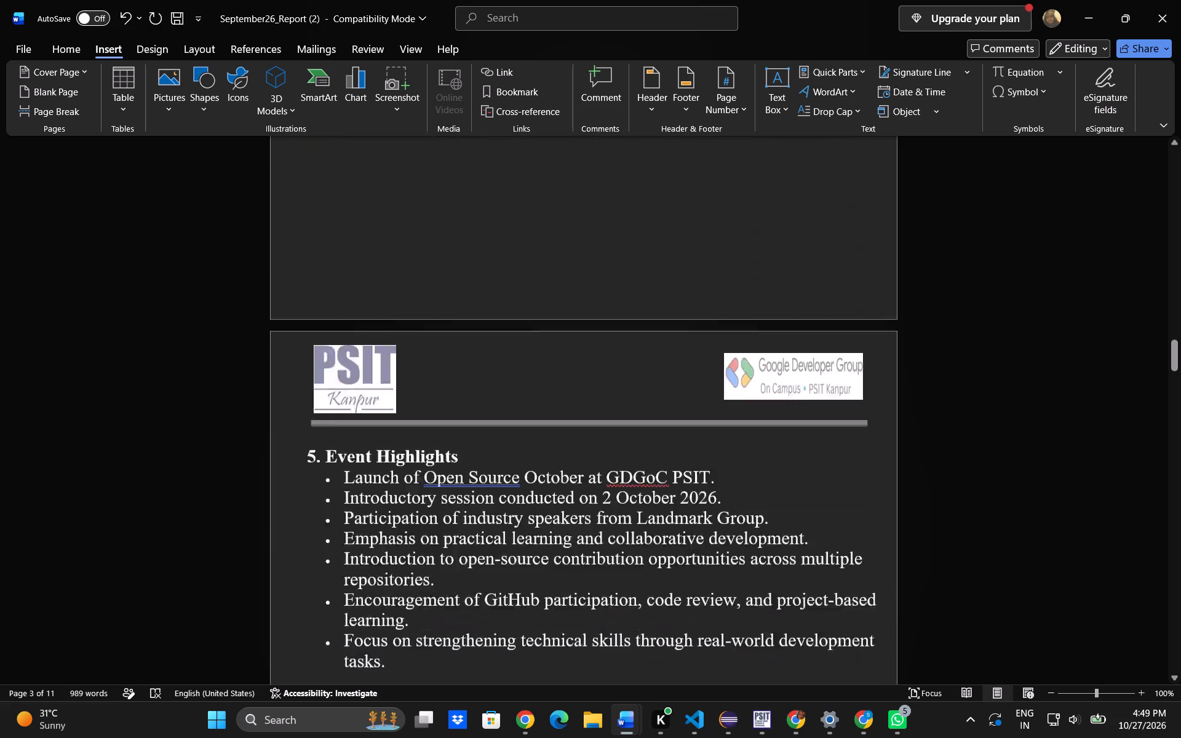
Delete the "5. Event Highlights" heading and its bullet list from the separate page after Community Collaboration.
scroll(340, 314, "down", 2)
left_click(306, 248)
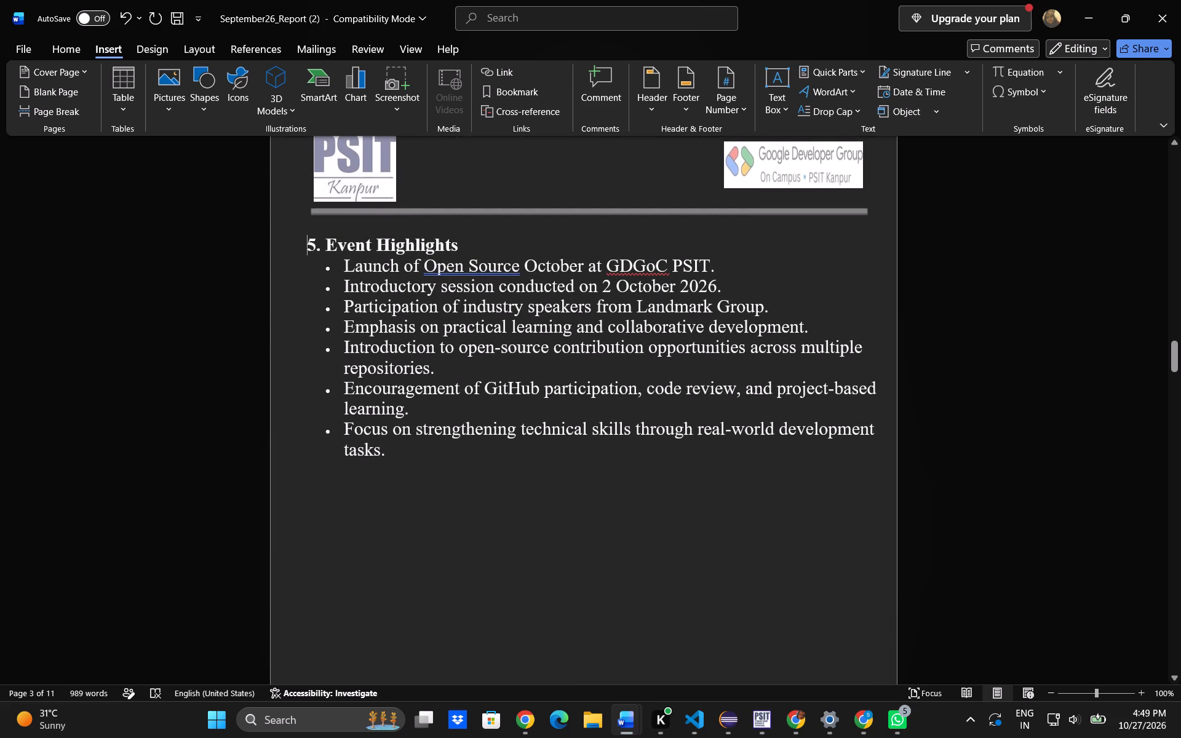
scroll(306, 248, "up", 8)
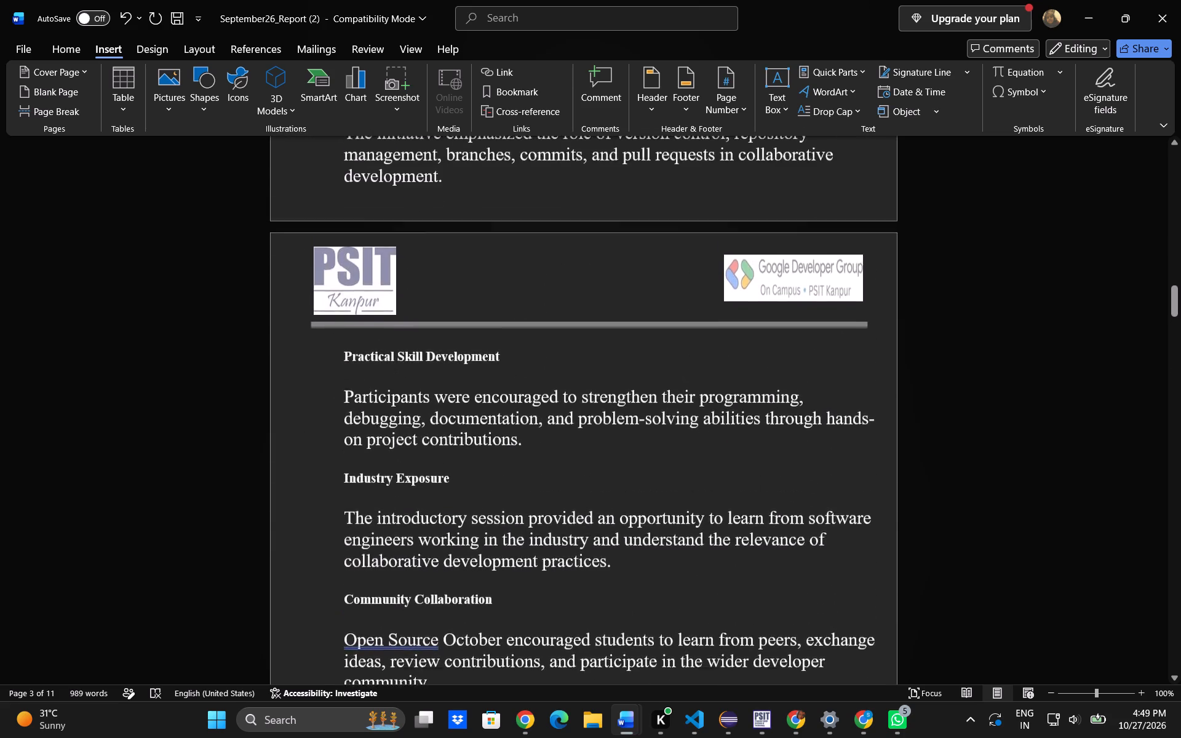
scroll(306, 248, "up", 5)
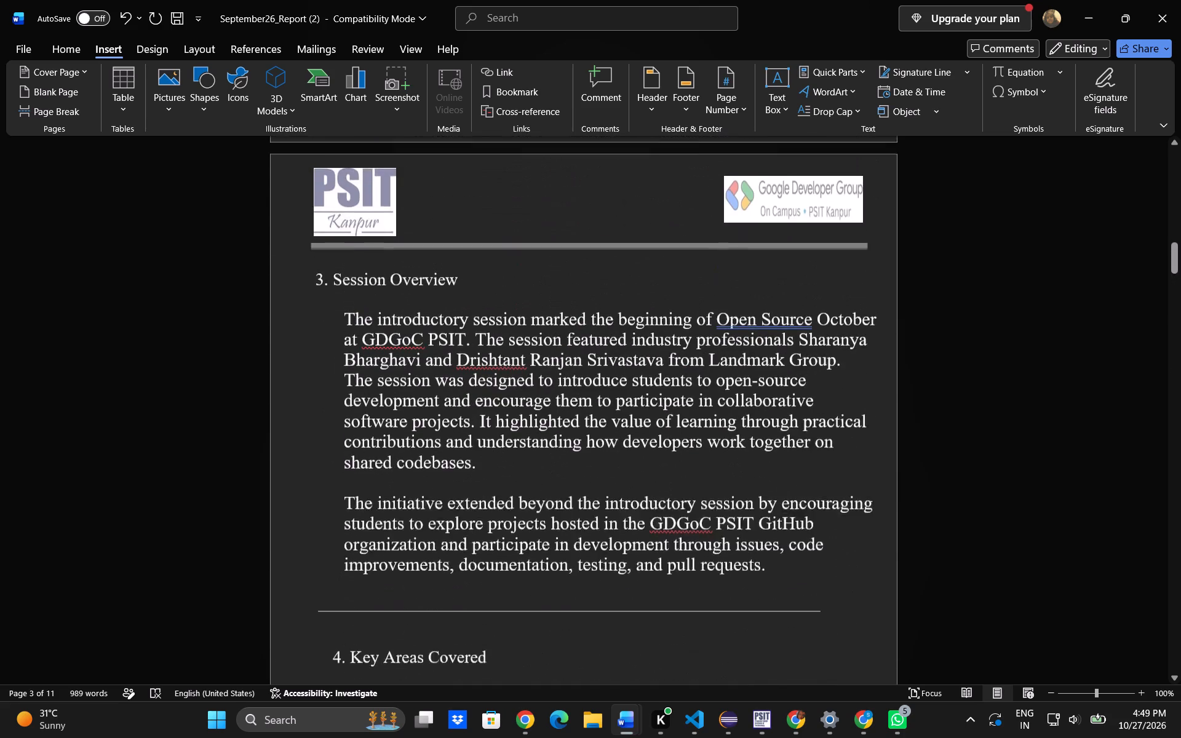
scroll(306, 248, "up", 2)
scroll(306, 248, "down", 5)
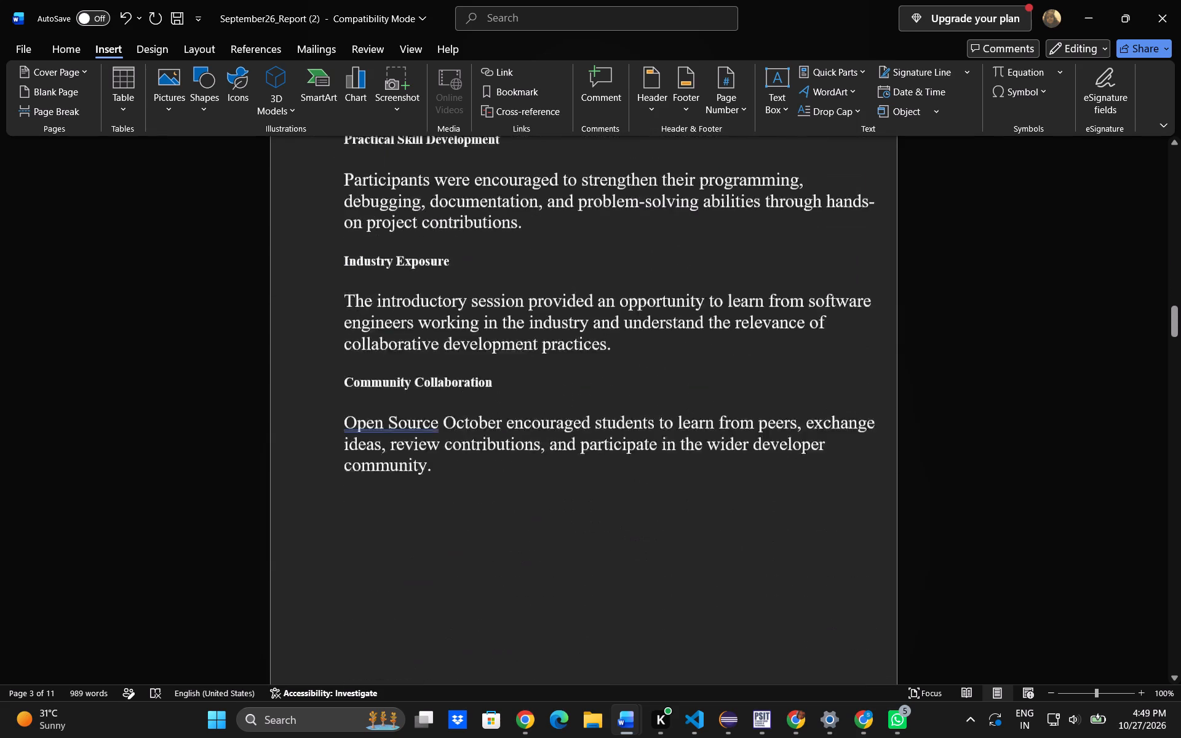
scroll(306, 248, "down", 5)
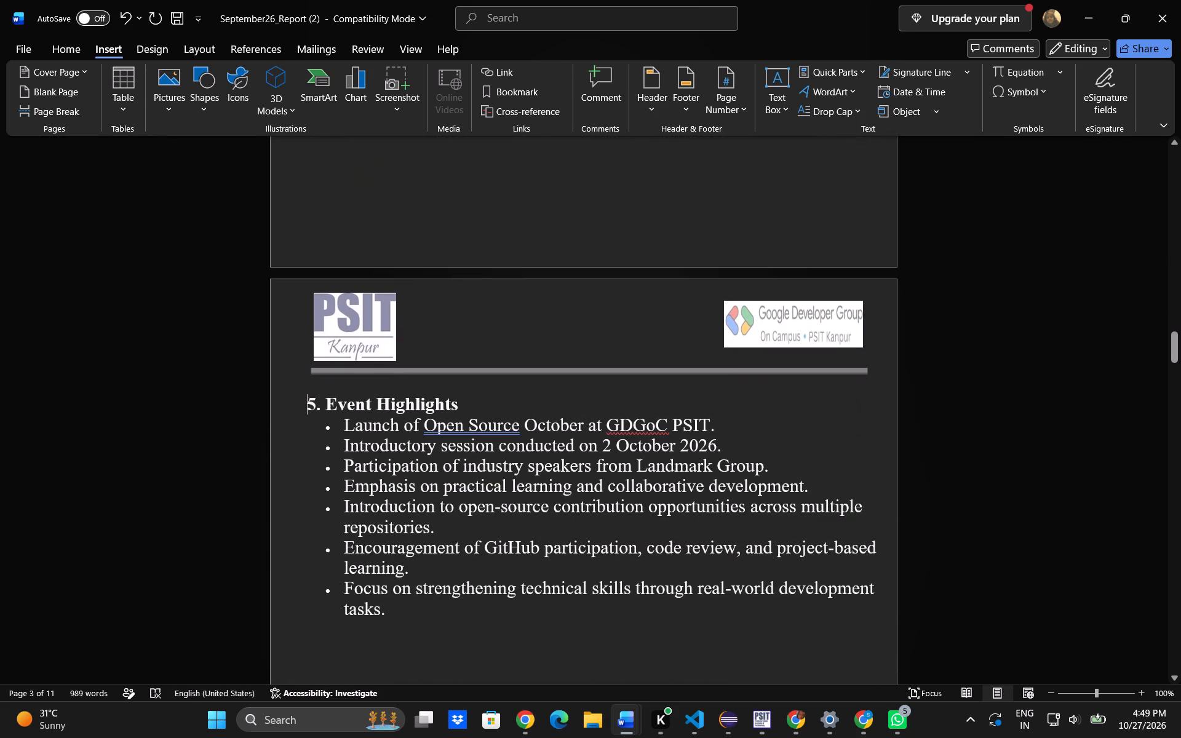
left_click_drag(406, 617, 397, 605)
left_click_drag(397, 605, 308, 409)
key("BackSpace")
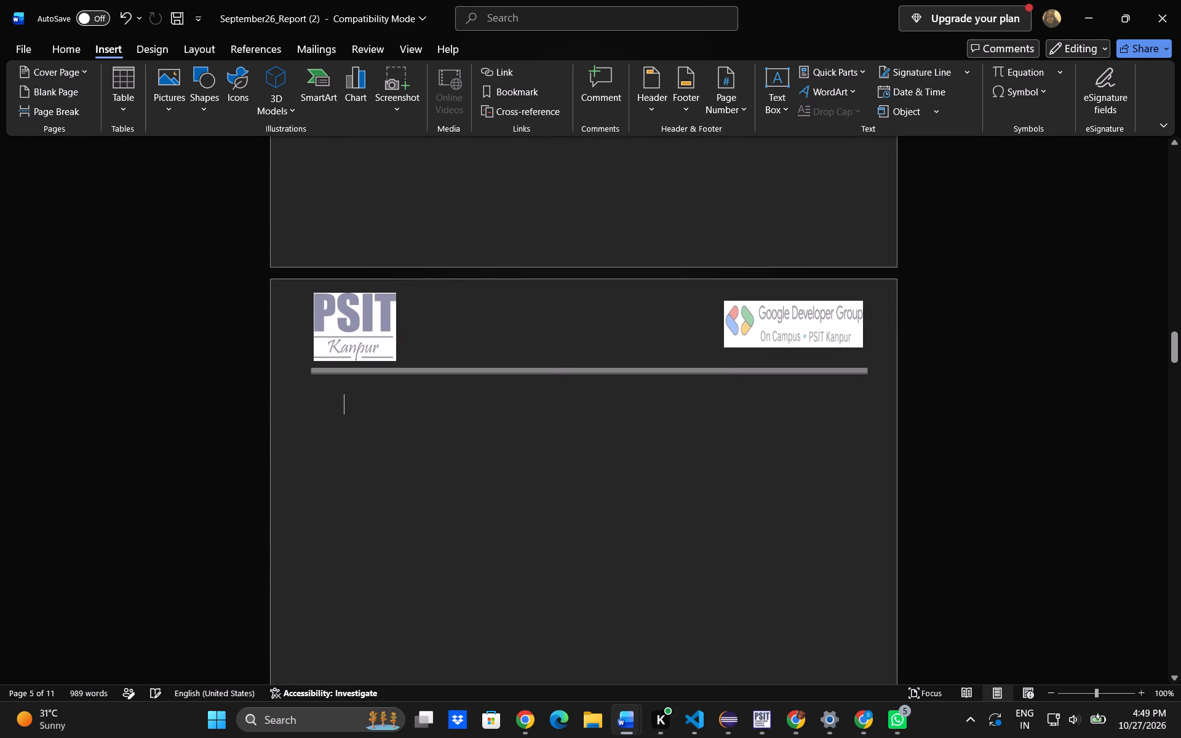
Paste the copied Event Highlights section directly below the Community Collaboration paragraph, separated from it by two blank lines.
scroll(308, 409, "up", 3)
left_click(434, 253)
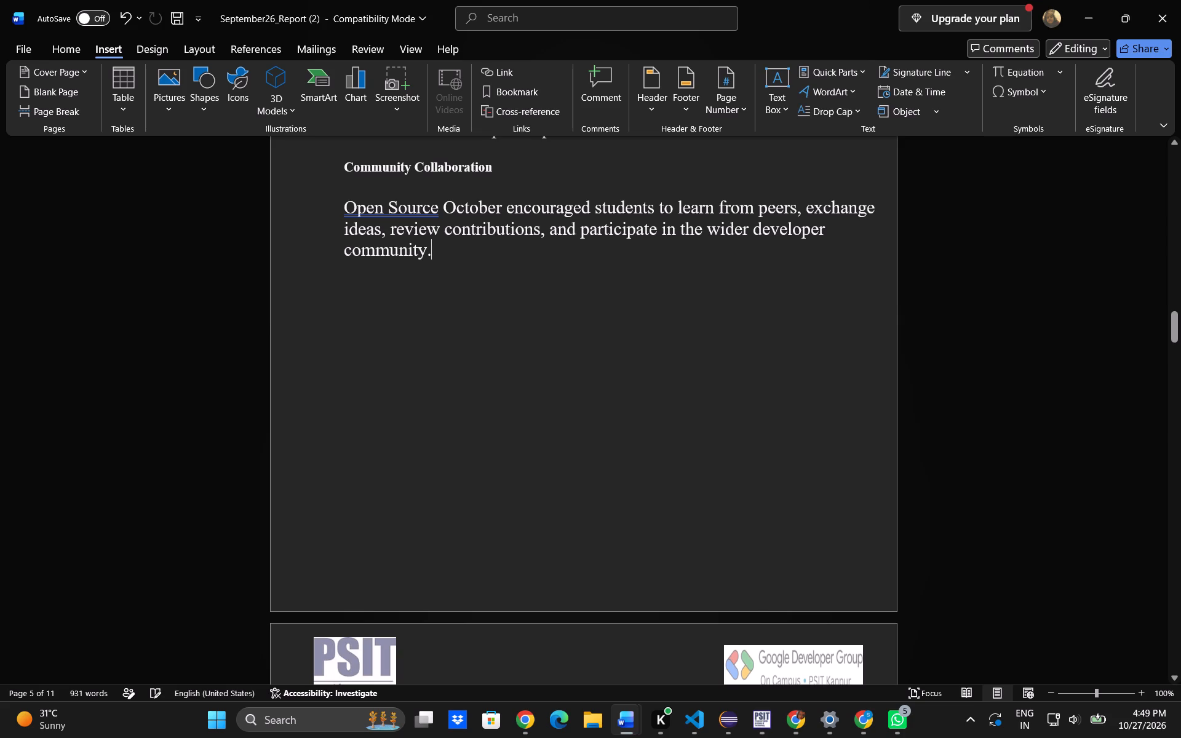
key("Return")
key("ctrl+v")
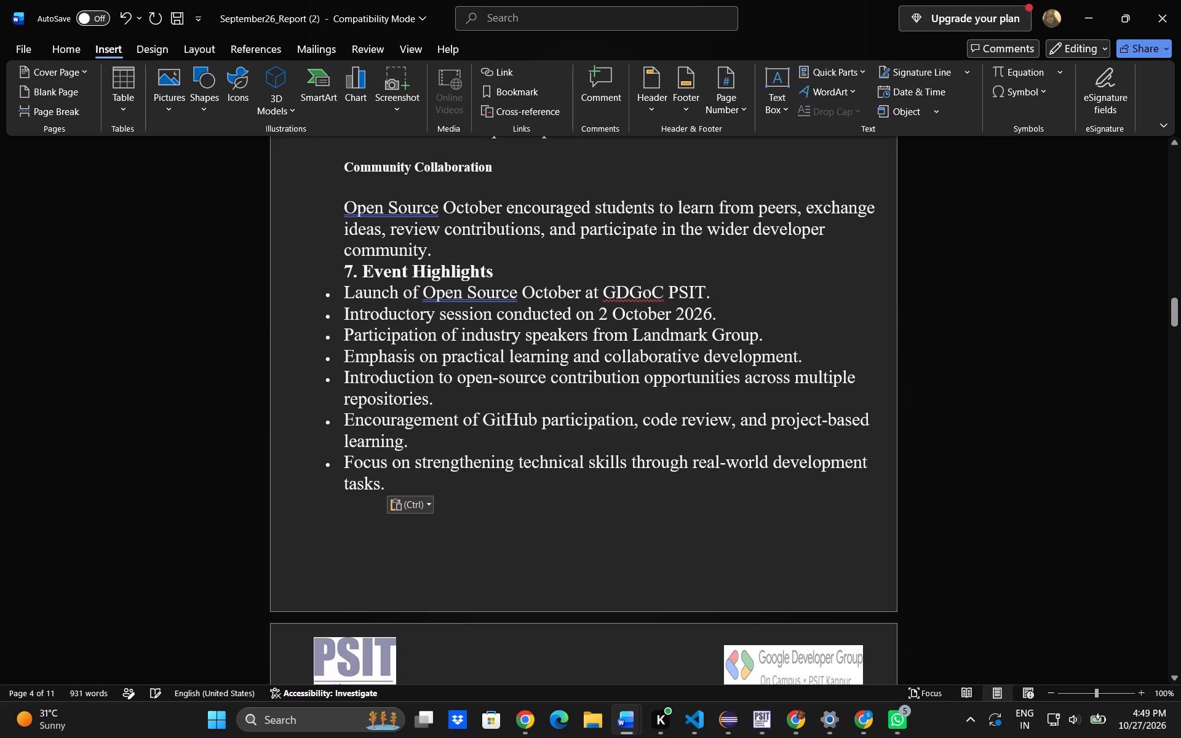
left_click(442, 252)
key("Return")
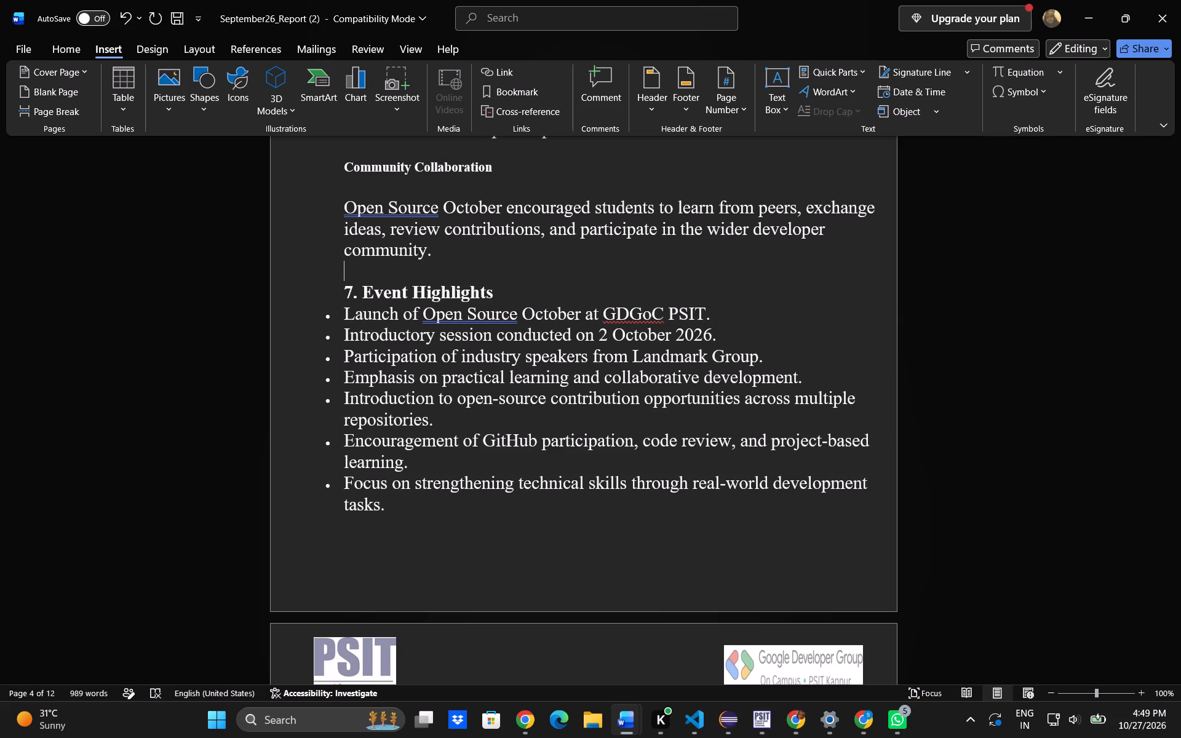
key("Return")
Copy the horizontal divider line above "4. Key Areas Covered" and paste it between Community Collaboration and Event Highlights, adjusting the blank lines around it.
scroll(442, 252, "up", 4)
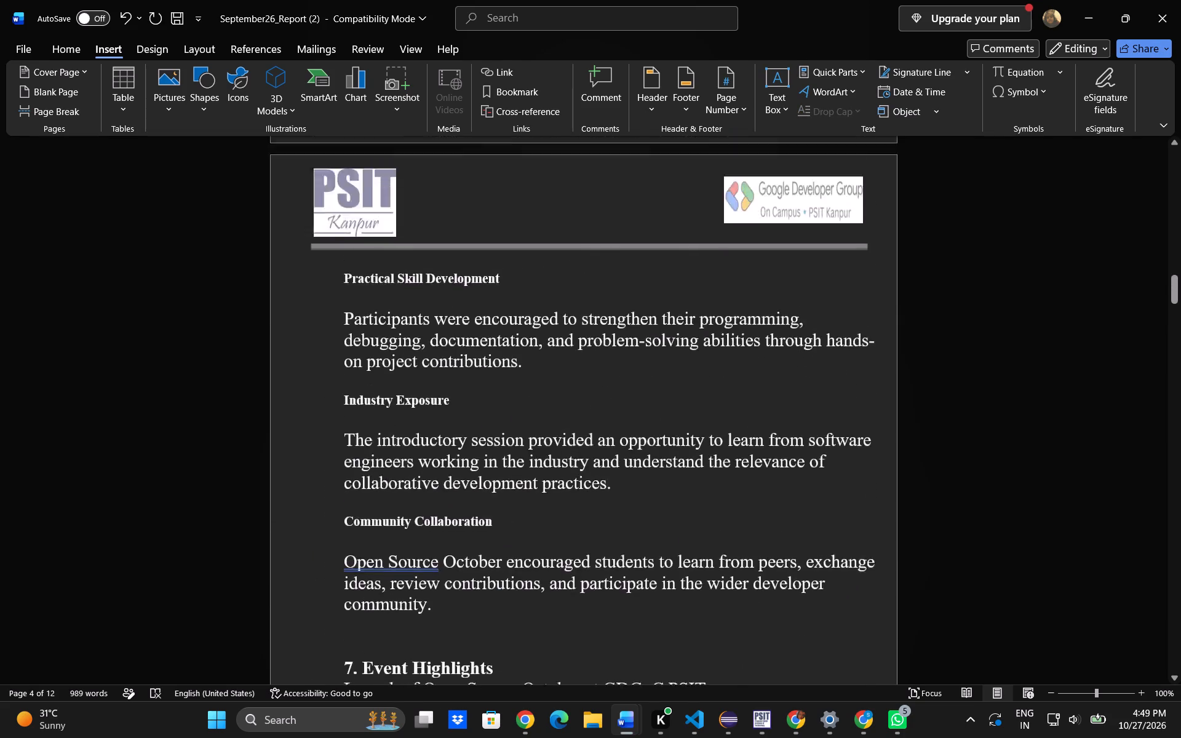
scroll(442, 252, "up", 3)
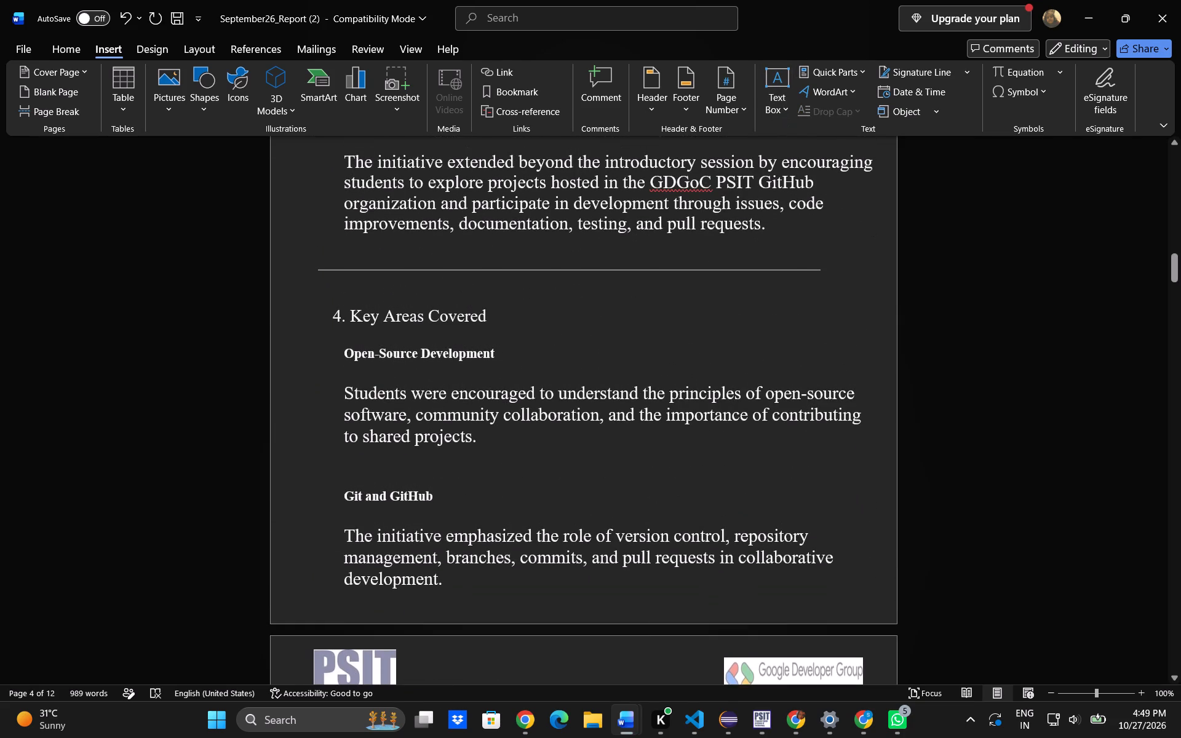
left_click_drag(843, 269, 674, 263)
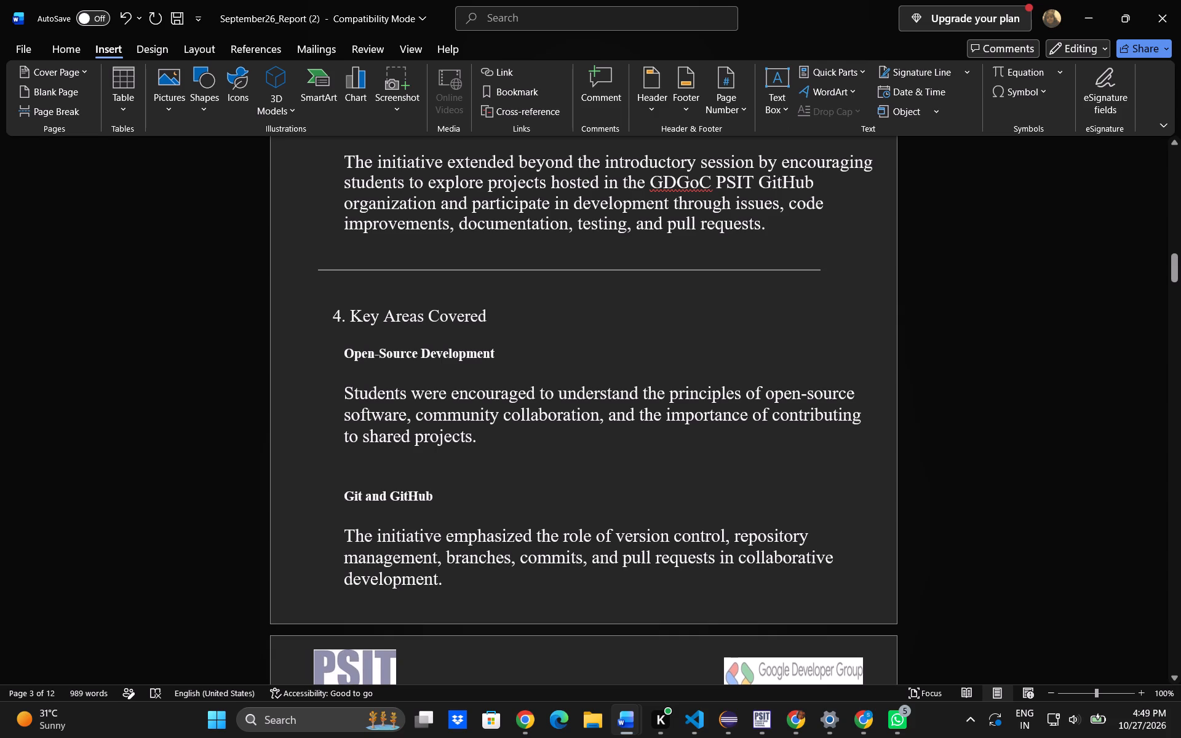
triple_click(683, 268)
left_click(683, 268)
key("ctrl+c")
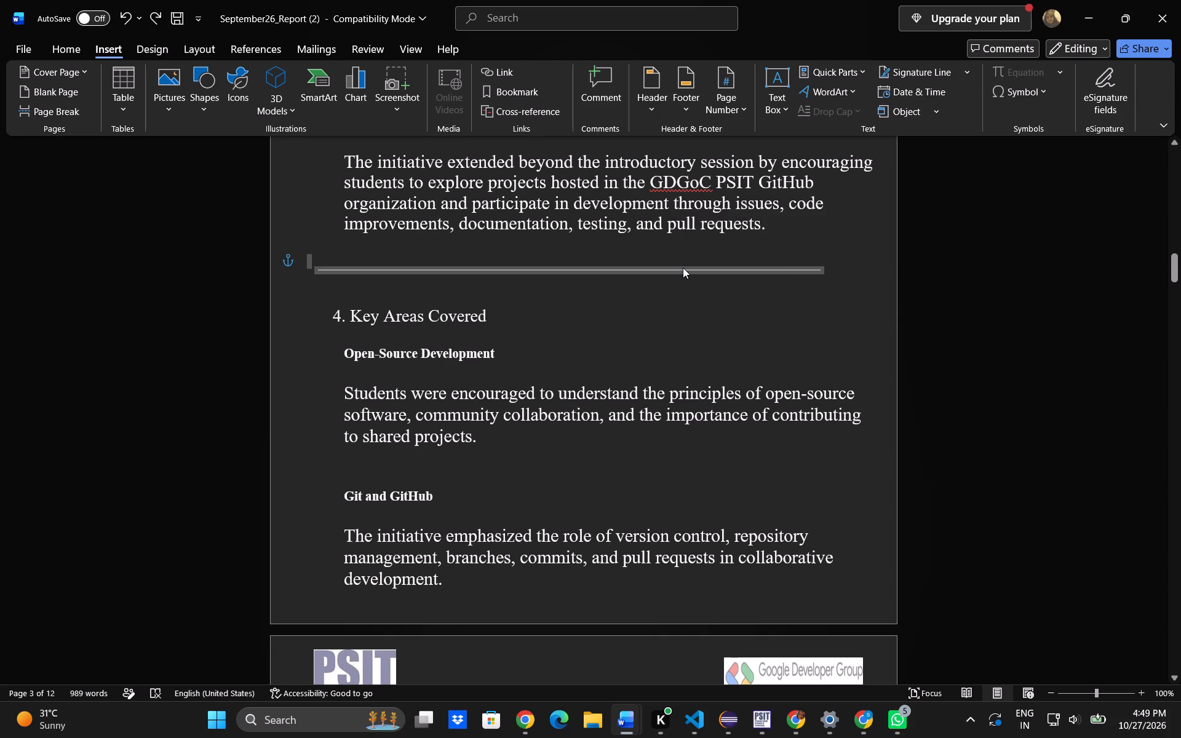
scroll(683, 268, "down", 6)
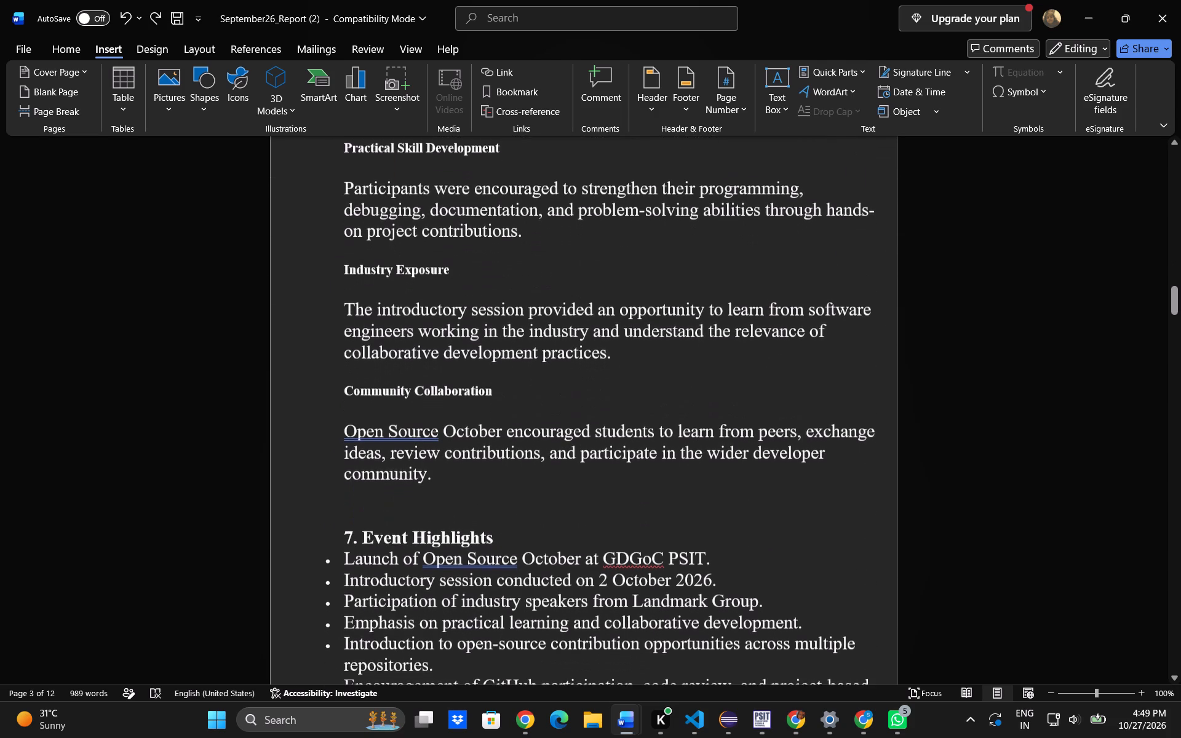
left_click(399, 508)
key("BackSpace")
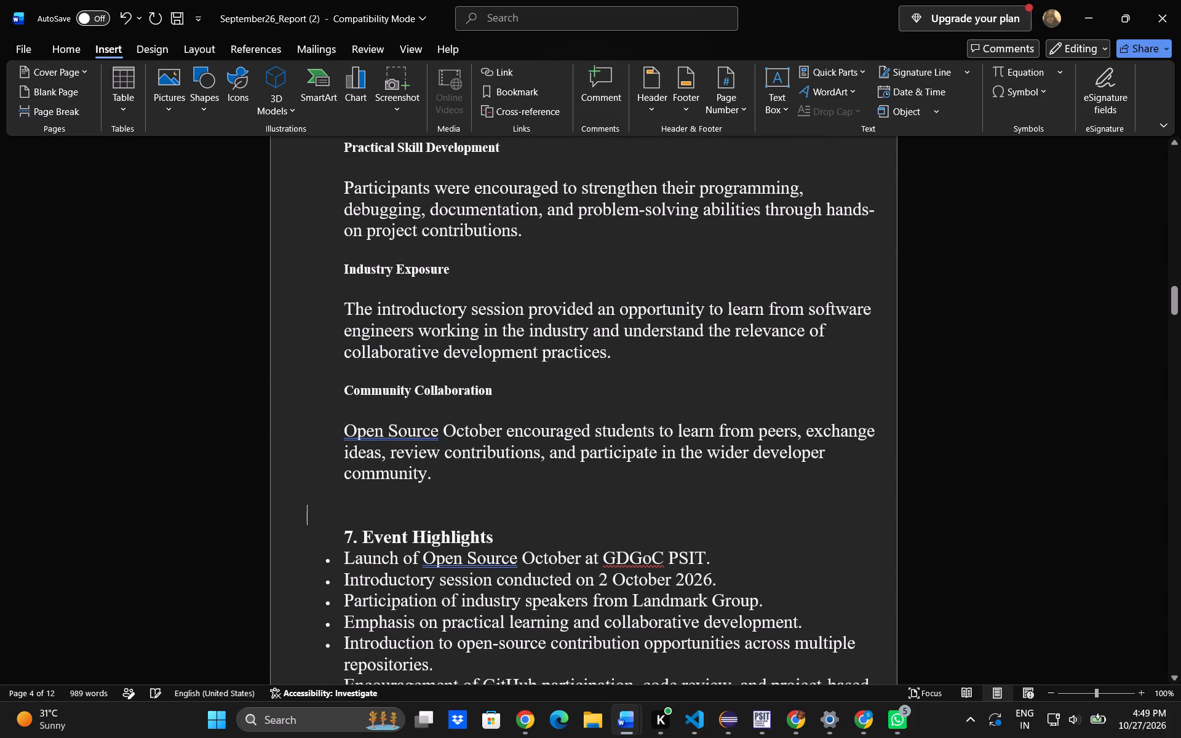
key("BackSpace")
key("BackSpace")
key("Return")
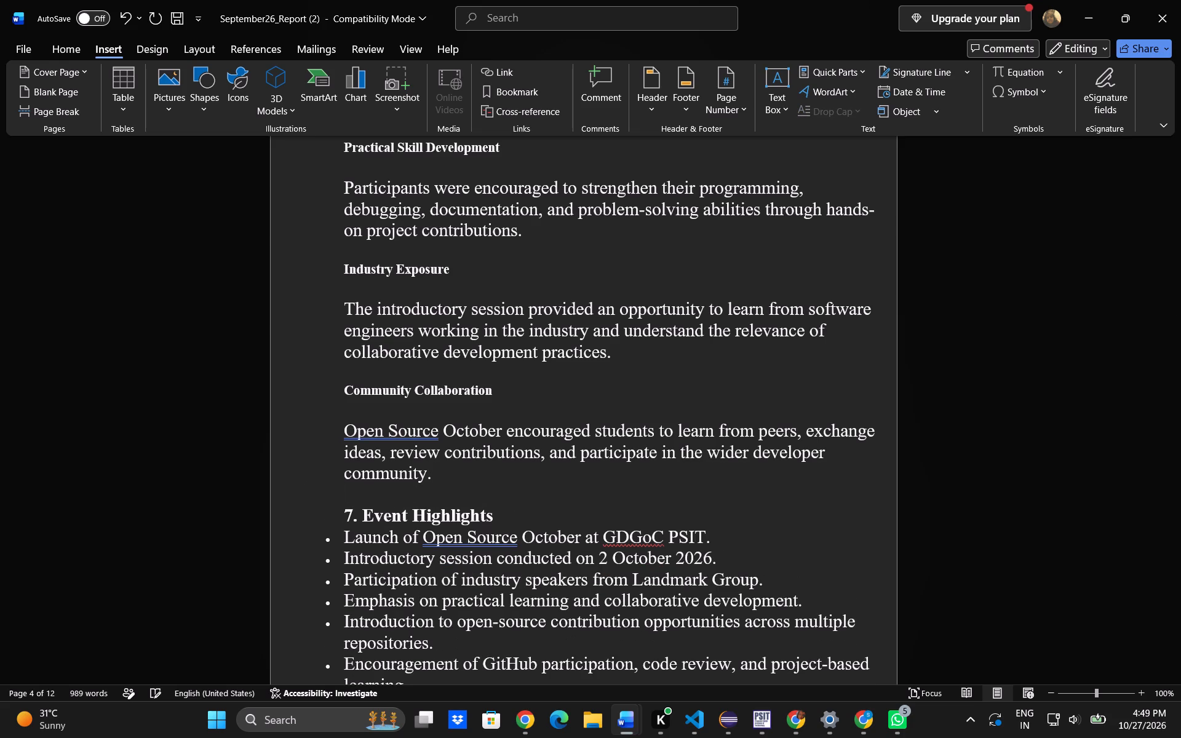
key("Return")
key("ctrl+v")
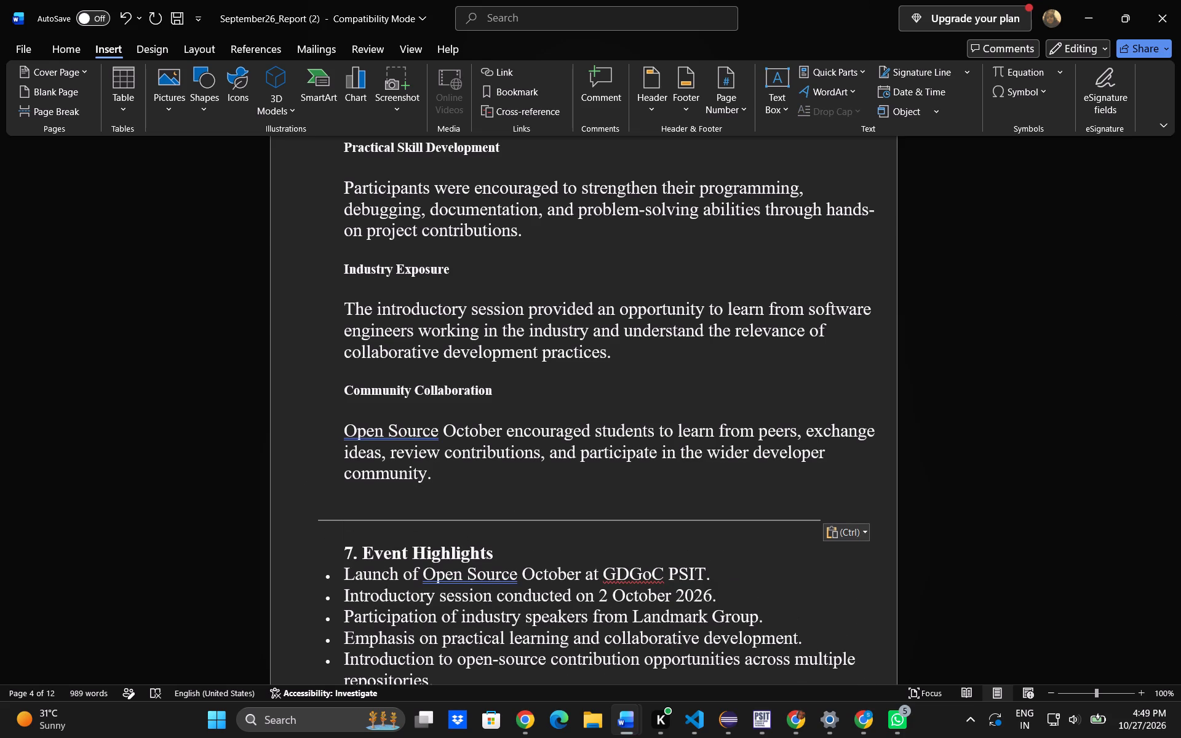
key("Return")
Renumber the pasted Event Highlights heading as 5.
scroll(399, 508, "down", 1)
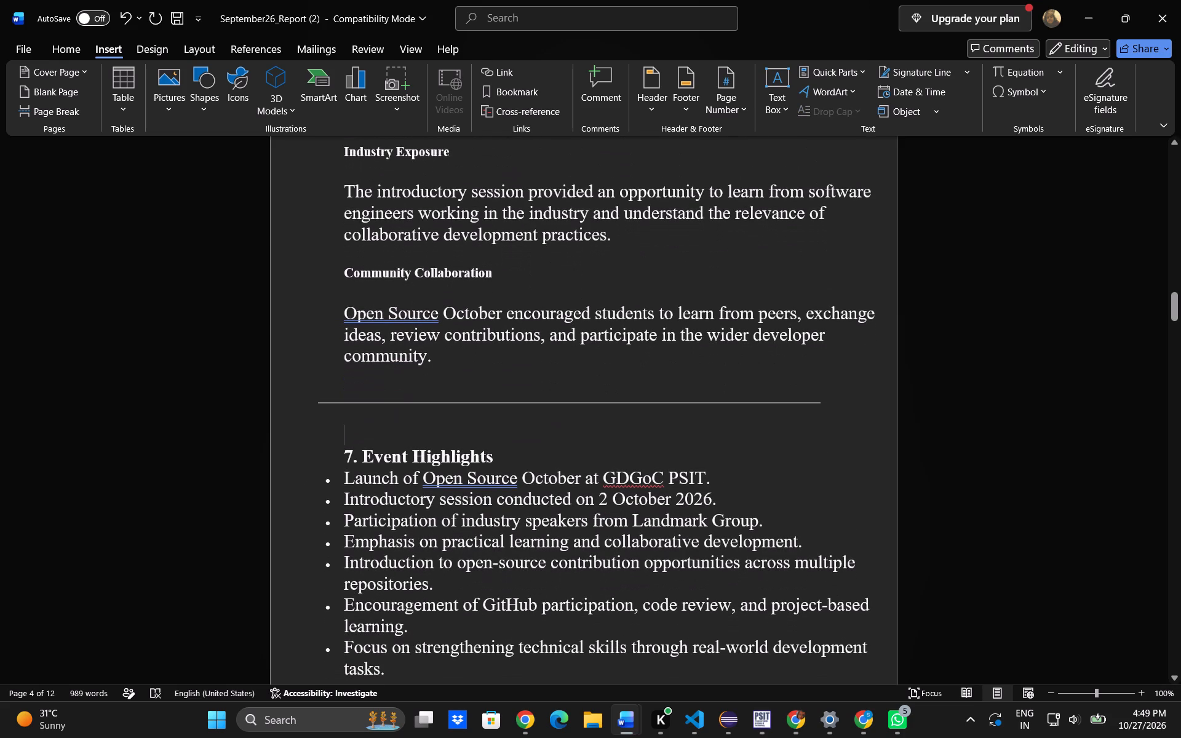
left_click(354, 450)
key("BackSpace")
key("5")
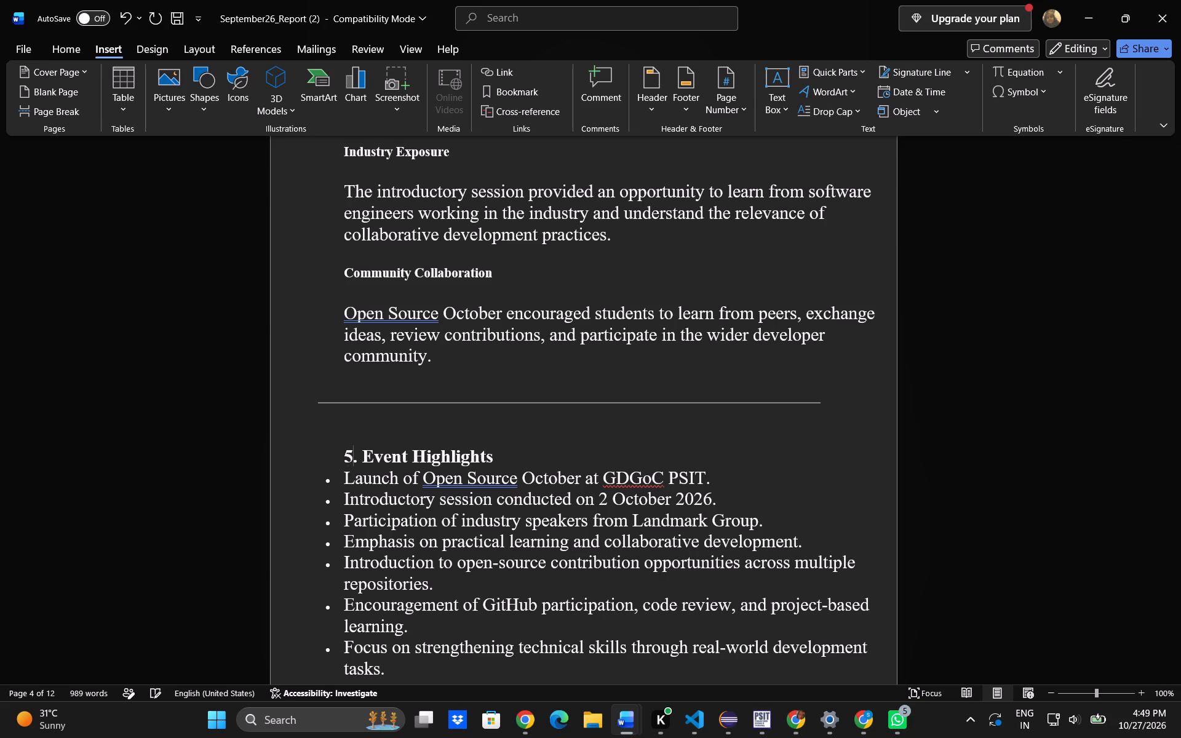
Check the text formatting of the "4. Key Areas Covered" heading, its Open-Source Development subheading and the paragraph below.
scroll(354, 450, "up", 2)
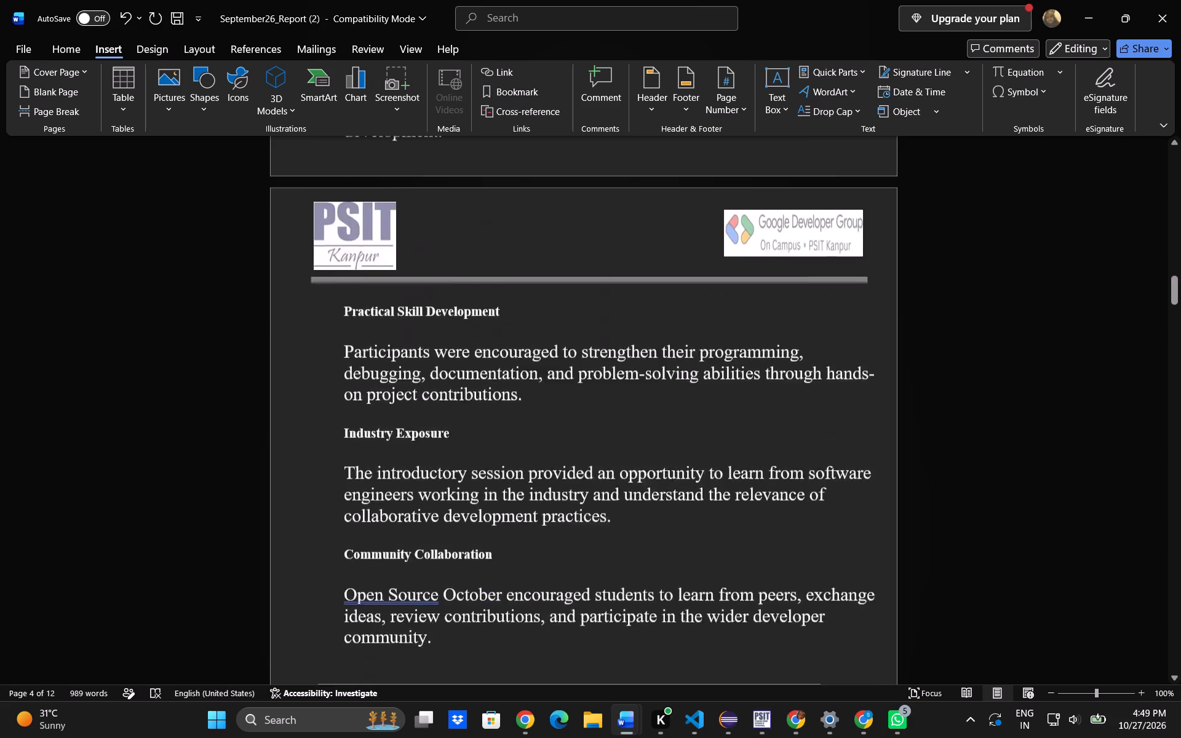
scroll(354, 450, "up", 6)
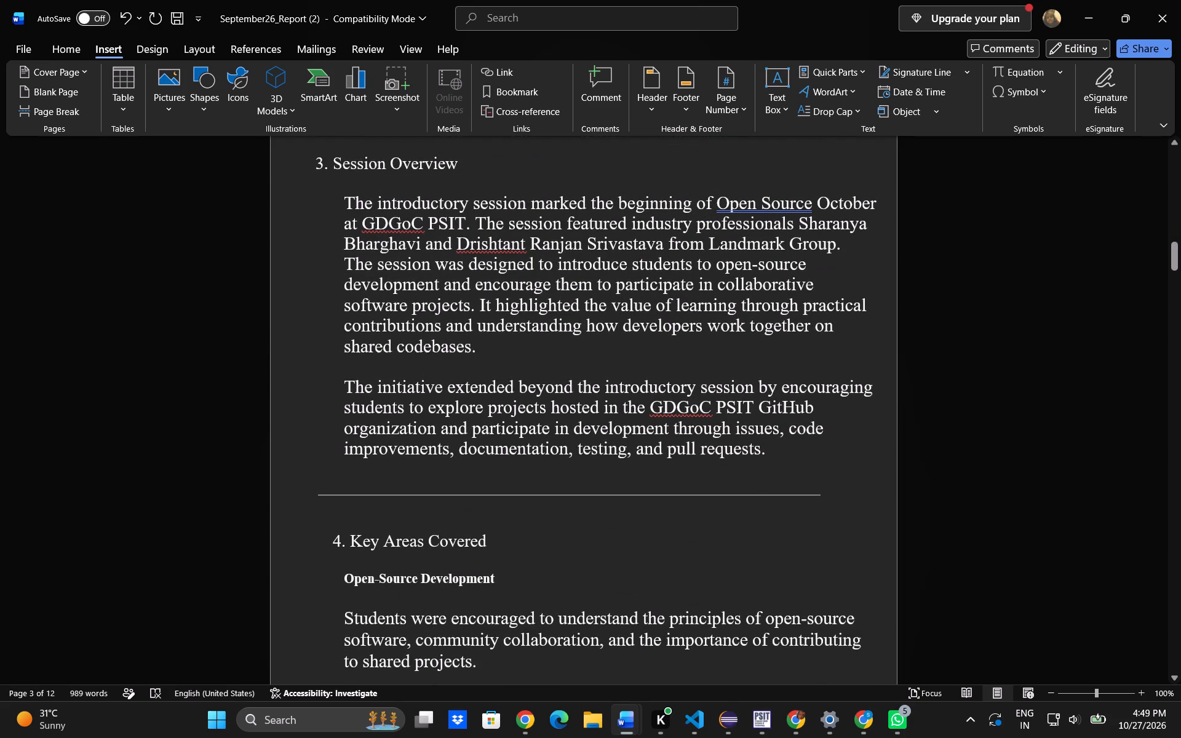
triple_click(370, 551)
left_click_drag(392, 538, 340, 531)
left_click_drag(340, 531, 365, 543)
triple_click(365, 543)
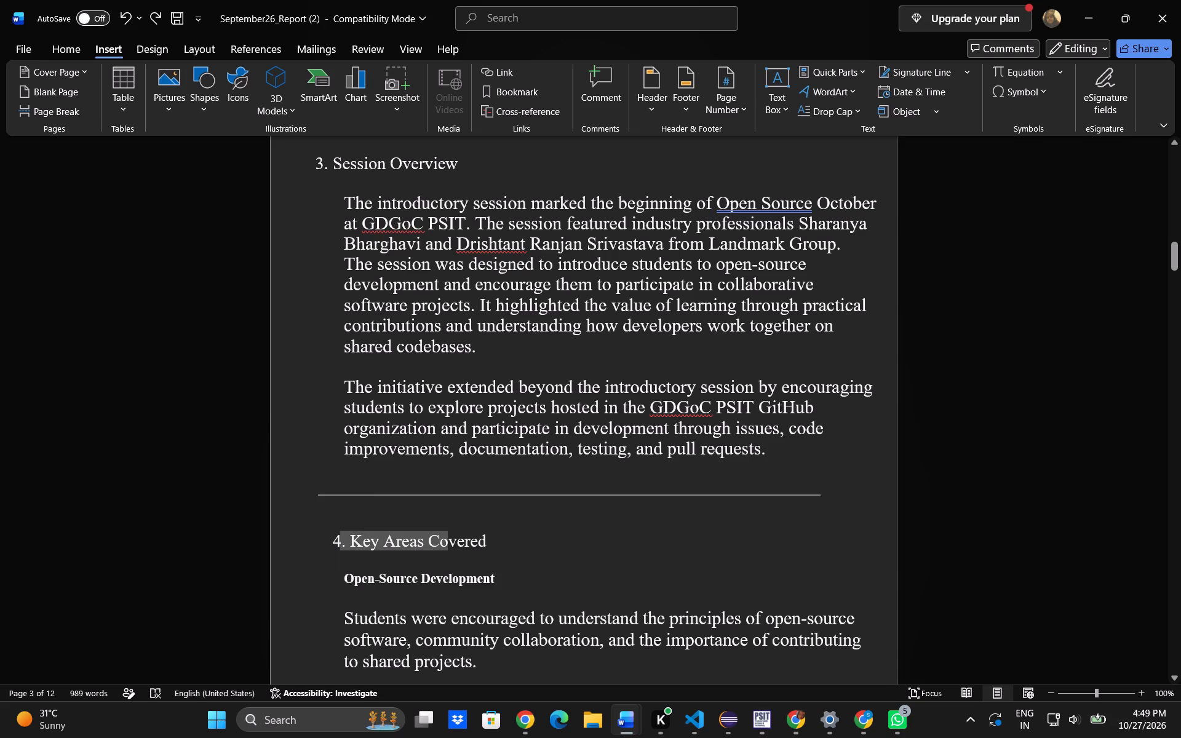
triple_click(391, 630)
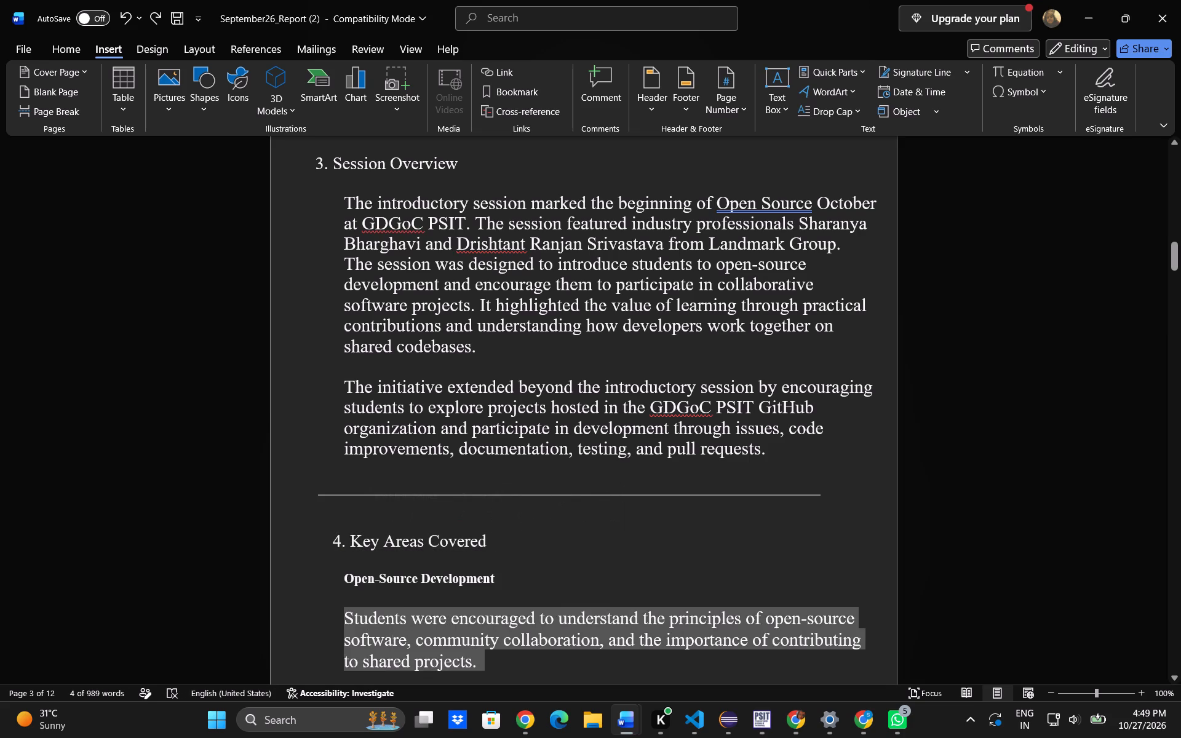
triple_click(368, 583)
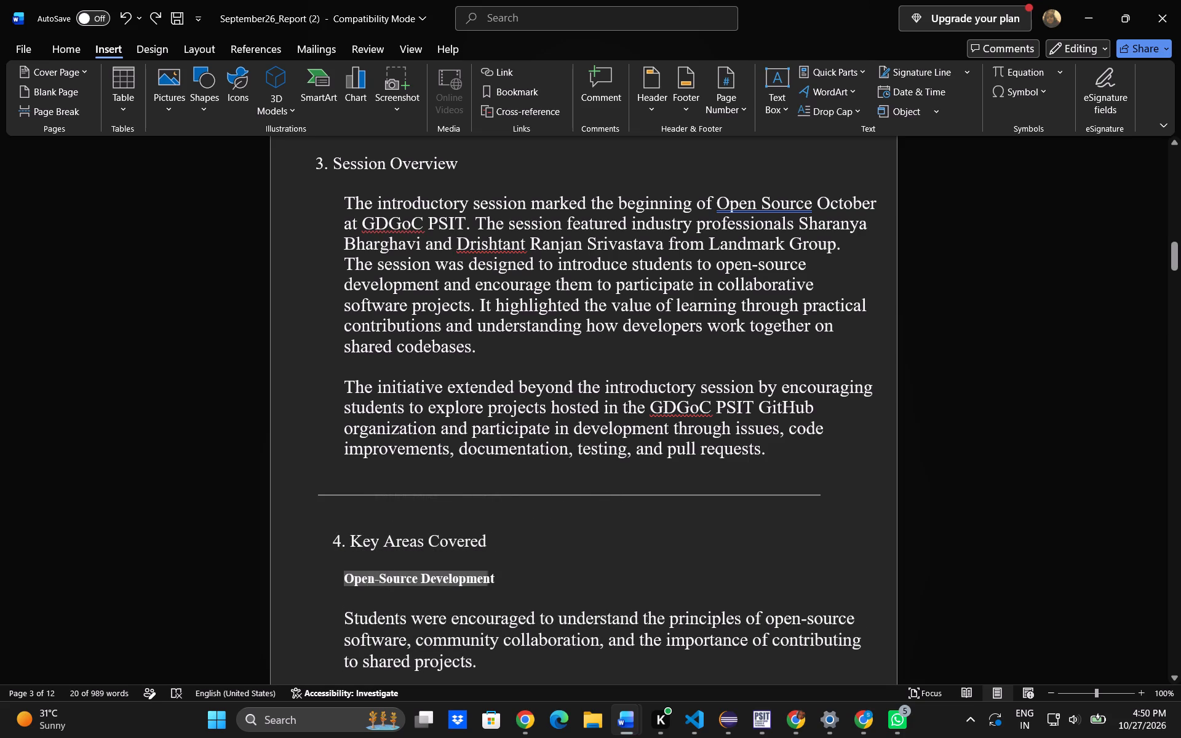
Set the "5. Event Highlights" heading to font size 17 and remove its bold formatting.
scroll(368, 583, "down", 6)
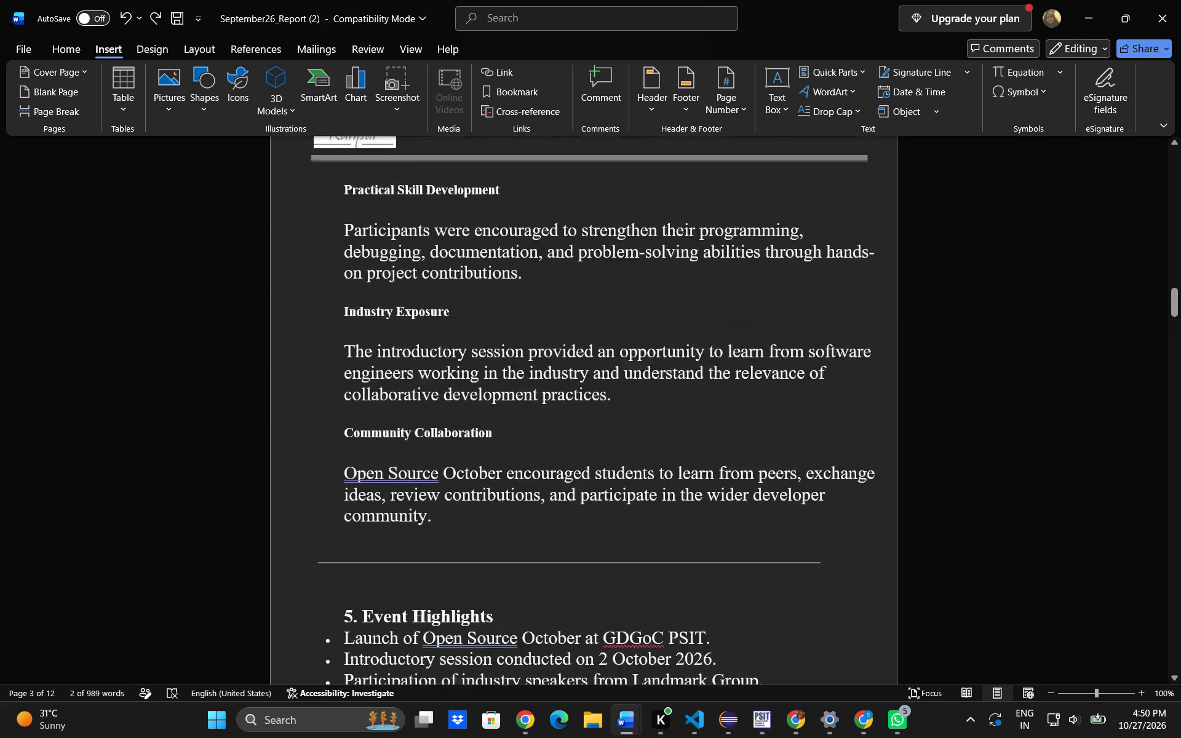
scroll(368, 583, "down", 1)
left_click_drag(499, 456, 430, 447)
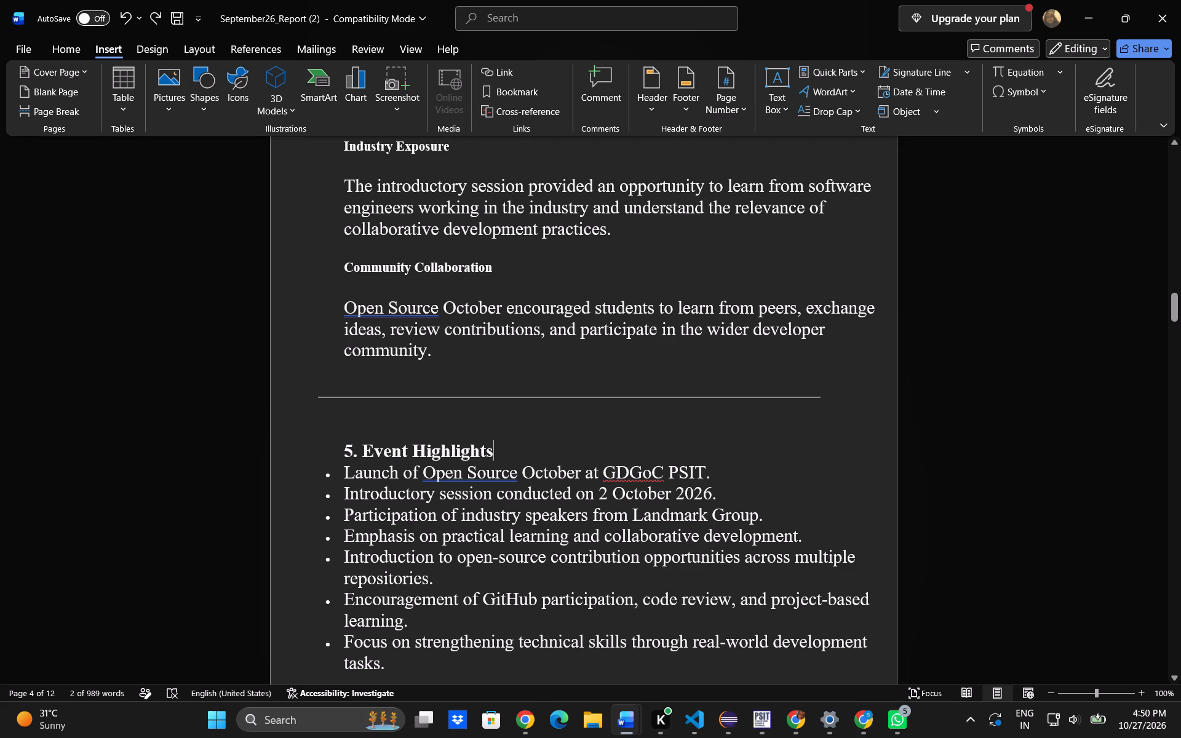
left_click_drag(430, 447, 335, 449)
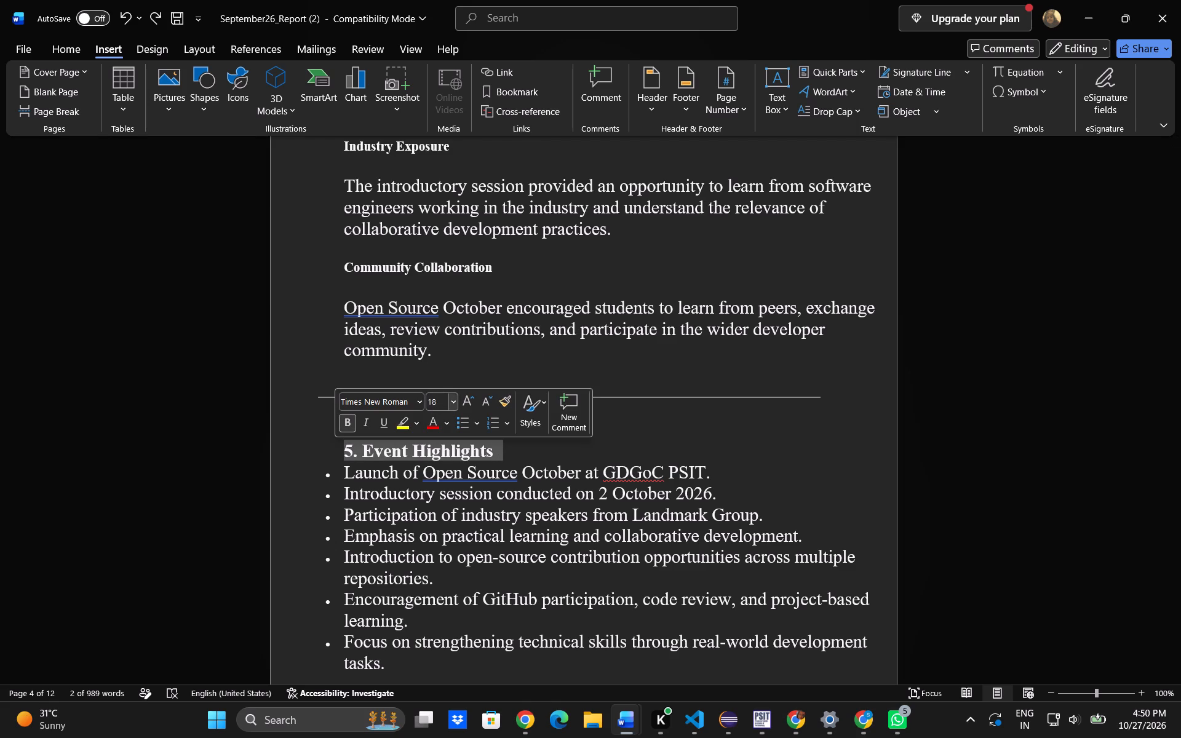
left_click(438, 400)
key("BackSpace")
type("17")
key("Return")
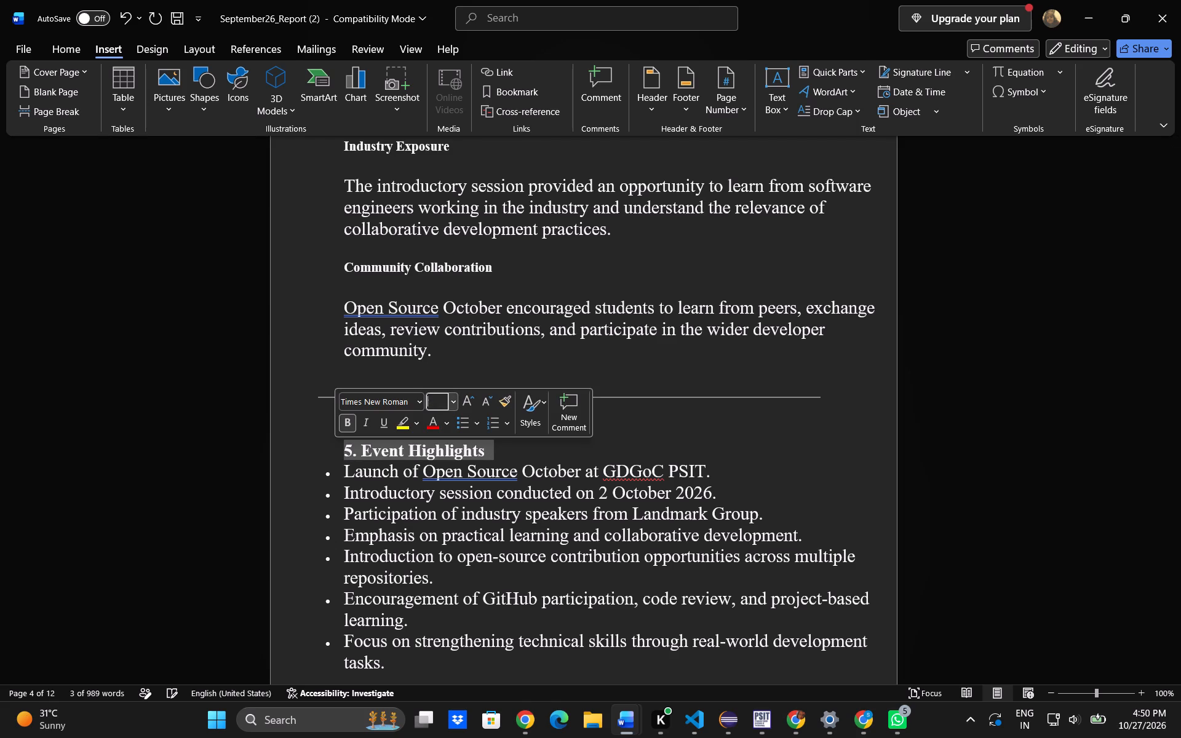
left_click(341, 420)
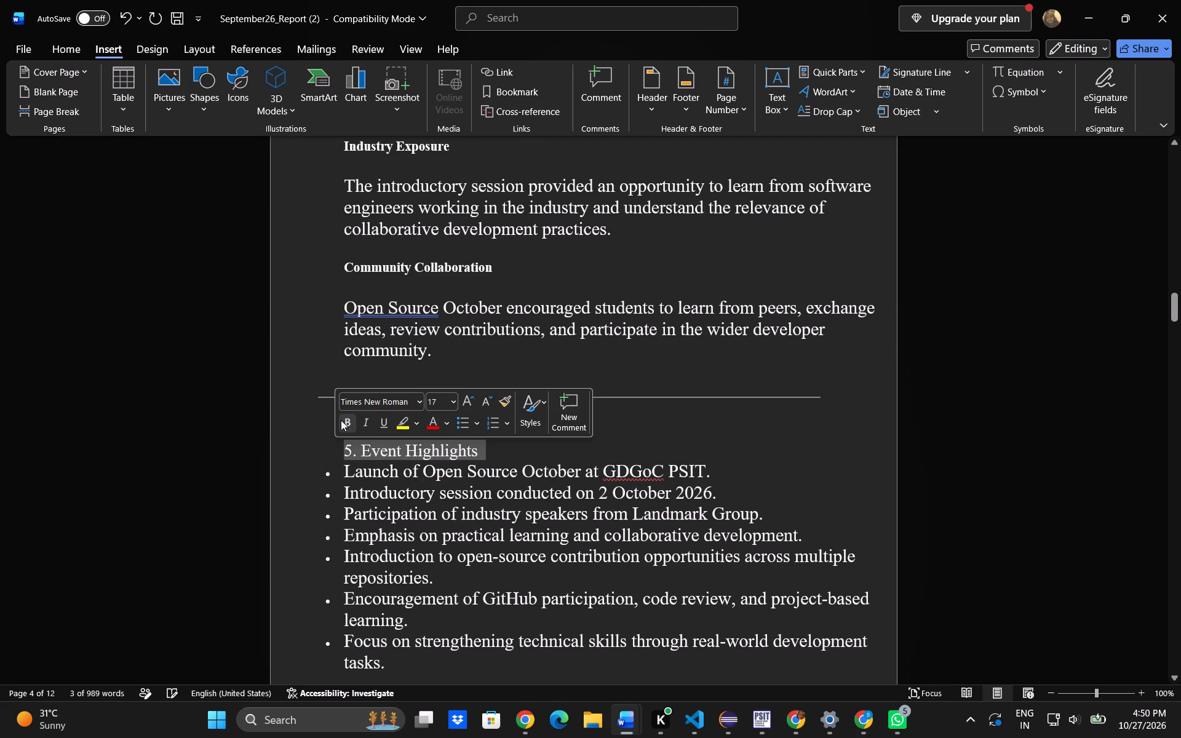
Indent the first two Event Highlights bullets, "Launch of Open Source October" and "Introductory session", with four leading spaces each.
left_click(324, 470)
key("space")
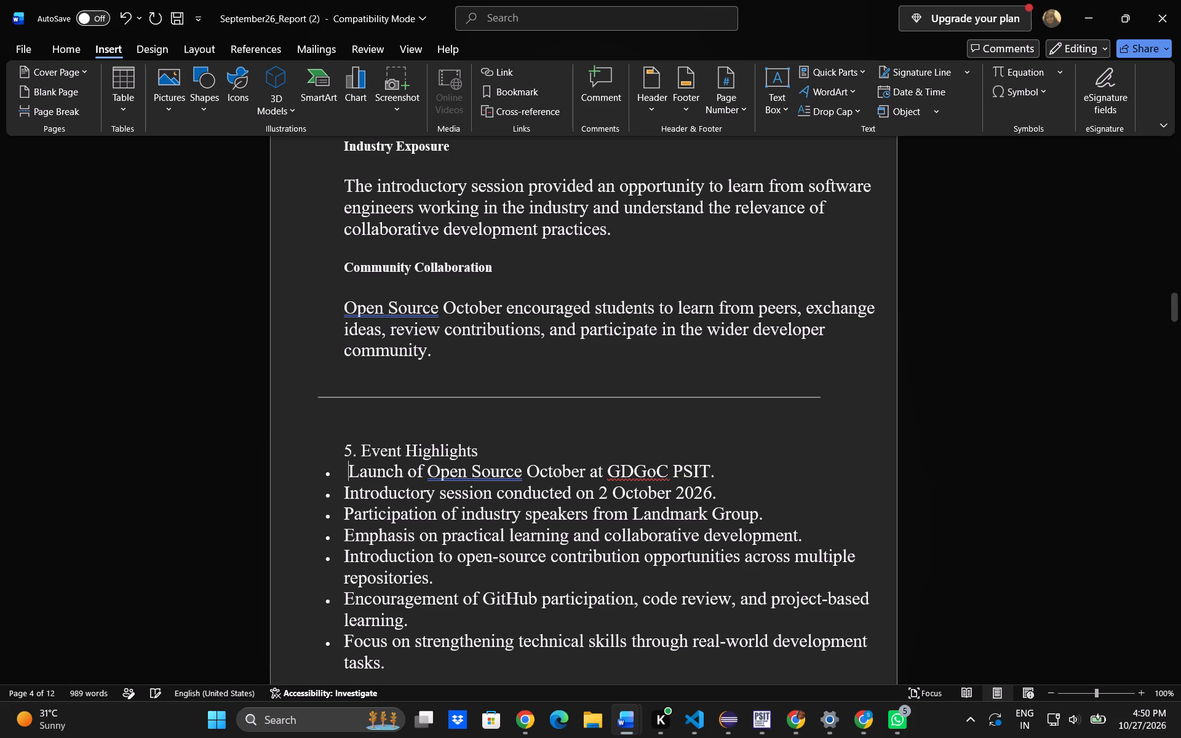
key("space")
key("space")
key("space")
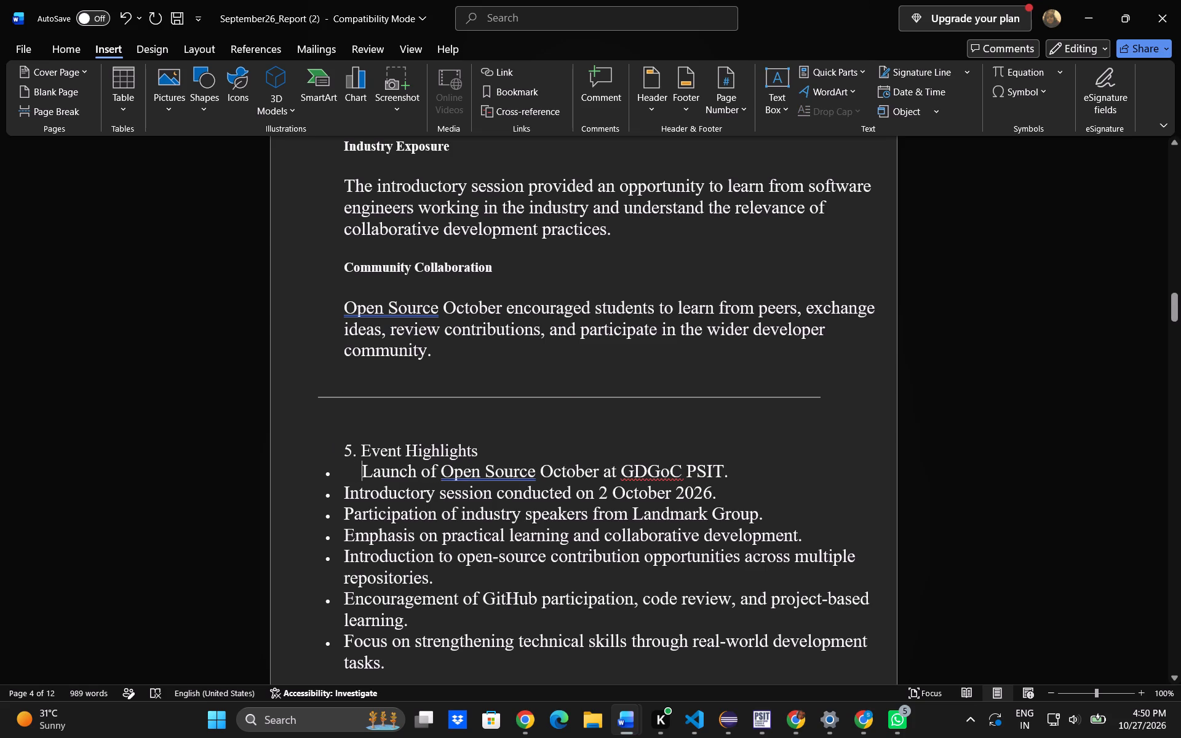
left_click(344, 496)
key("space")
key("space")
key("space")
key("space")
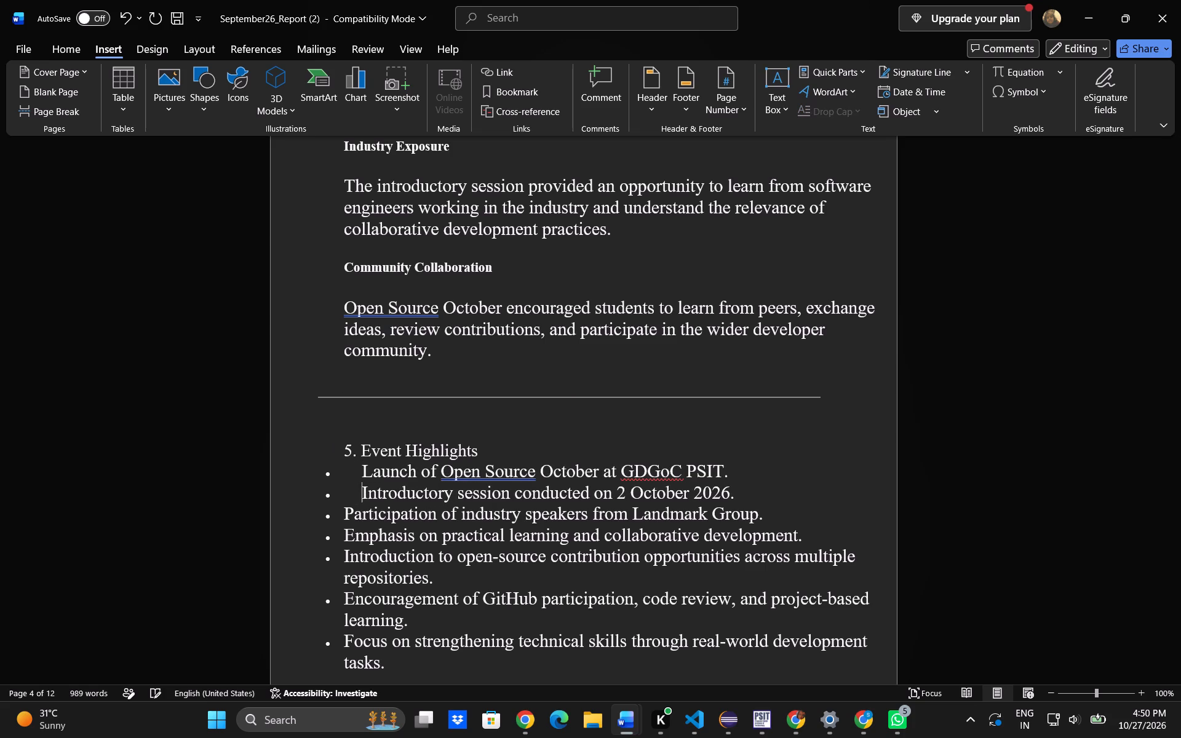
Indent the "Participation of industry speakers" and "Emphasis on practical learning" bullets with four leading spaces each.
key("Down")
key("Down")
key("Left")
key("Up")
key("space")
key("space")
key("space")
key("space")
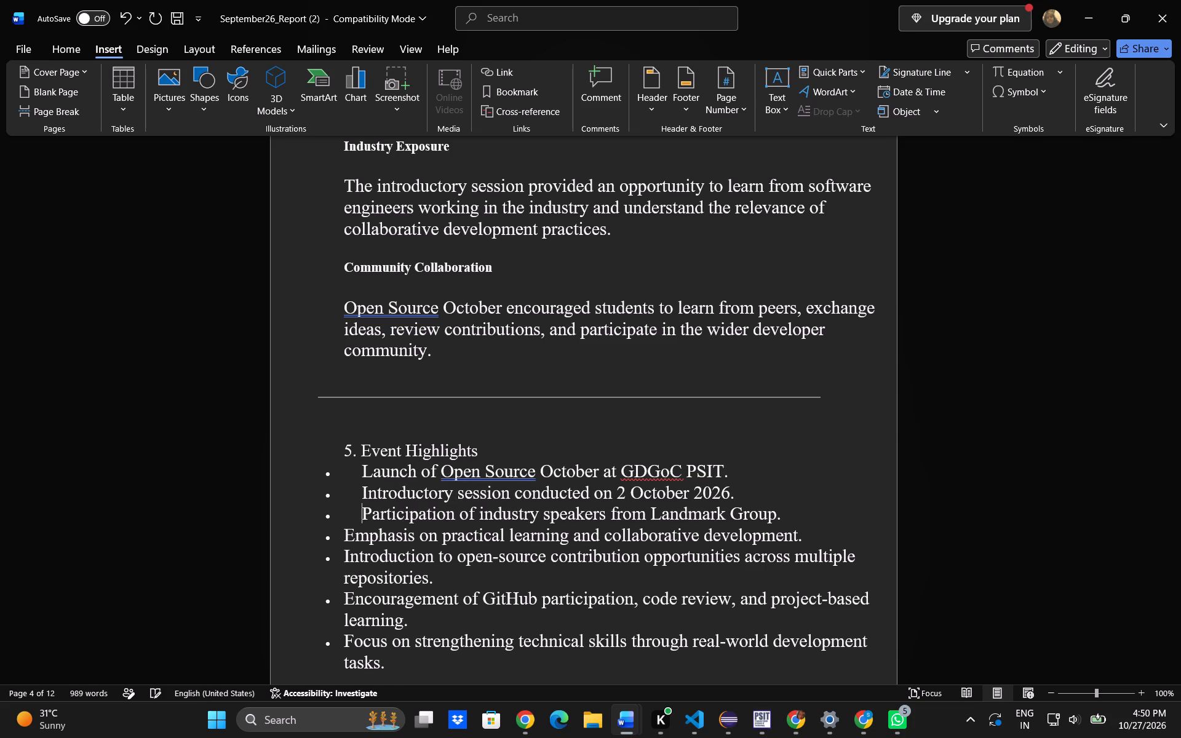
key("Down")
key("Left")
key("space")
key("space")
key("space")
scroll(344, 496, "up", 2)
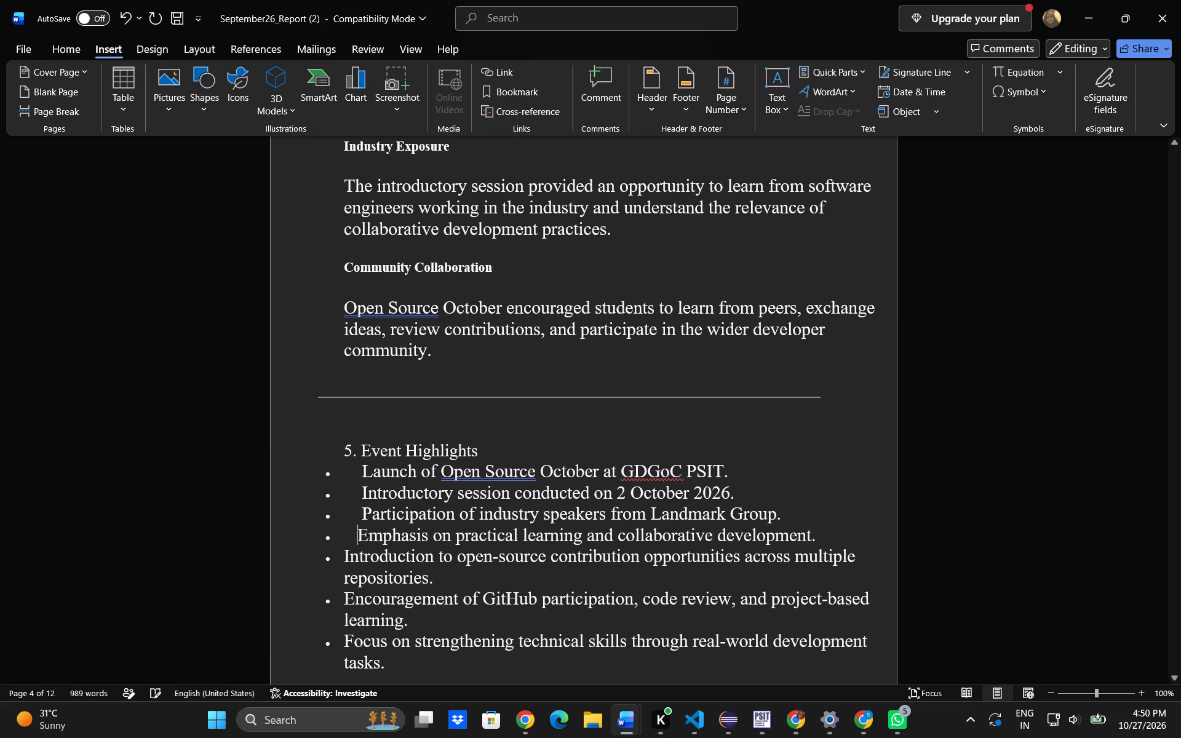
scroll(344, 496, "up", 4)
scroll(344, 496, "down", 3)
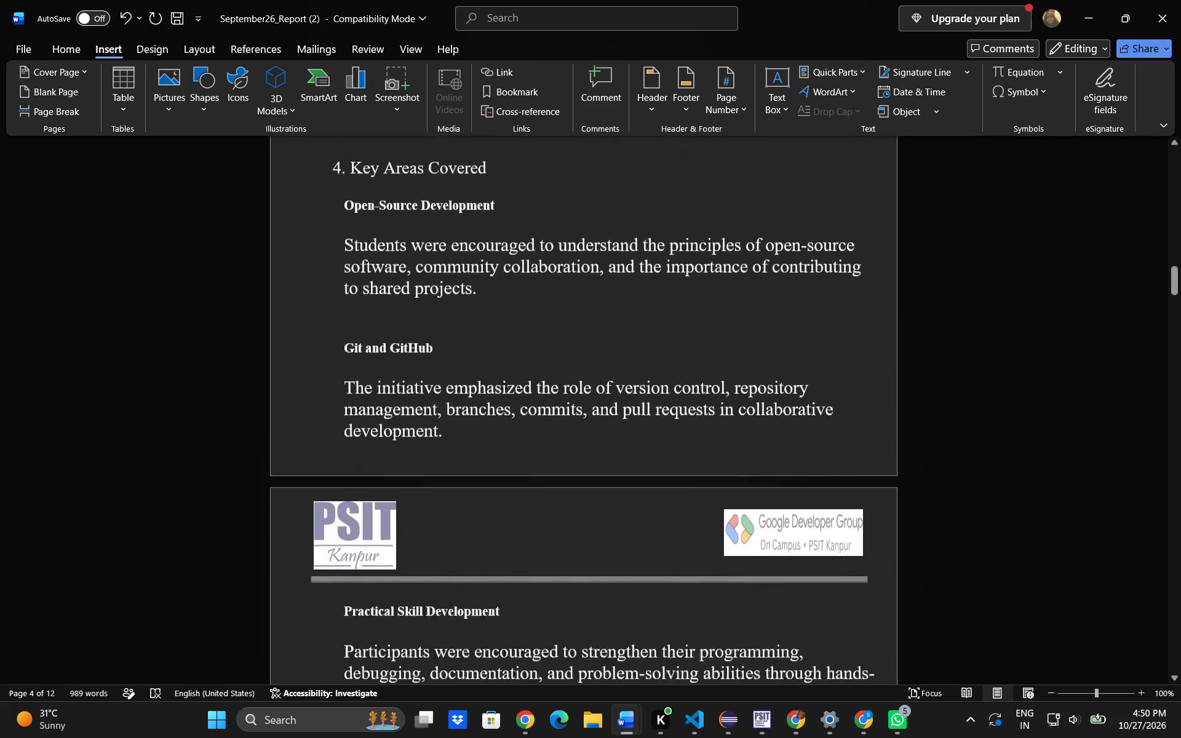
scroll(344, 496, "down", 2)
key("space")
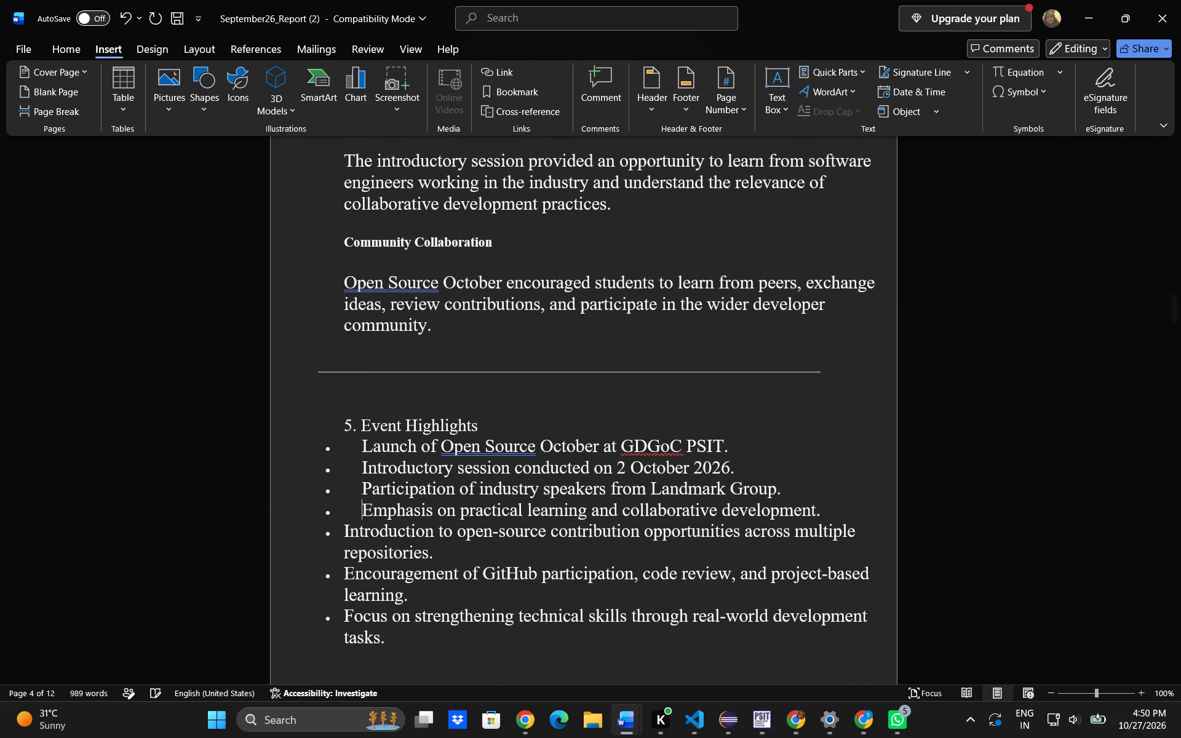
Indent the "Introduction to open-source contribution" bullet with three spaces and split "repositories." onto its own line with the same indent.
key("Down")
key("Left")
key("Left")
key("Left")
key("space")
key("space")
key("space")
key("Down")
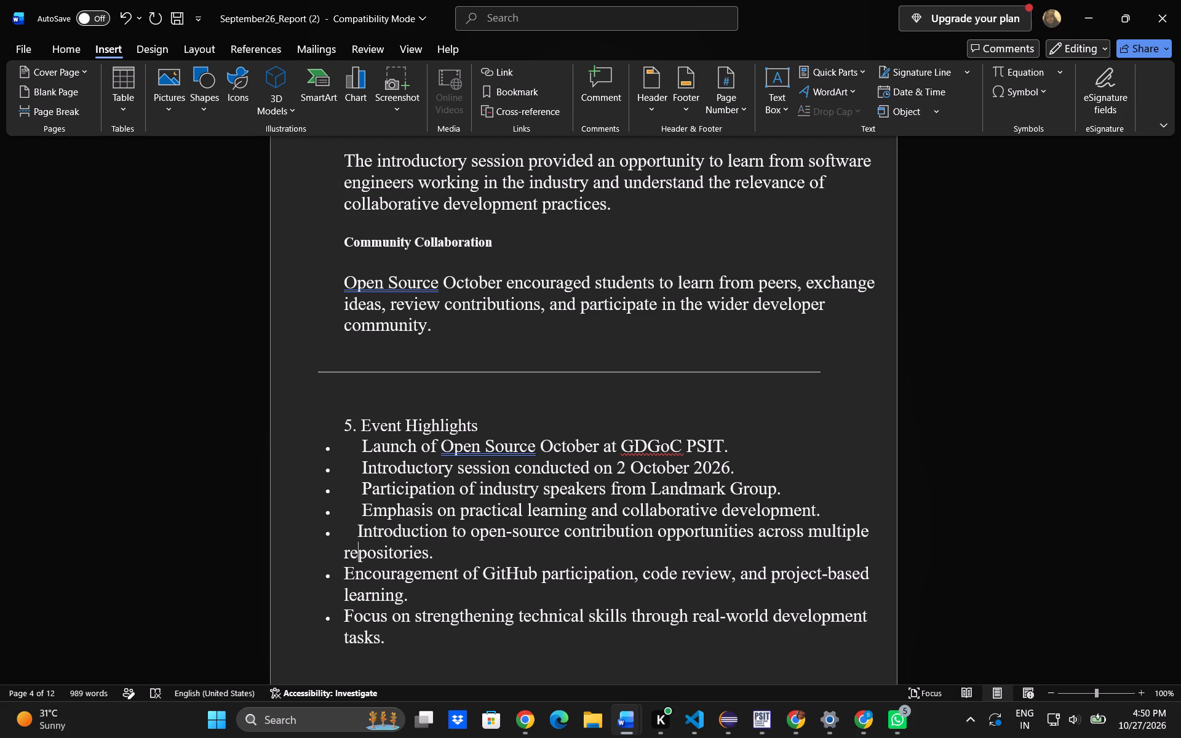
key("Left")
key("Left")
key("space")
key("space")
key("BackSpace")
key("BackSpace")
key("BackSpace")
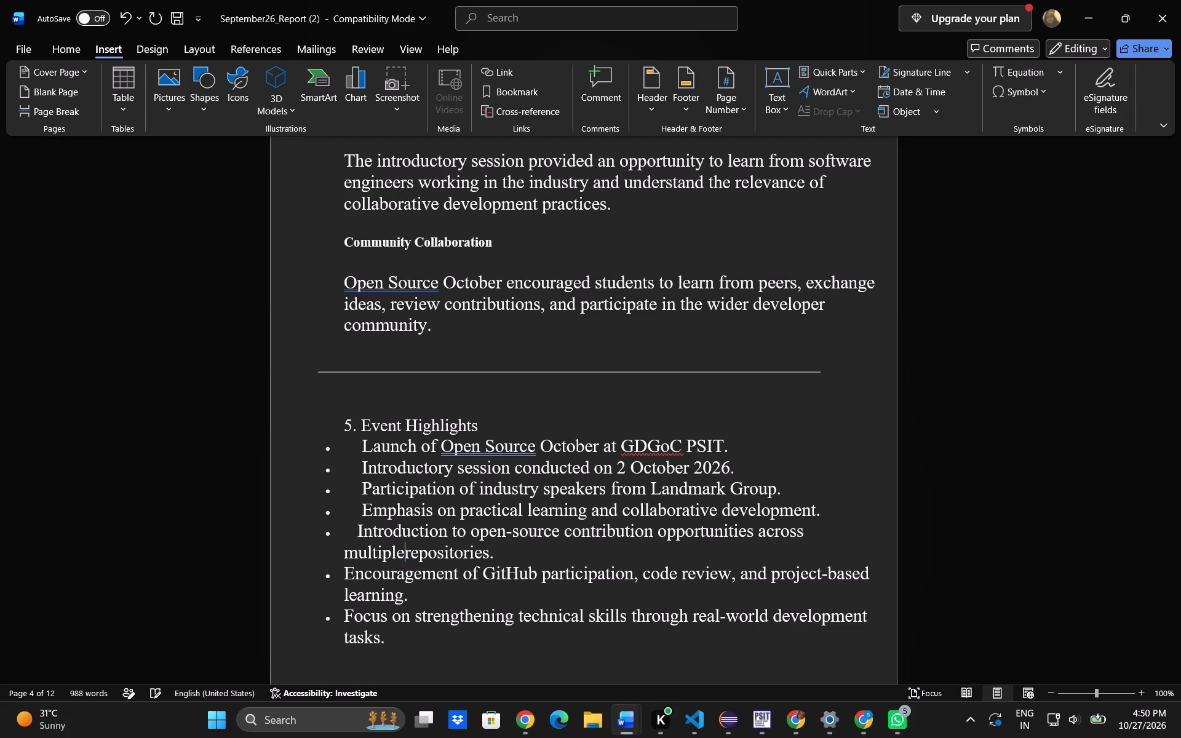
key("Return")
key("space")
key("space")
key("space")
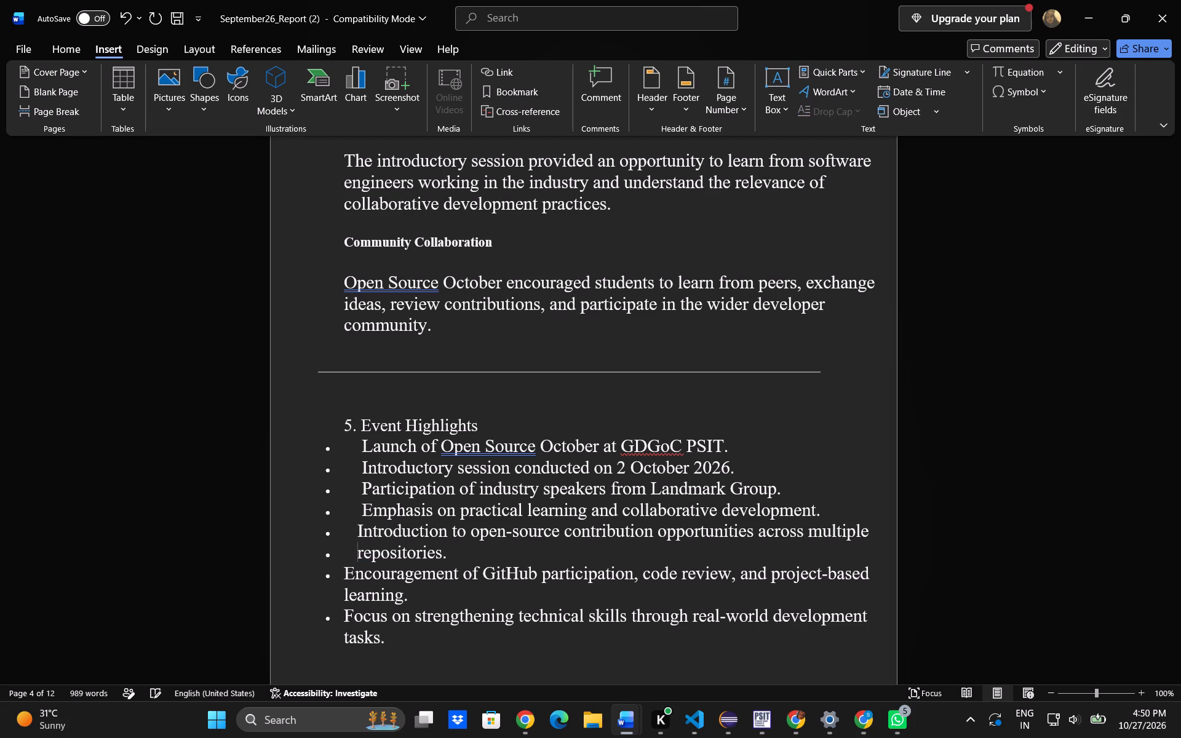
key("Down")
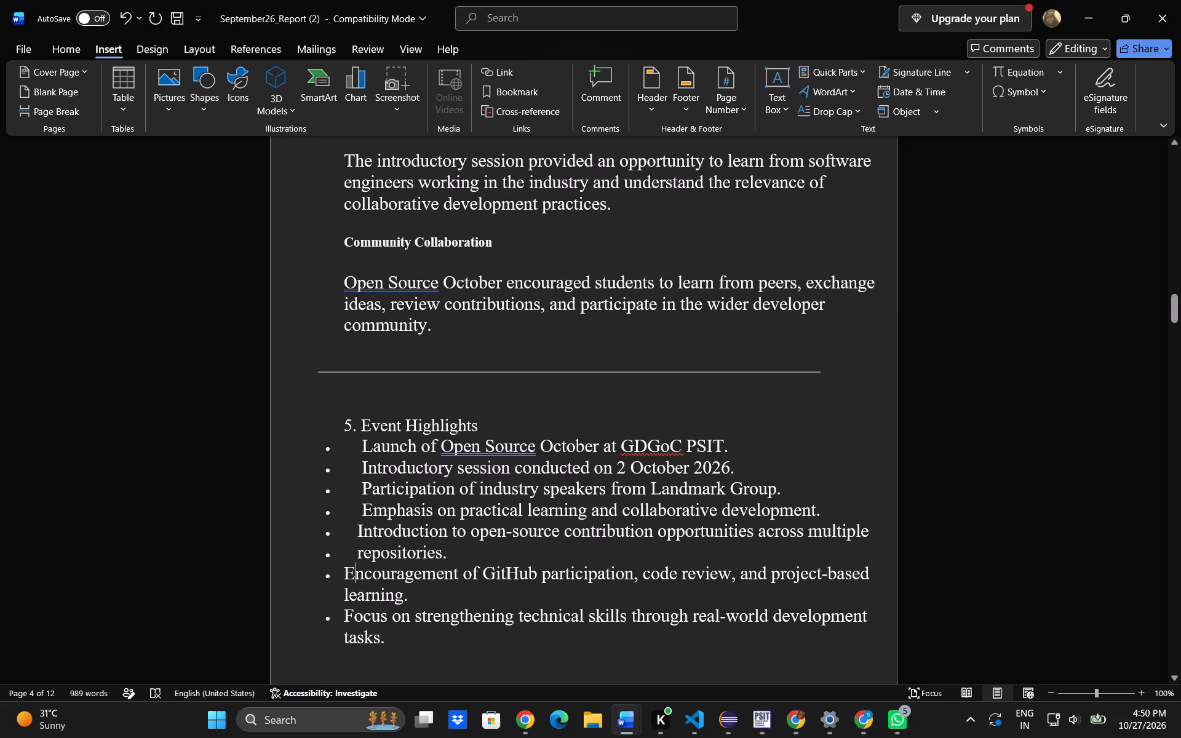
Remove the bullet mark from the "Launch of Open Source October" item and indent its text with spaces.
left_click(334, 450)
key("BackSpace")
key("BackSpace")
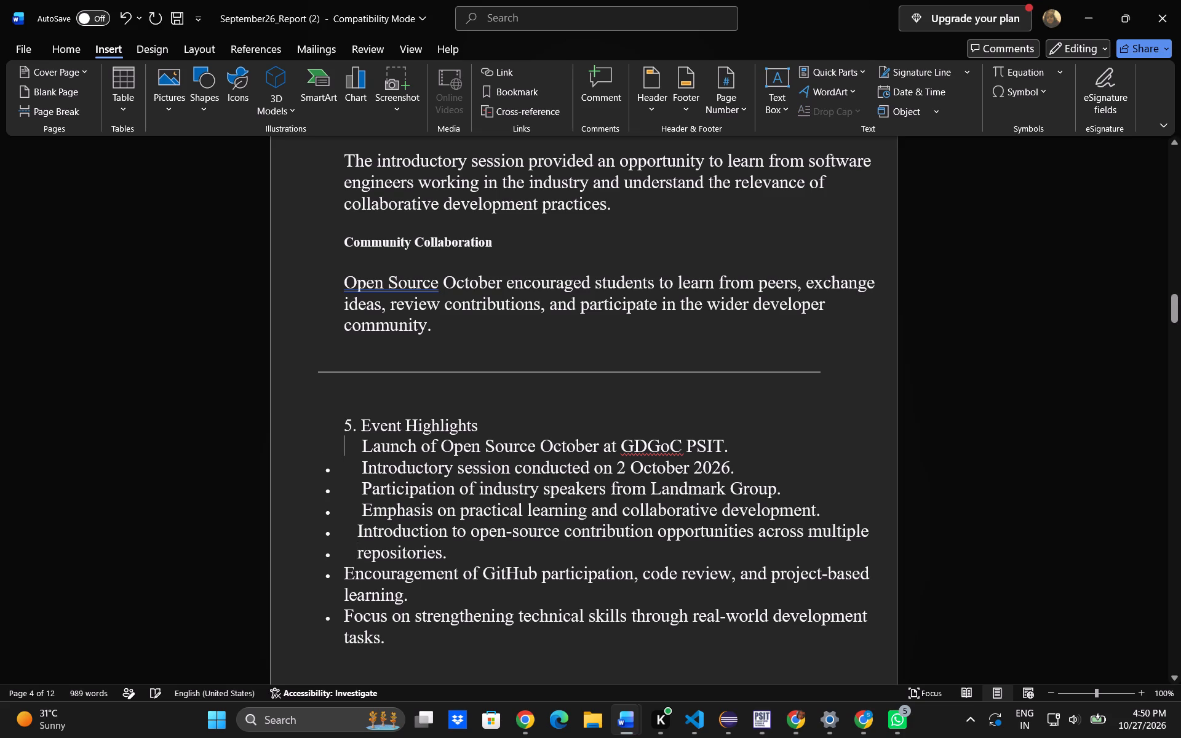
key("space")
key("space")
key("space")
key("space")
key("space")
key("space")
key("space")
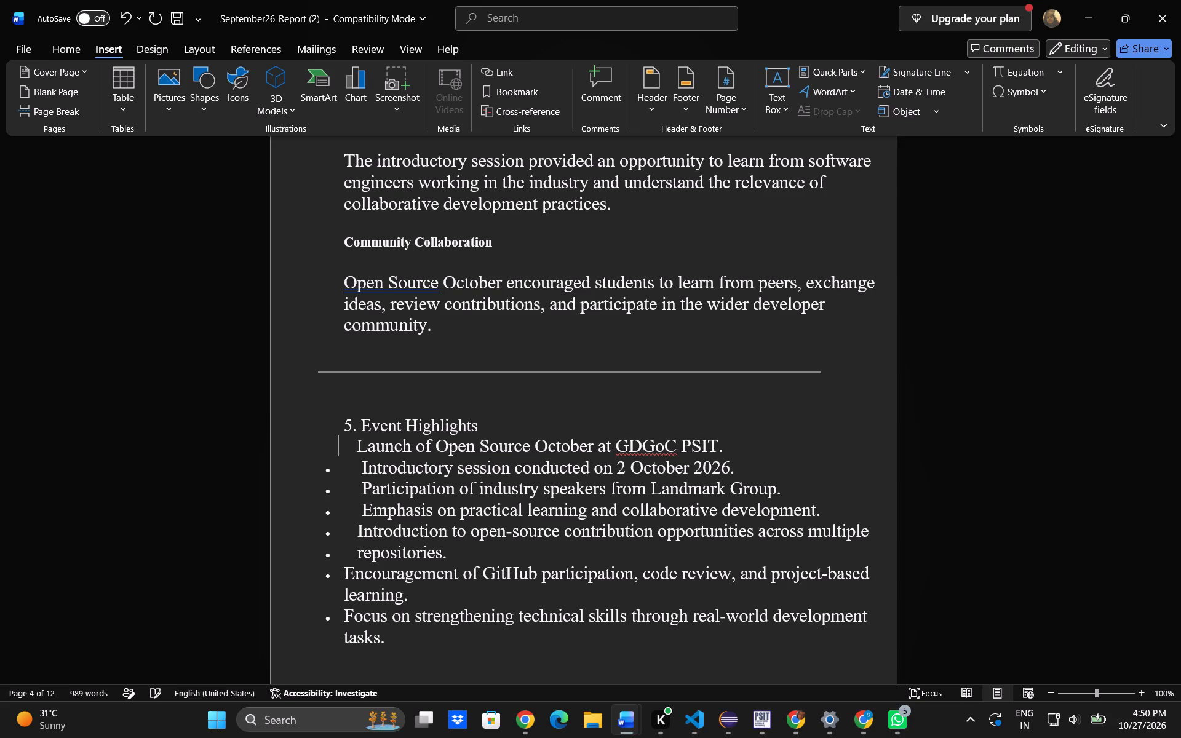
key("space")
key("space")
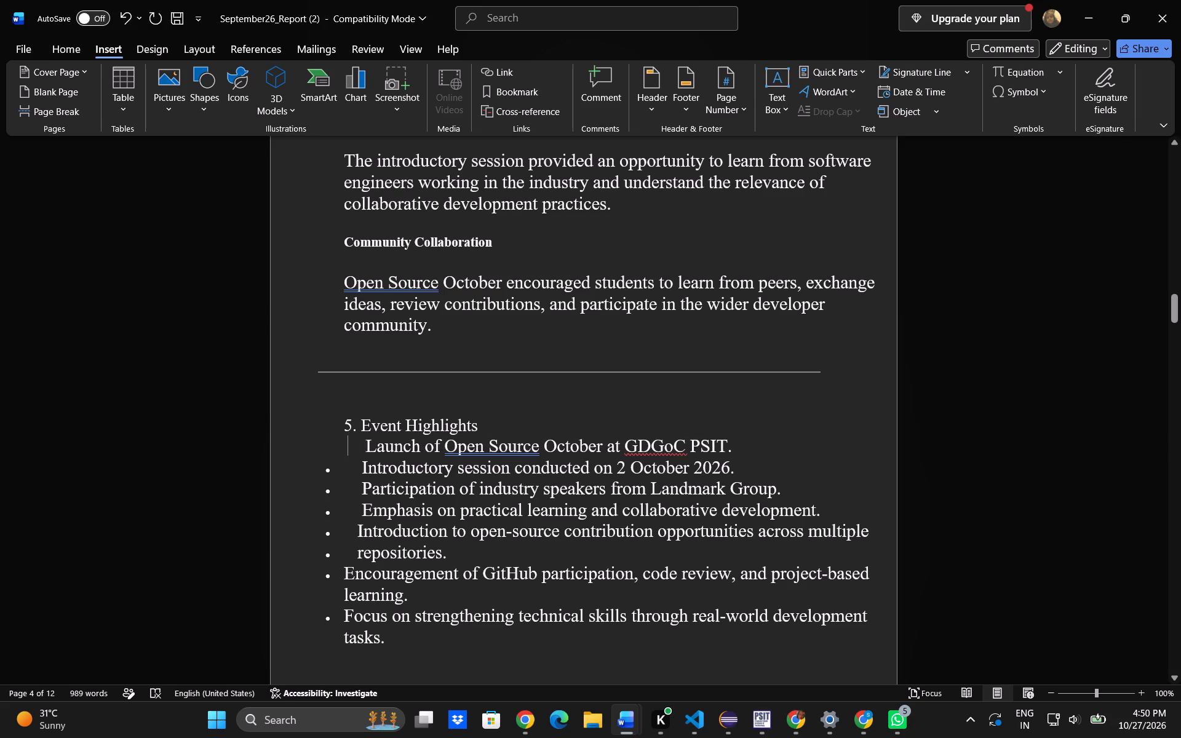
Delete the whole bulleted list under "5. Event Highlights", keeping the heading with a new line below it.
left_click_drag(399, 644, 337, 440)
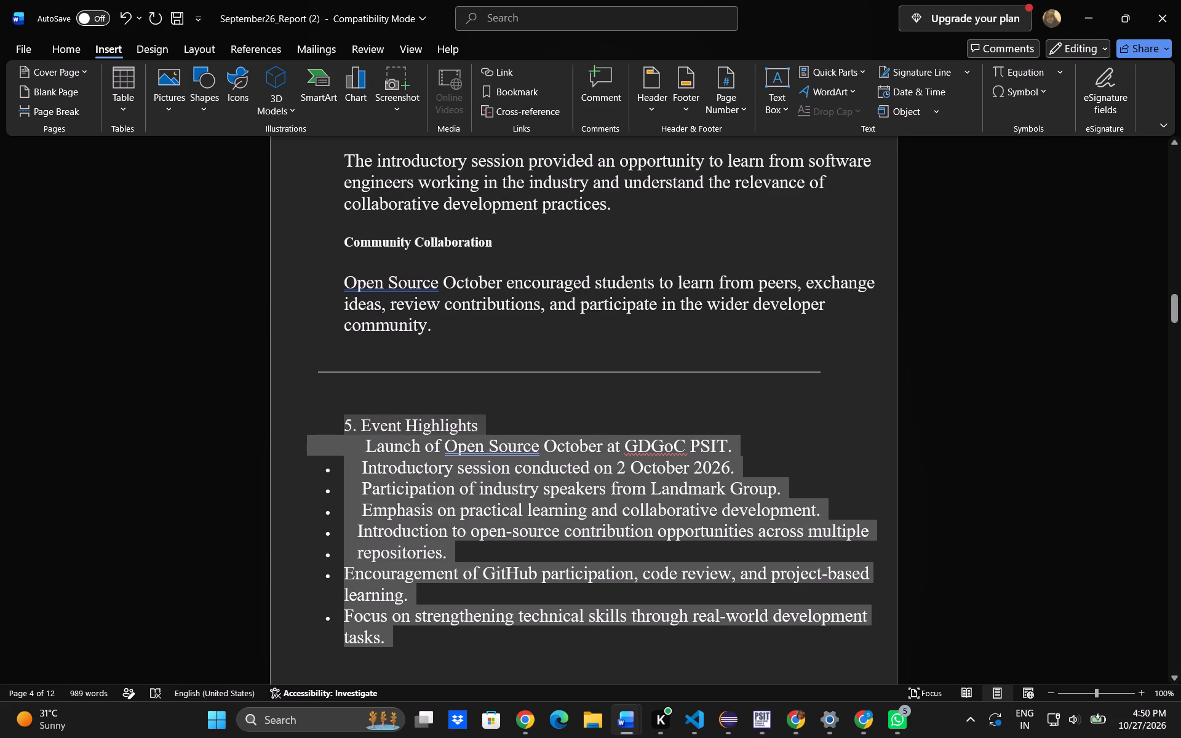
left_click_drag(337, 440, 338, 442)
key("BackSpace")
key("BackSpace")
key("BackSpace")
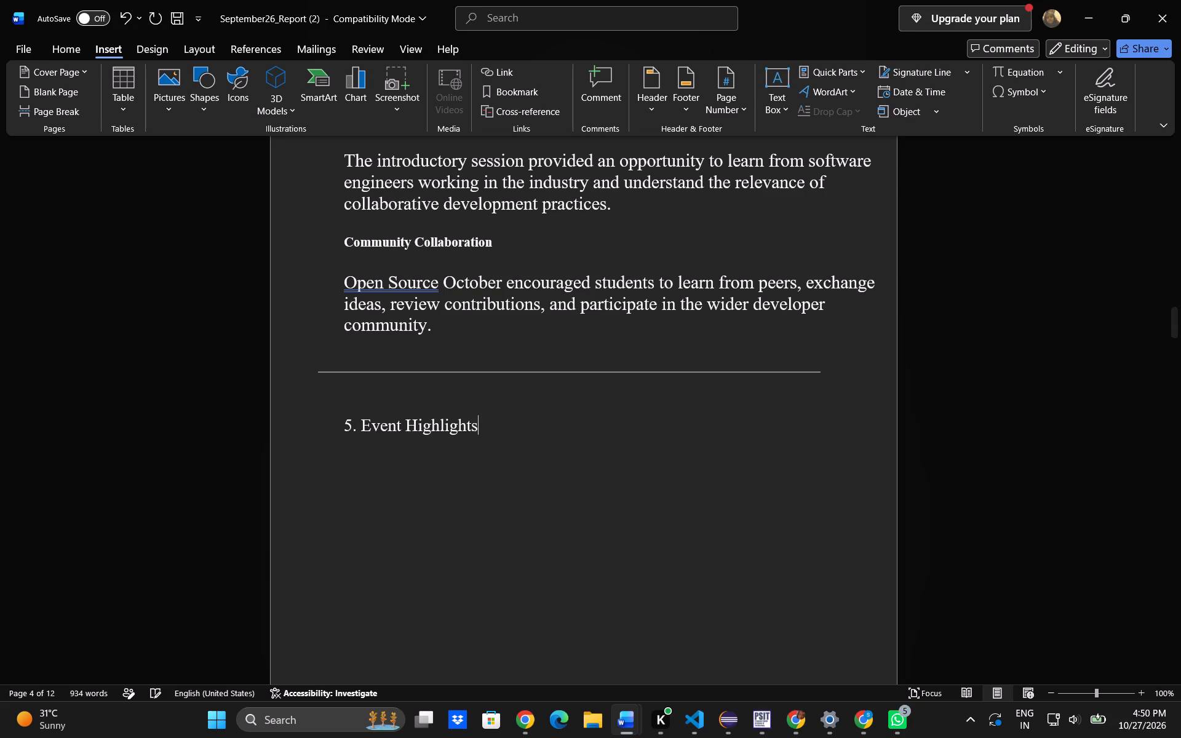
key("BackSpace")
key("s")
key("Return")
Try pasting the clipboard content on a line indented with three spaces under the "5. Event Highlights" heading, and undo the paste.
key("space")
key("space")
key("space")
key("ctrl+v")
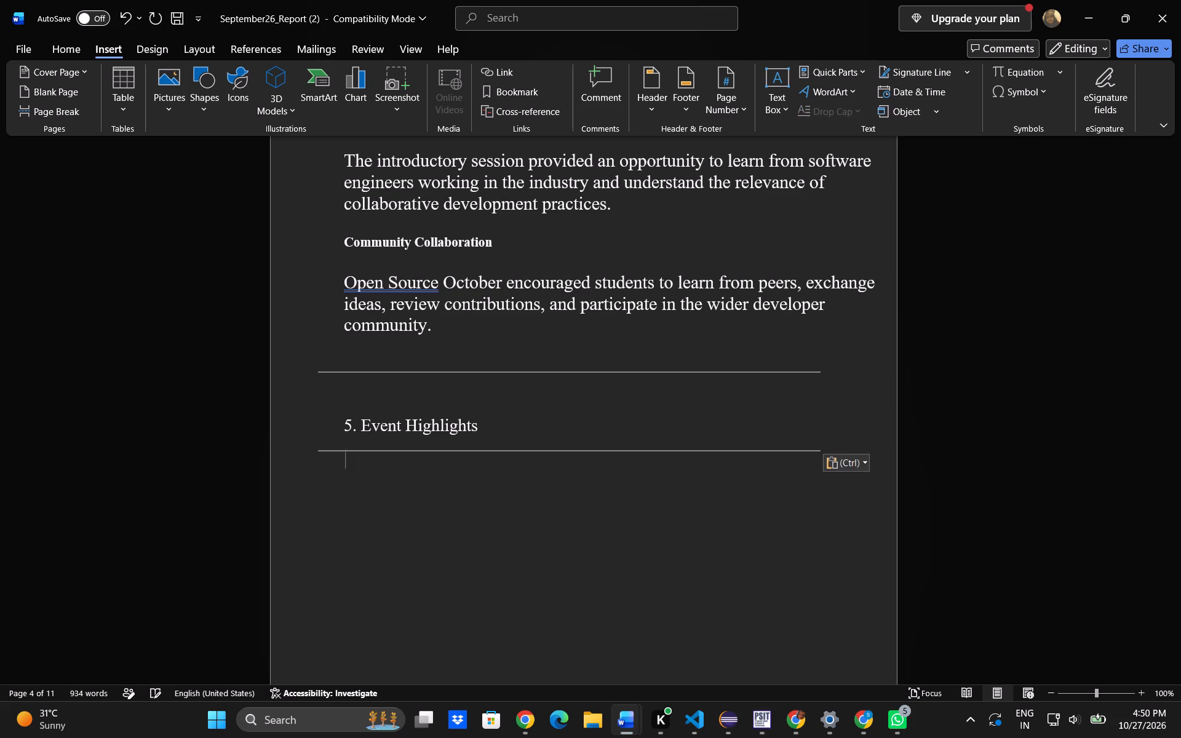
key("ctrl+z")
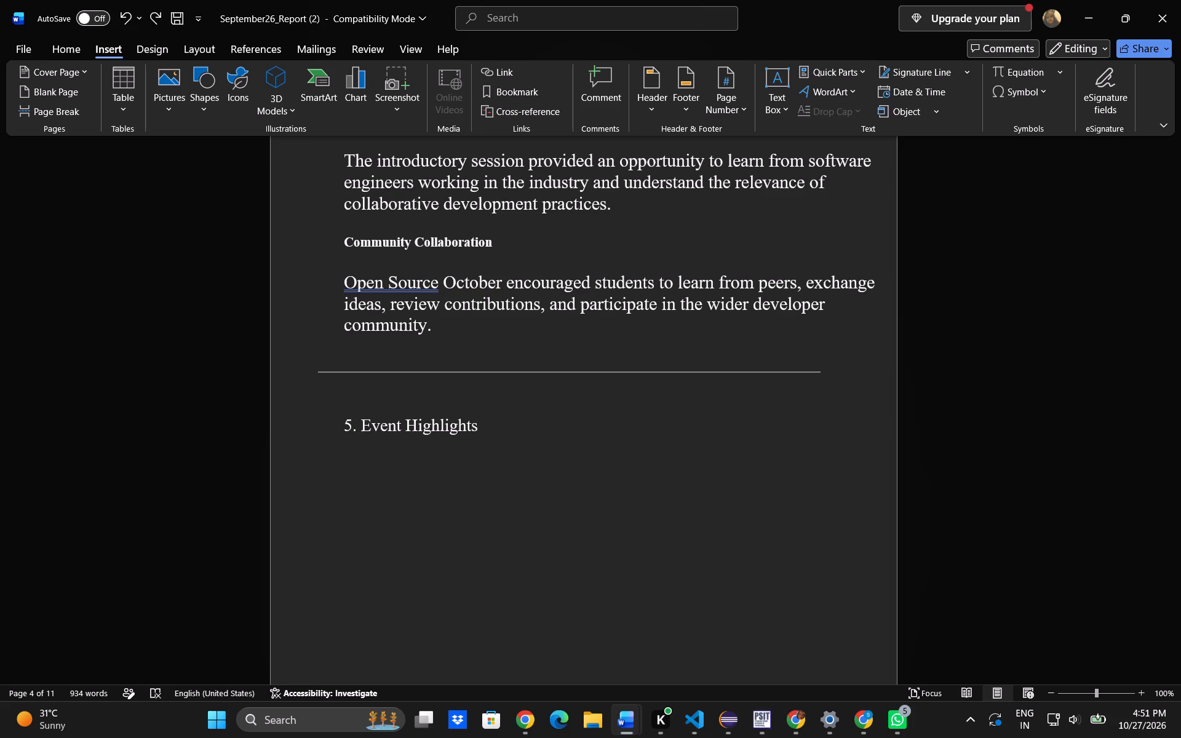
Start a new line below the "5. Event Highlights" heading, indented with four spaces.
left_click(484, 424)
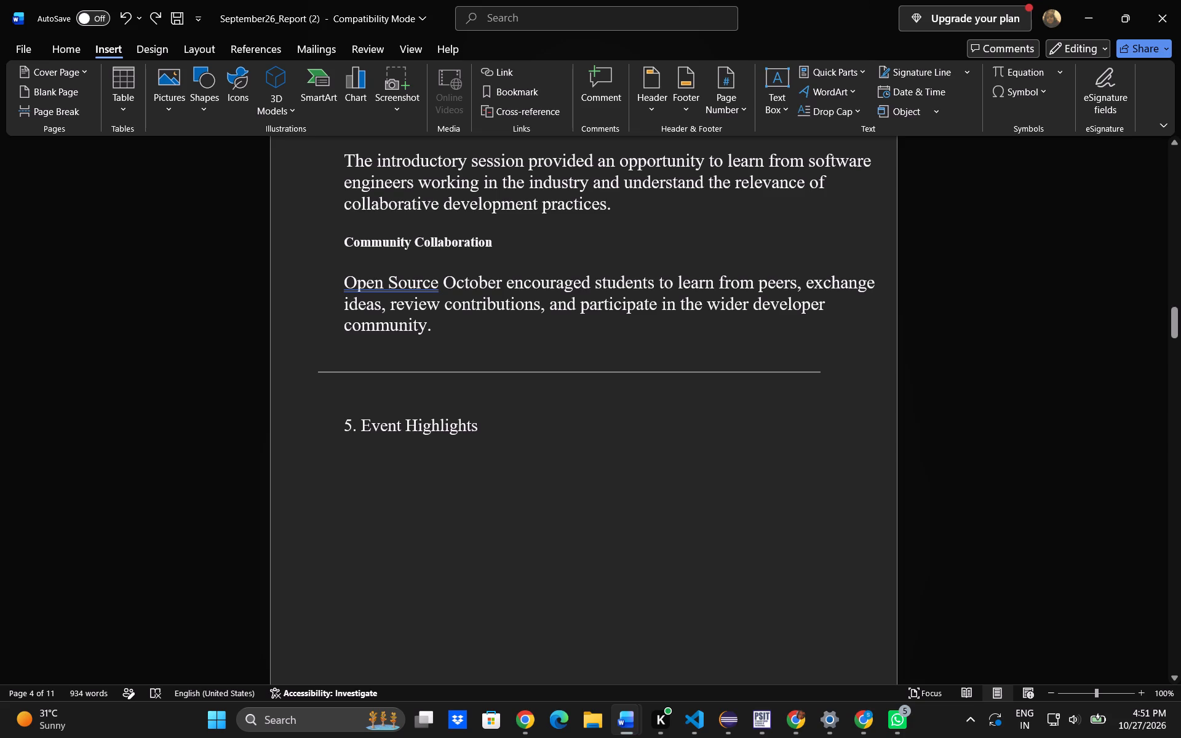
key("Return")
key("space")
key("space")
key("space")
key("space")
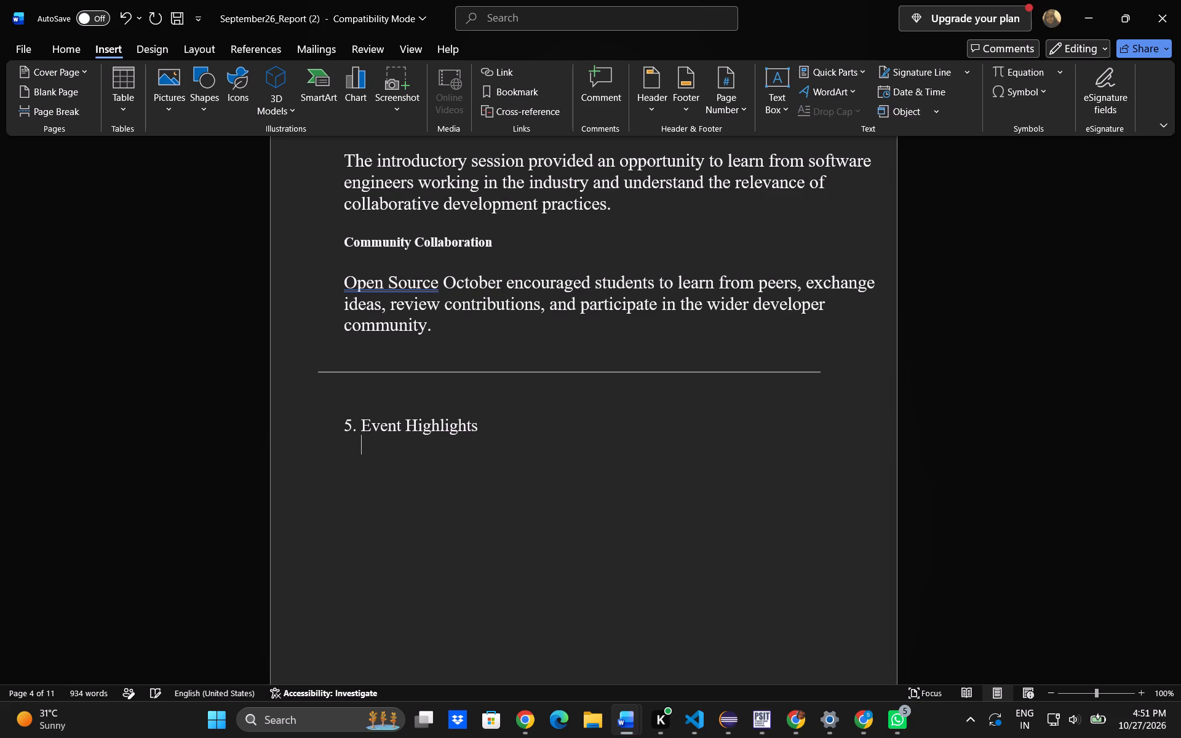
key("ctrl+v")
key("ctrl+z")
Copy only the Event Highlights bullets, without their heading, from the ChatGPT report and paste them under "5. Event Highlights" in Word.
key("alt+Tab")
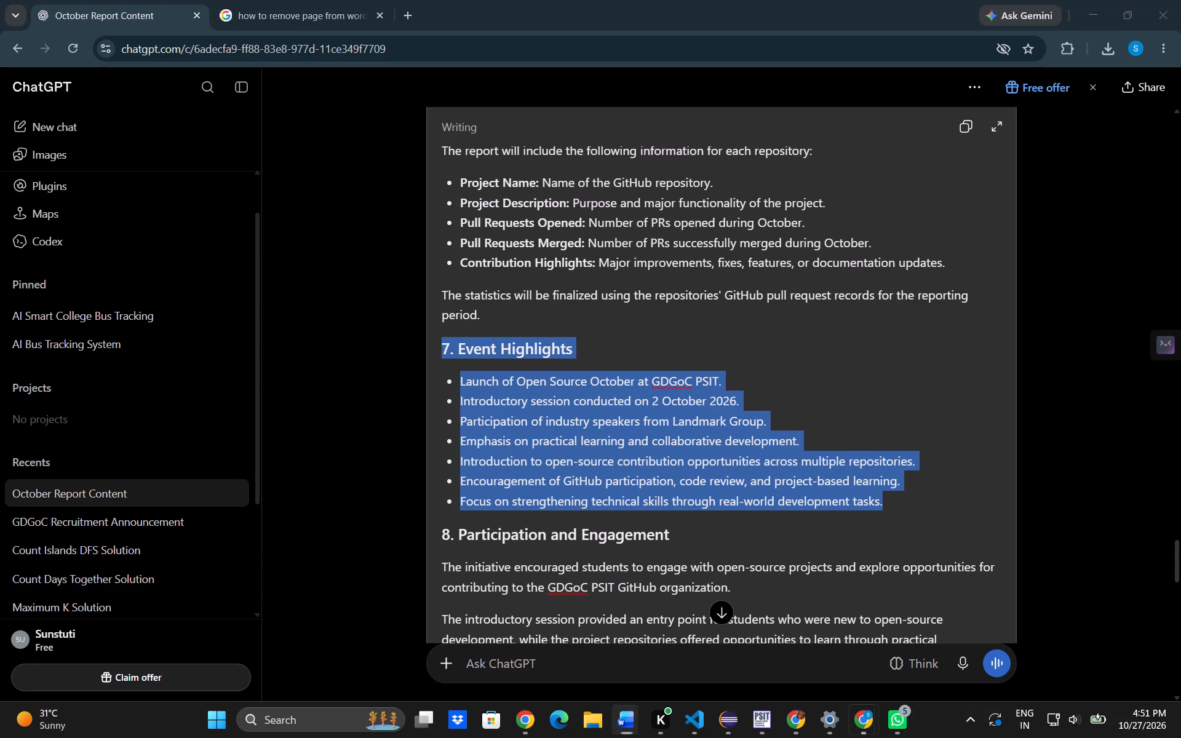
left_click(652, 459)
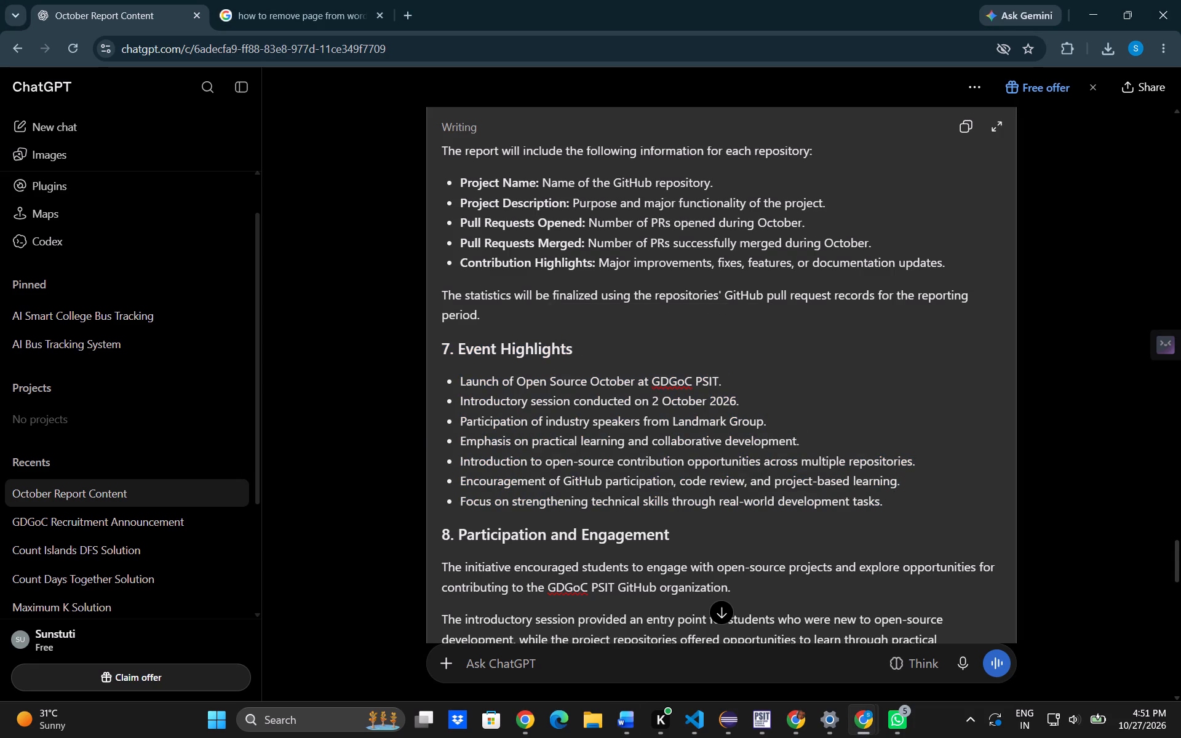
left_click_drag(891, 504, 430, 389)
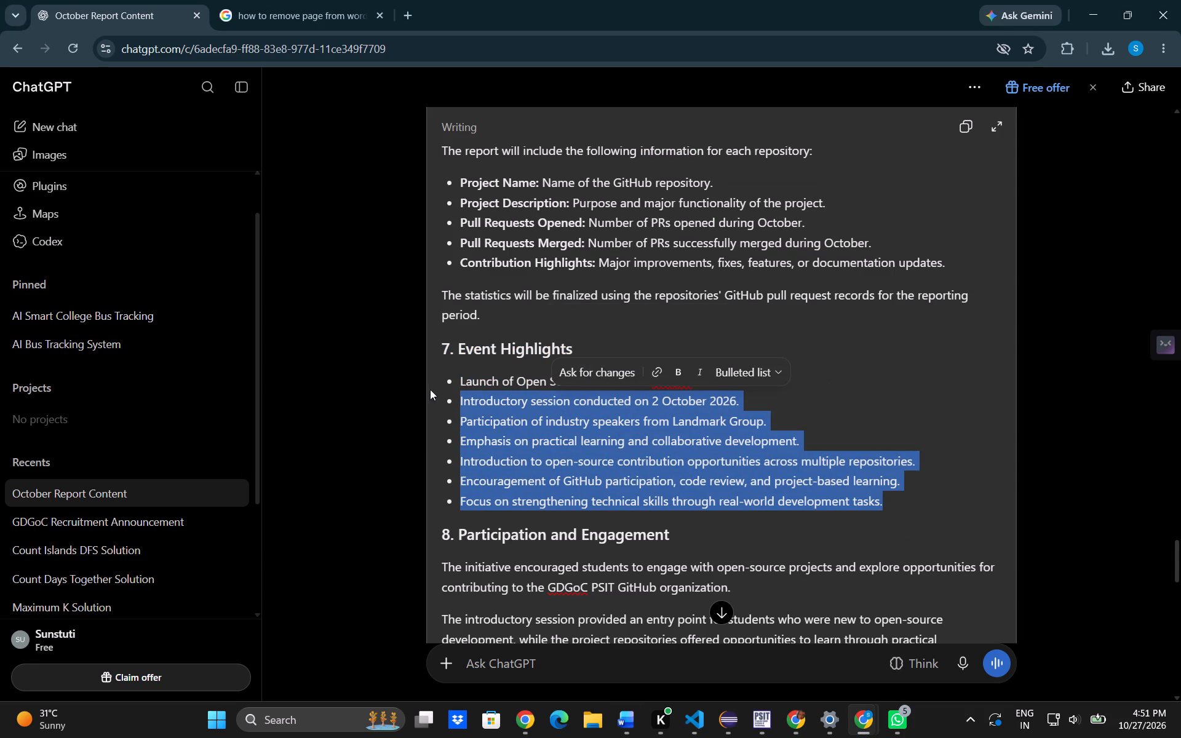
left_click_drag(430, 389, 442, 384)
key("ctrl+c")
key("alt+Tab")
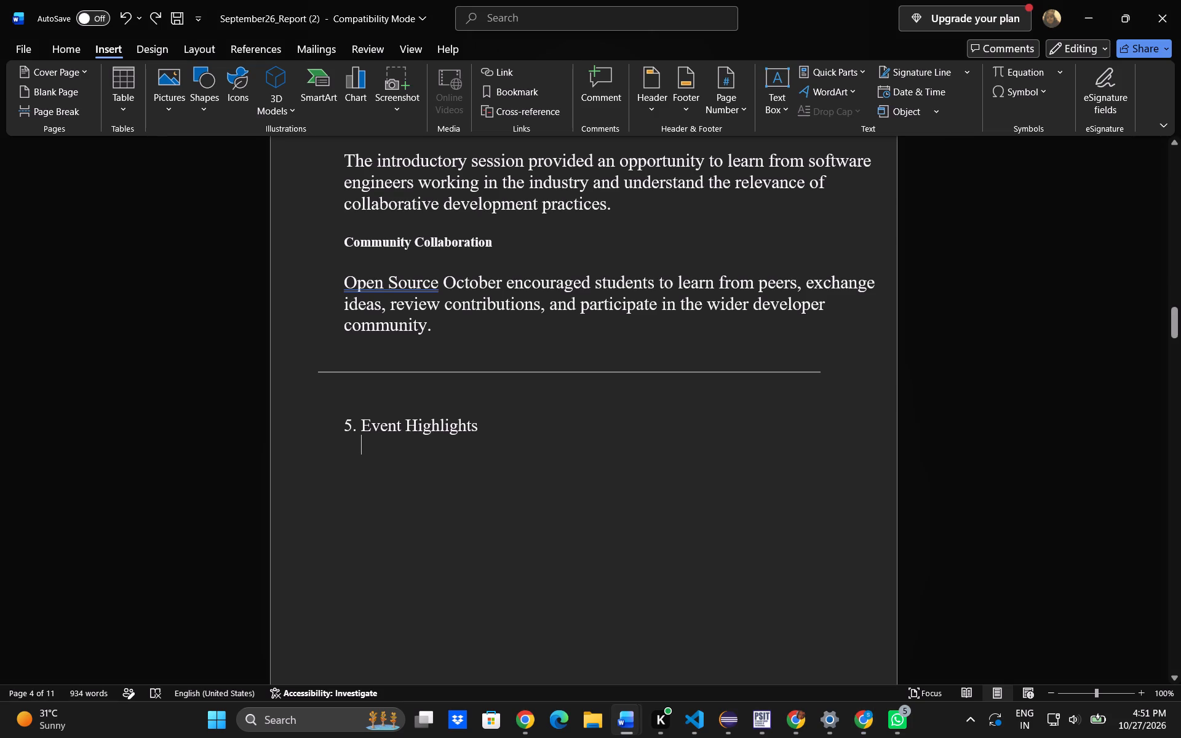
key("ctrl+v")
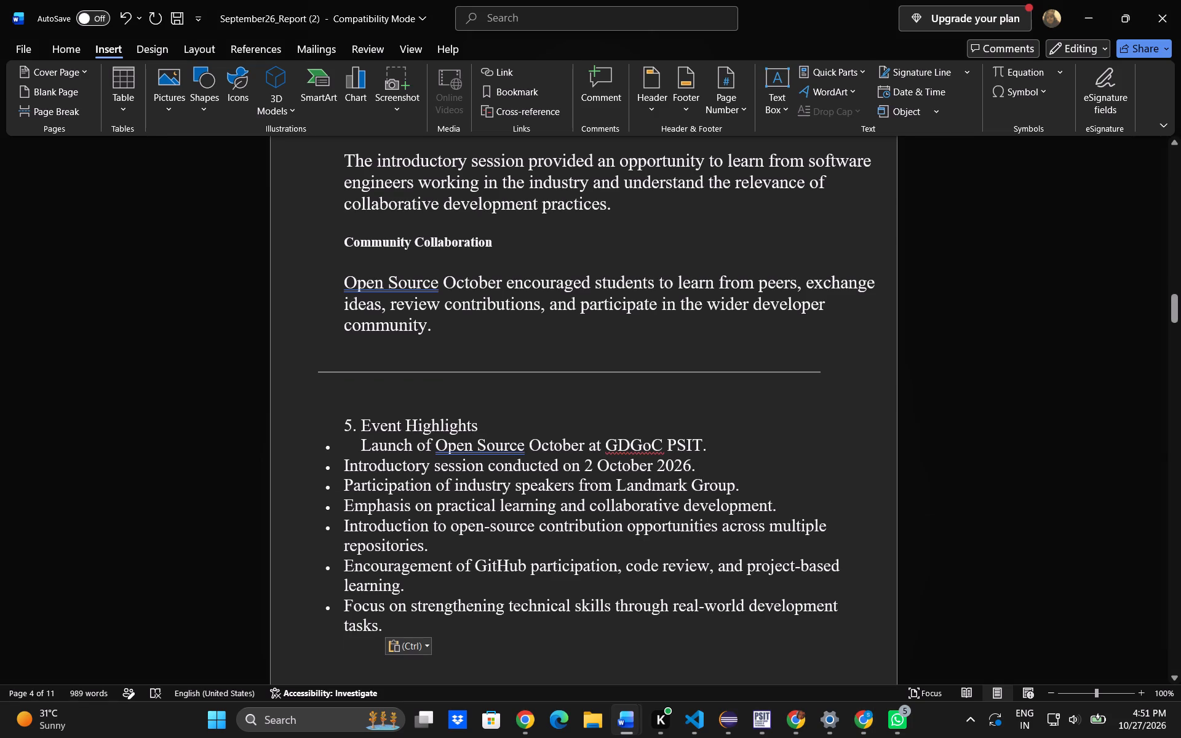
Indent the second, third and fourth bullets under "5. Event Highlights" with three spaces each.
left_click(347, 462)
key("Left")
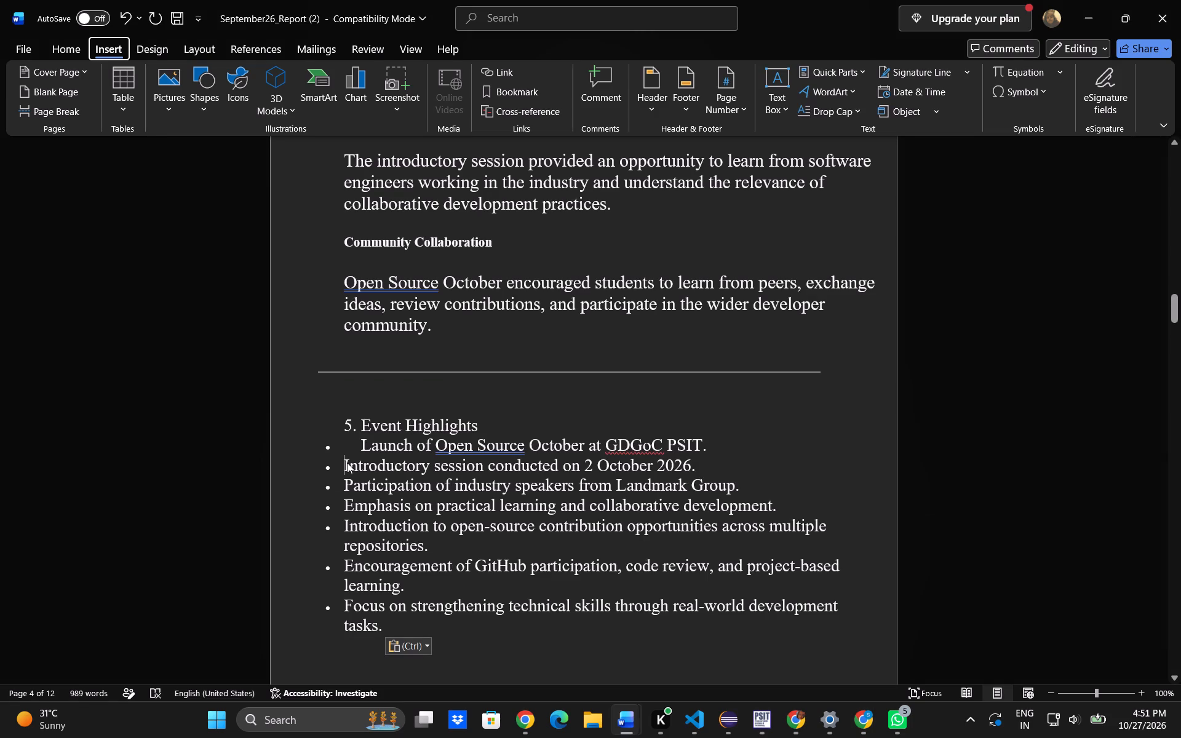
key("space")
left_click(350, 463)
key("Left")
key("space")
key("space")
key("space")
key("Down")
key("Left")
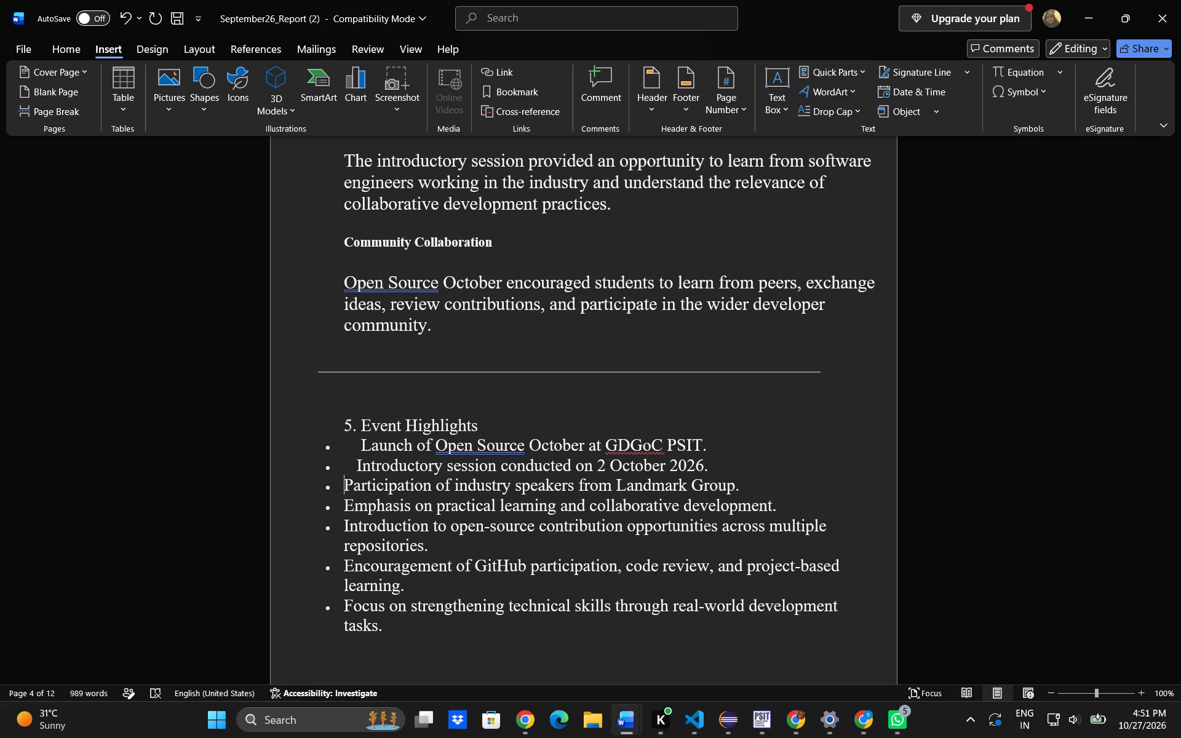
key("space")
key("space")
key("space")
key("Down")
key("Left")
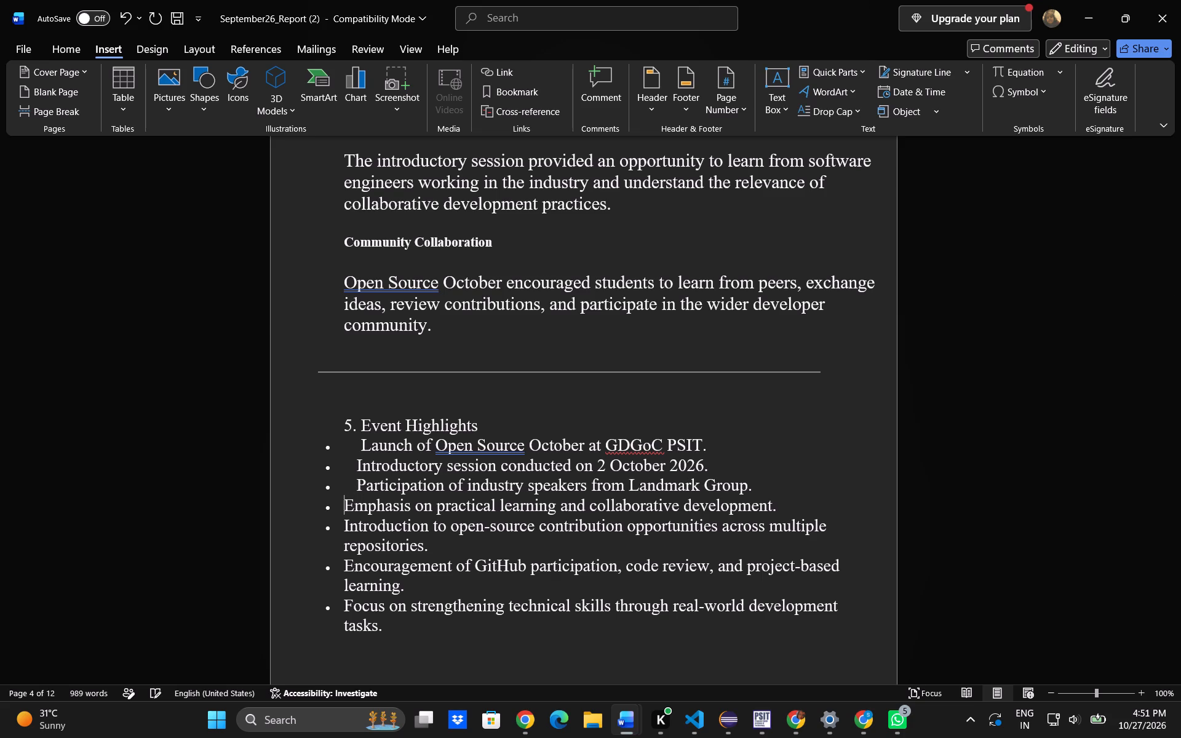
key("space")
key("space")
key("space")
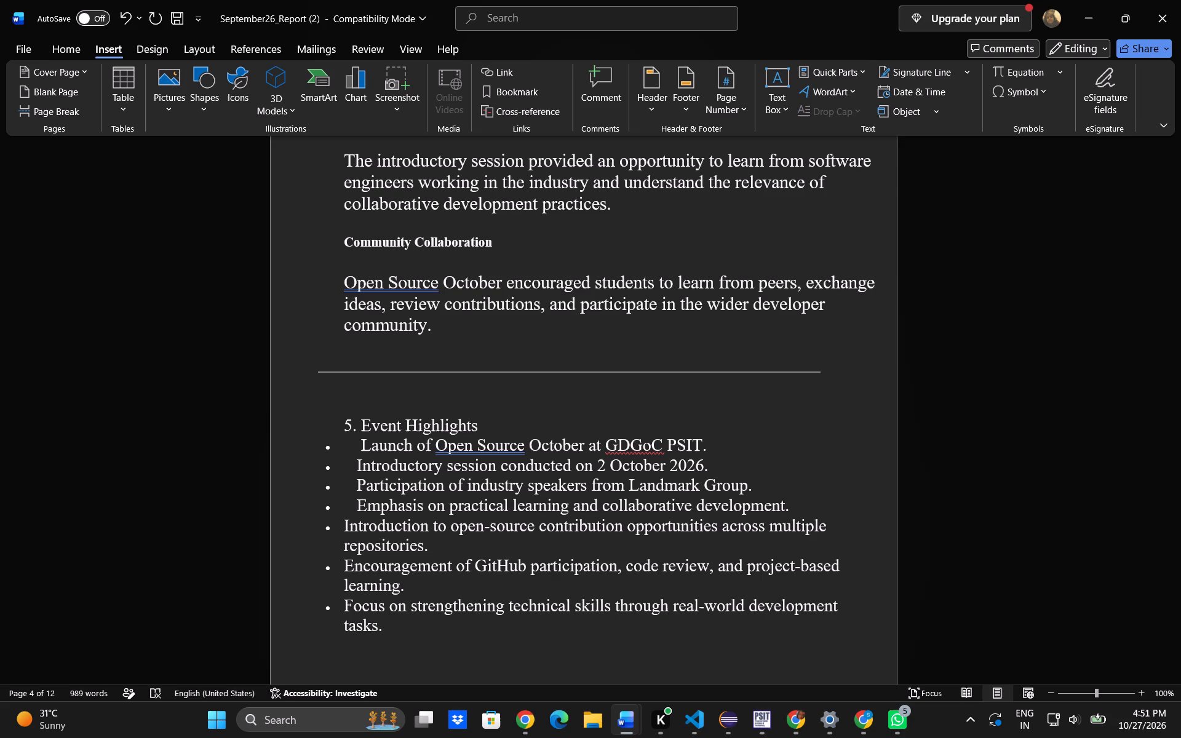
Add one more space before the second, third and fourth Event Highlights bullets' text to align it with the first bullet.
key("Up")
key("Up")
key("space")
key("Down")
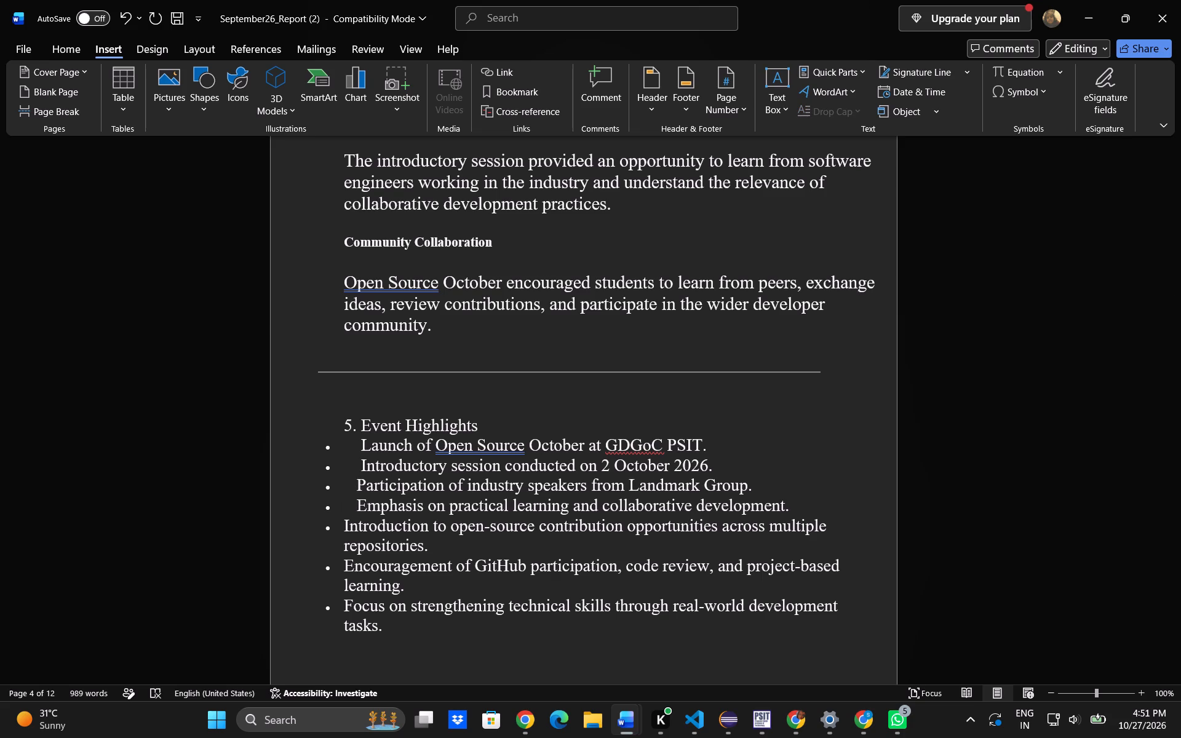
key("space")
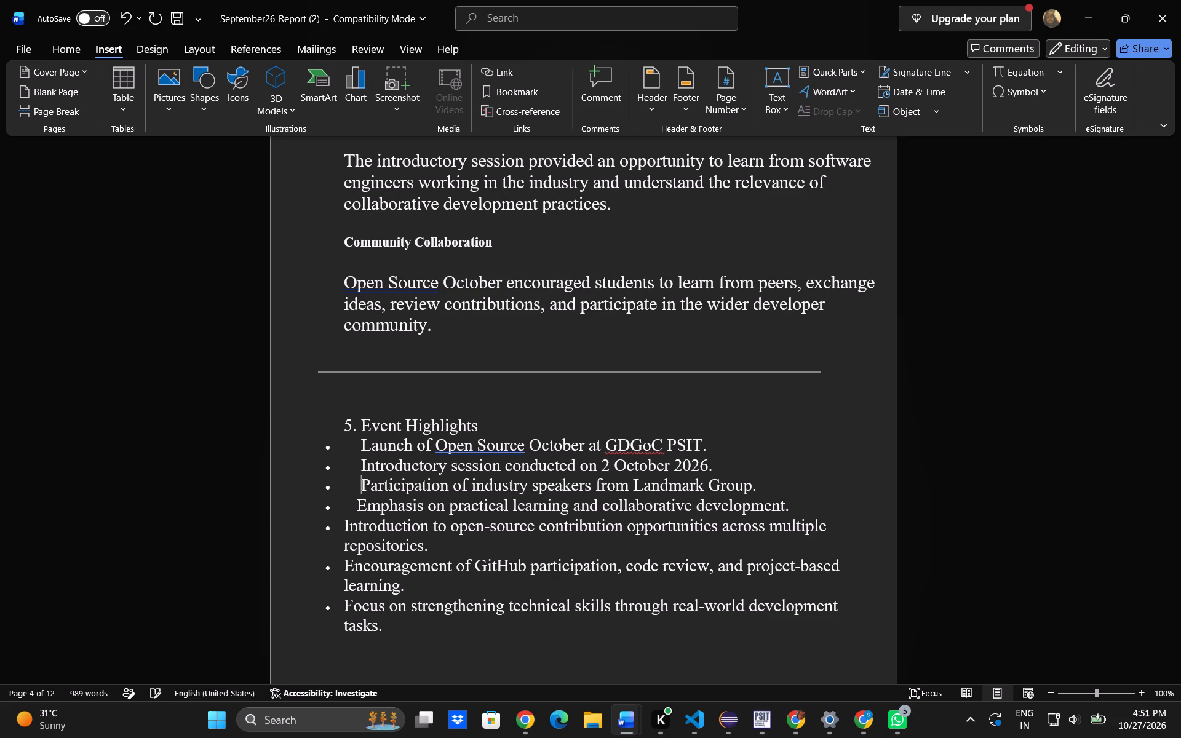
key("Down")
key("space")
Indent the "Introduction to open-source contribution opportunities" bullet with four spaces.
key("Down")
key("Left")
key("Left")
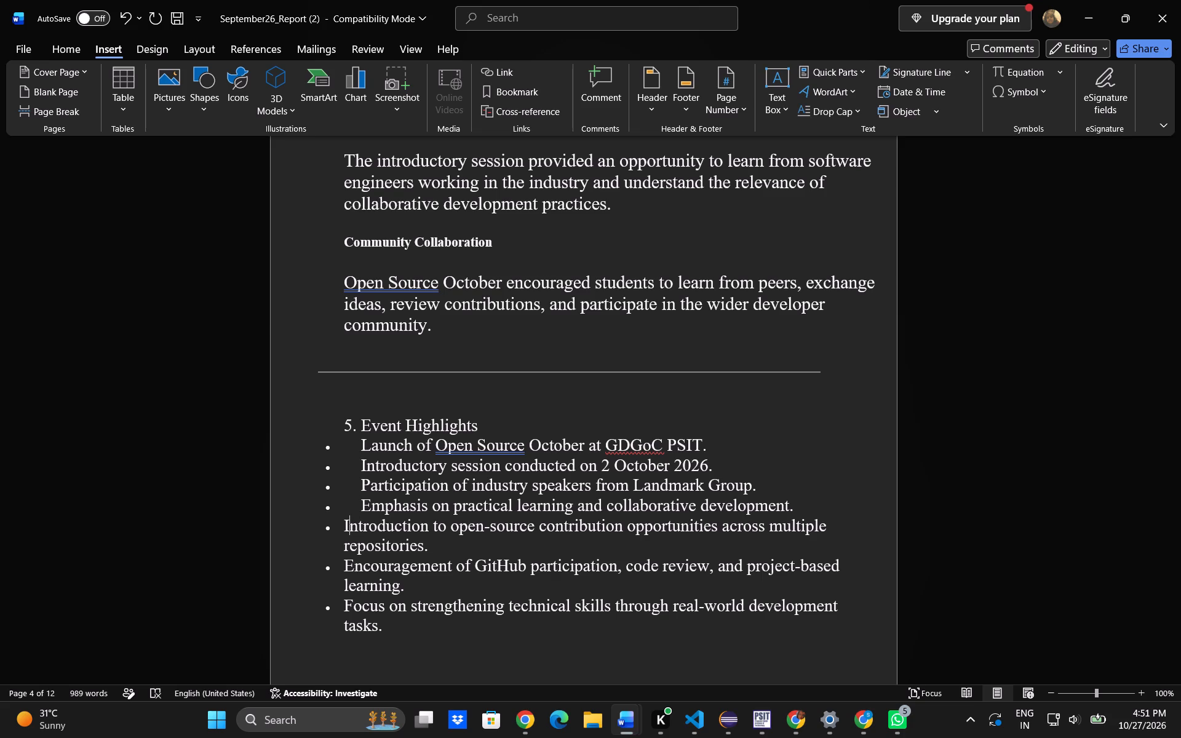
key("Left")
key("space")
key("space")
key("space")
key("space")
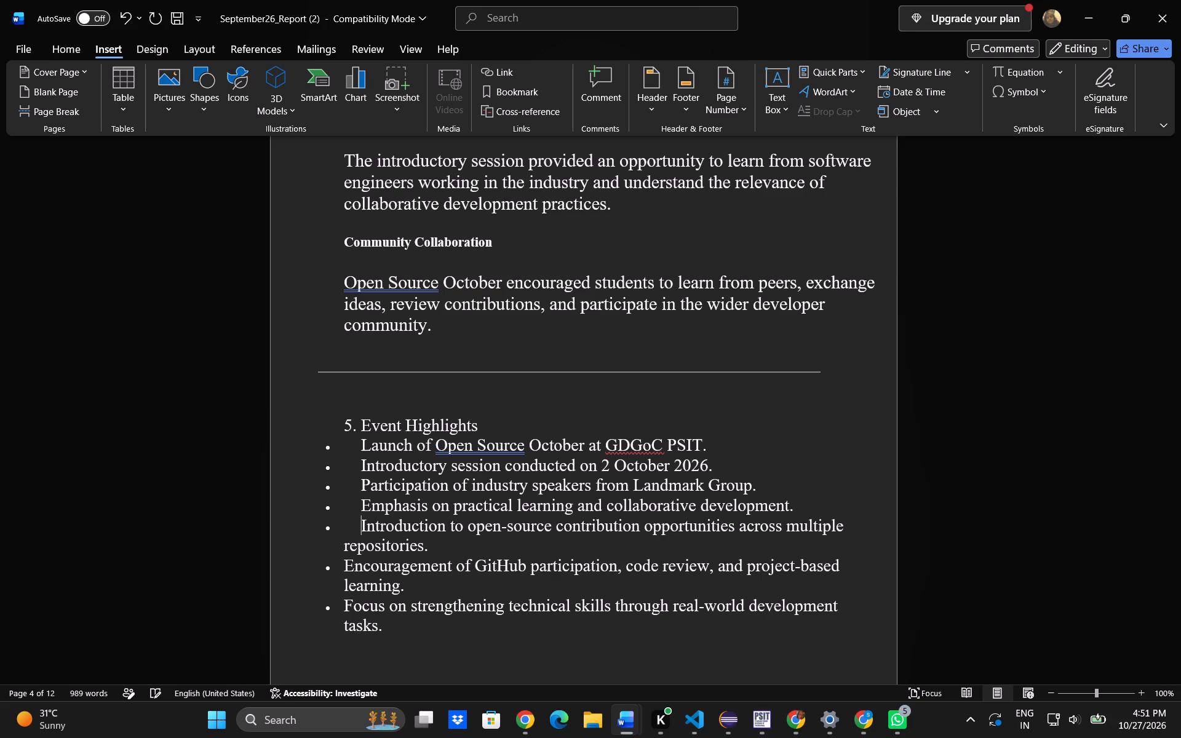
Break "repositories." onto its own line and indent it with spaces to align with the bullet text above.
key("ctrl+Down")
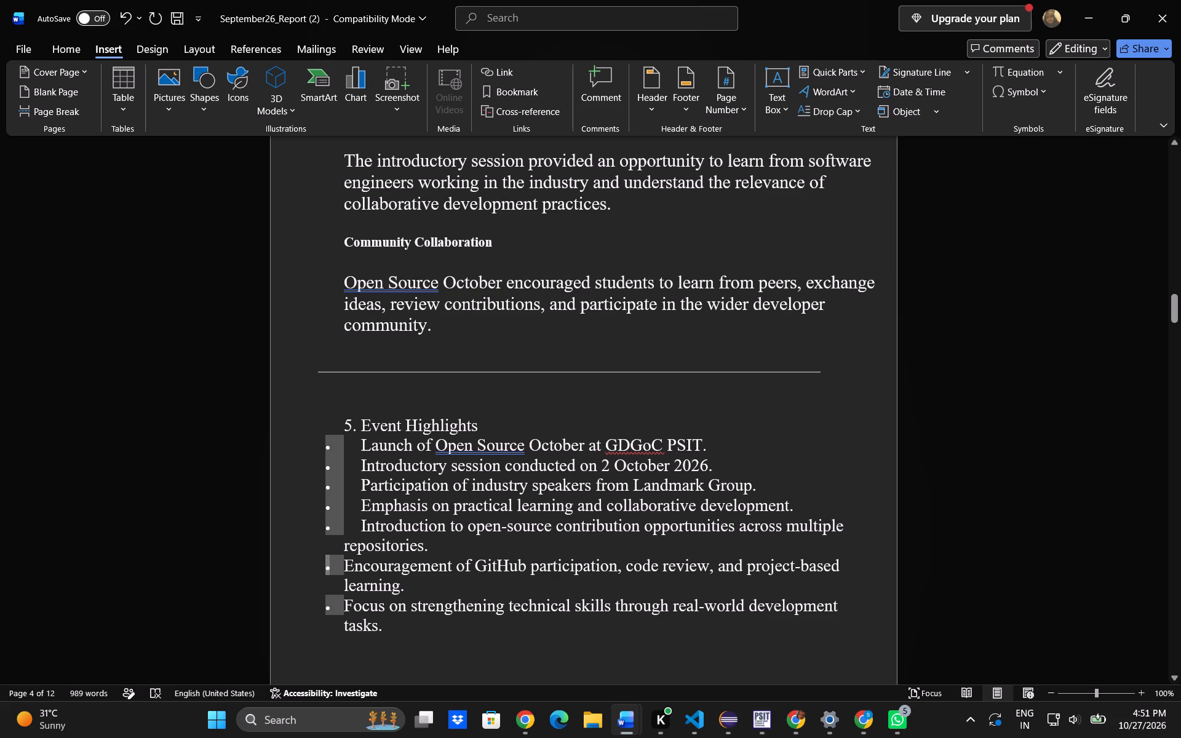
left_click(345, 551)
key("space")
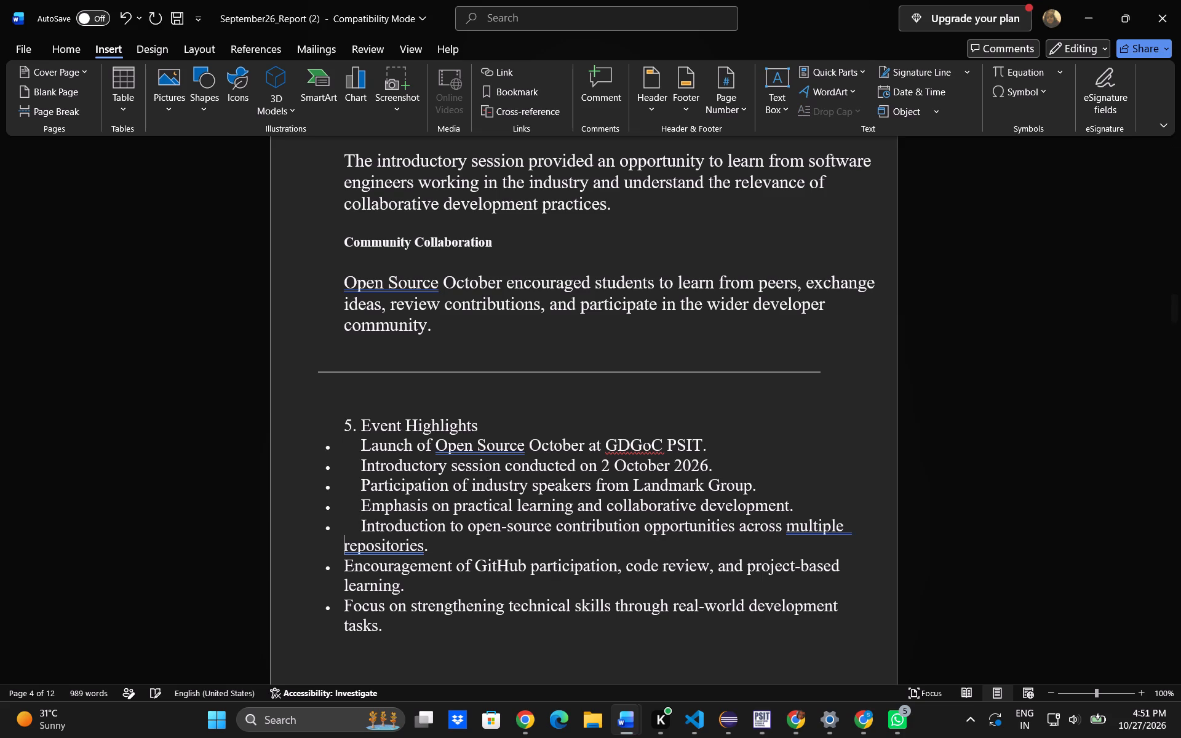
key("BackSpace")
key("BackSpace")
key("Return")
key("space")
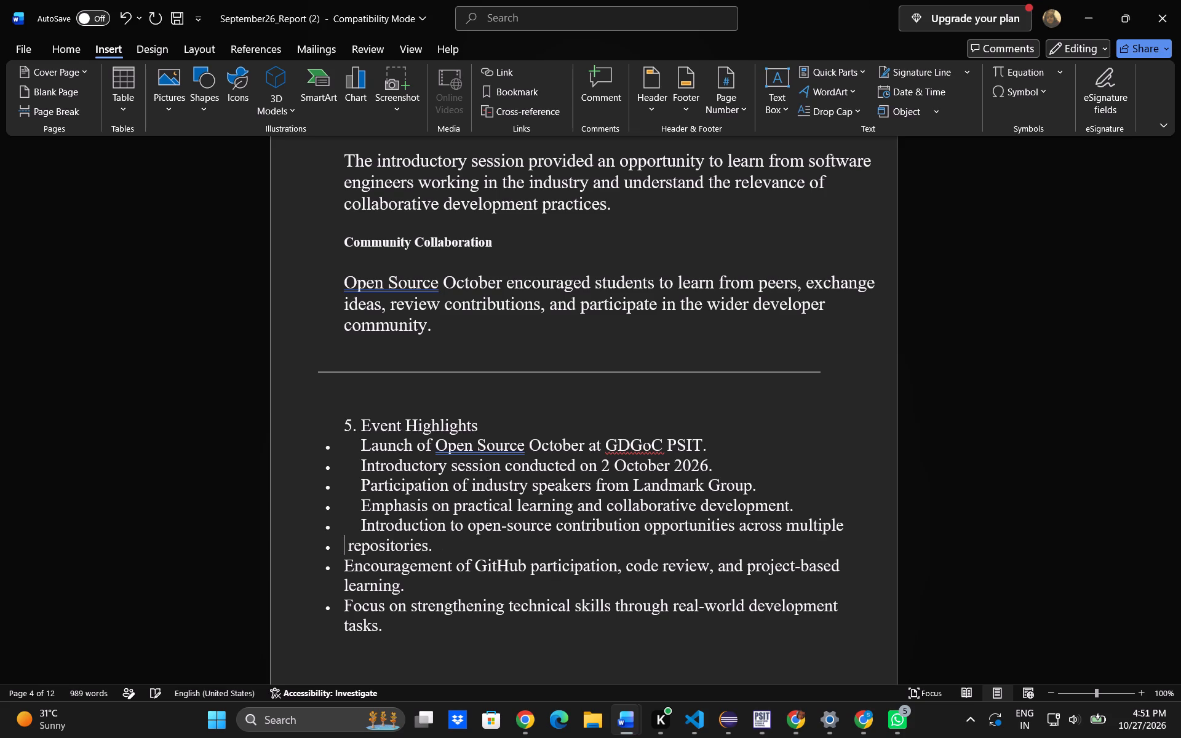
key("space")
key("space")
key("space")
Indent the "Encouragement of GitHub participation" bullet with four spaces.
key("Down")
key("Left")
key("Left")
key("space")
key("space")
key("space")
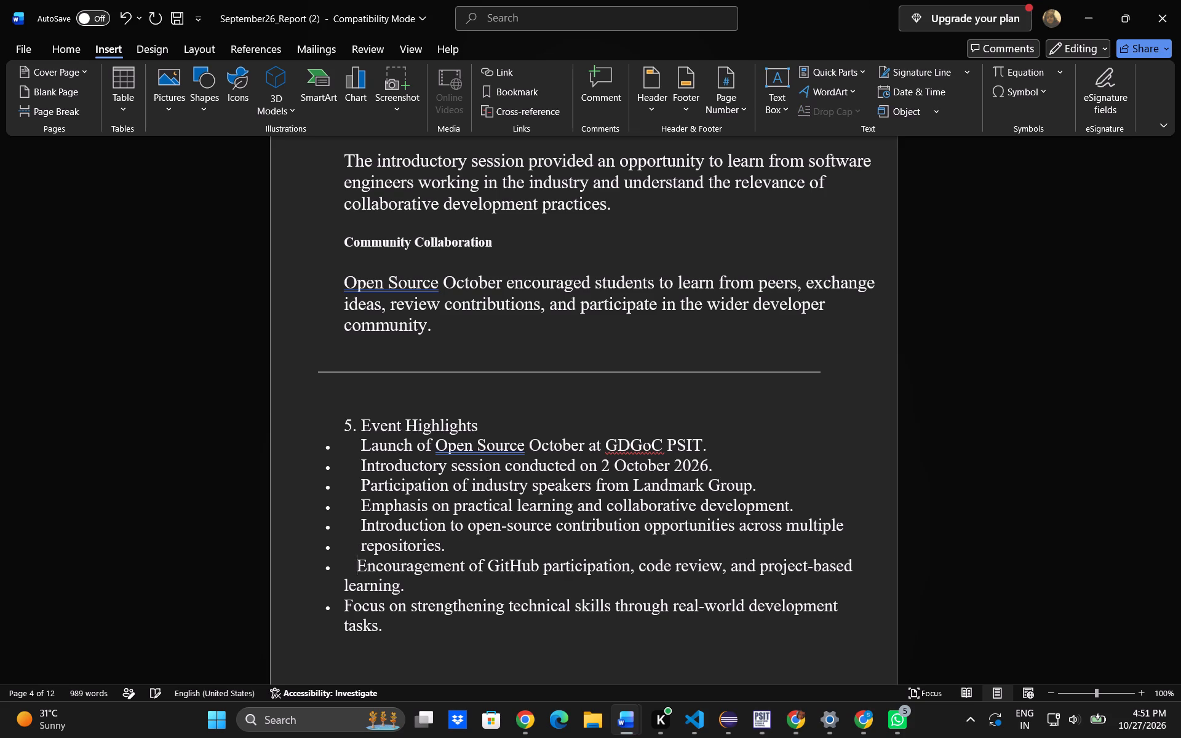
key("space")
Break "learning." onto its own line and indent it with four spaces.
key("Down")
key("Left")
key("Left")
key("Left")
key("space")
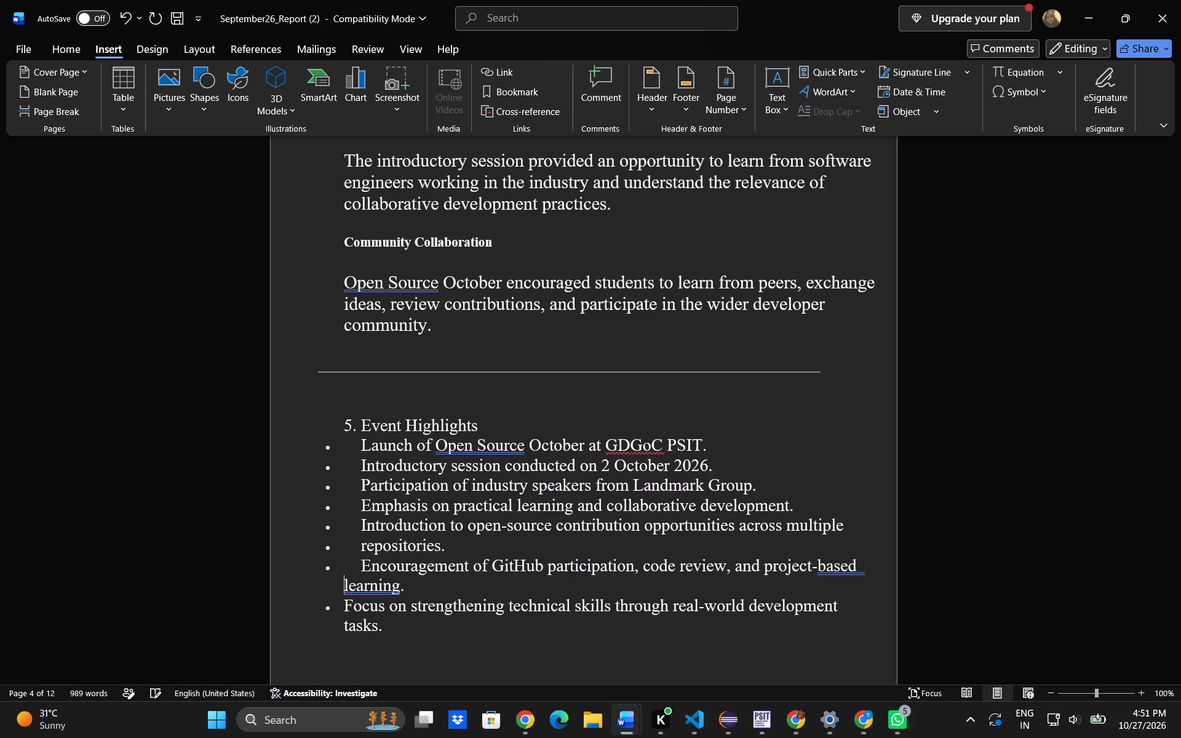
key("space")
key("BackSpace")
key("BackSpace")
key("BackSpace")
key("Return")
key("space")
key("space")
key("space")
key("space")
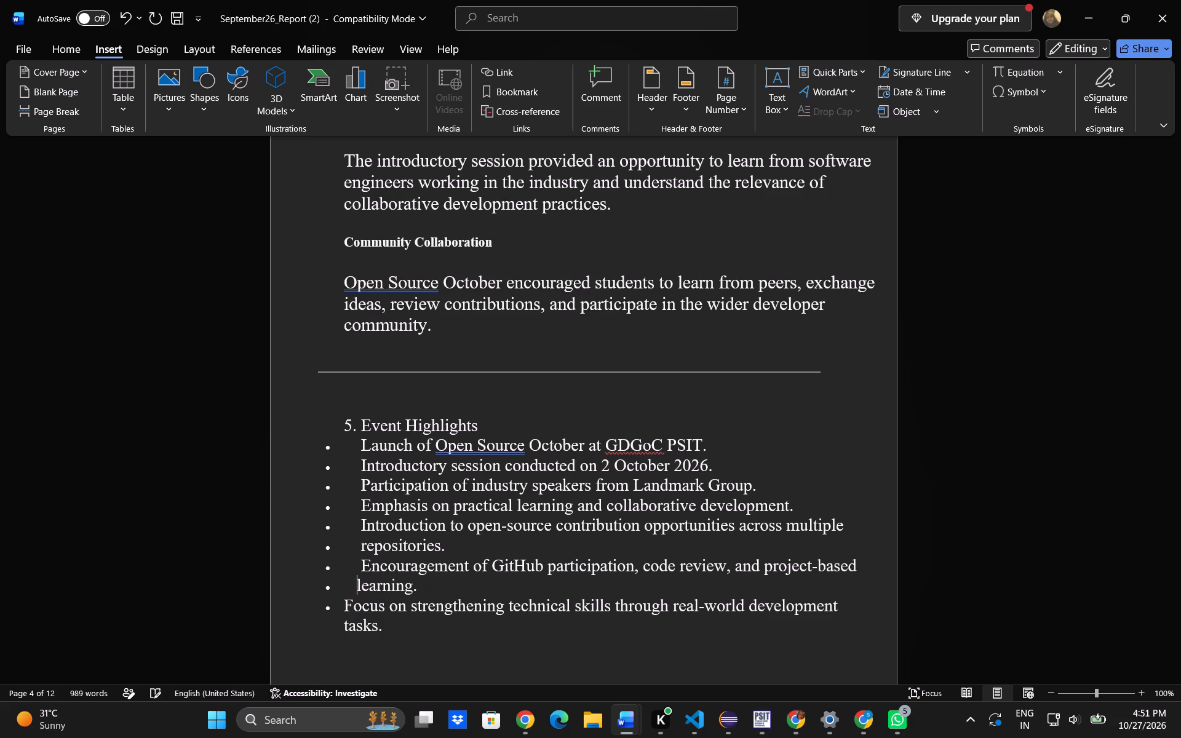
Indent the "Focus on strengthening technical skills" bullet with four spaces.
key("Down")
key("Left")
key("Left")
key("space")
key("space")
key("space")
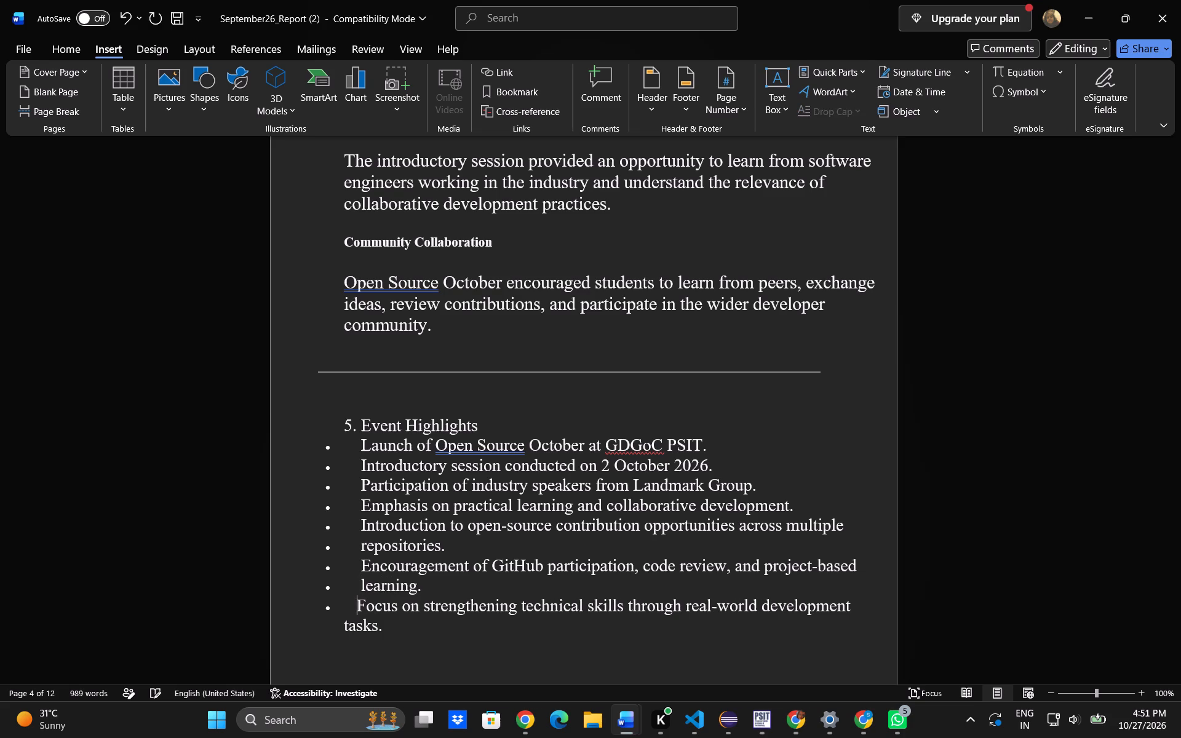
key("space")
Break "tasks." onto its own line and indent it with four spaces.
key("Down")
key("Left")
key("Left")
key("Left")
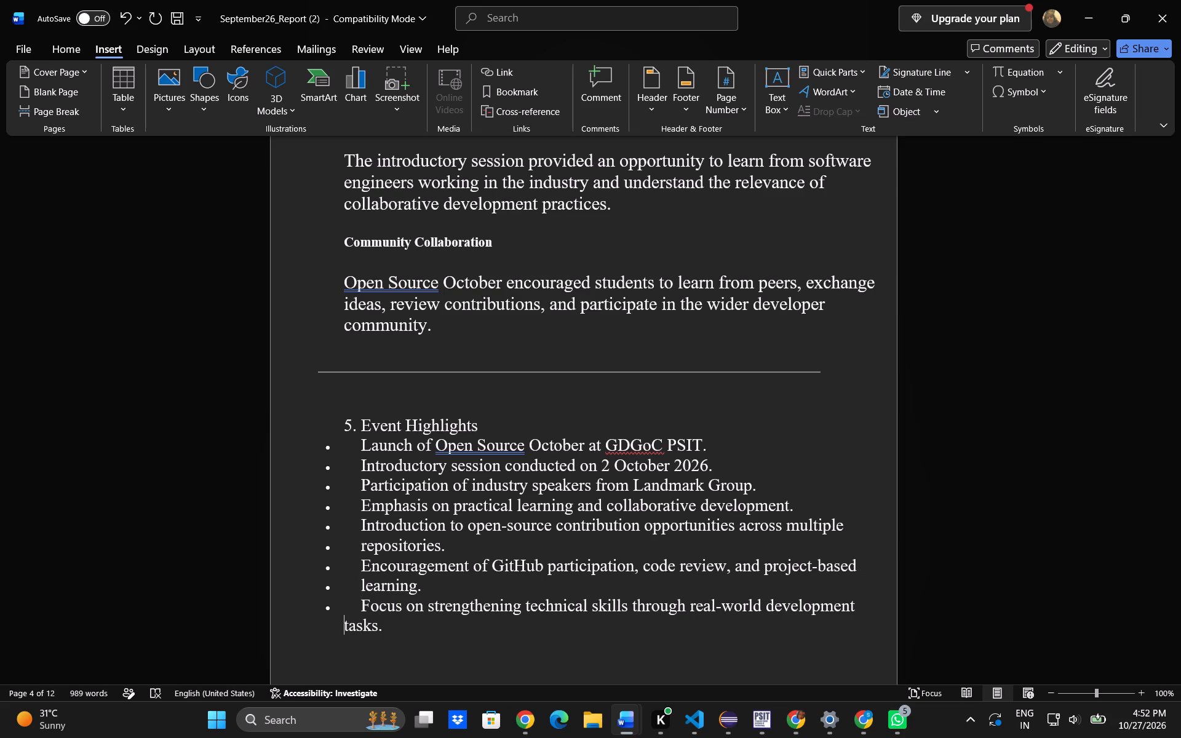
key("BackSpace")
key("Return")
key("space")
key("space")
key("space")
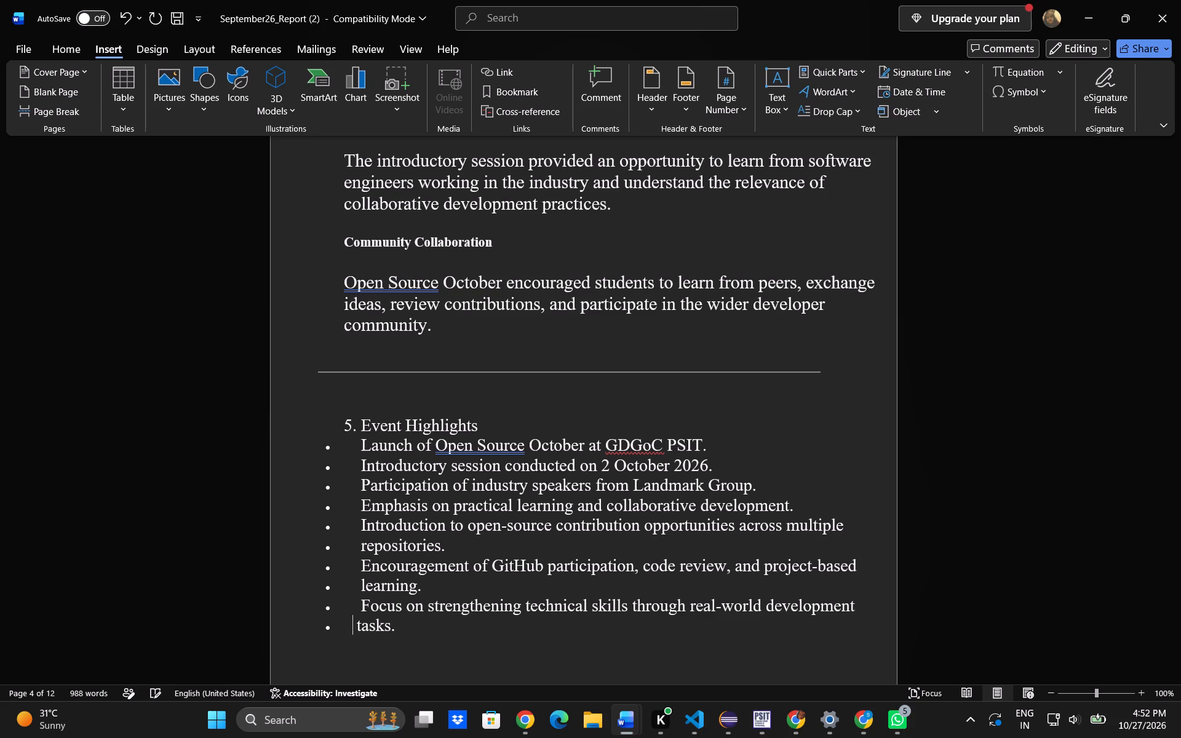
key("space")
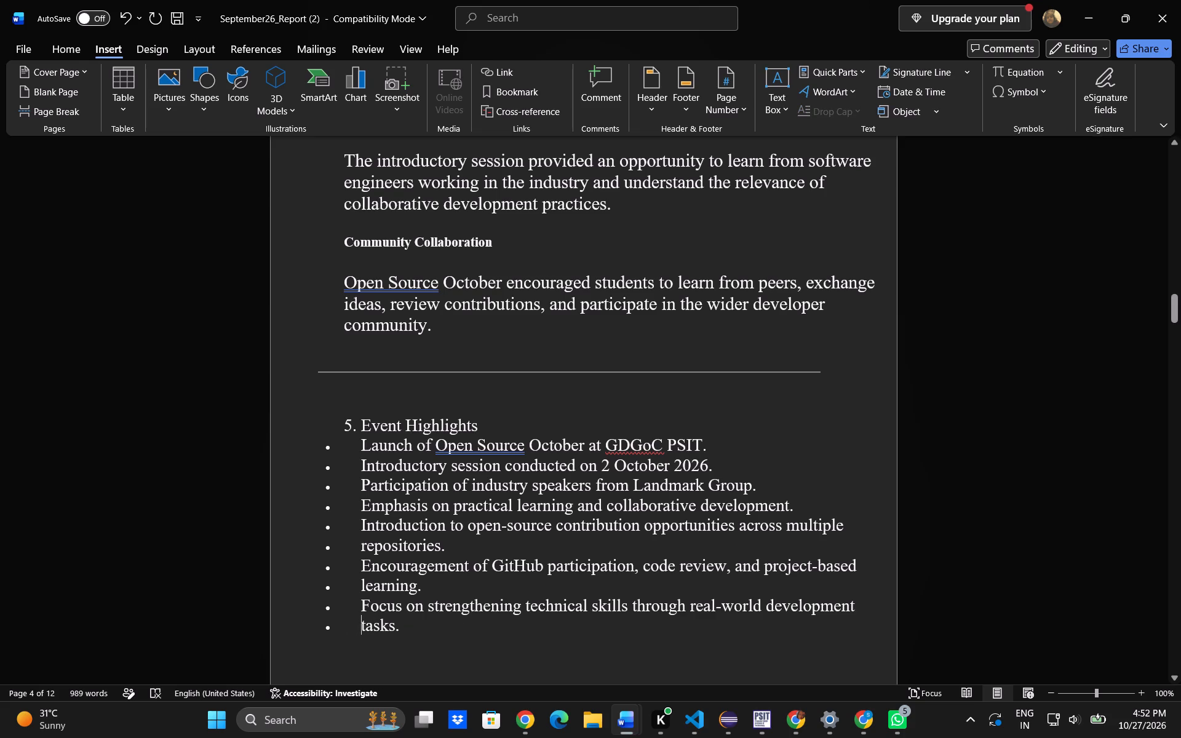
Remove the extra bullets from the "tasks.", "learning." and "repositories." lines, keeping their text indented.
key("Left")
key("Left")
key("Left")
key("Left")
key("Left")
key("Left")
left_click(335, 624)
key("BackSpace")
left_click(334, 592)
key("BackSpace")
left_click(335, 545)
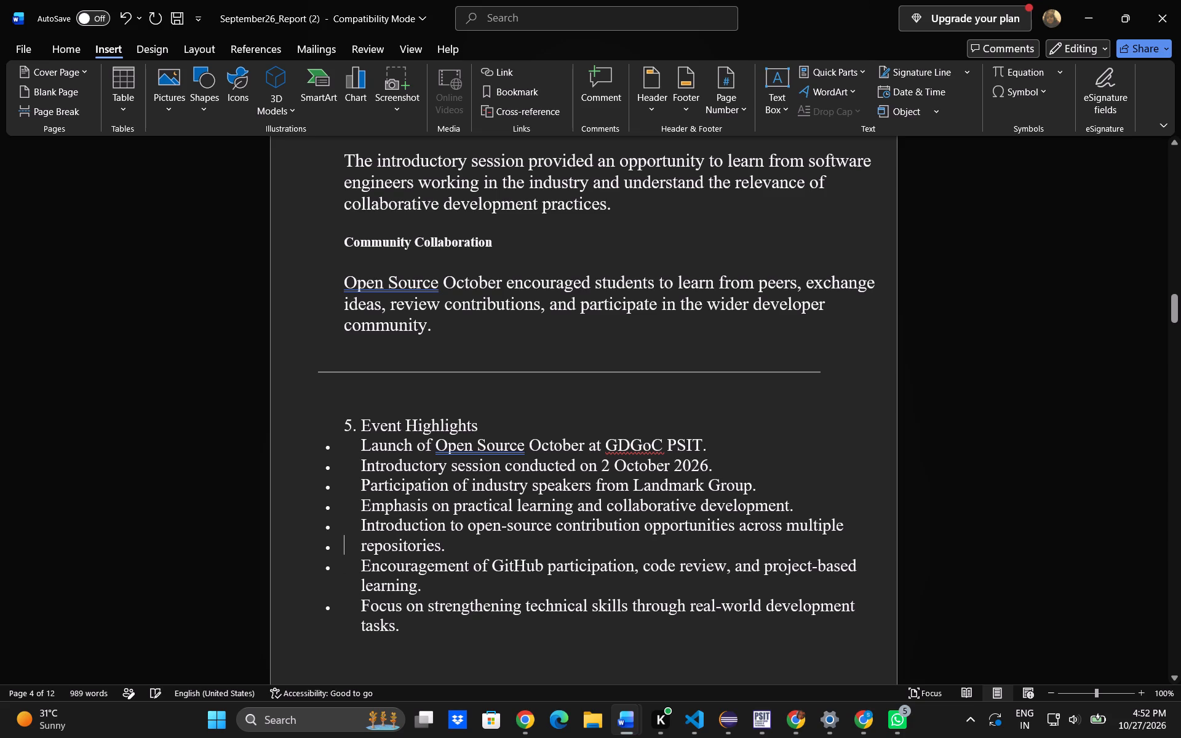
key("BackSpace")
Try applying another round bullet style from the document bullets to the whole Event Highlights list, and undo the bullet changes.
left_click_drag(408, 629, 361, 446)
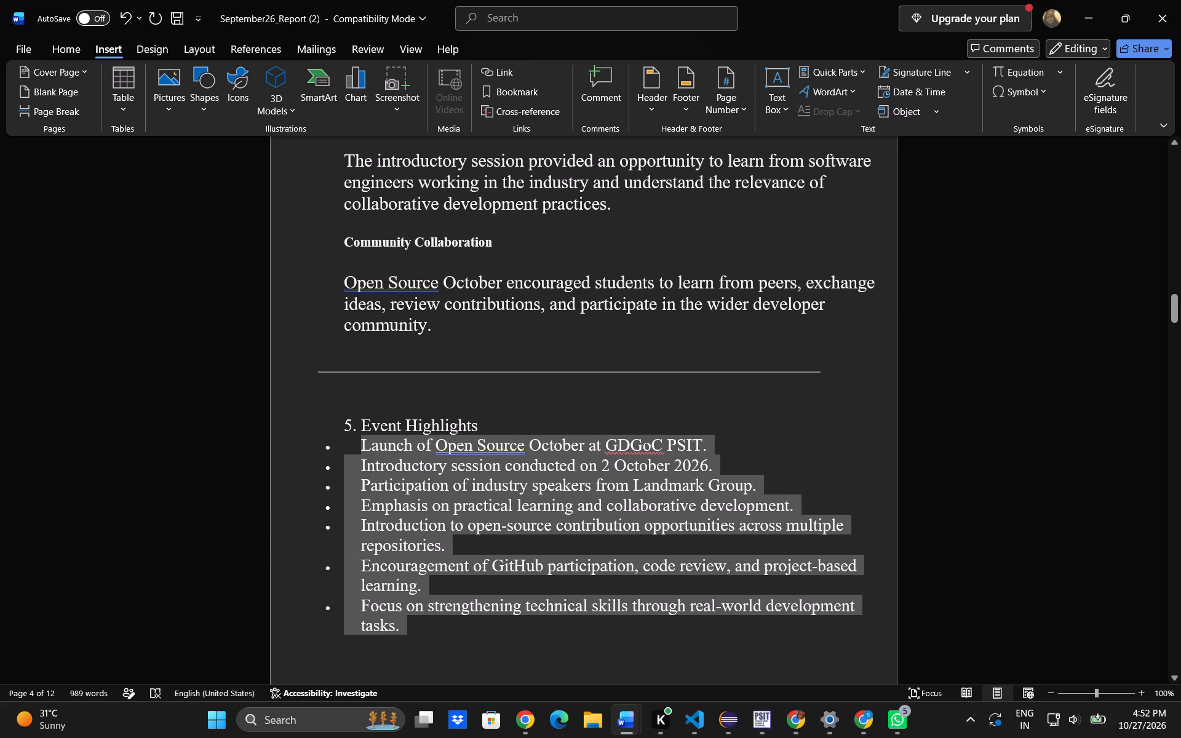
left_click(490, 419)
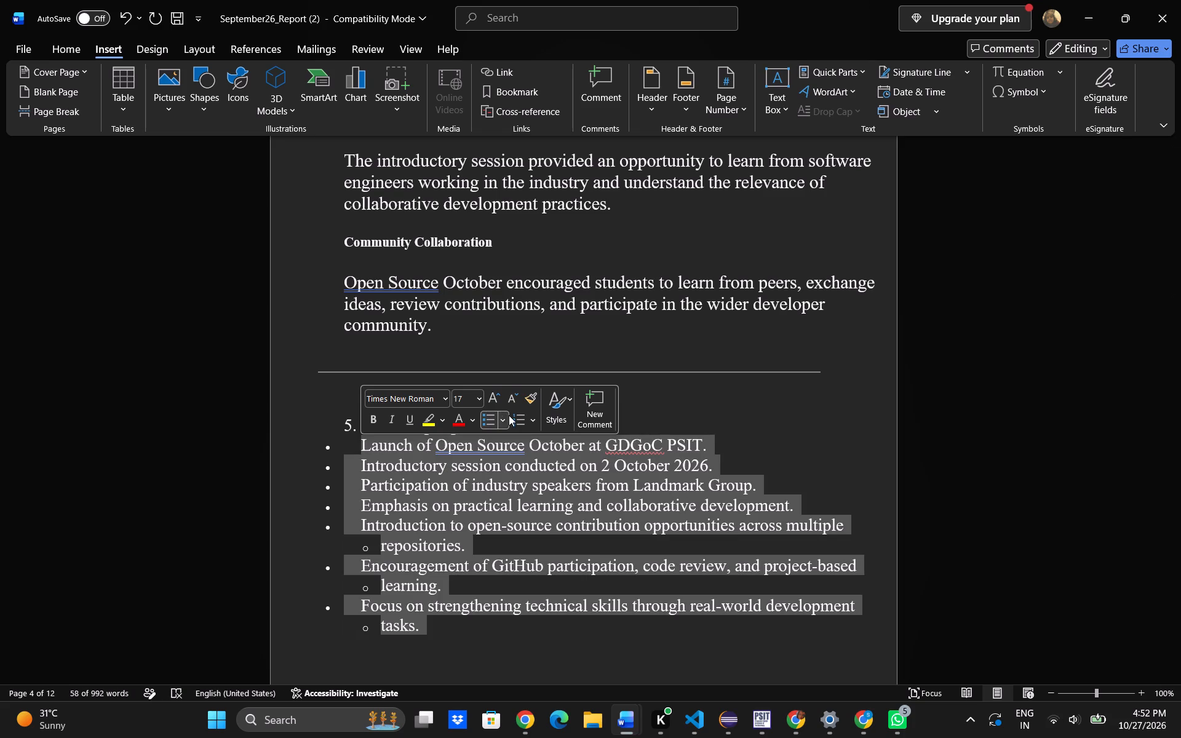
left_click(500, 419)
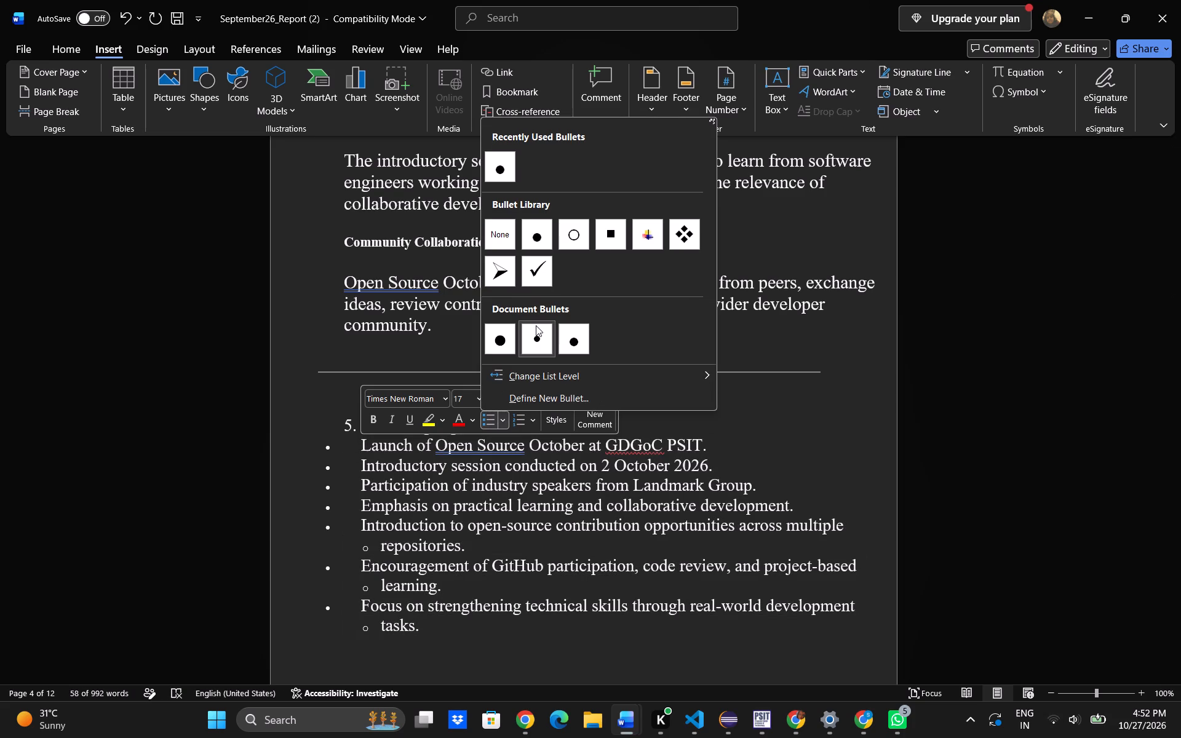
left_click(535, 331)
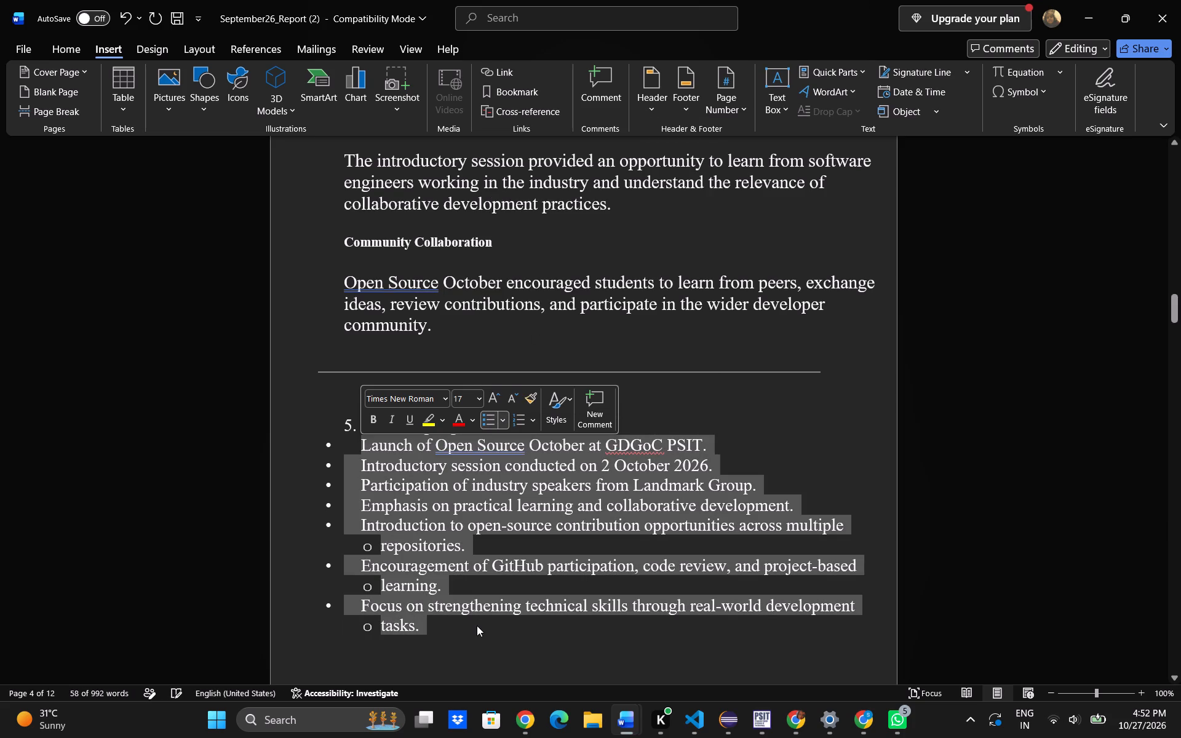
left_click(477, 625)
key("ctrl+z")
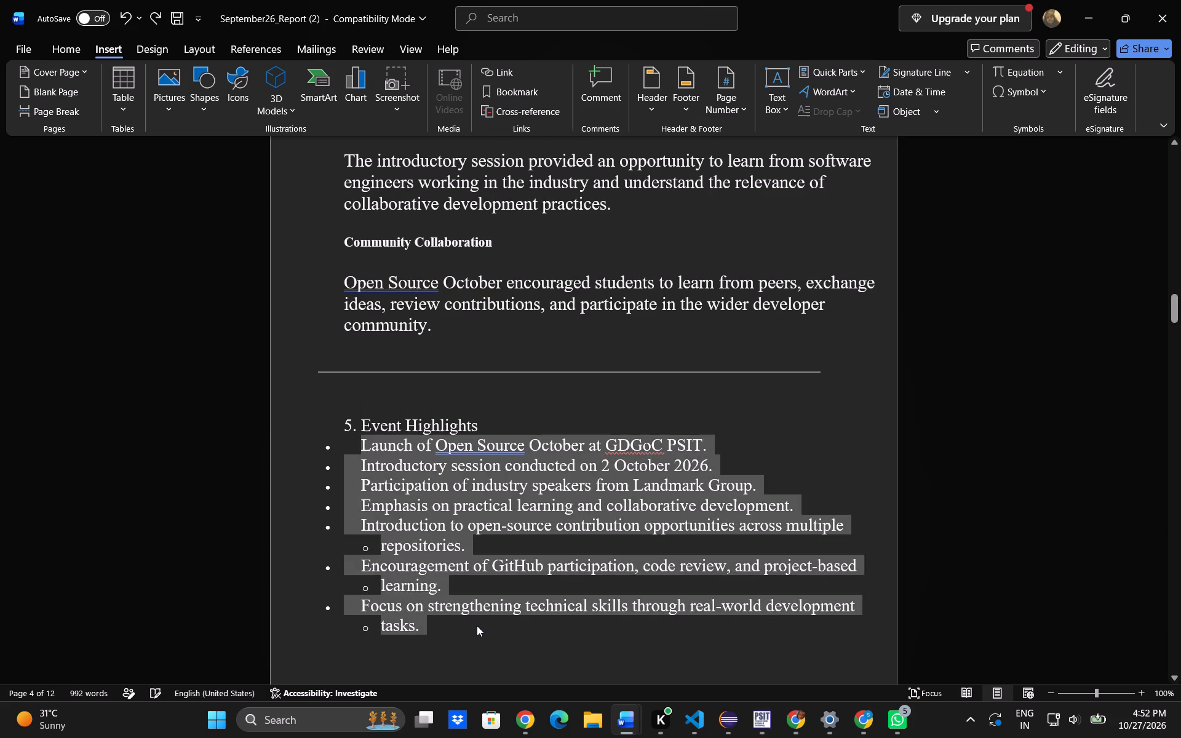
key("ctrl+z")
Remove the bullets from the "Focus on strengthening", "Encouragement of GitHub participation" and "Introduction to open-source contribution" lines in Event Highlights.
left_click(338, 601)
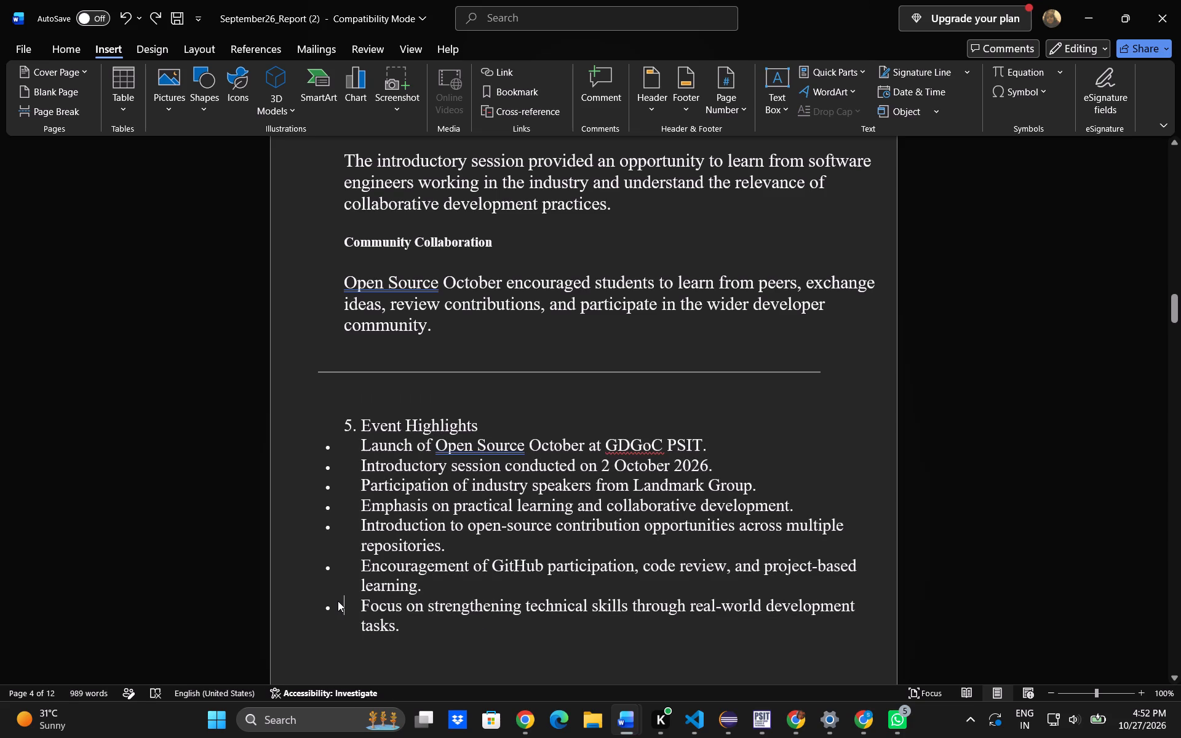
key("BackSpace")
key("Up")
key("Up")
key("BackSpace")
key("Up")
key("Up")
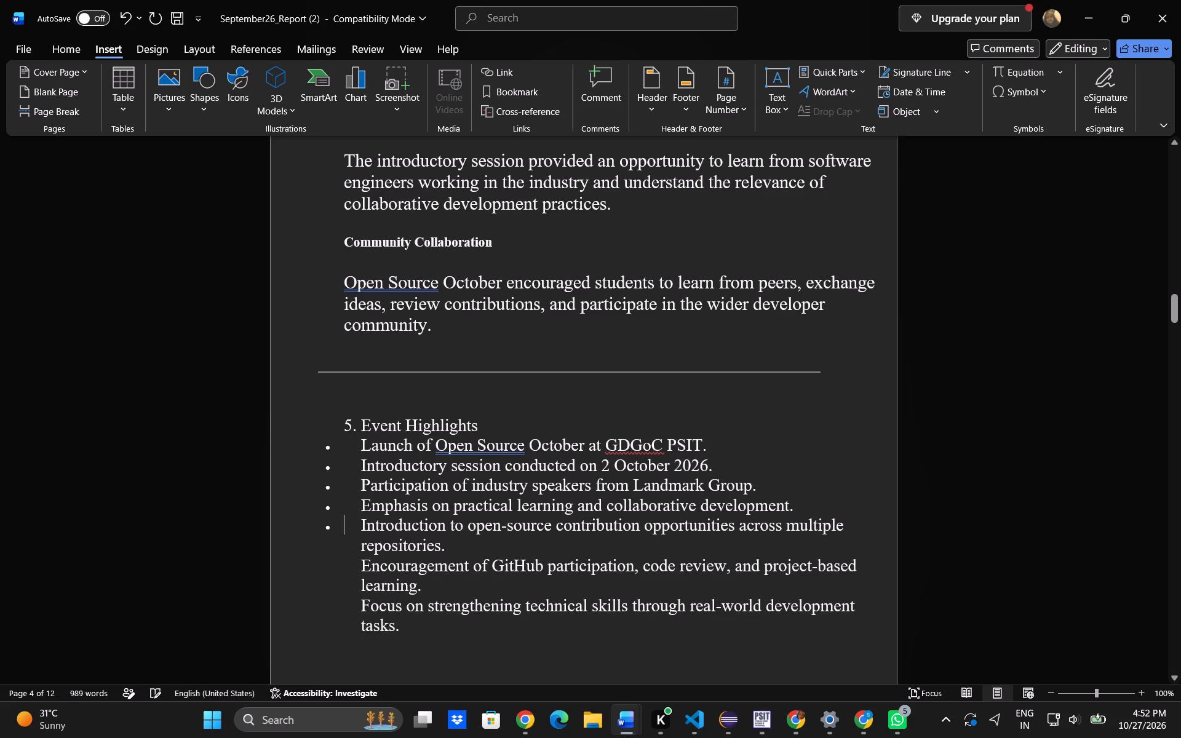
key("BackSpace")
Remove the bullets from the first four Event Highlights lines, from "Launch of Open Source October" to "Emphasis on practical learning".
key("Up")
key("Up")
key("Up")
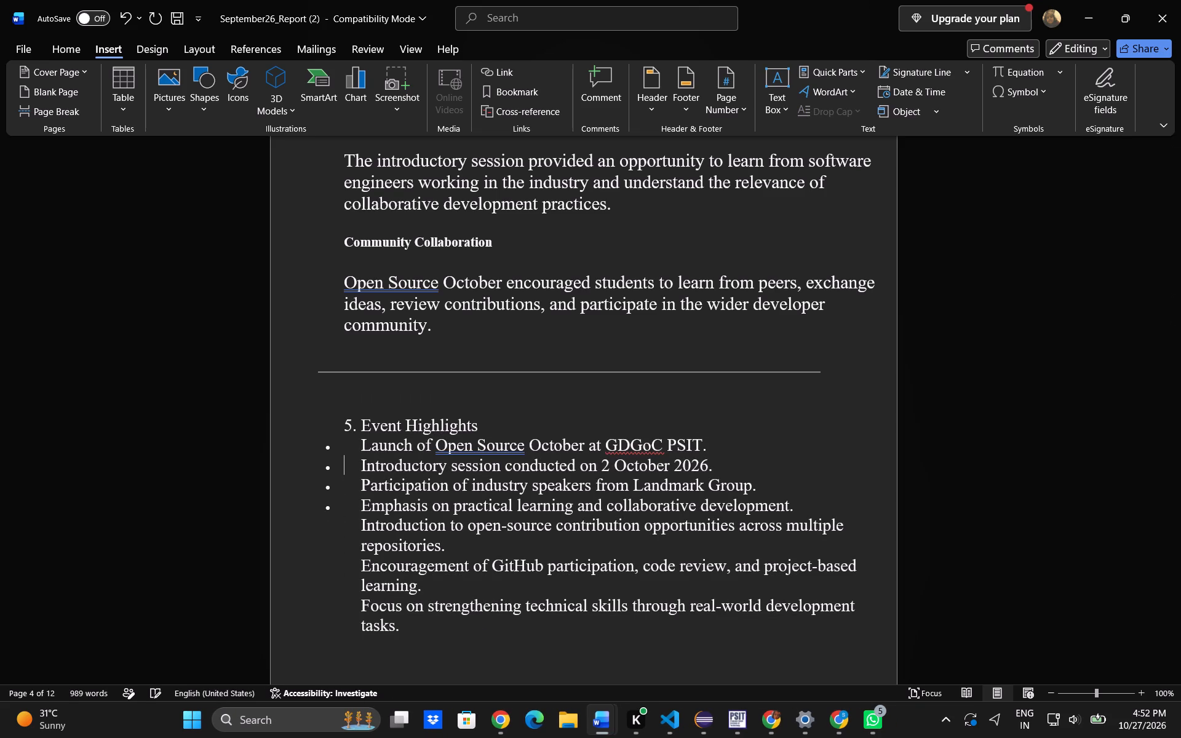
key("Up")
key("BackSpace")
key("Down")
key("Down")
key("BackSpace")
key("Up")
key("BackSpace")
key("Down")
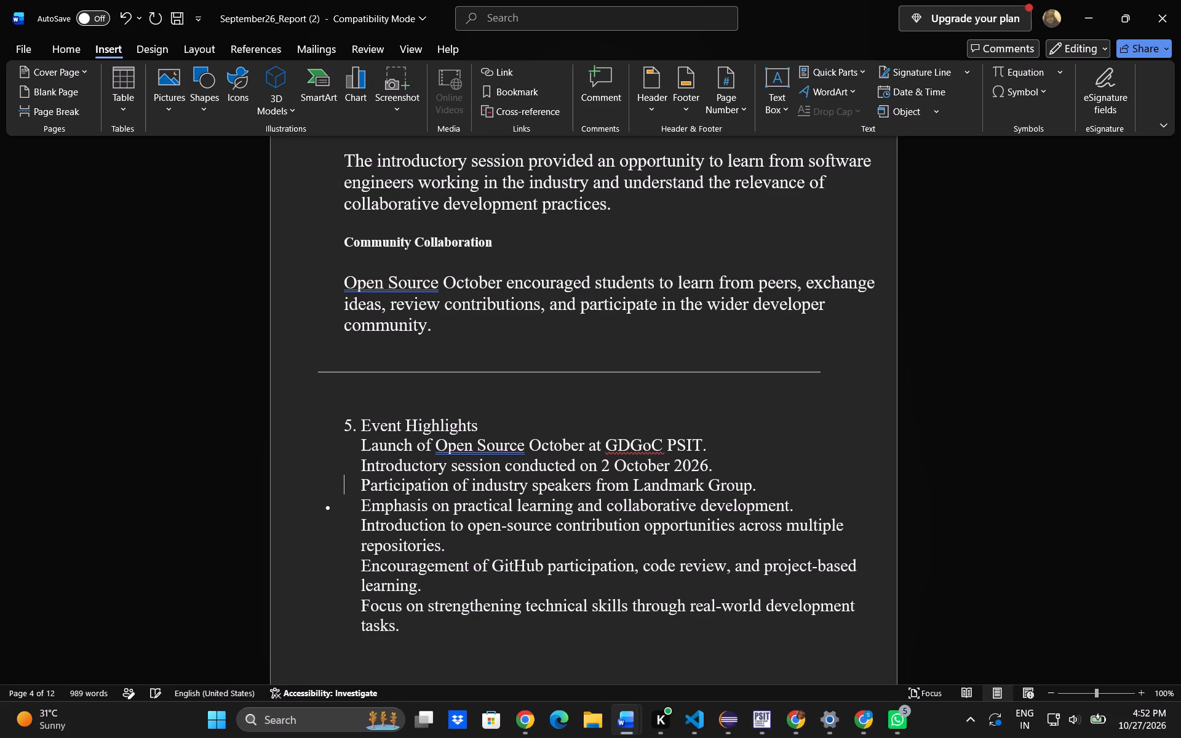
key("Down")
key("BackSpace")
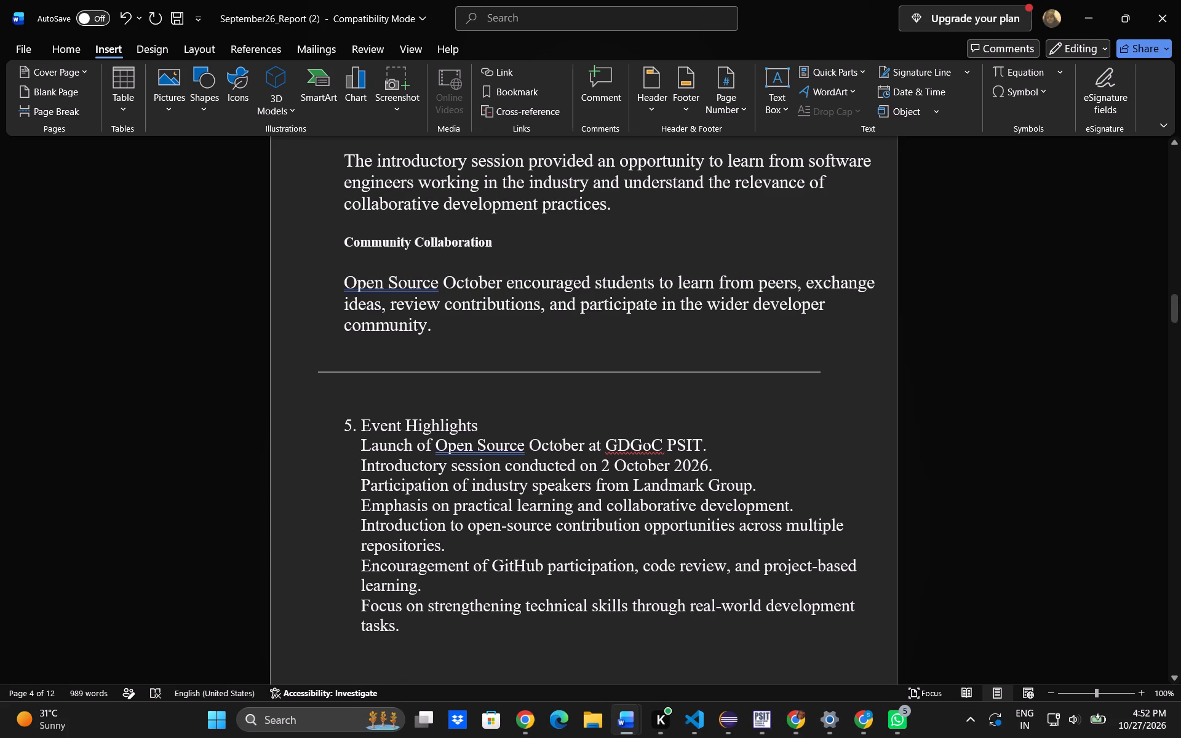
Apply solid round bullets to the whole Event Highlights list, from "Launch of Open Source October" through "tasks.".
left_click(447, 616)
left_click_drag(402, 627, 384, 508)
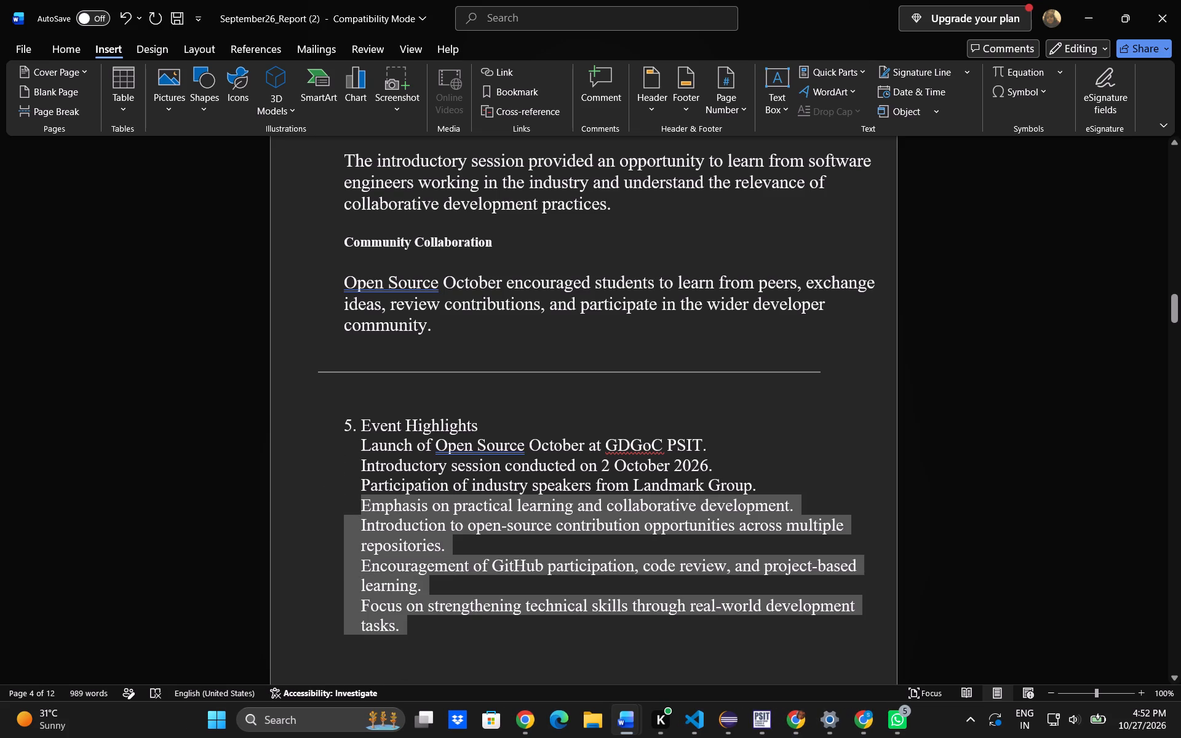
left_click_drag(384, 508, 368, 469)
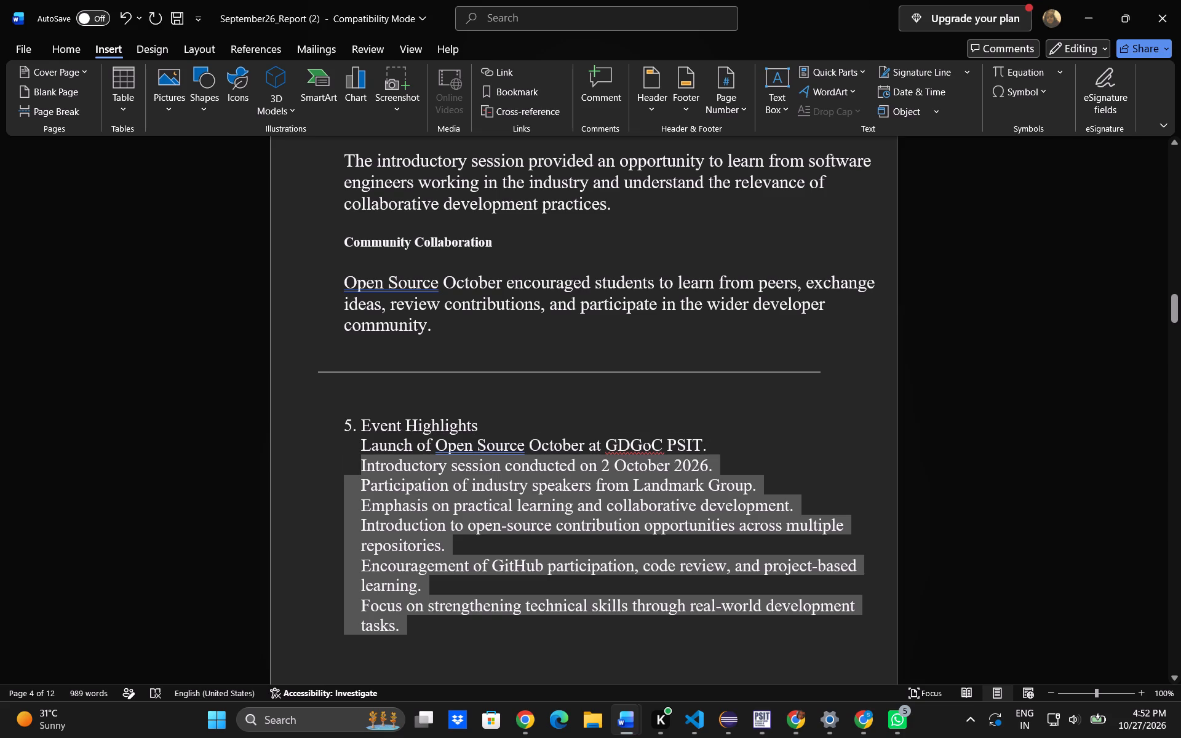
left_click(368, 469)
left_click_drag(362, 447, 387, 472)
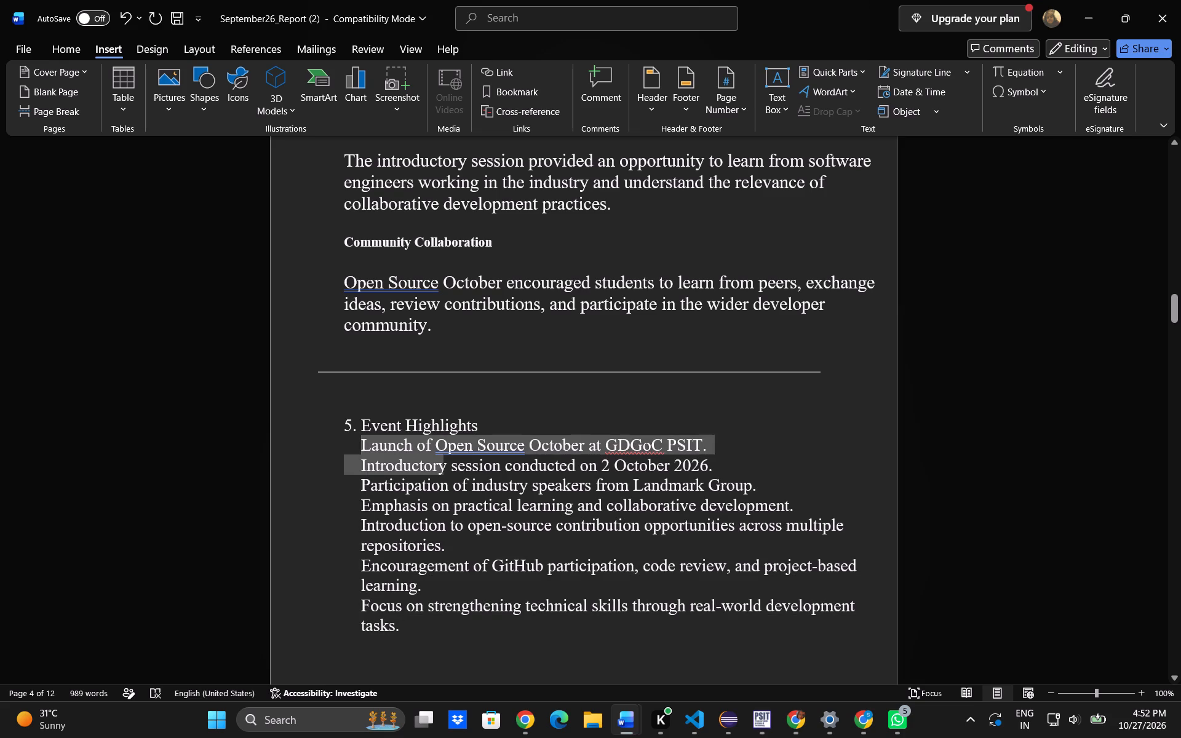
left_click_drag(387, 472, 386, 618)
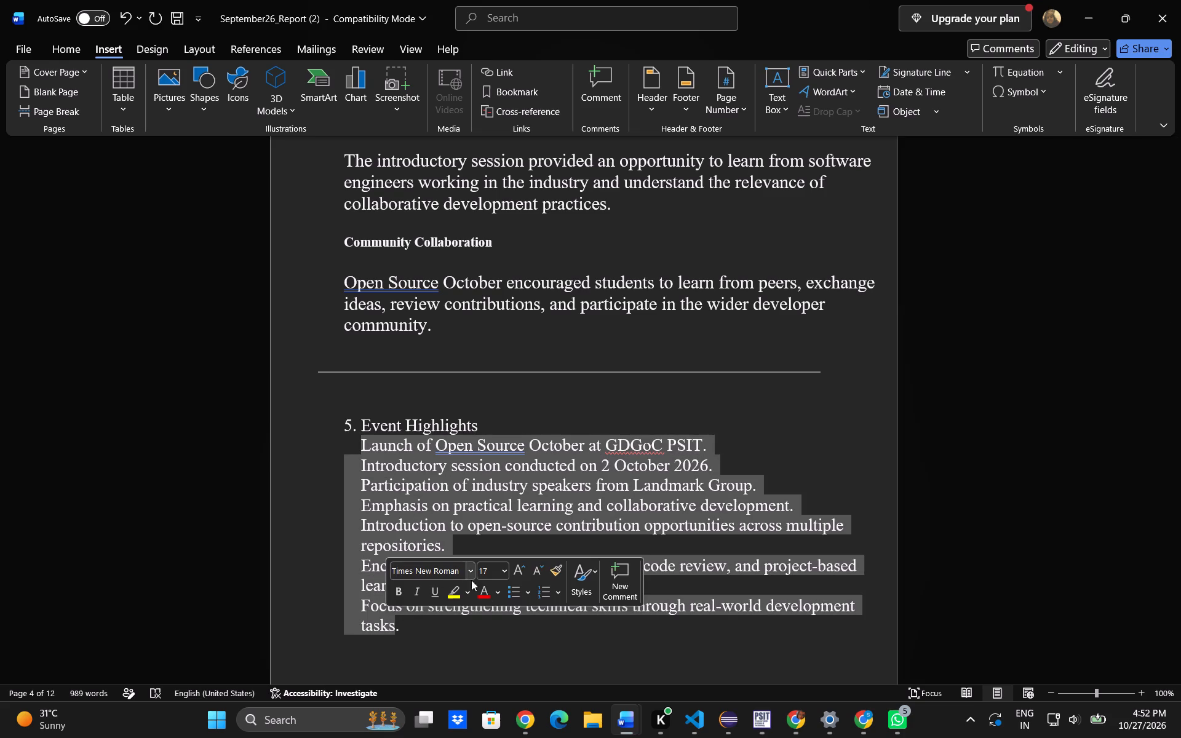
left_click(510, 590)
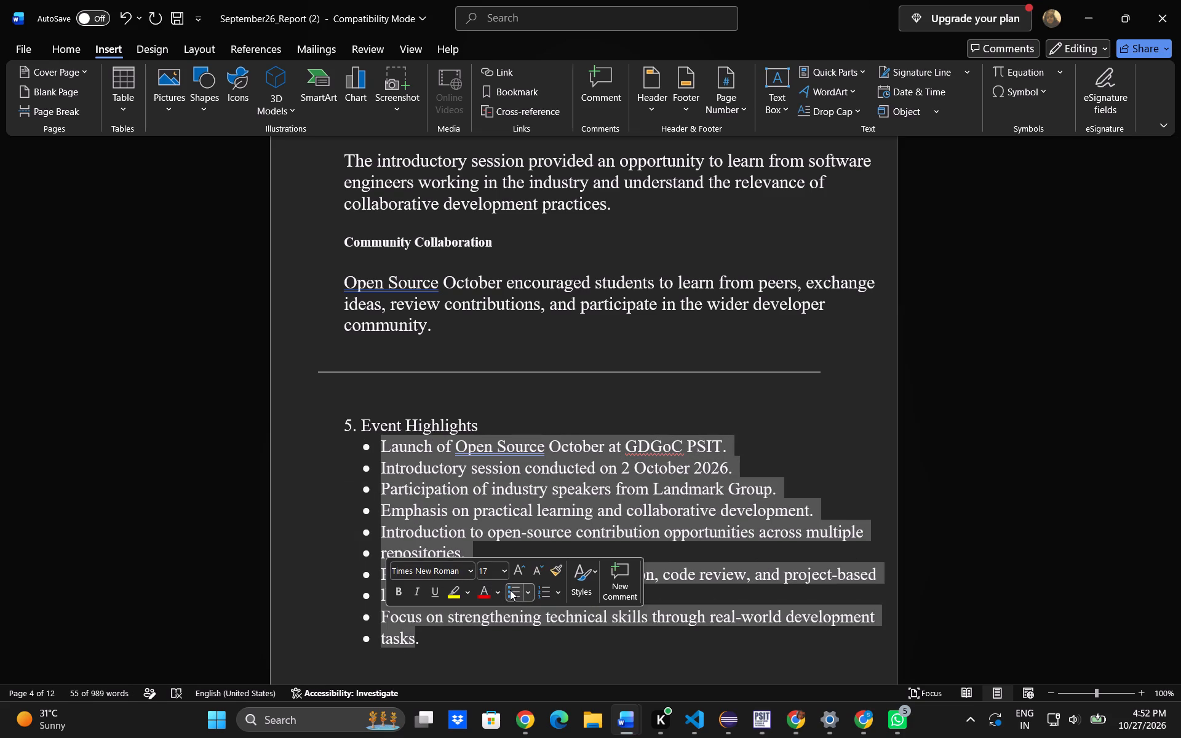
left_click(555, 405)
Insert a blank line between the "5. Event Highlights" heading and its bulleted list.
left_click(507, 426)
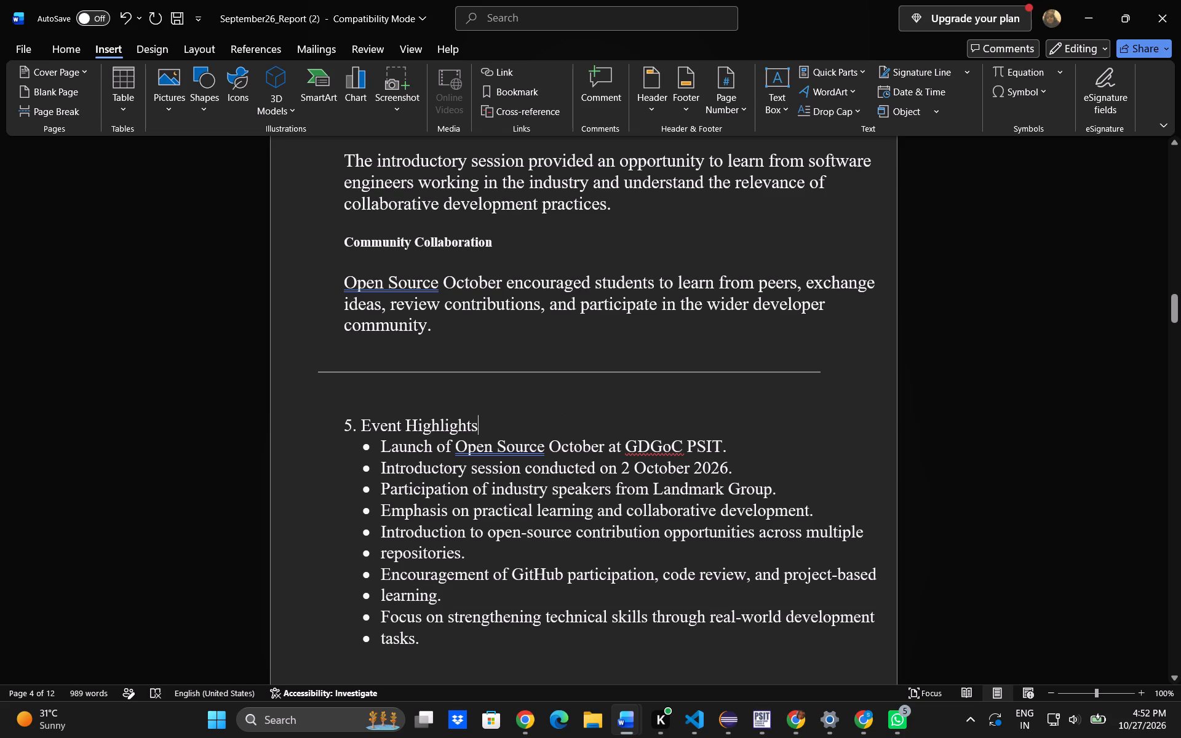
key("Return")
Add the heading "6. Participation and Engagement" at the top of page 5, copying its title from section 8 of the ChatGPT report.
scroll(507, 426, "down", 1)
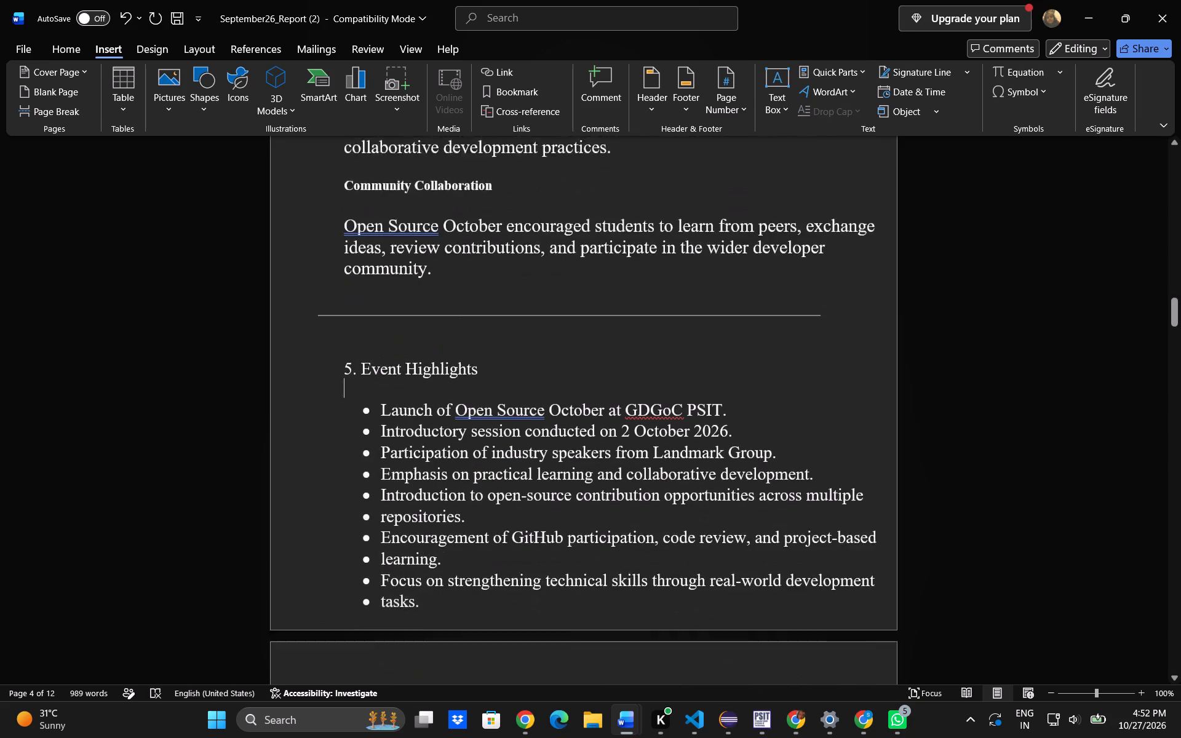
scroll(507, 426, "down", 1)
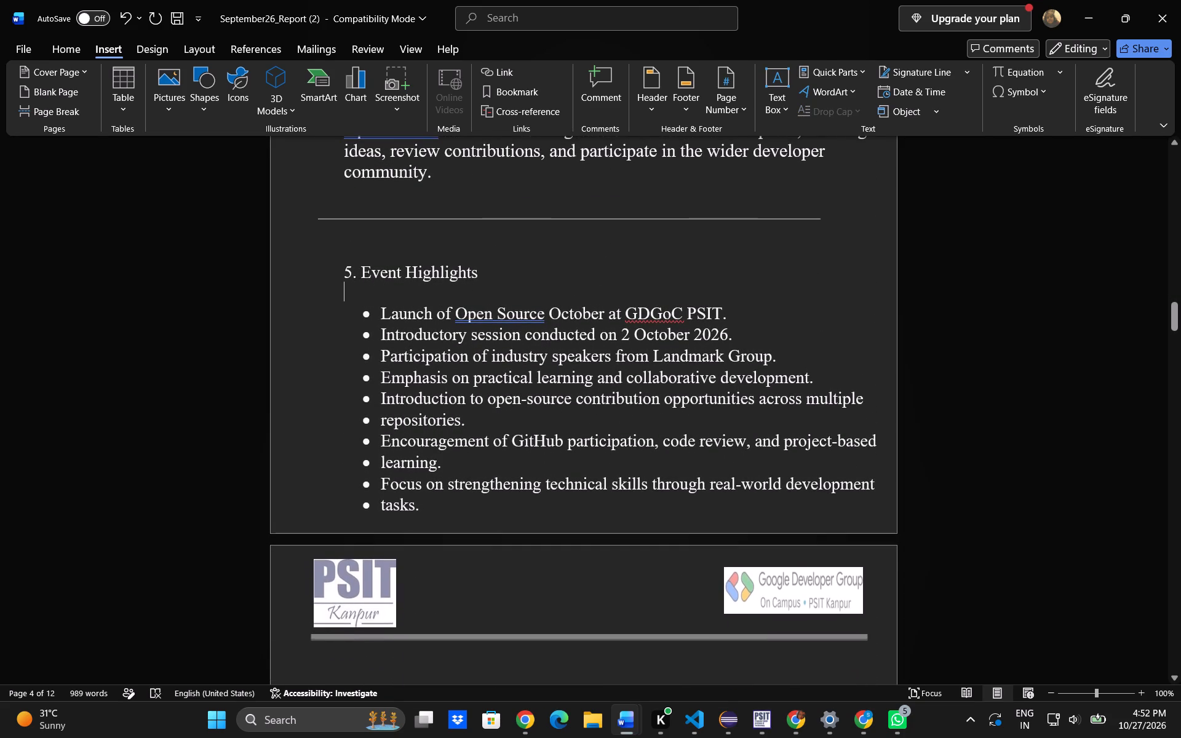
scroll(507, 426, "down", 2)
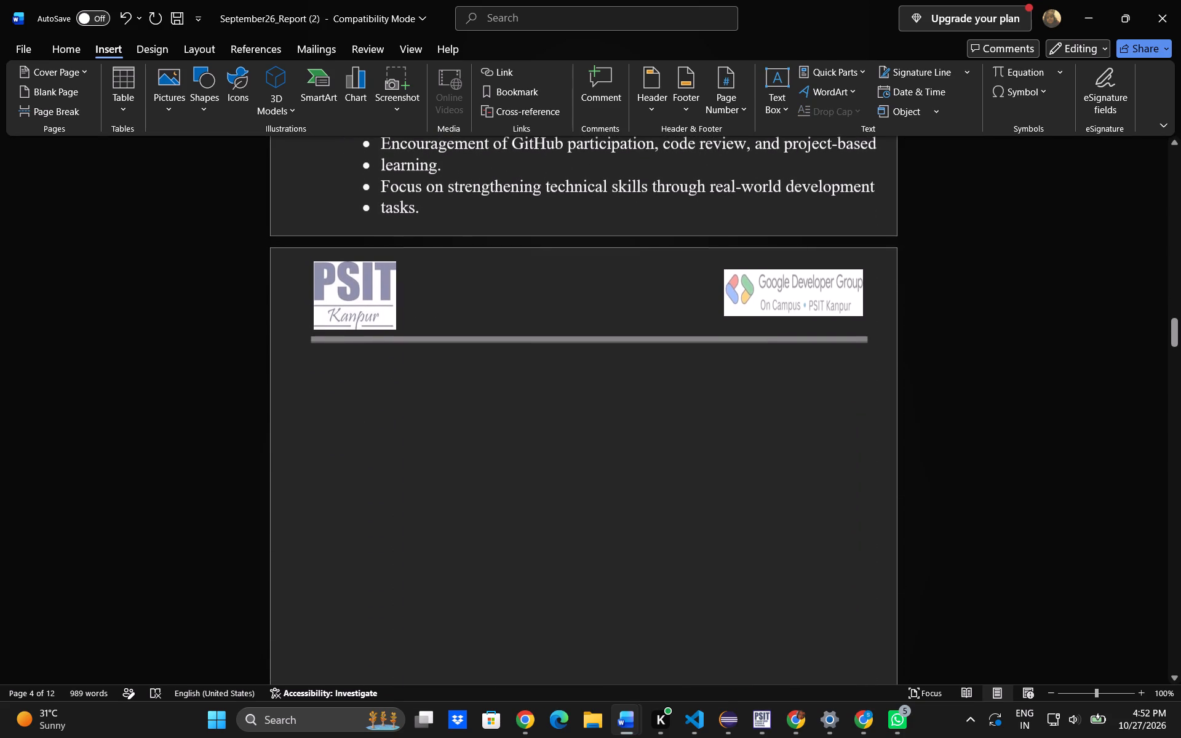
left_click(402, 386)
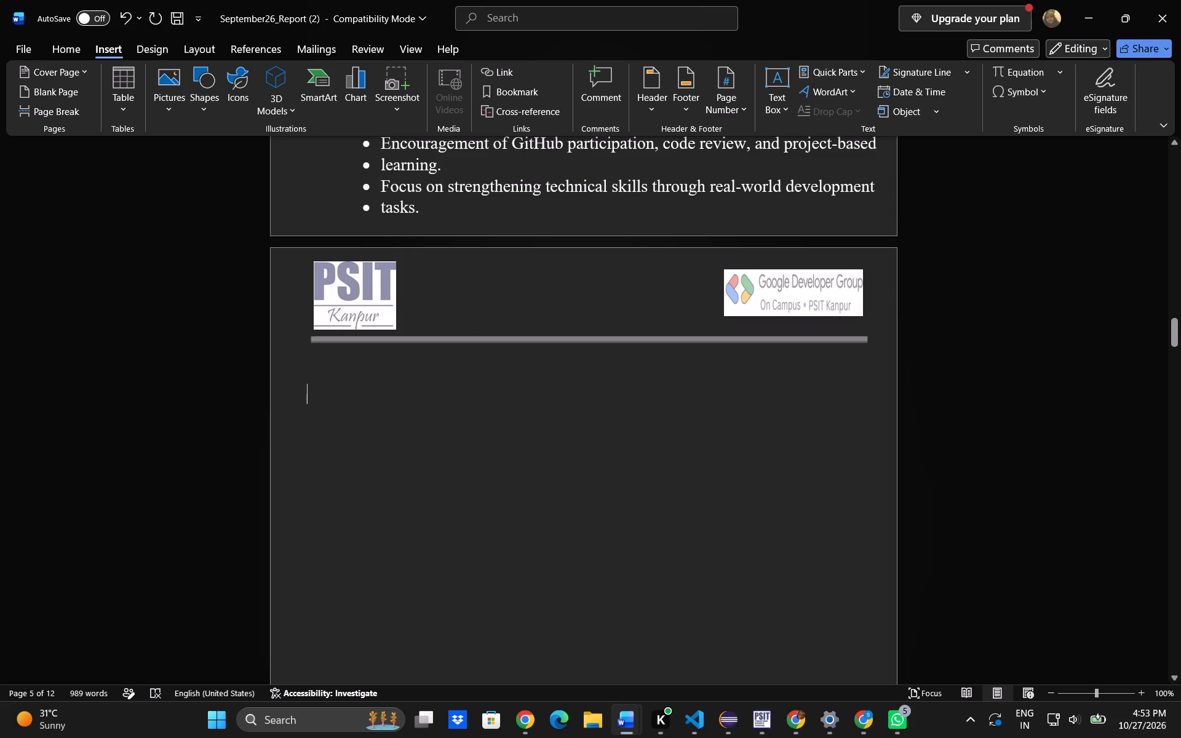
type("6.")
key("alt+Tab")
scroll(402, 386, "down", 1)
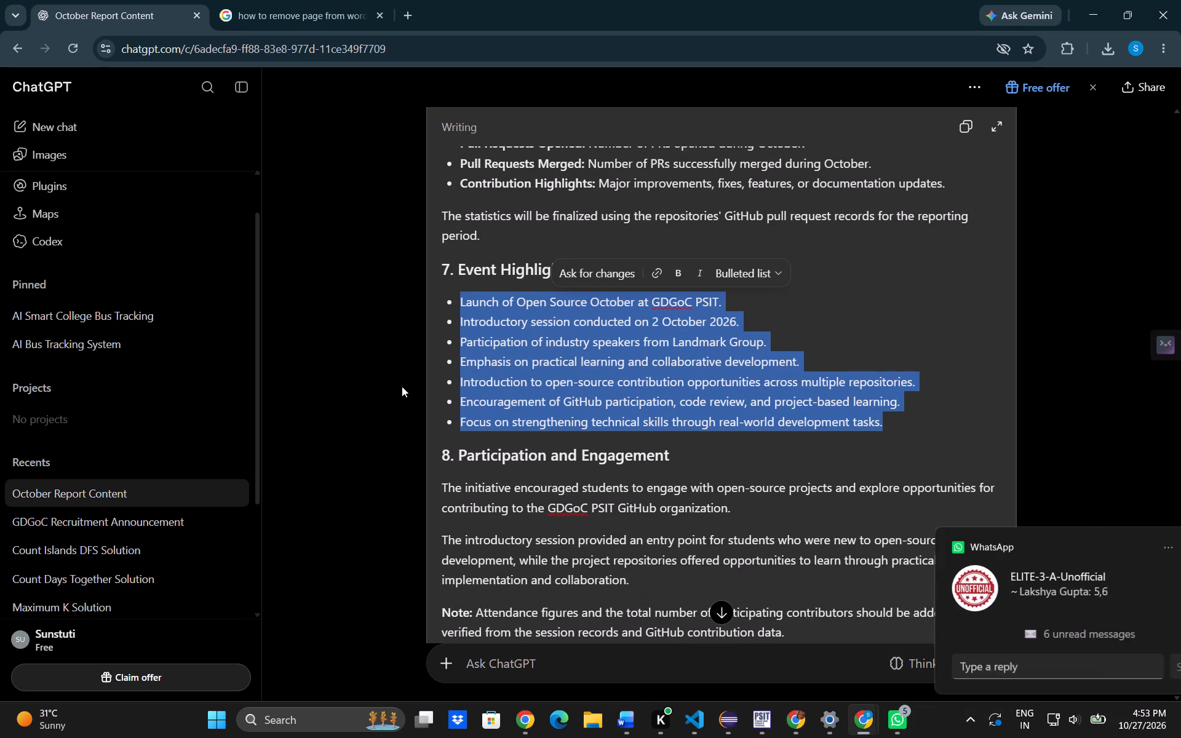
scroll(402, 386, "down", 1)
left_click_drag(673, 454, 462, 453)
key("ctrl+c")
key("alt+Tab")
key("space")
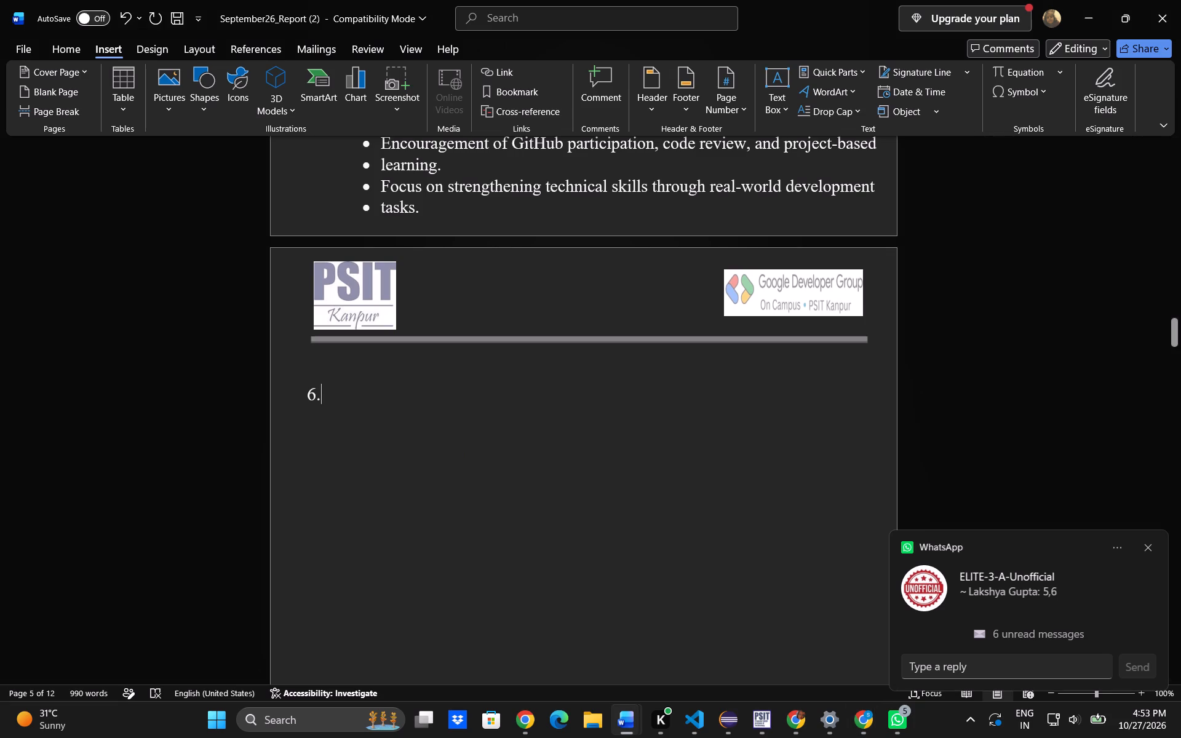
key("ctrl+v")
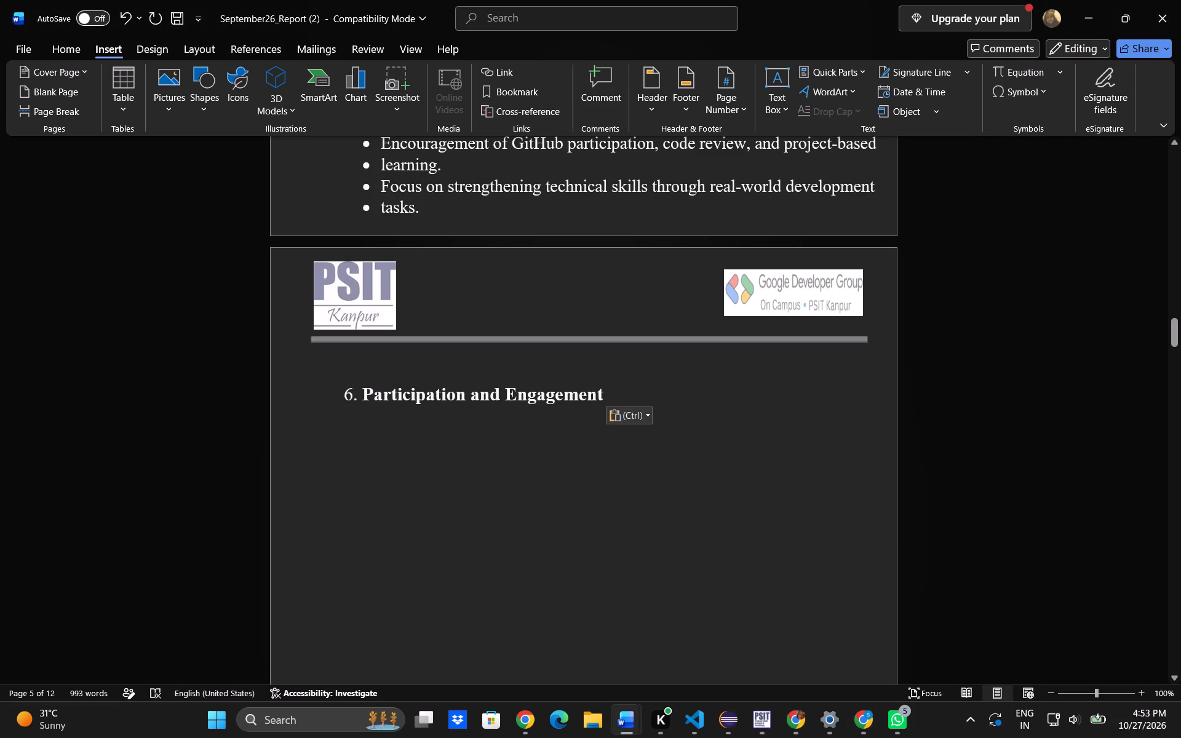
Remove bold from the "Participation and Engagement" heading text.
right_click_drag(606, 400, 370, 400)
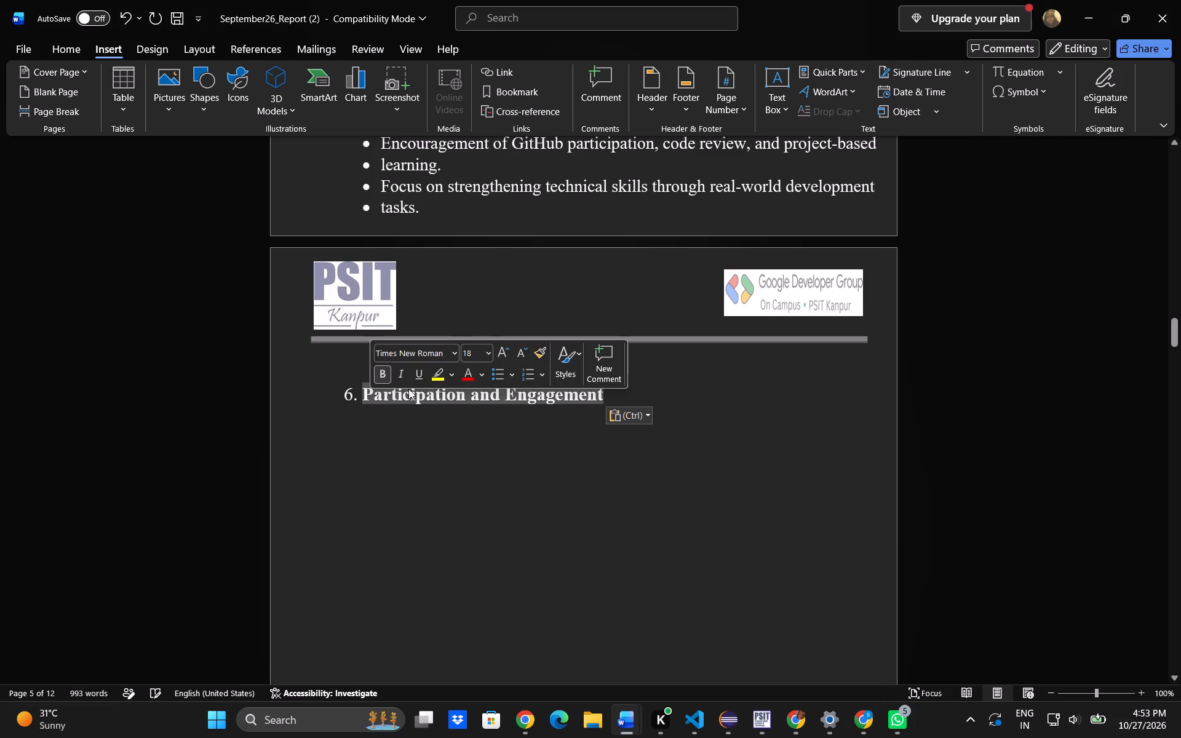
left_click(387, 371)
Add a new line containing four spaces below the "6. Participation and Engagement" heading.
scroll(544, 436, "up", 1)
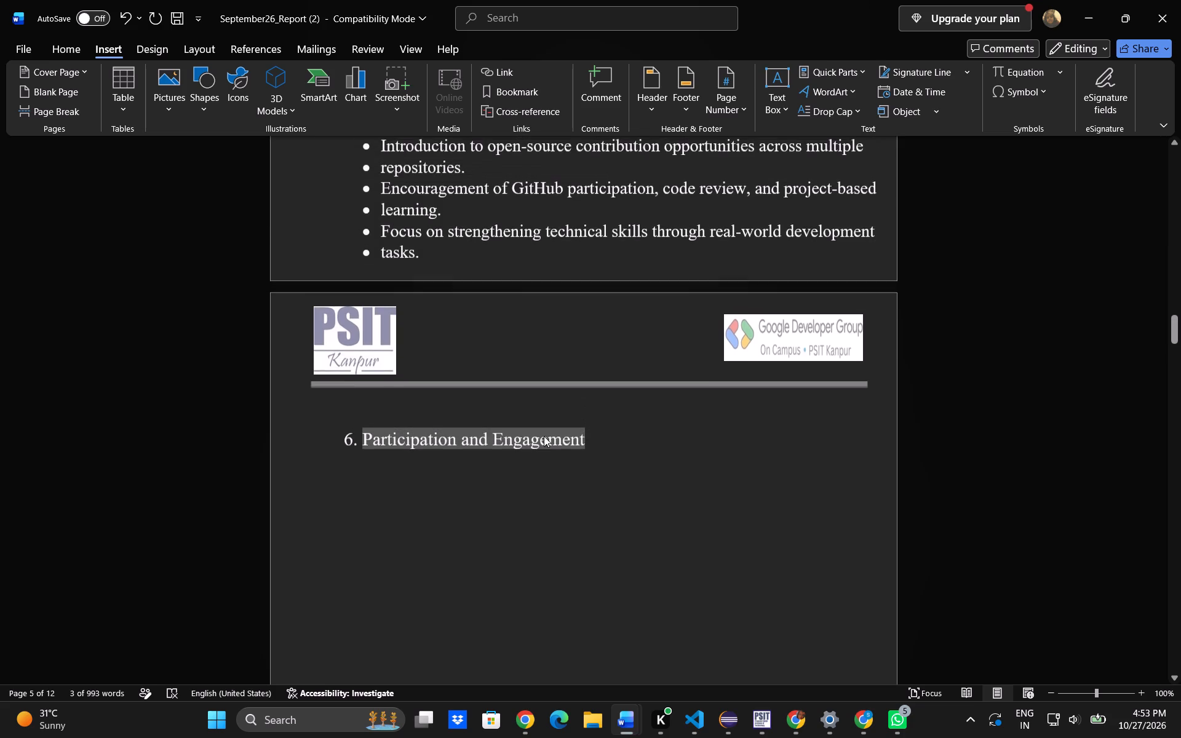
scroll(544, 436, "up", 1)
left_click(590, 443)
key("Return")
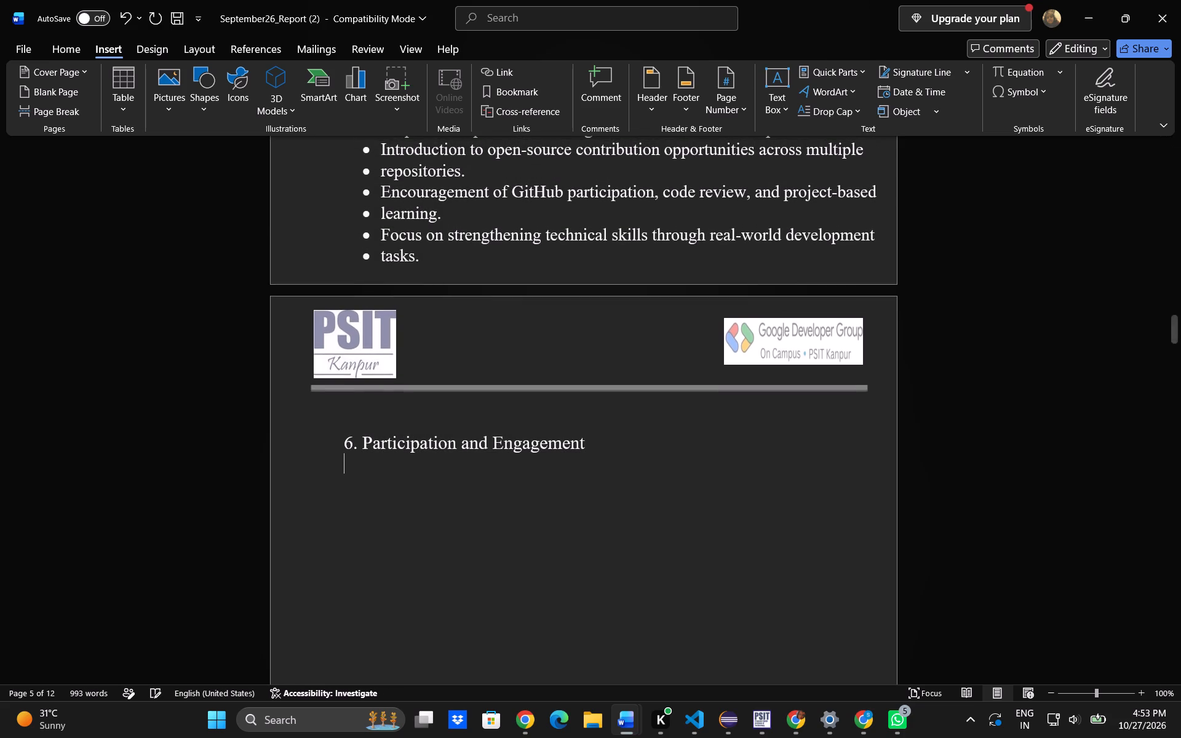
key("space")
key("space")
key("space")
key("space")
Copy ChatGPT's two Participation and Engagement paragraphs and the Note, and paste them on a new line below the spaced line under heading 6.
key("alt+Tab")
scroll(590, 443, "down", 2)
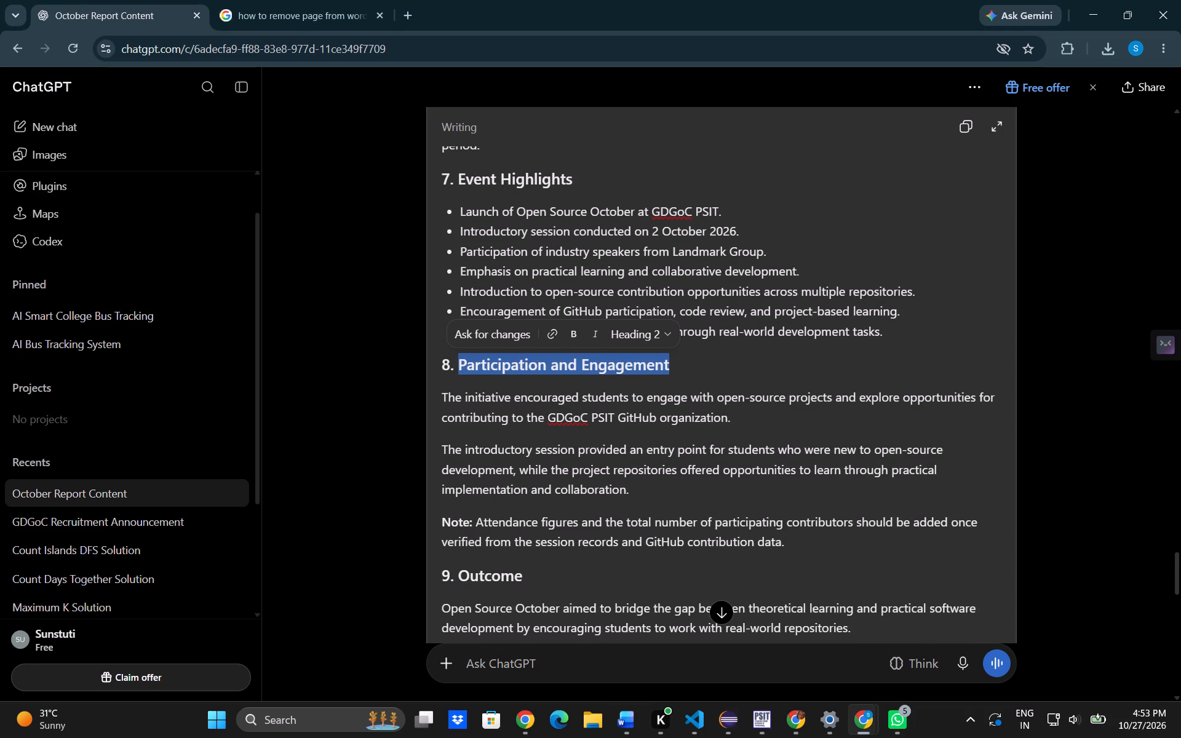
left_click_drag(814, 555, 567, 462)
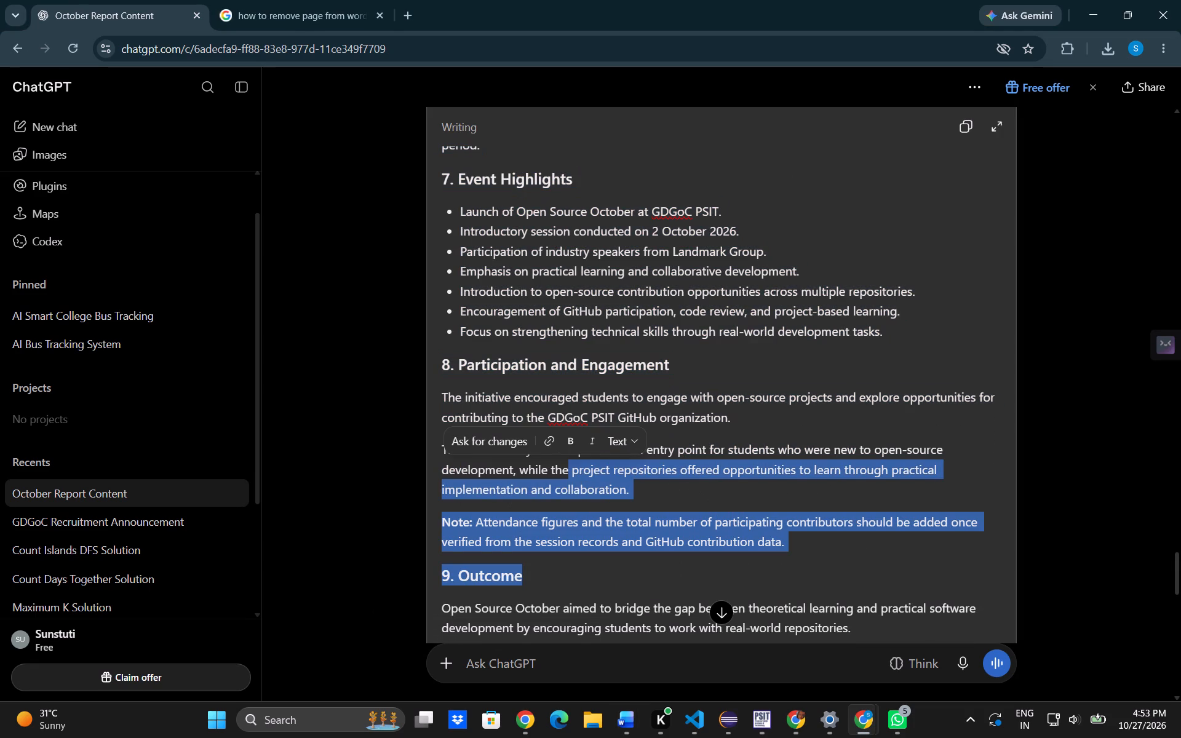
left_click(782, 489)
left_click_drag(788, 544, 583, 471)
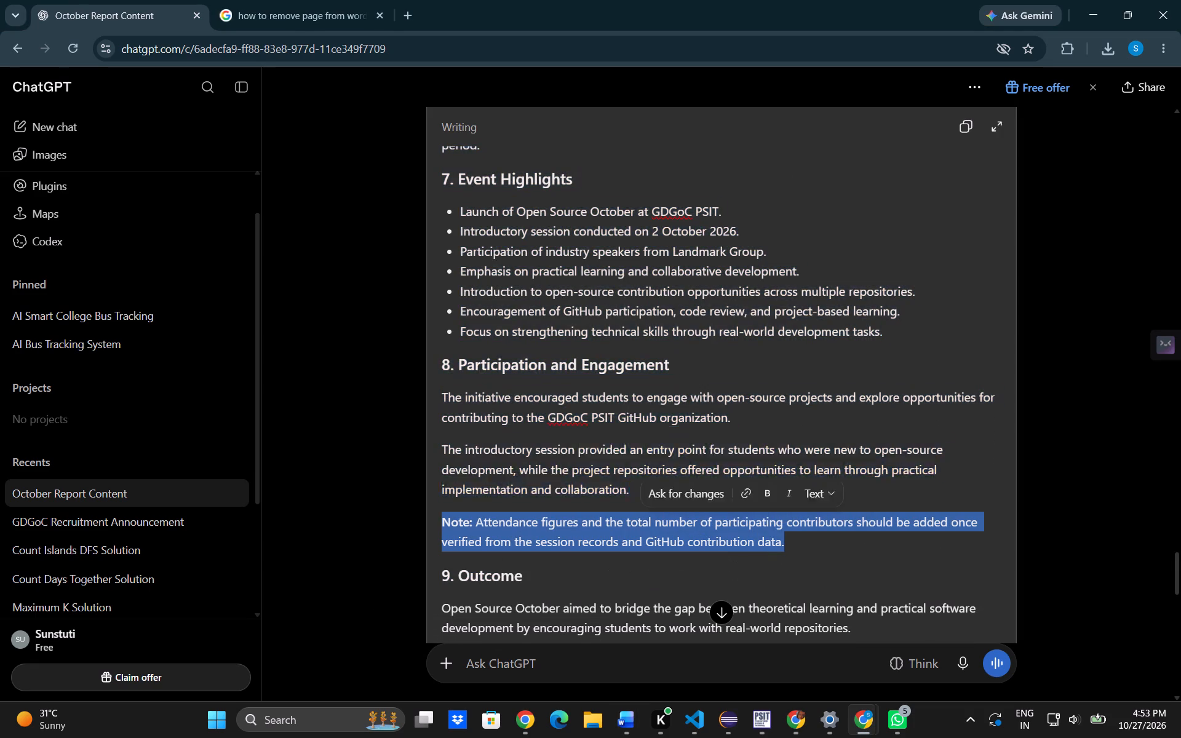
left_click_drag(583, 471, 436, 394)
key("ctrl+c")
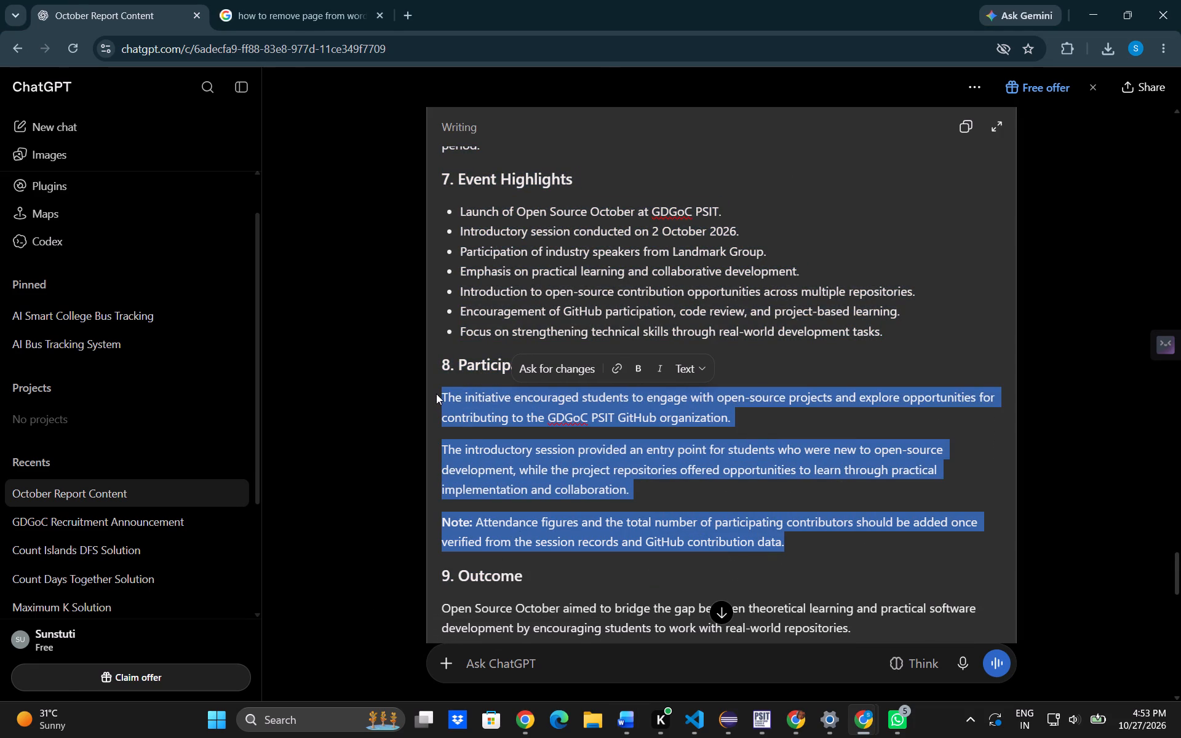
key("alt+Tab")
key("space")
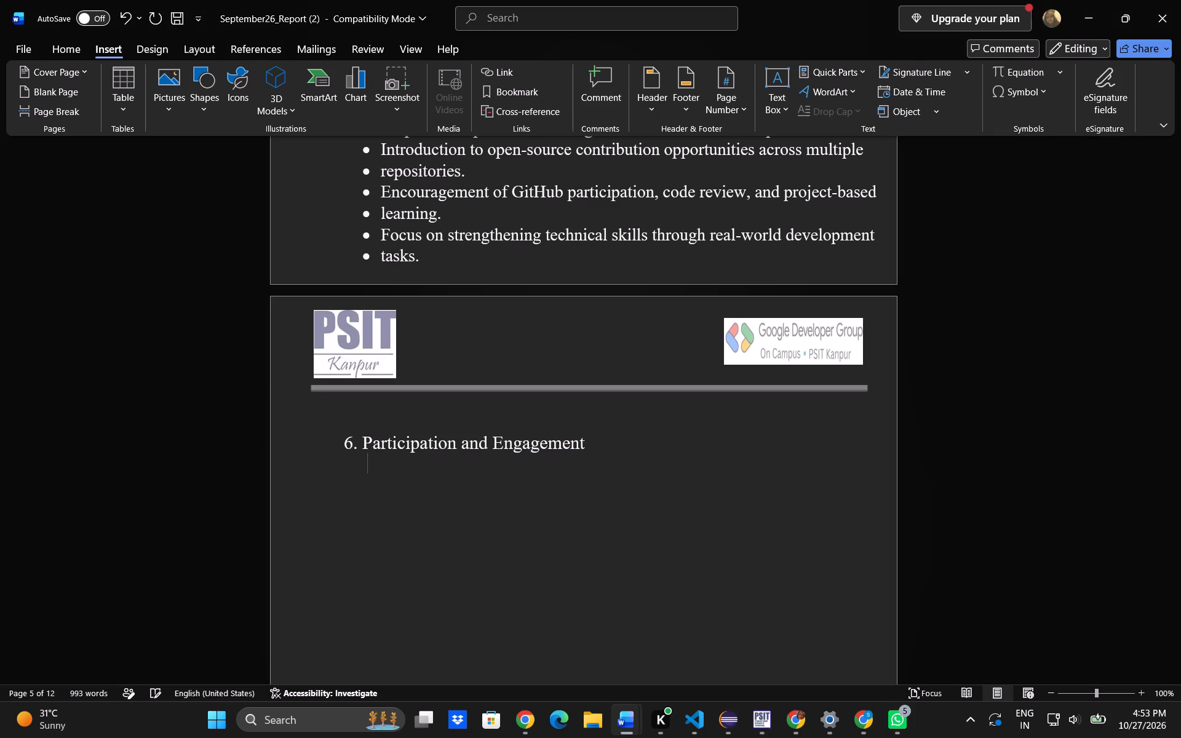
key("BackSpace")
key("Return")
key("ctrl+v")
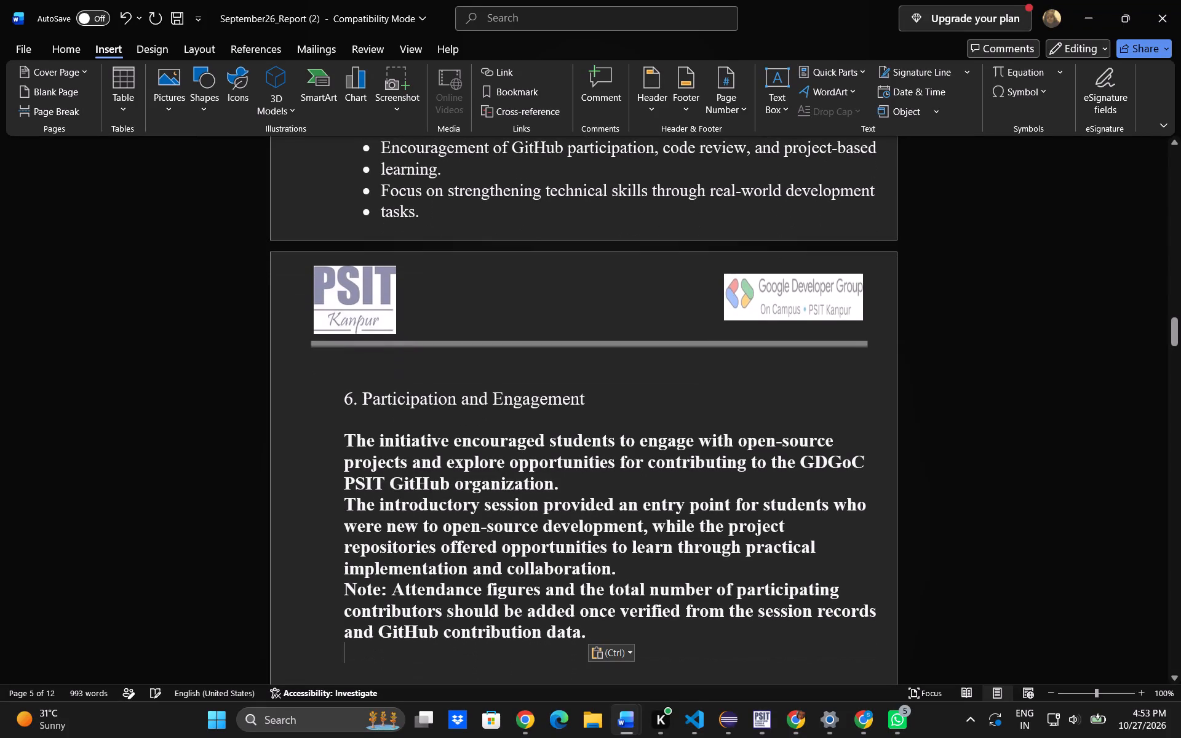
Remove bold from the pasted Participation and Engagement paragraphs and the Note.
left_click_drag(597, 638, 353, 456)
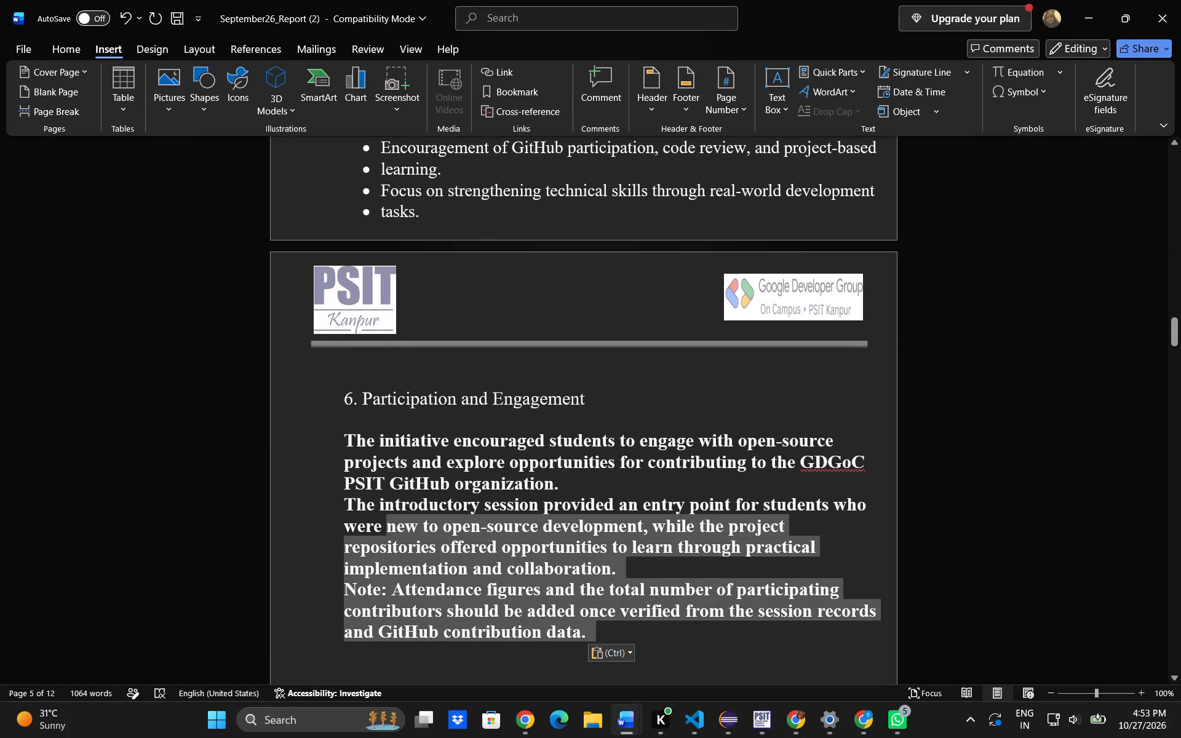
left_click_drag(353, 456, 346, 449)
left_click(360, 422)
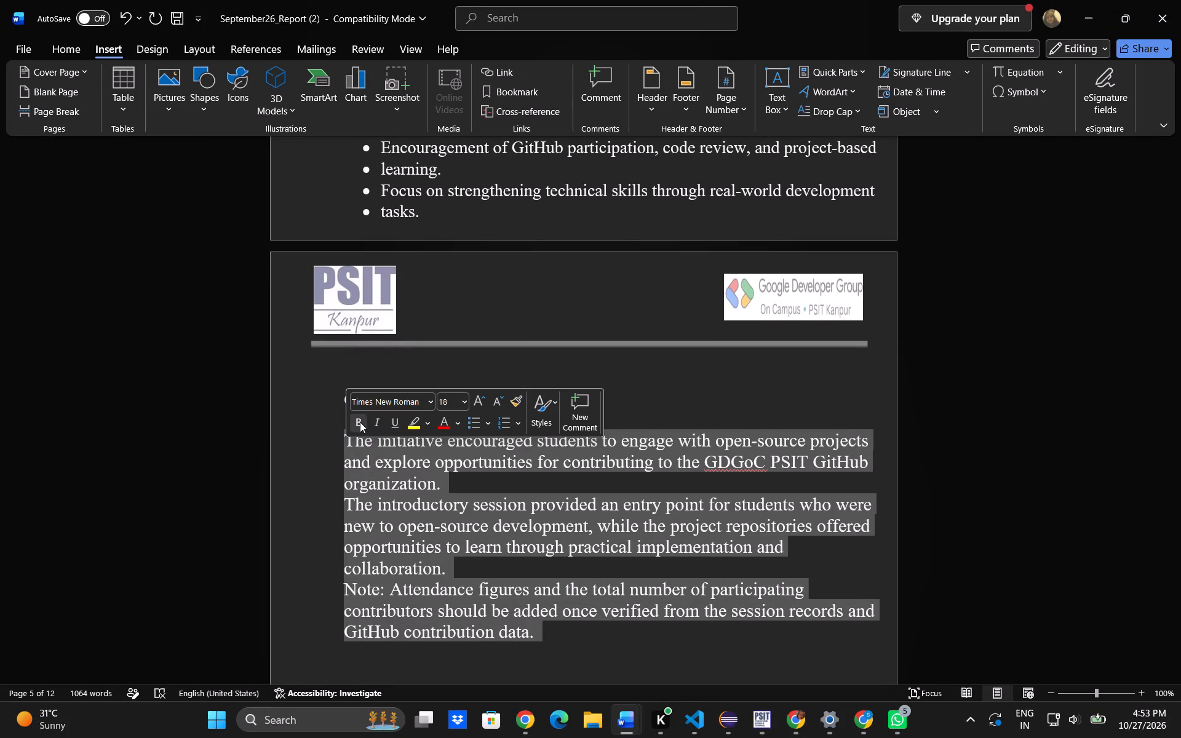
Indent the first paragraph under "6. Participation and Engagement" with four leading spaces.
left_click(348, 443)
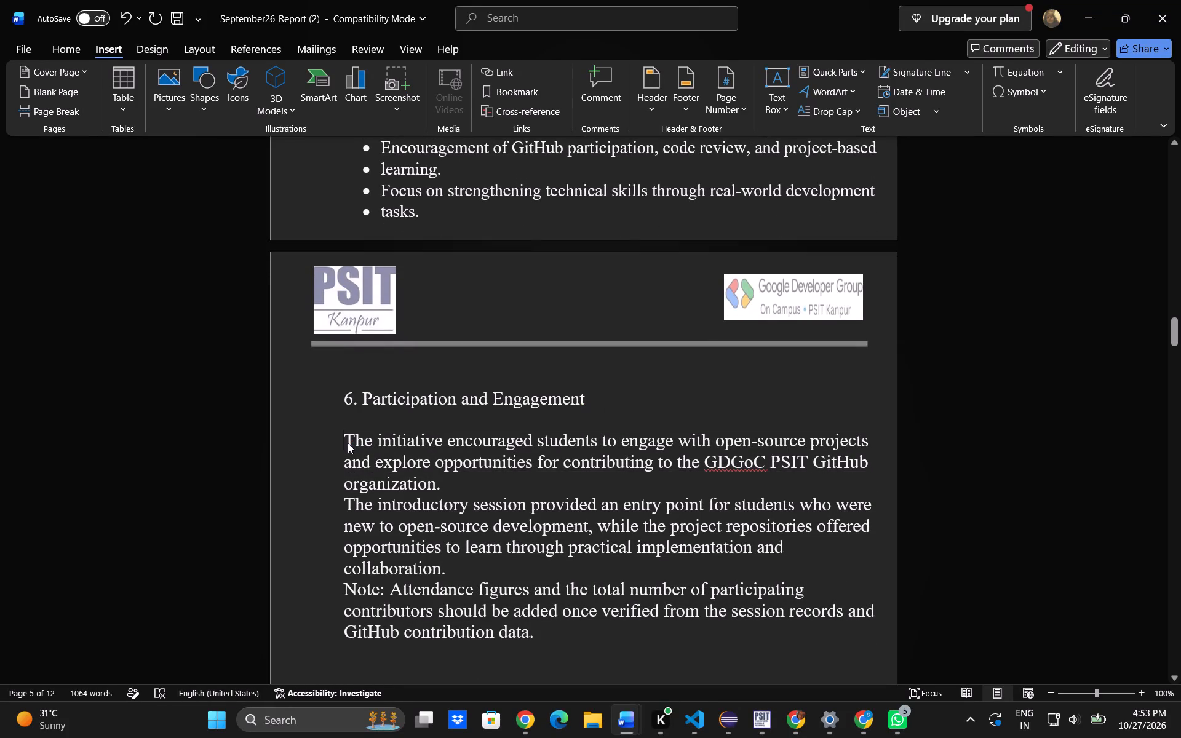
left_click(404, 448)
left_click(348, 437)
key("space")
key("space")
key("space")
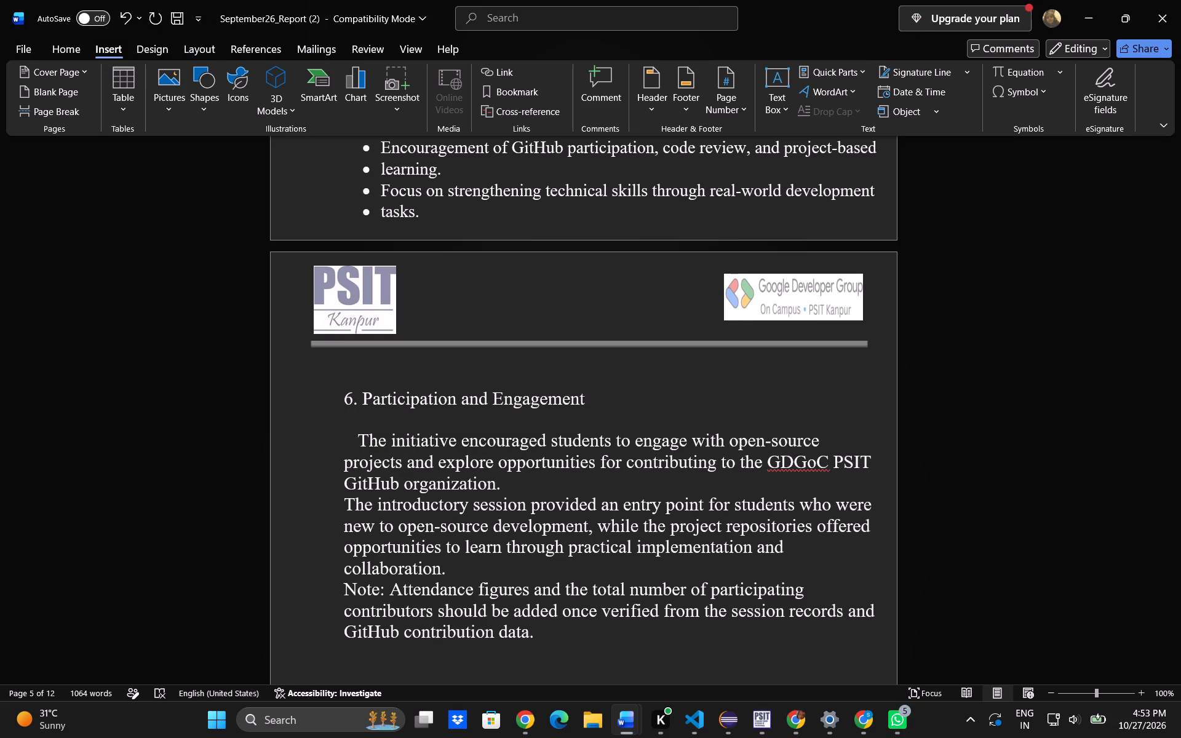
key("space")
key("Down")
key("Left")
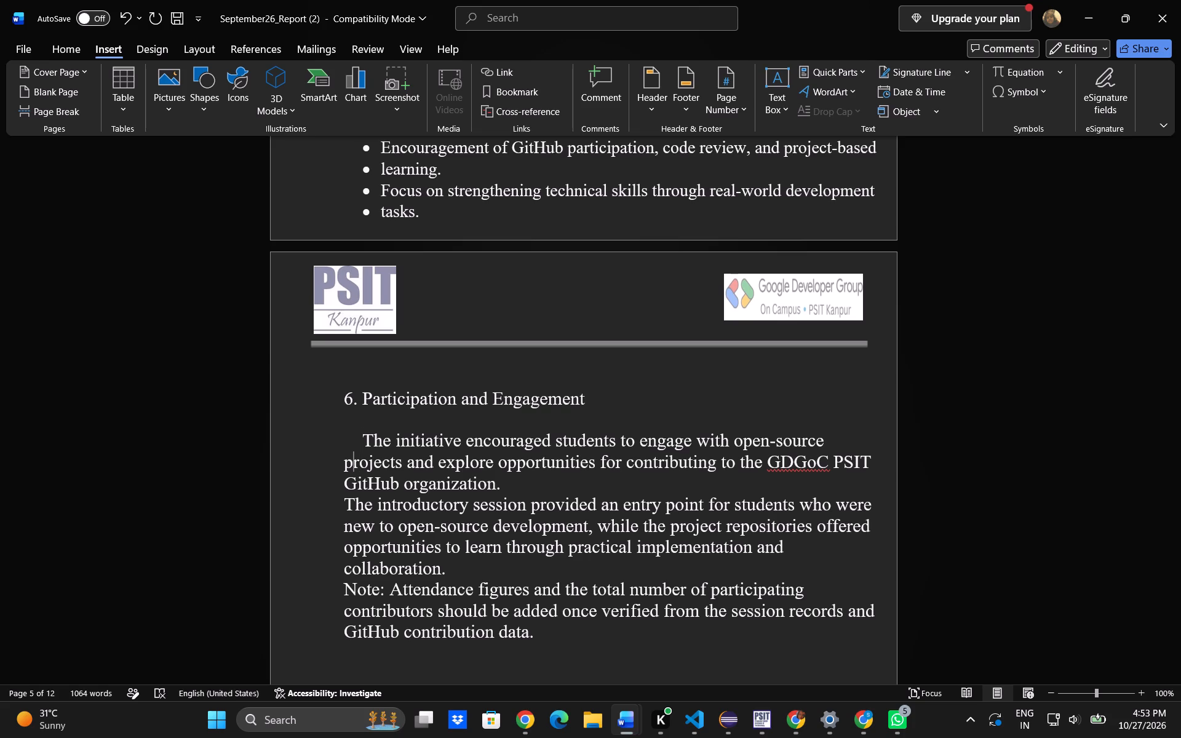
Remove the indent of the "6. Participation and Engagement" heading so it starts further out than its paragraphs.
left_click(345, 400)
key("BackSpace")
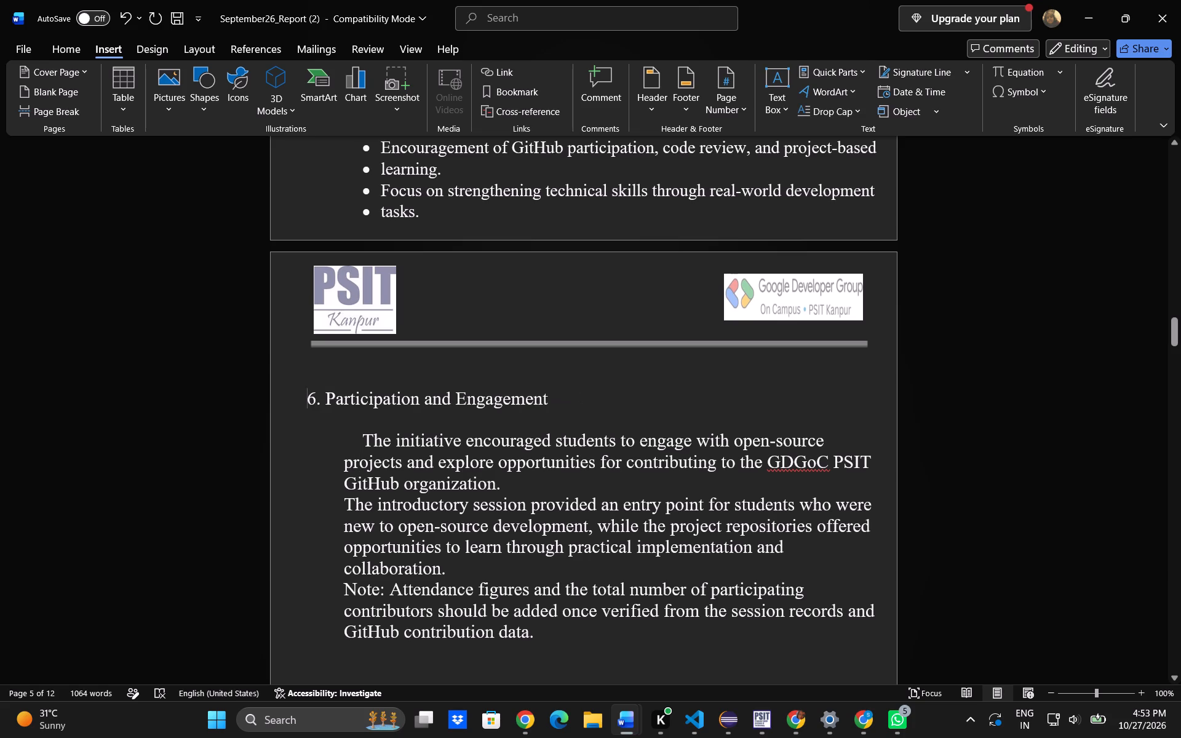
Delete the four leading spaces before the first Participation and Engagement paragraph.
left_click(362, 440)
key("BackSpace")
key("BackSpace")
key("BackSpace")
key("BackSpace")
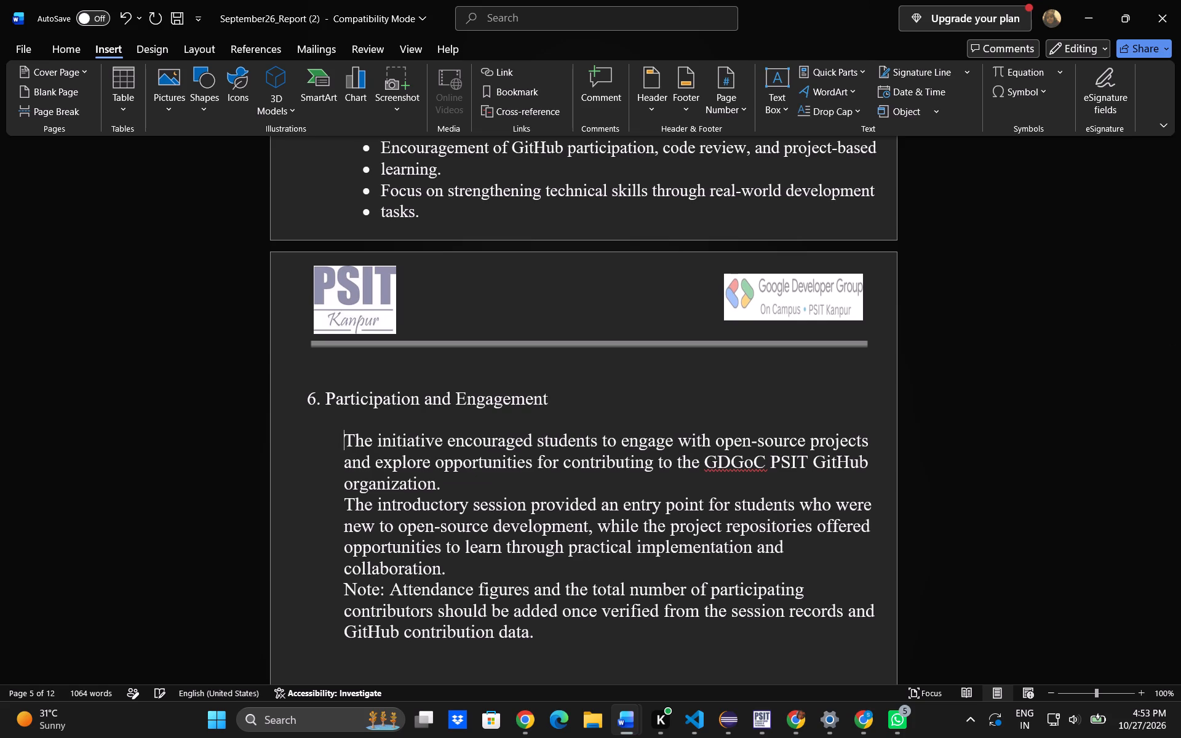
Insert a blank line between the two Participation and Engagement paragraphs and another before the Note.
left_click(443, 482)
key("Return")
left_click(467, 593)
key("Return")
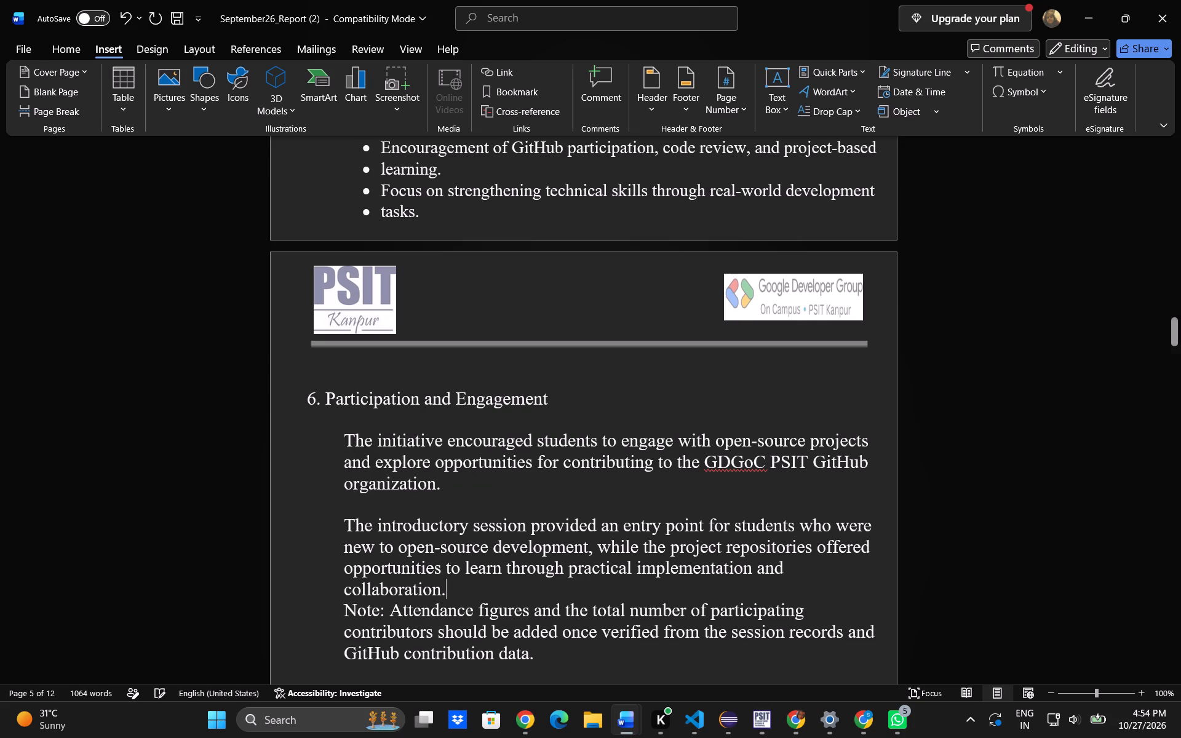
Match the "6. Participation and Engagement" heading to headings 4 and 5 by setting its font size to 17.
scroll(467, 593, "down", 2)
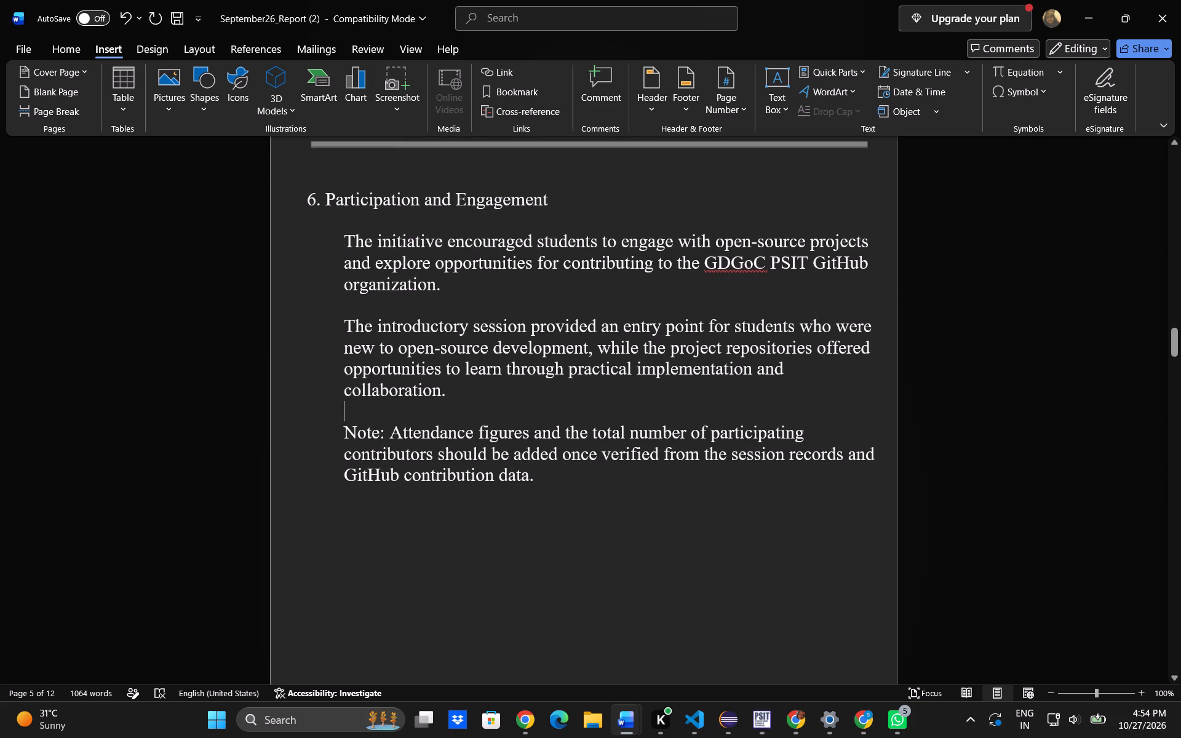
scroll(501, 293, "up", 4)
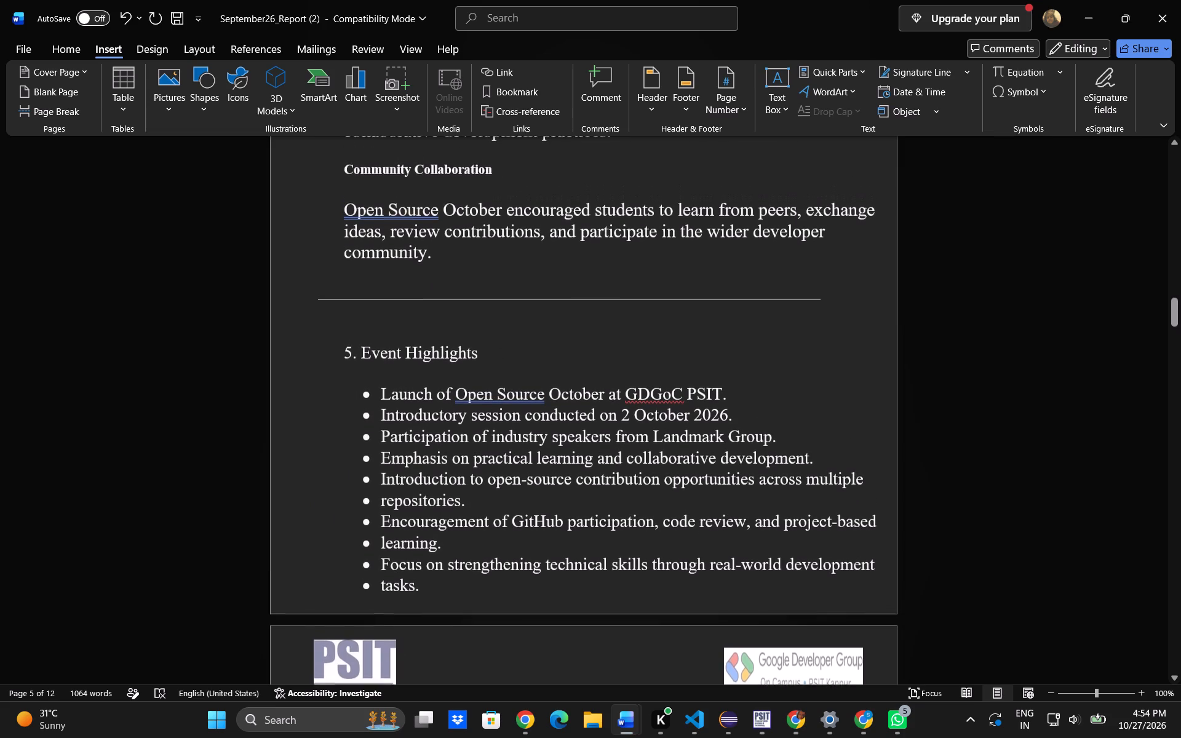
scroll(503, 331, "up", 5)
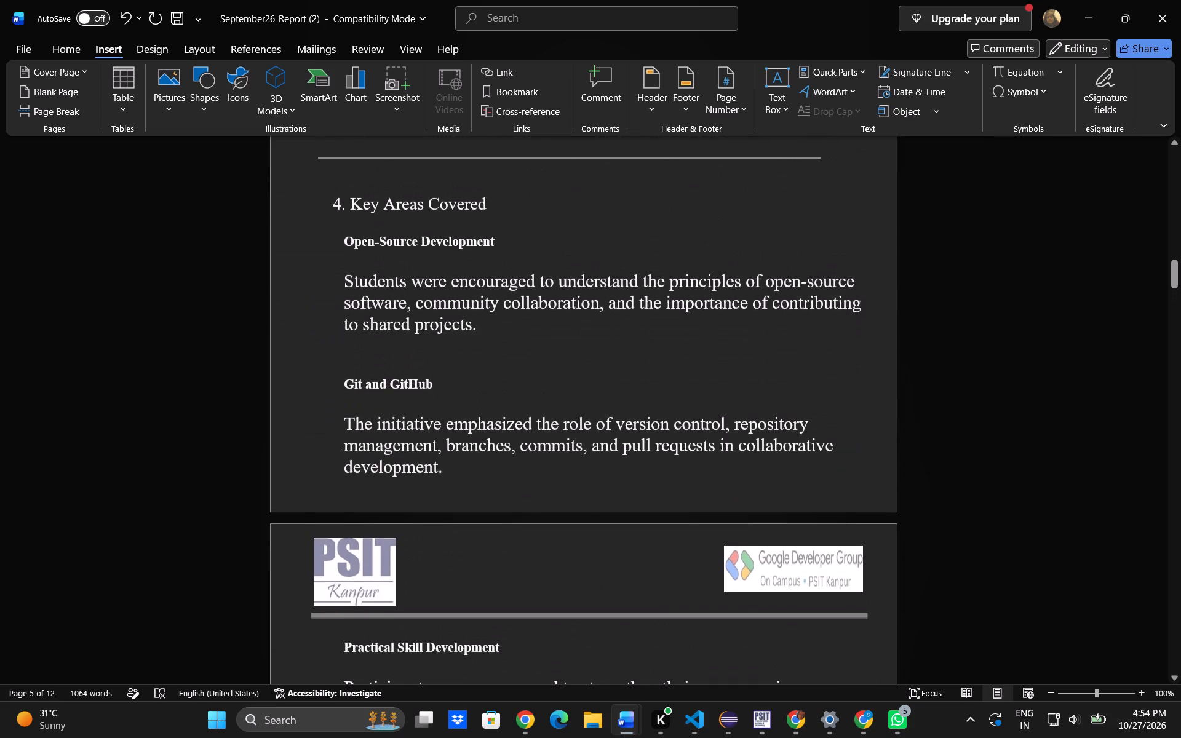
triple_click(431, 208)
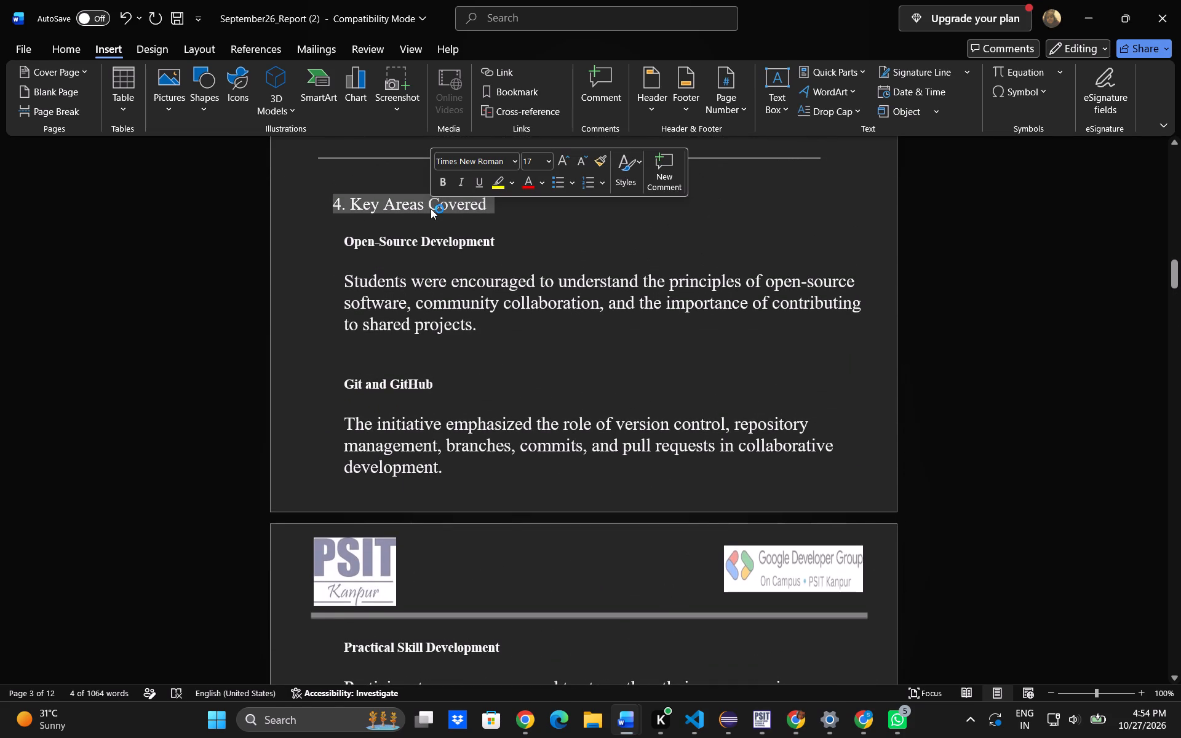
scroll(456, 346, "down", 6)
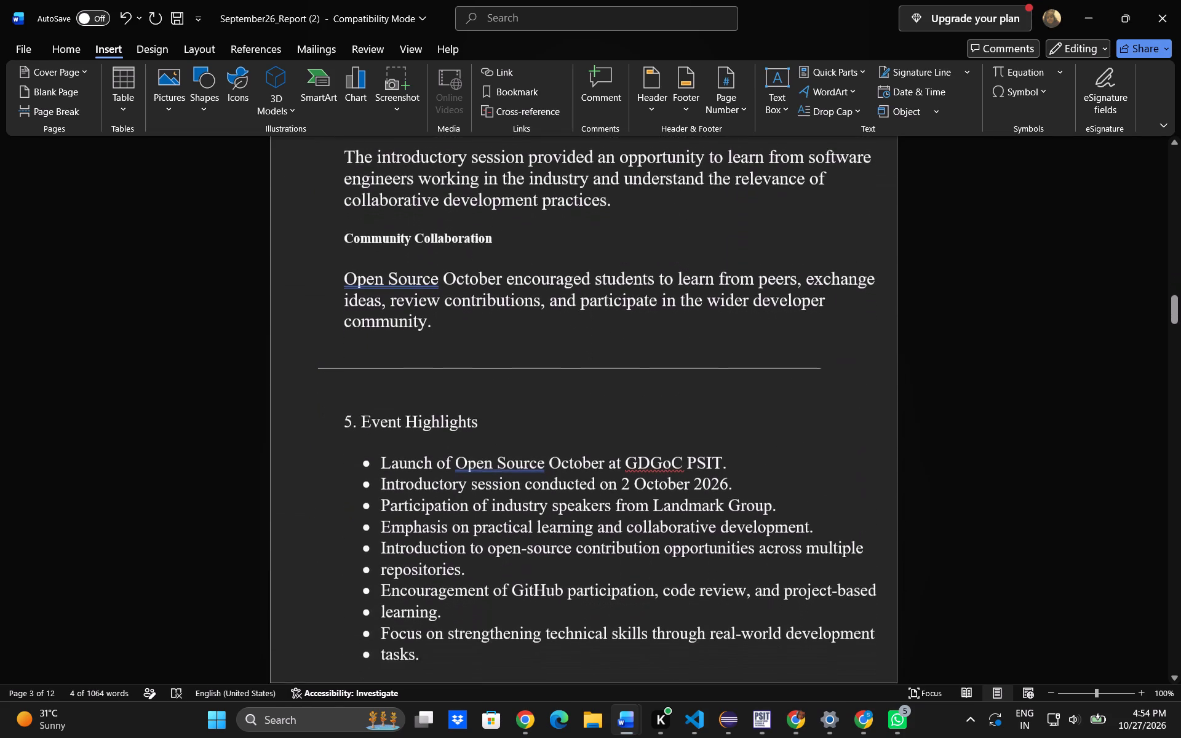
triple_click(442, 414)
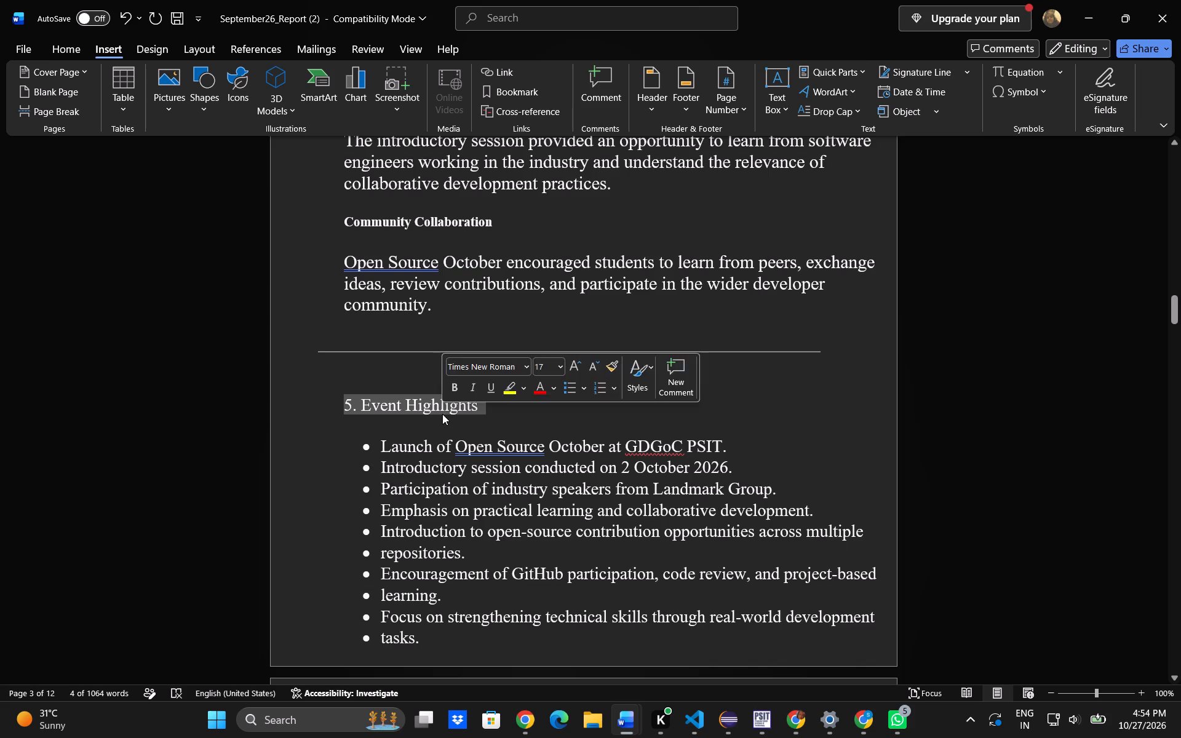
scroll(442, 414, "down", 3)
left_click_drag(548, 436, 324, 424)
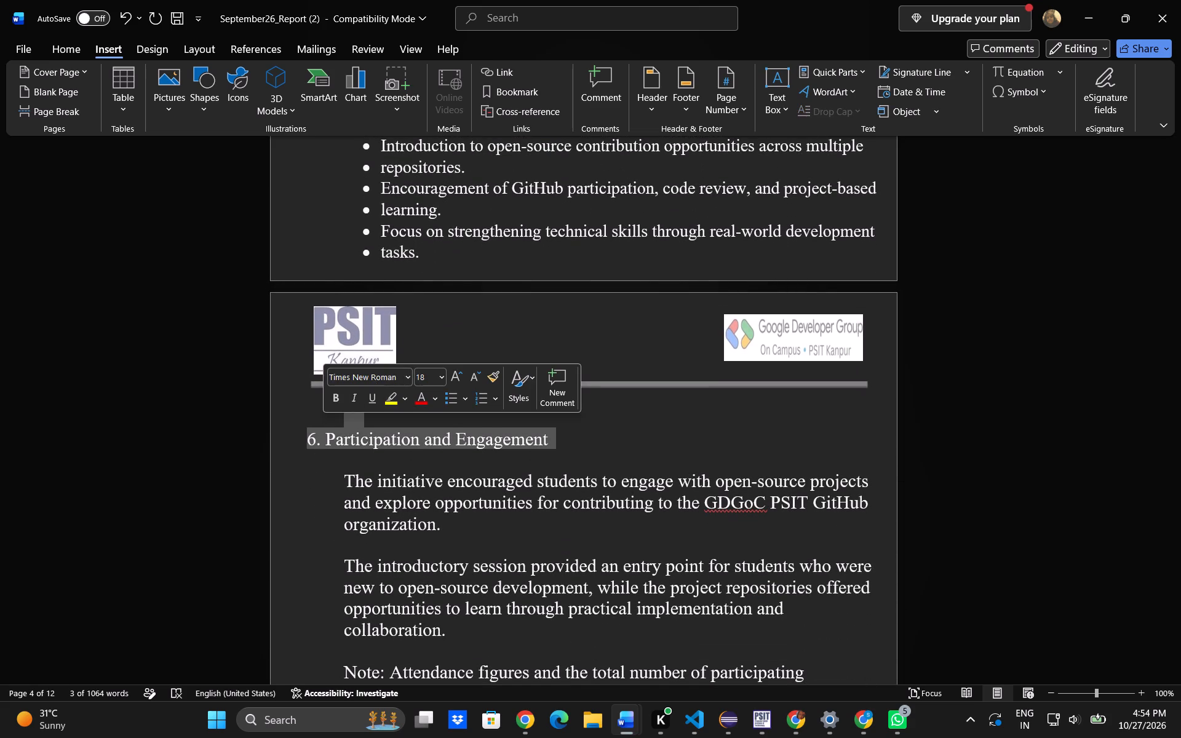
left_click(418, 376)
key("BackSpace")
type("17")
key("Return")
left_click(481, 558)
Copy the heading text "Outcome" from section 9 of ChatGPT's report and return to the Word report.
scroll(481, 558, "down", 2)
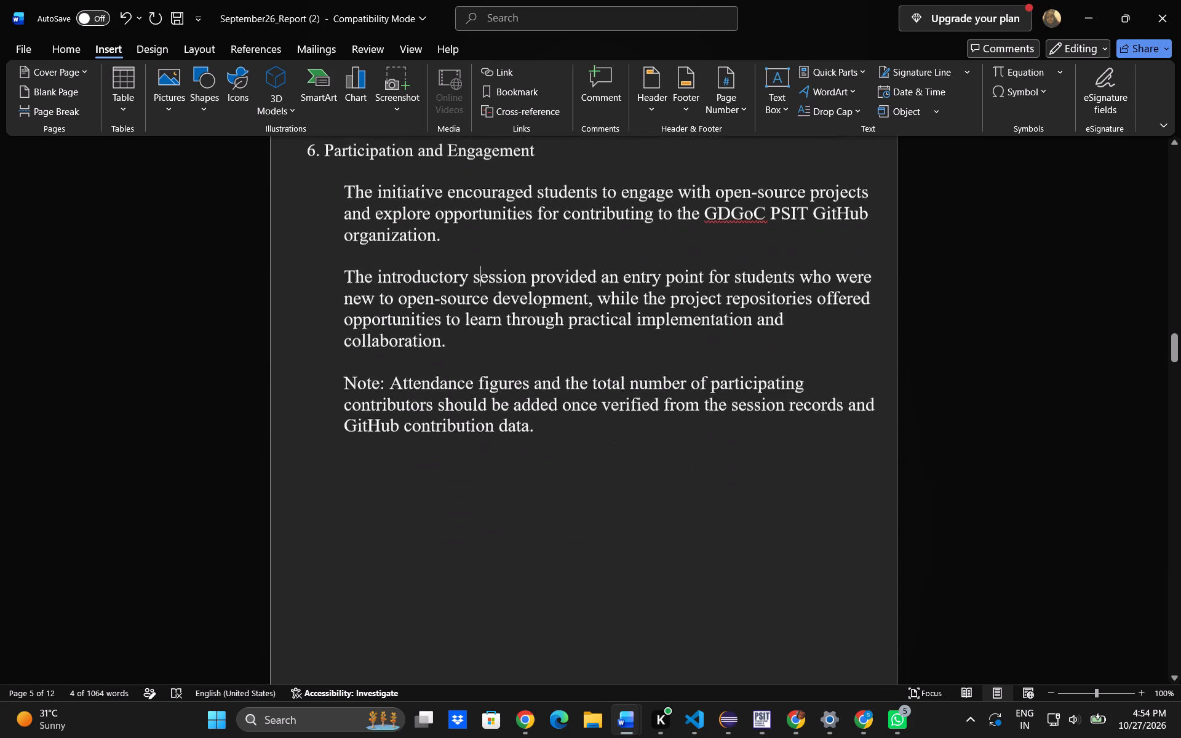
scroll(481, 558, "down", 1)
key("alt+Tab")
scroll(481, 558, "down", 2)
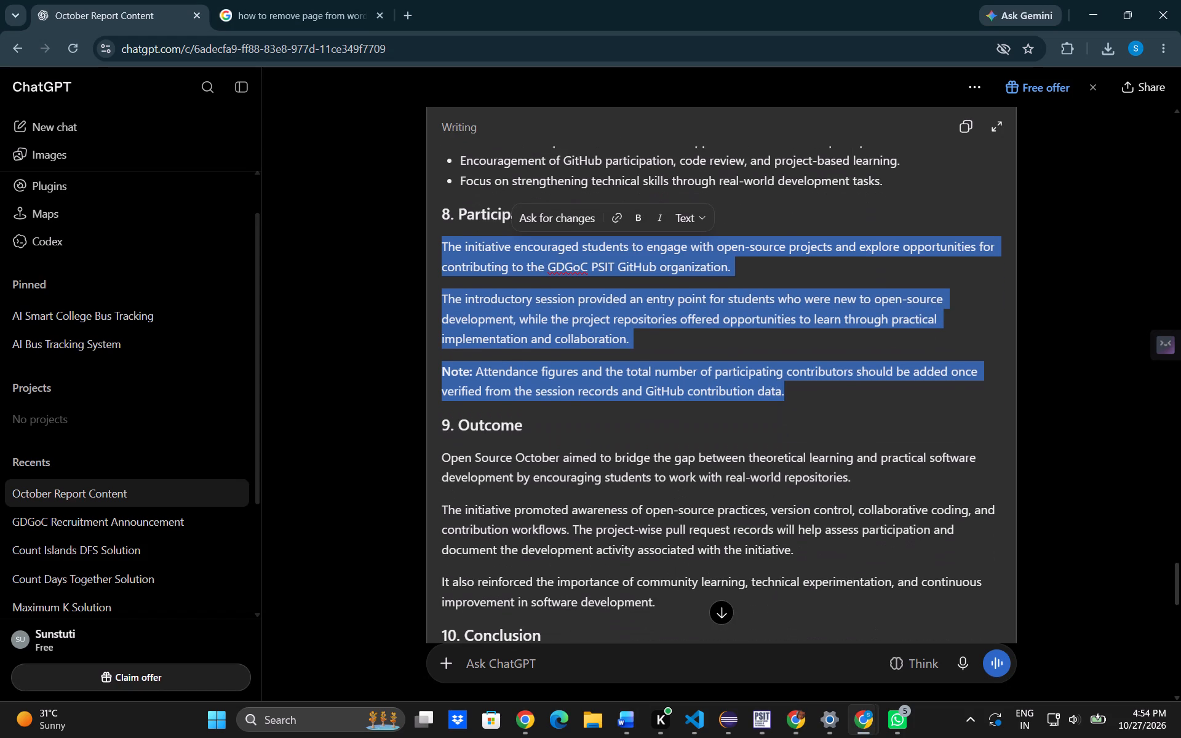
scroll(480, 534, "down", 1)
triple_click(501, 404)
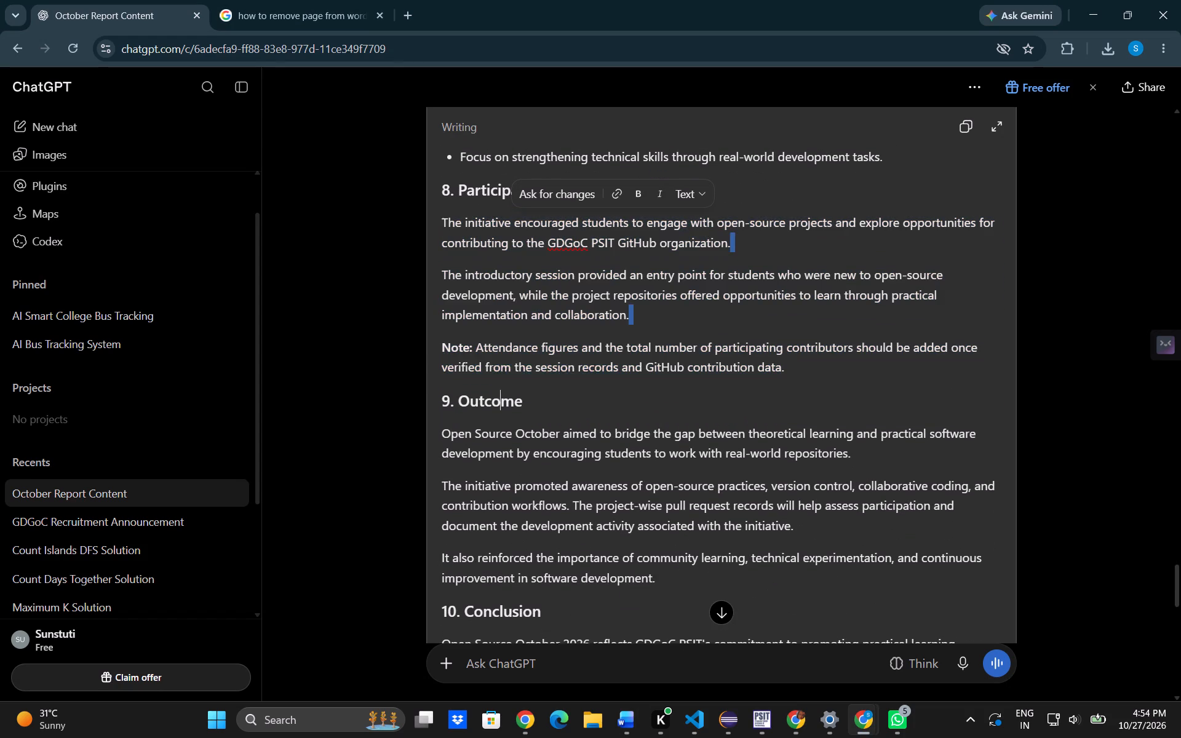
left_click(520, 403)
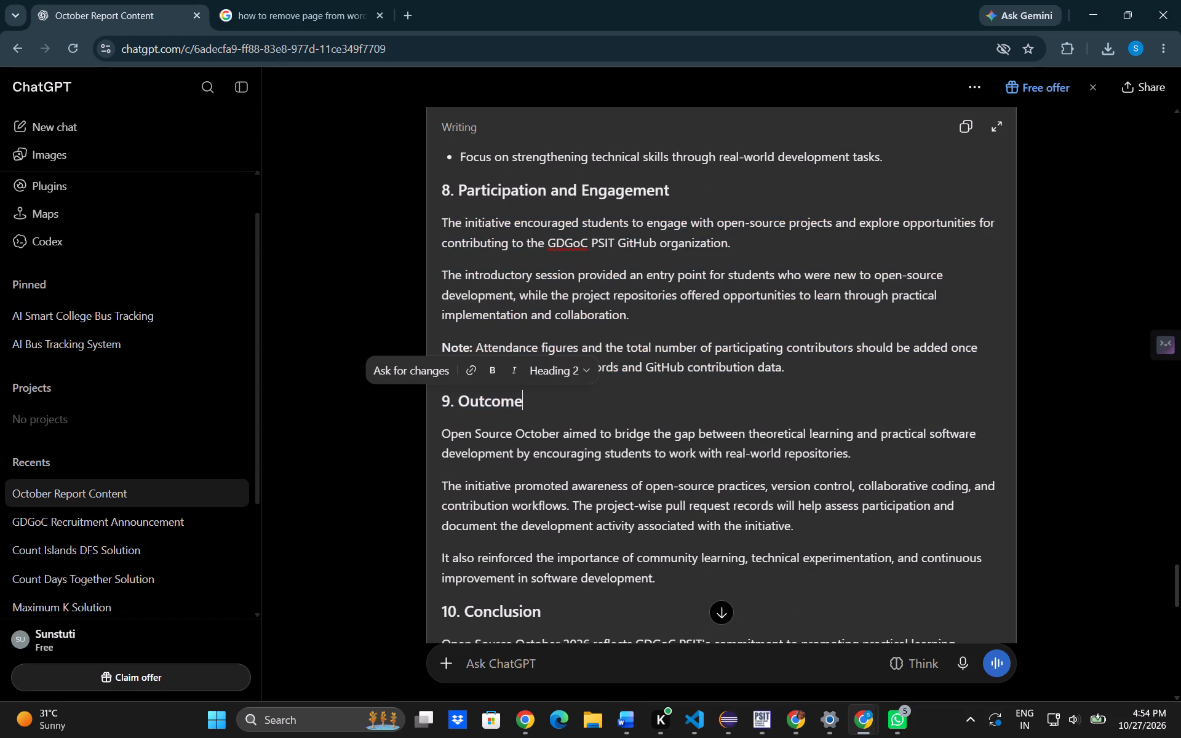
left_click_drag(530, 403, 463, 403)
key("ctrl+c")
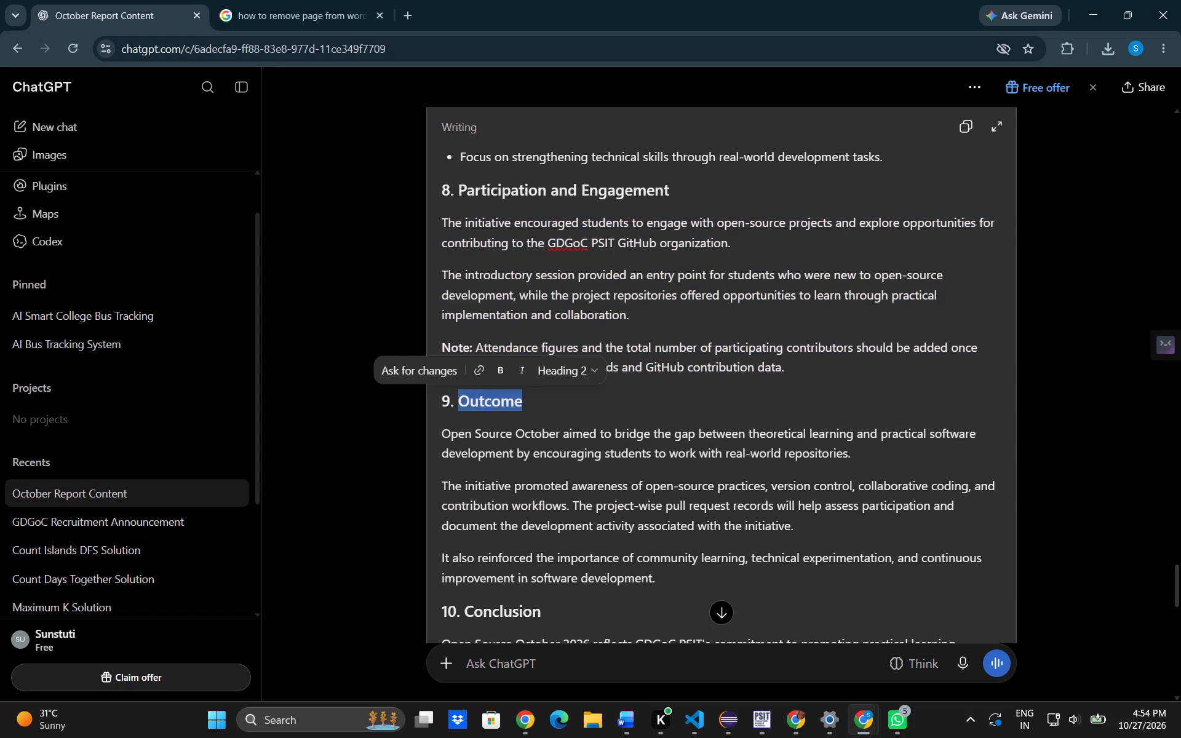
key("alt+Tab")
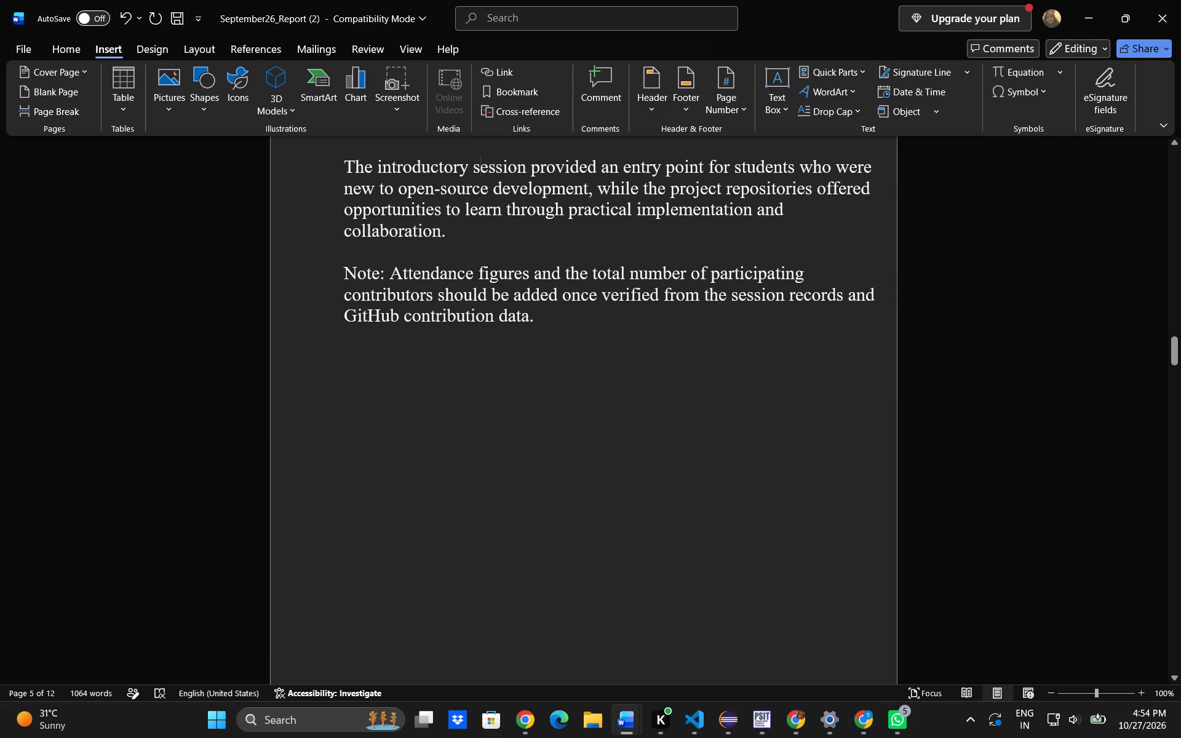